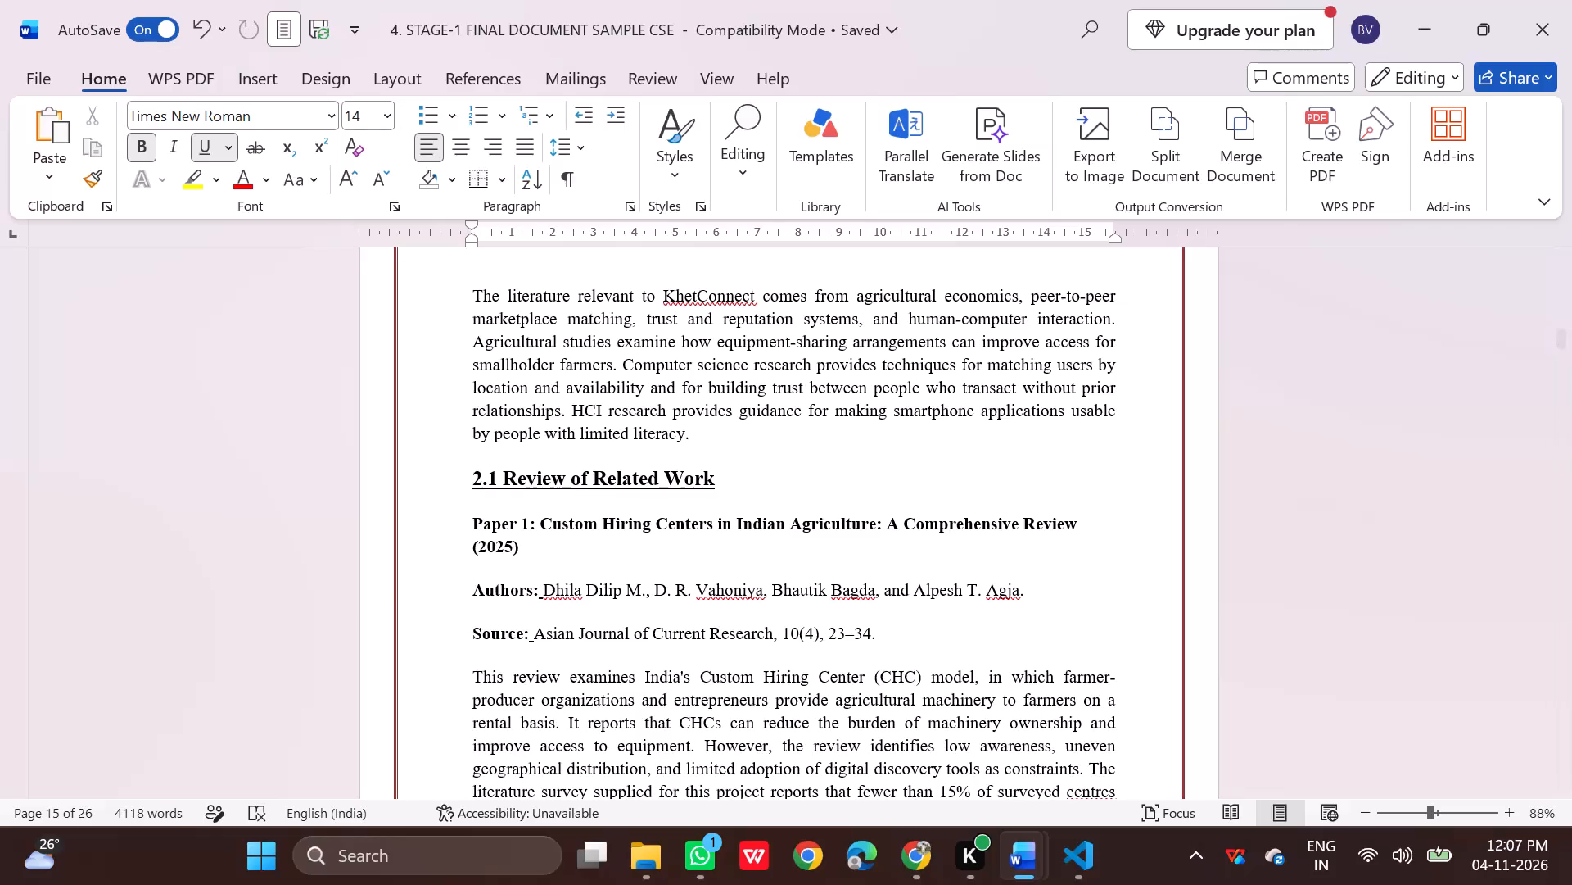
Review the Literature Survey chapter through to the 2.2 Comparative Analysis table.
{"action": "scroll", "coordinate": [1154, 438], "scroll_direction": "right", "scroll_amount": 1}
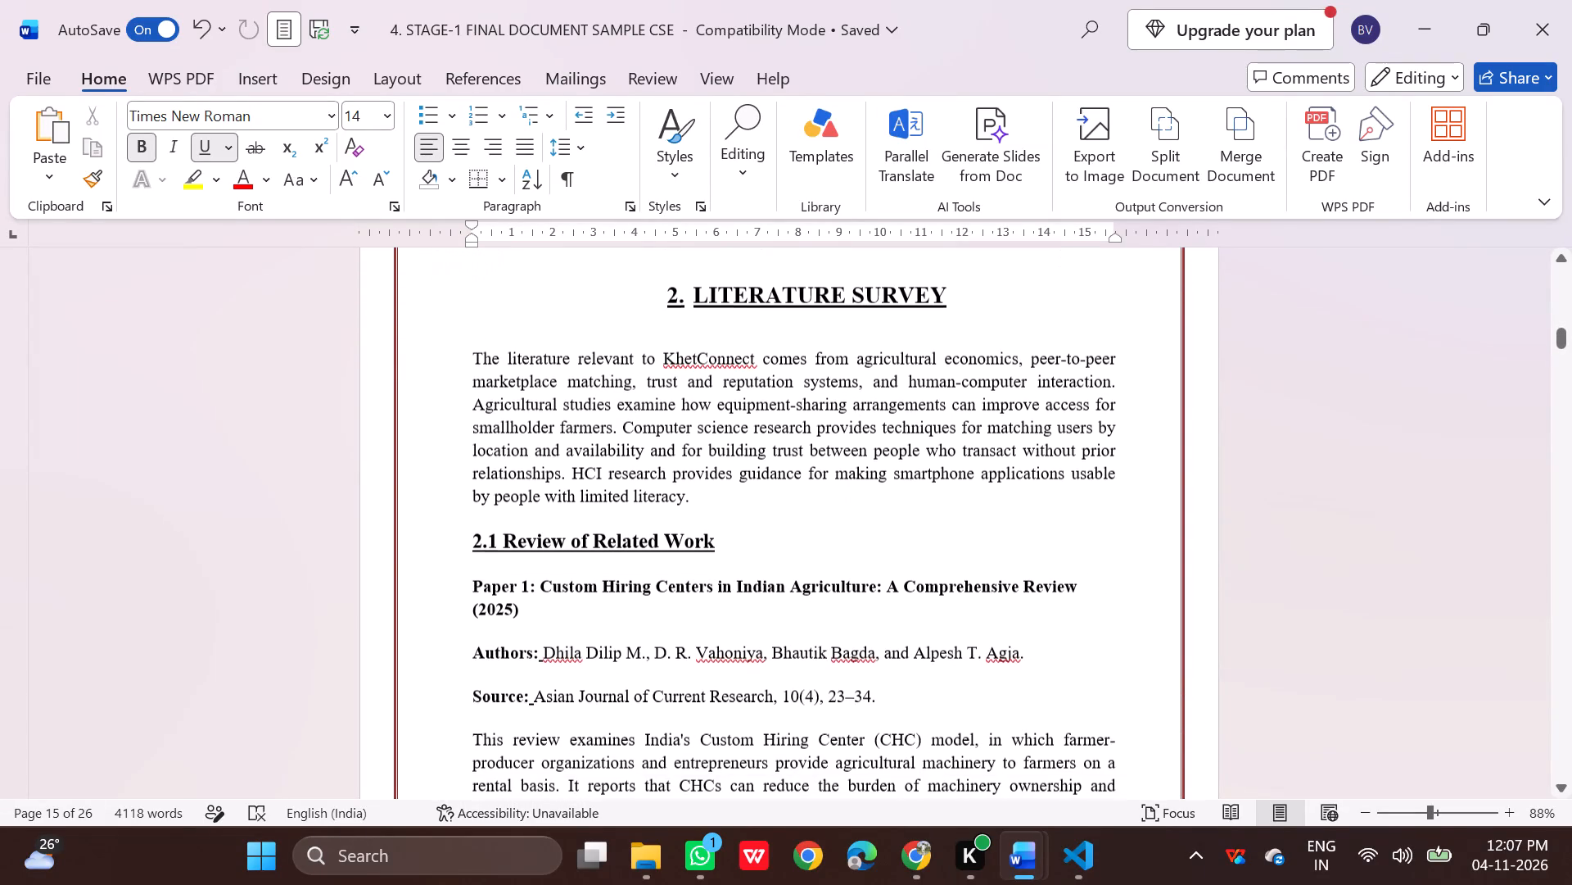
{"action": "scroll", "coordinate": [1154, 438], "scroll_direction": "up", "scroll_amount": 2}
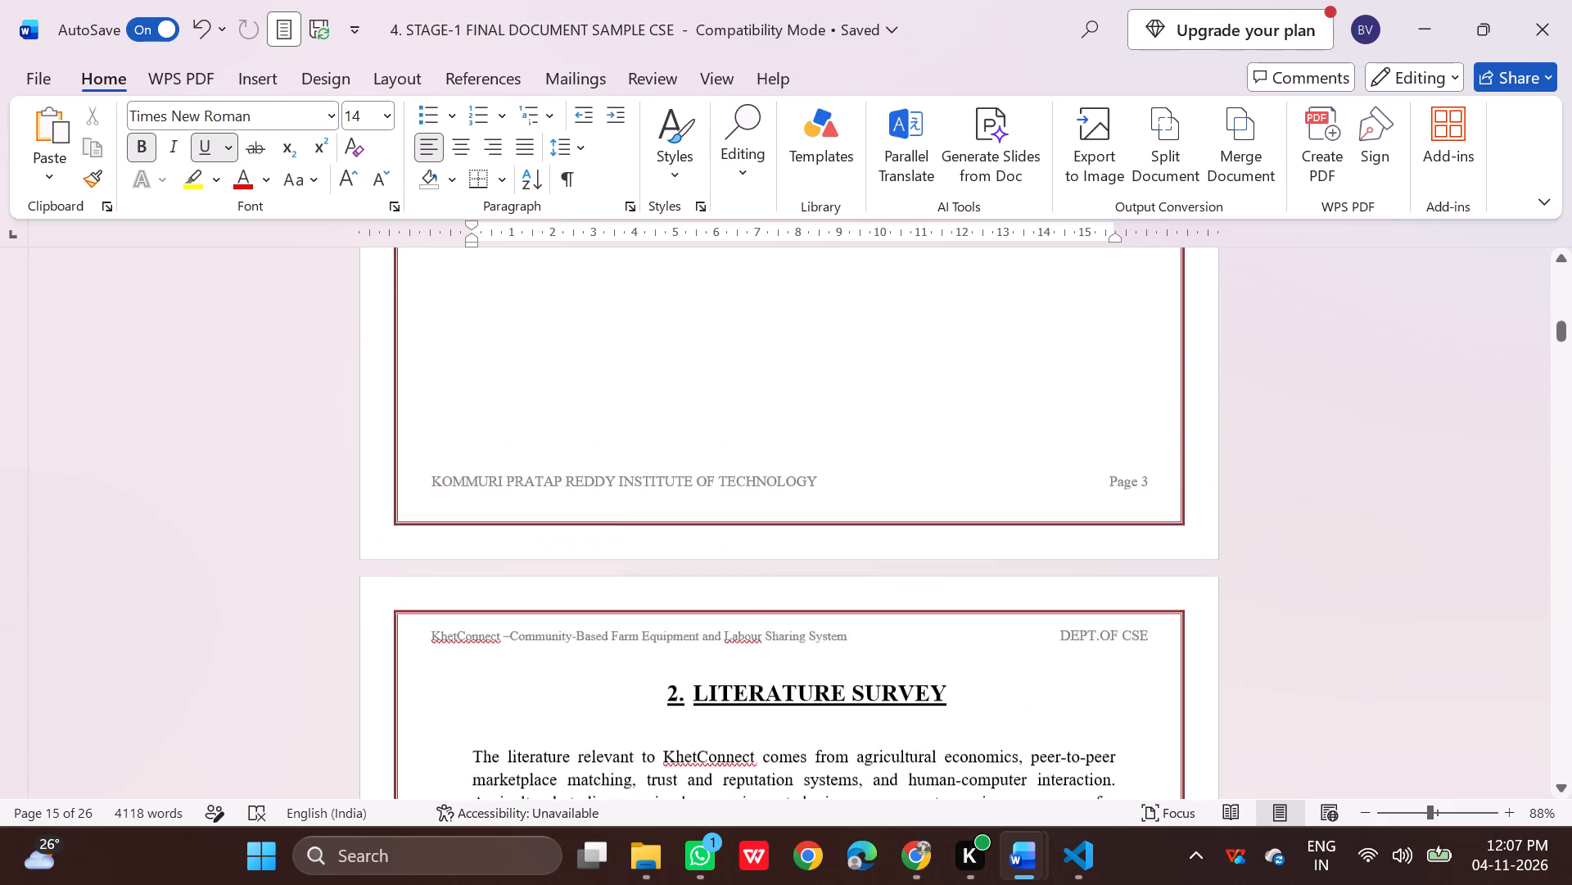
{"action": "scroll", "coordinate": [1154, 438], "scroll_direction": "up", "scroll_amount": 3}
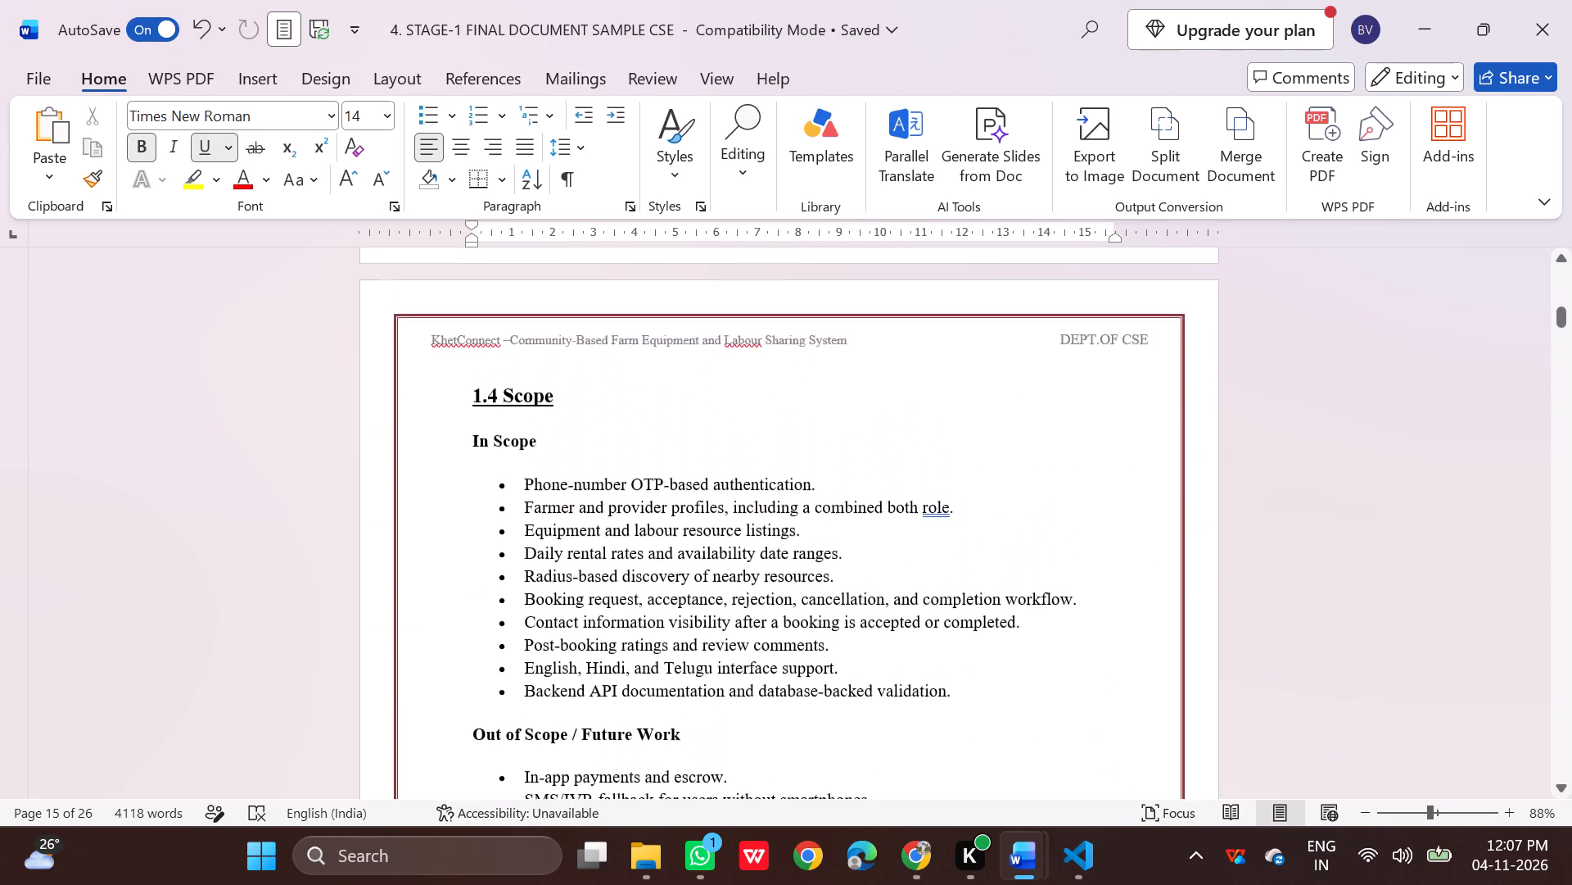
{"action": "scroll", "coordinate": [1154, 438], "scroll_direction": "up", "scroll_amount": 1}
{"action": "scroll", "coordinate": [1154, 438], "scroll_direction": "down", "scroll_amount": 6}
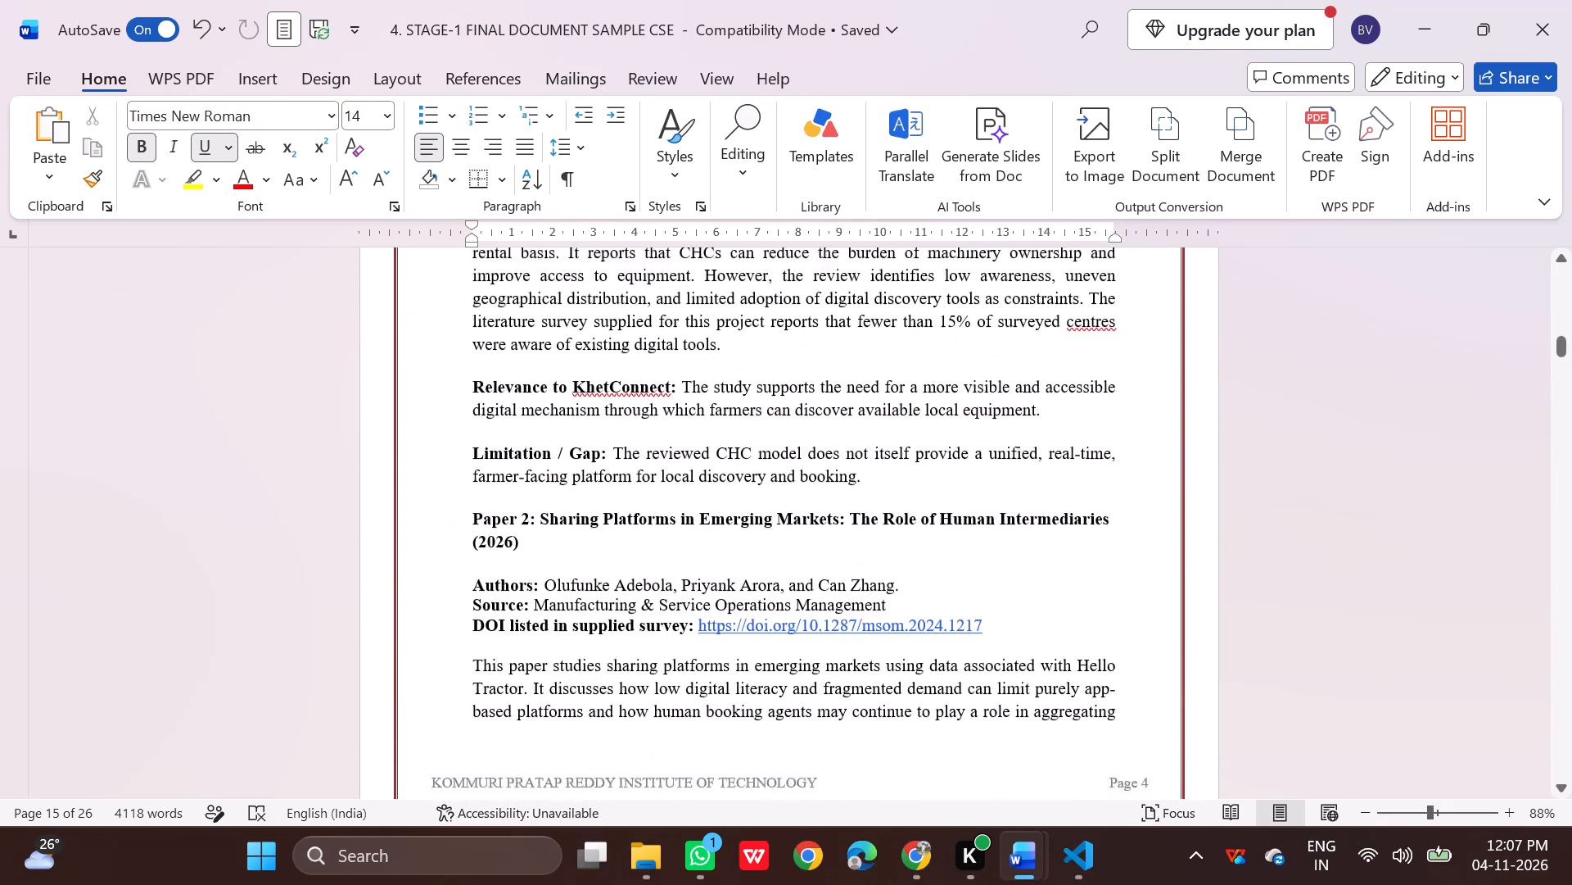
{"action": "scroll", "coordinate": [1154, 438], "scroll_direction": "down", "scroll_amount": 3}
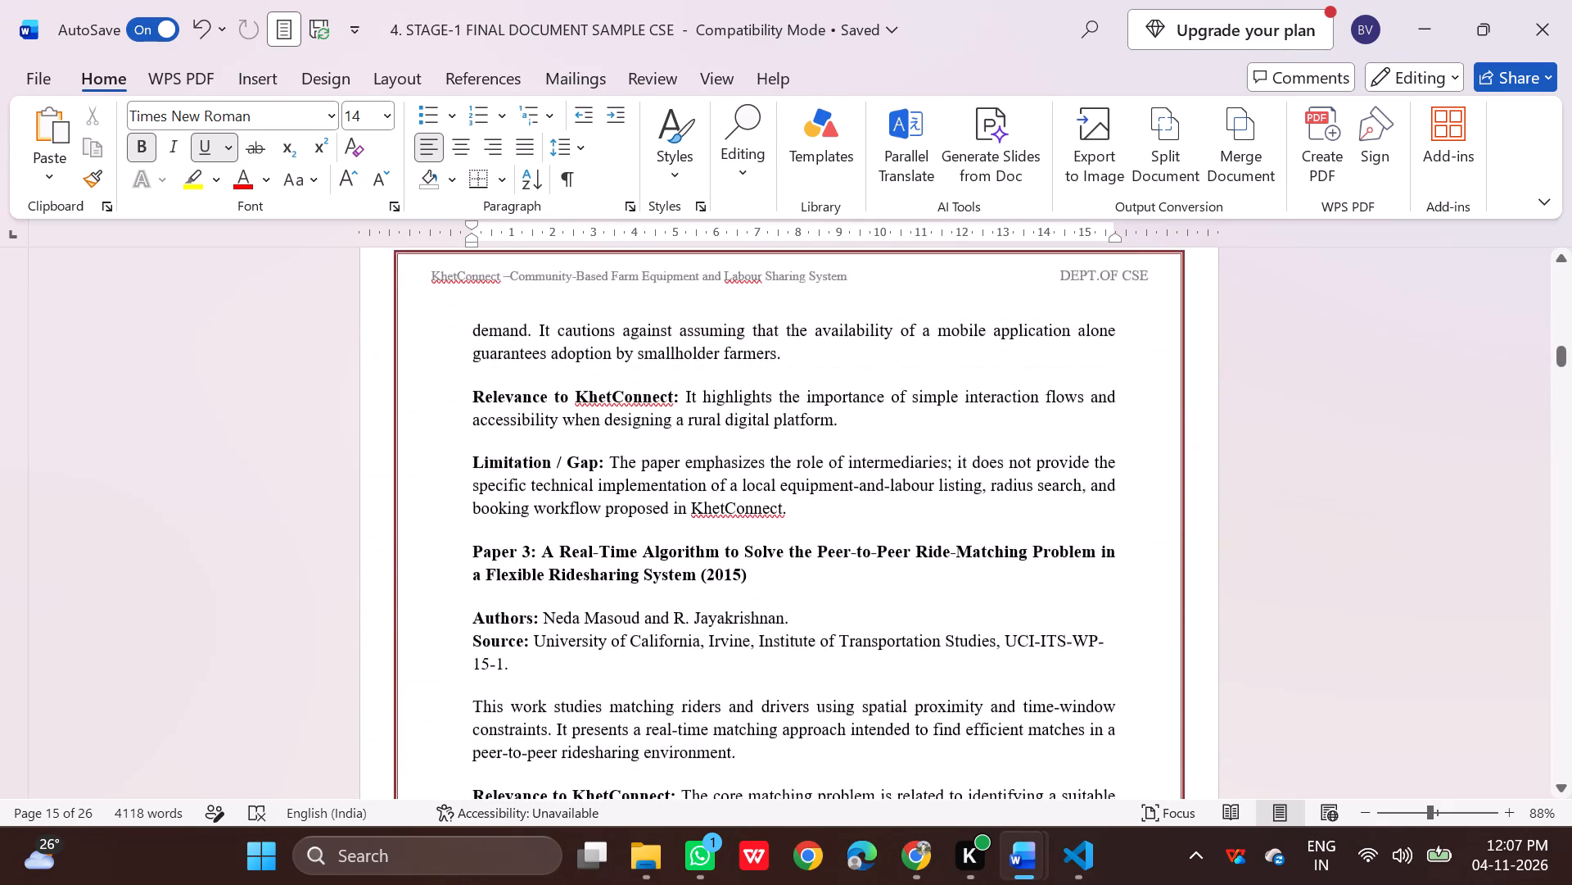
{"action": "scroll", "coordinate": [1154, 438], "scroll_direction": "down", "scroll_amount": 3}
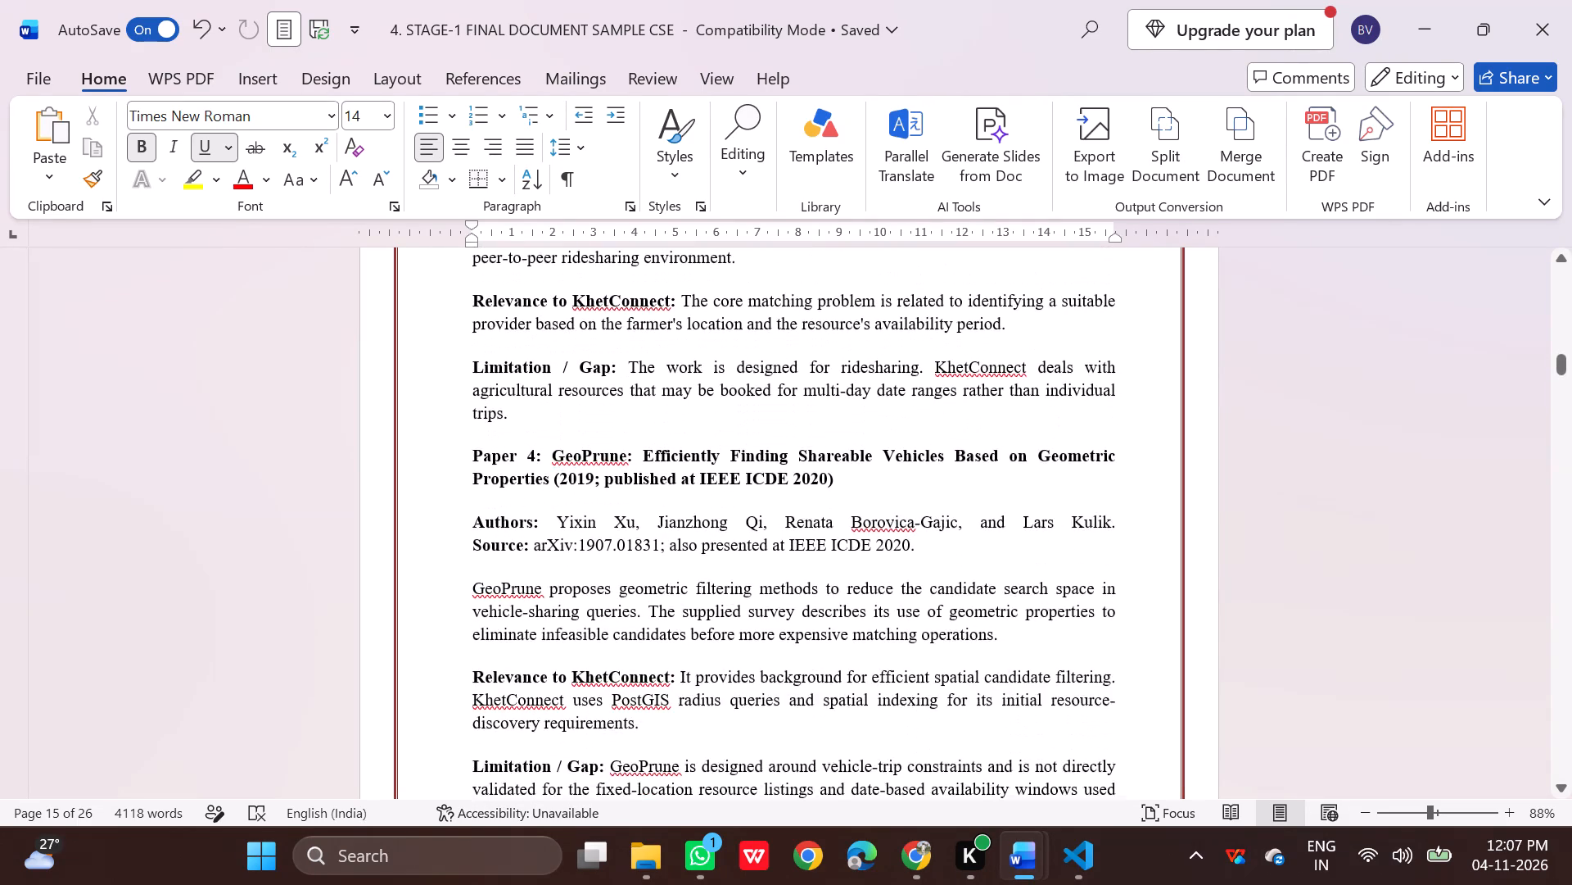
{"action": "scroll", "coordinate": [1154, 438], "scroll_direction": "down", "scroll_amount": 4}
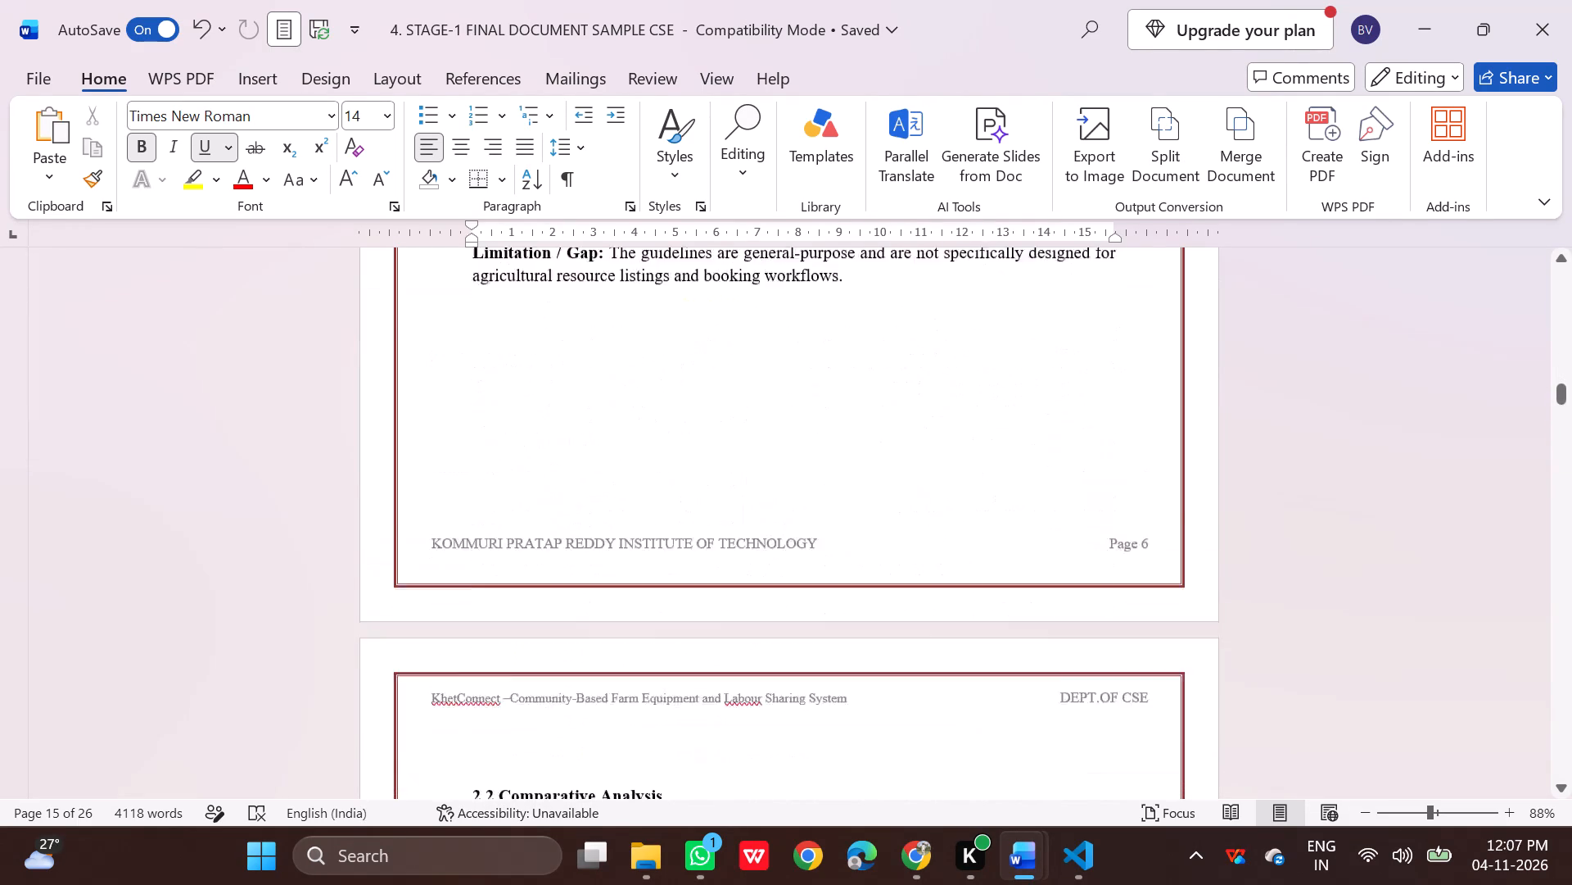
{"action": "scroll", "coordinate": [1154, 438], "scroll_direction": "down", "scroll_amount": 1}
{"action": "scroll", "coordinate": [1154, 438], "scroll_direction": "up", "scroll_amount": 2}
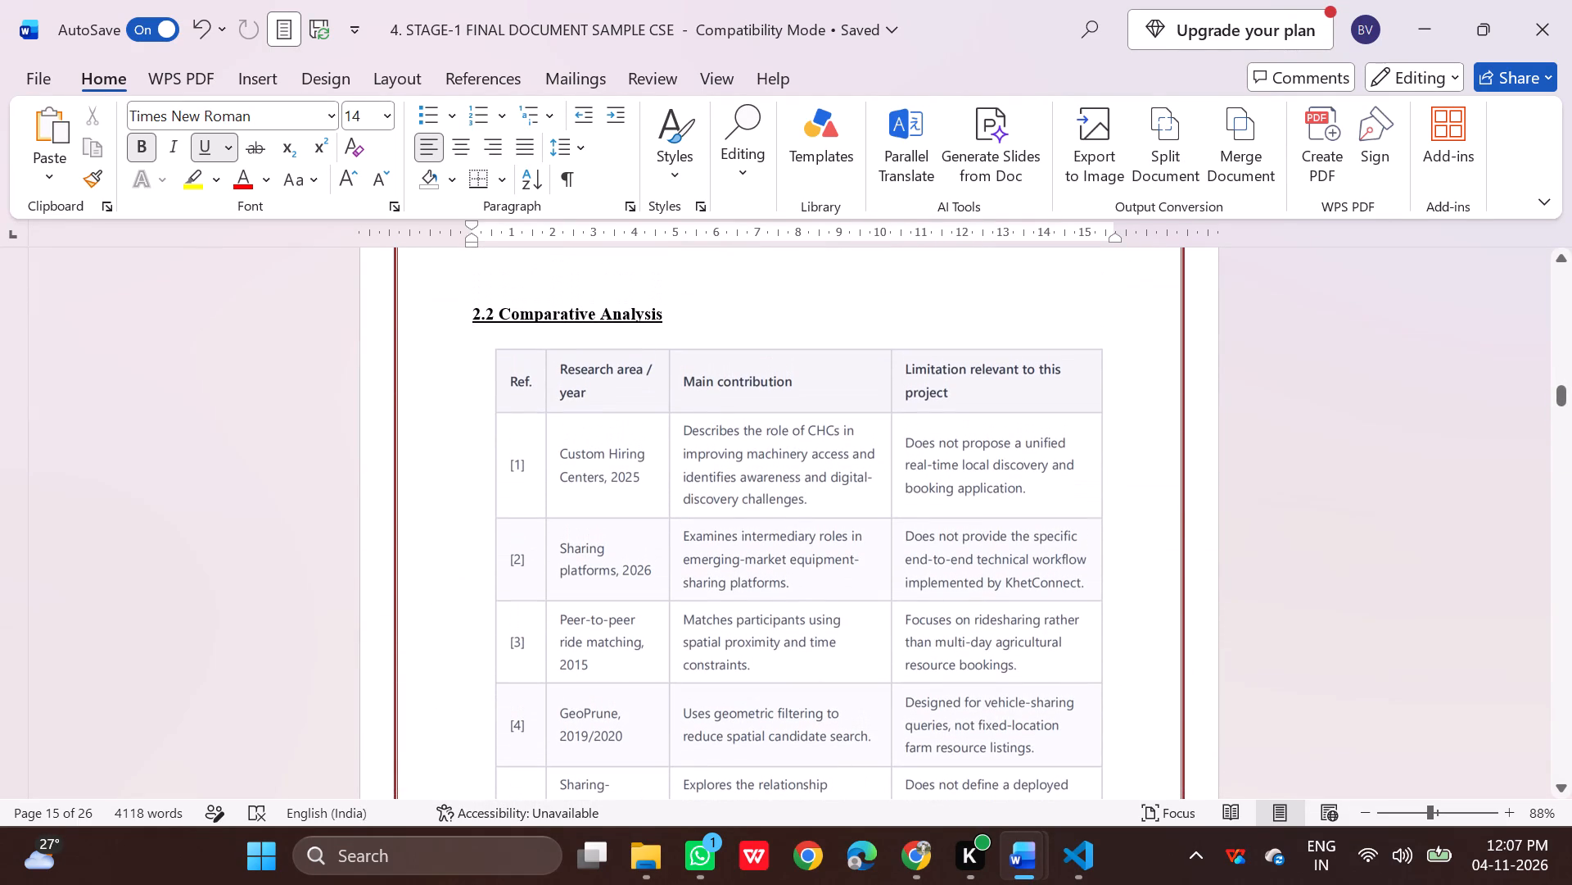
{"action": "scroll", "coordinate": [1154, 438], "scroll_direction": "down", "scroll_amount": 1}
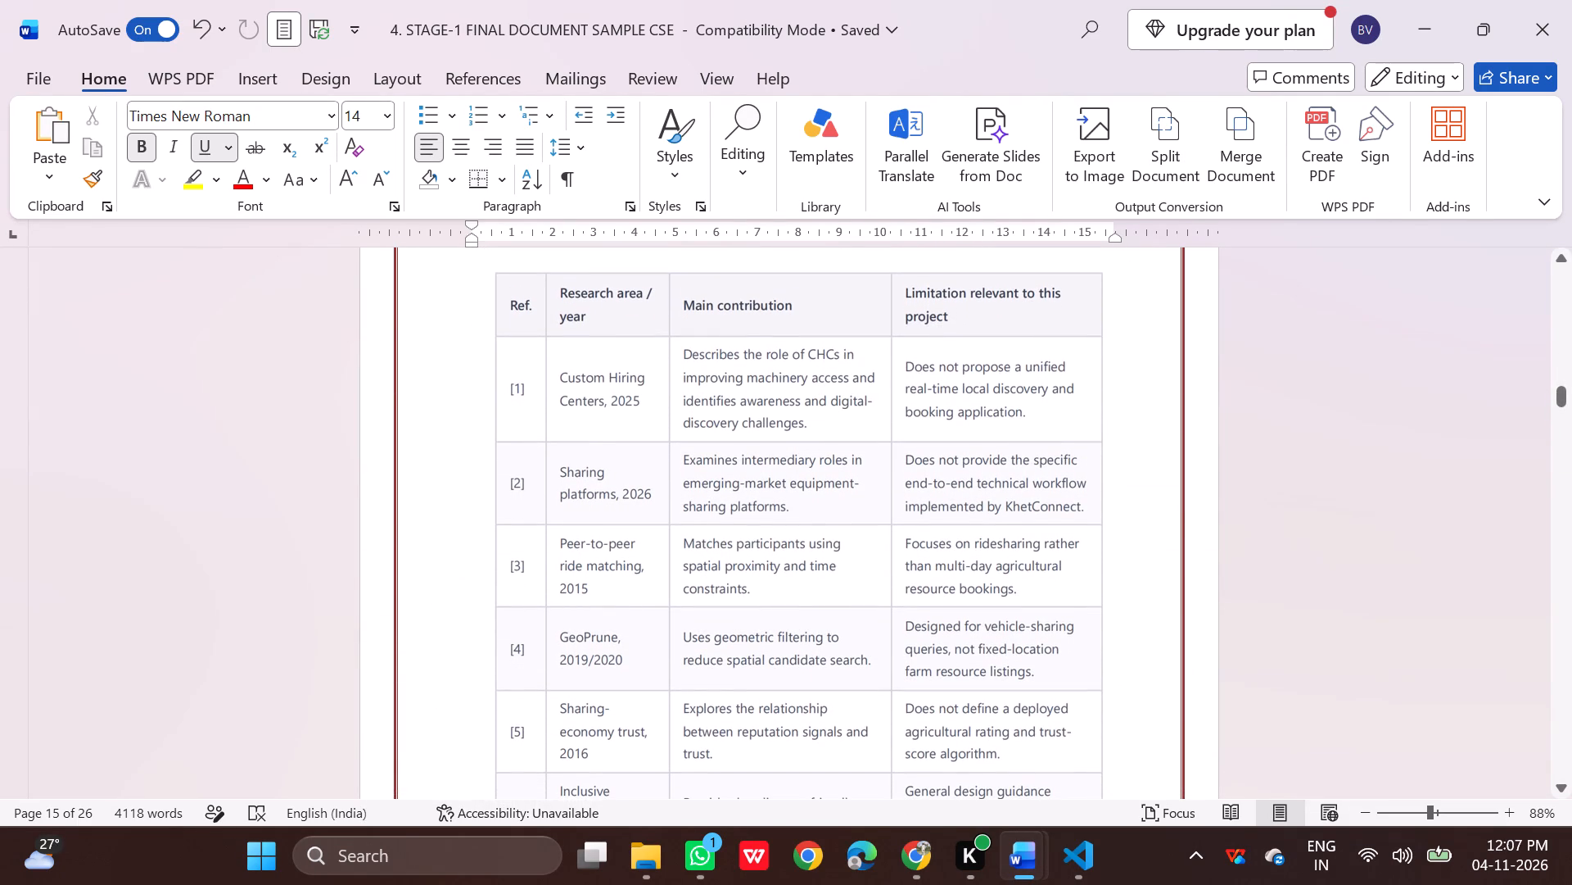
{"action": "left_click", "coordinate": [830, 364]}
{"action": "key", "text": "ctrl+c"}
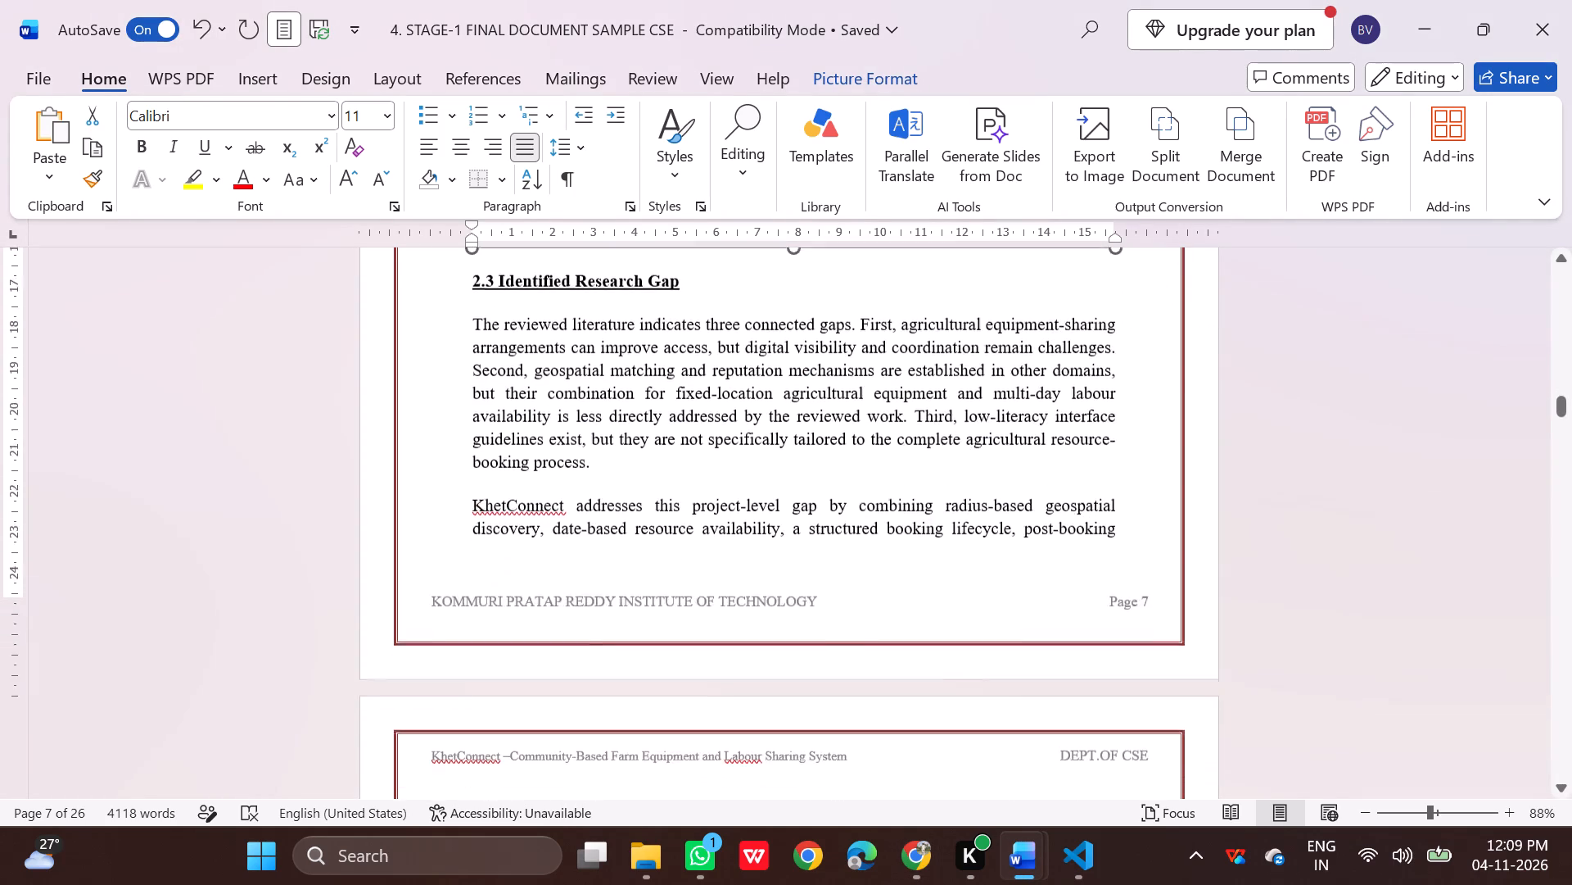
{"action": "key", "text": "Right"}
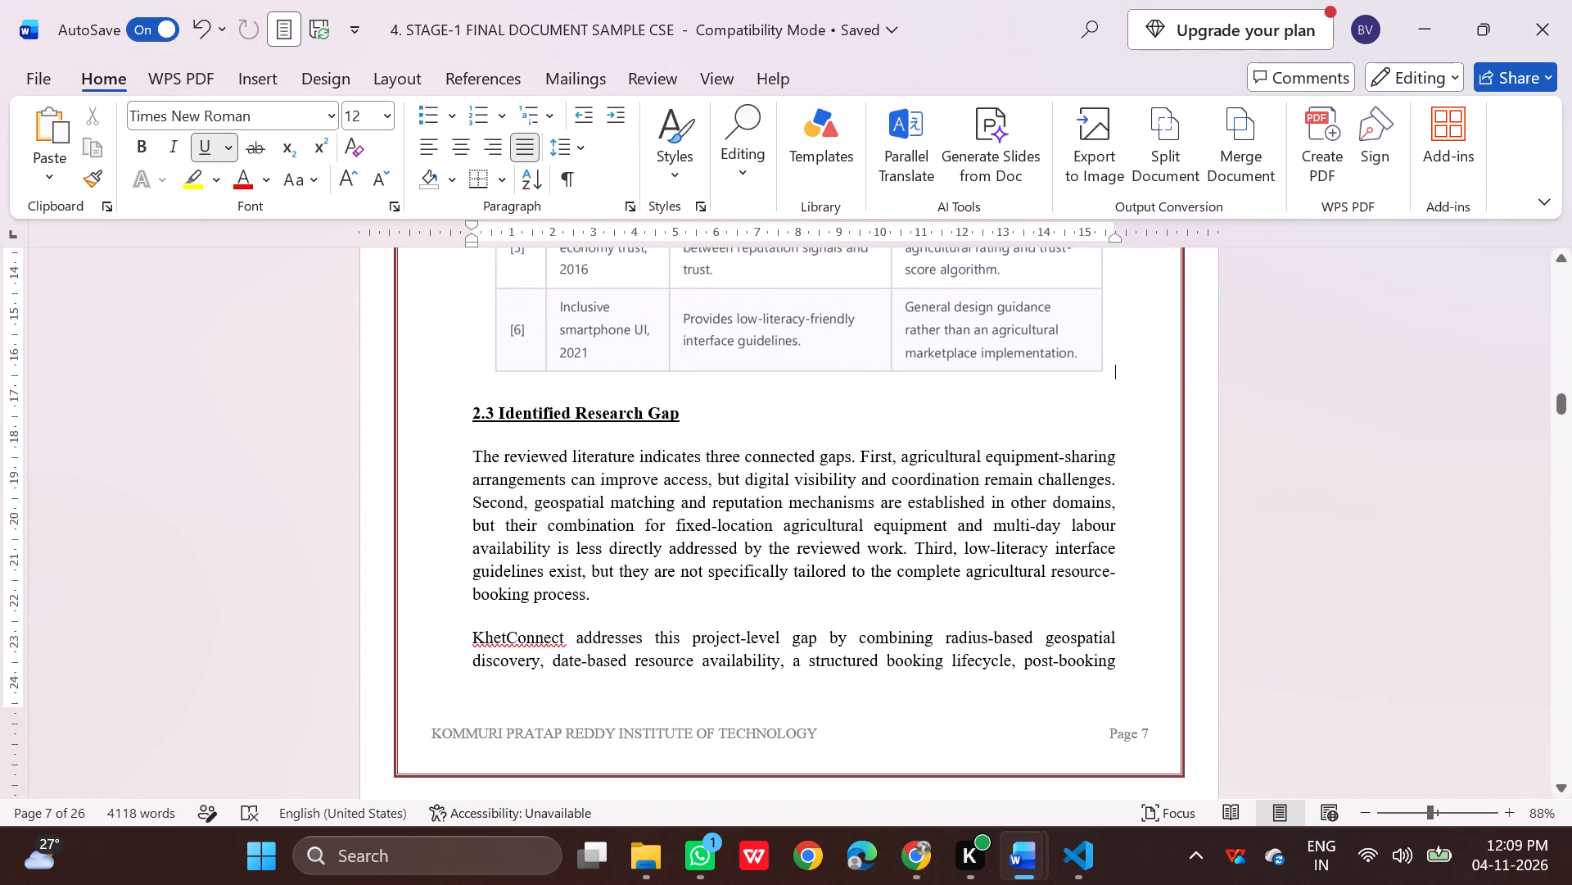
{"action": "key", "text": "Return"}
{"action": "key", "text": "ctrl+v"}
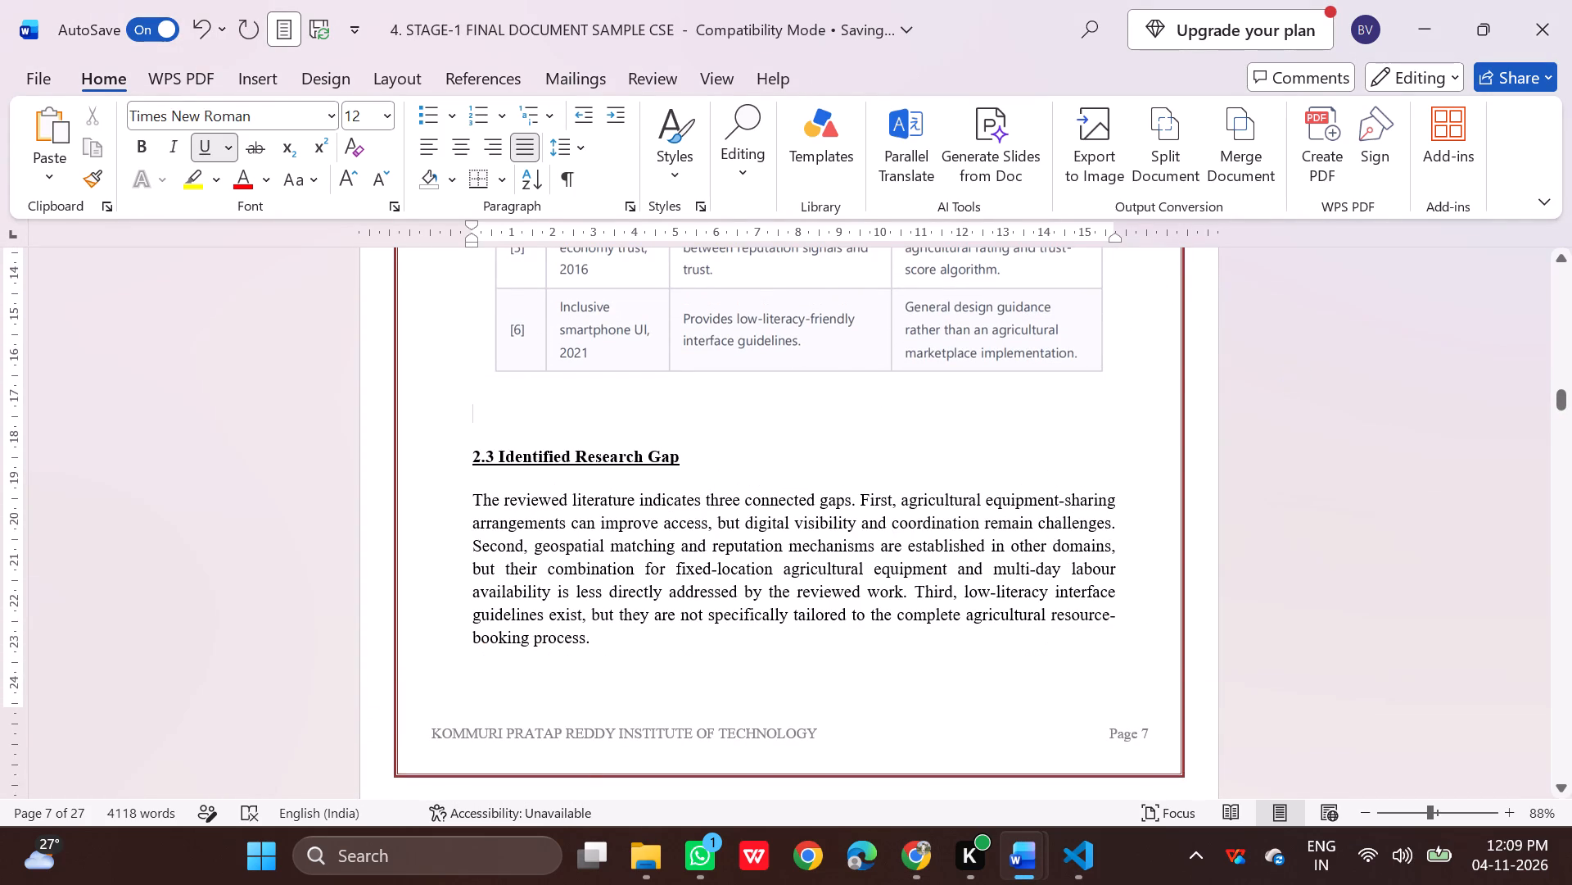
Delete the table picture under 2.2 Comparative Analysis along with the empty line above the pasted table.
{"action": "scroll", "coordinate": [702, 408], "scroll_direction": "up", "scroll_amount": 2}
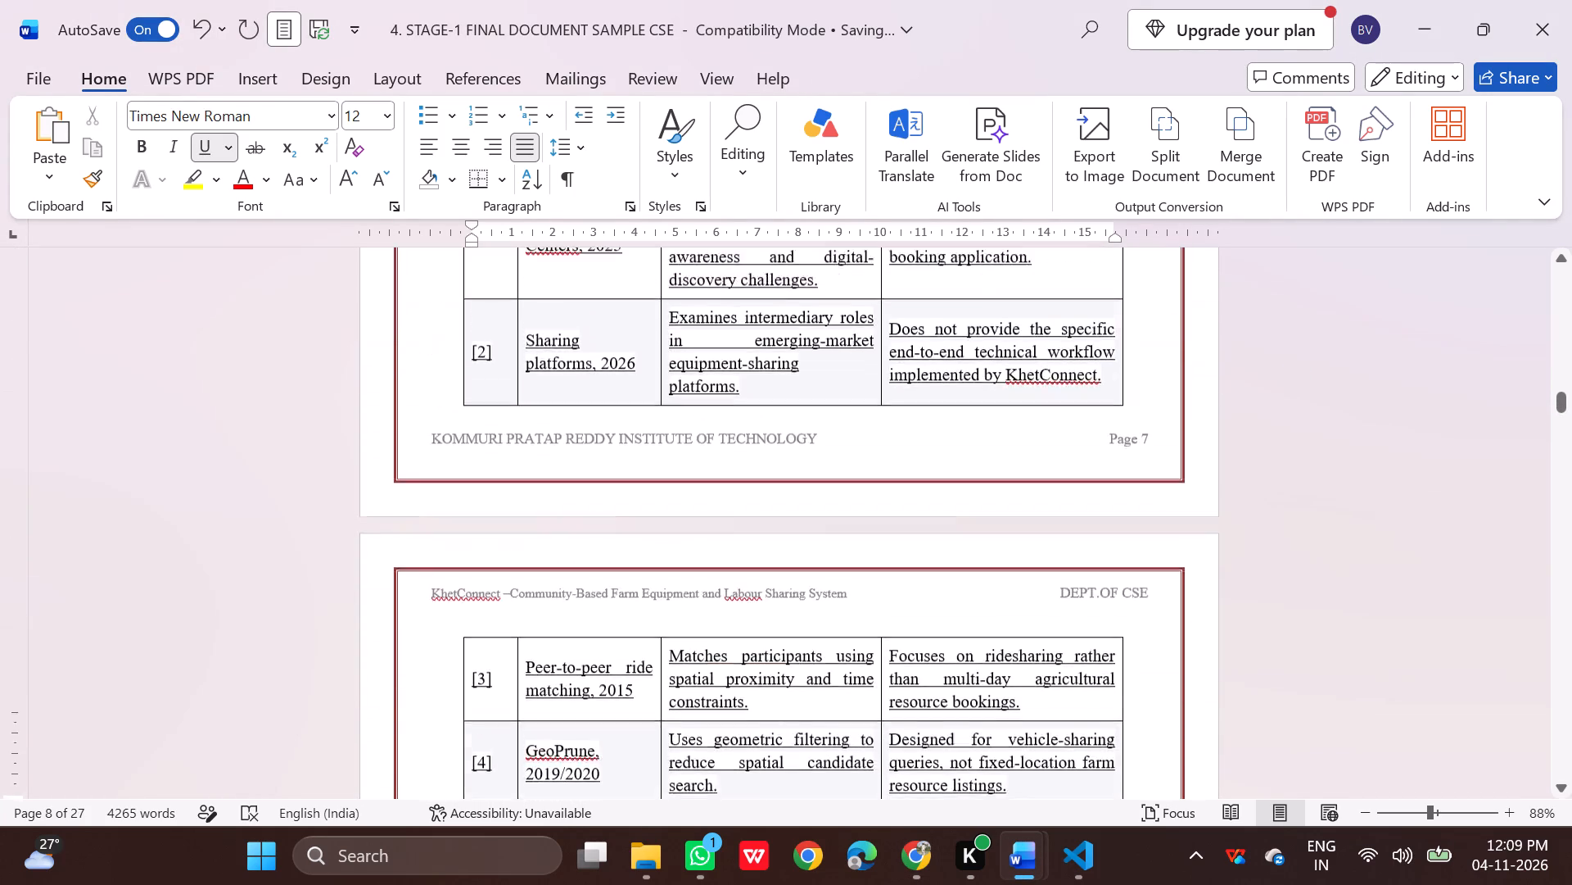
{"action": "scroll", "coordinate": [702, 408], "scroll_direction": "up", "scroll_amount": 2}
{"action": "left_click", "coordinate": [625, 387]}
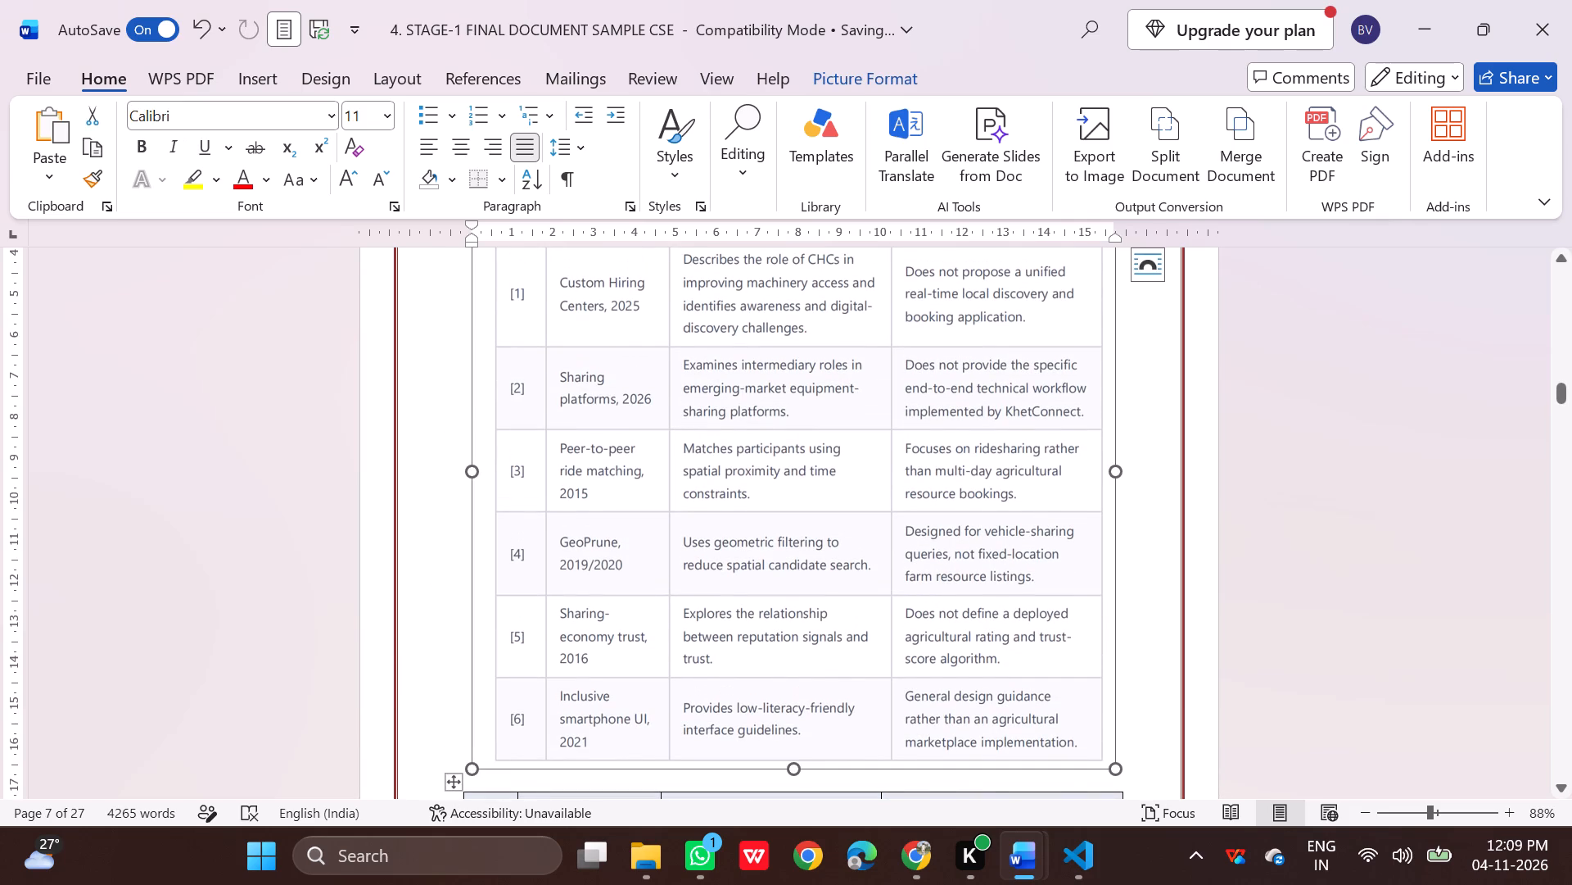
{"action": "key", "text": "Delete"}
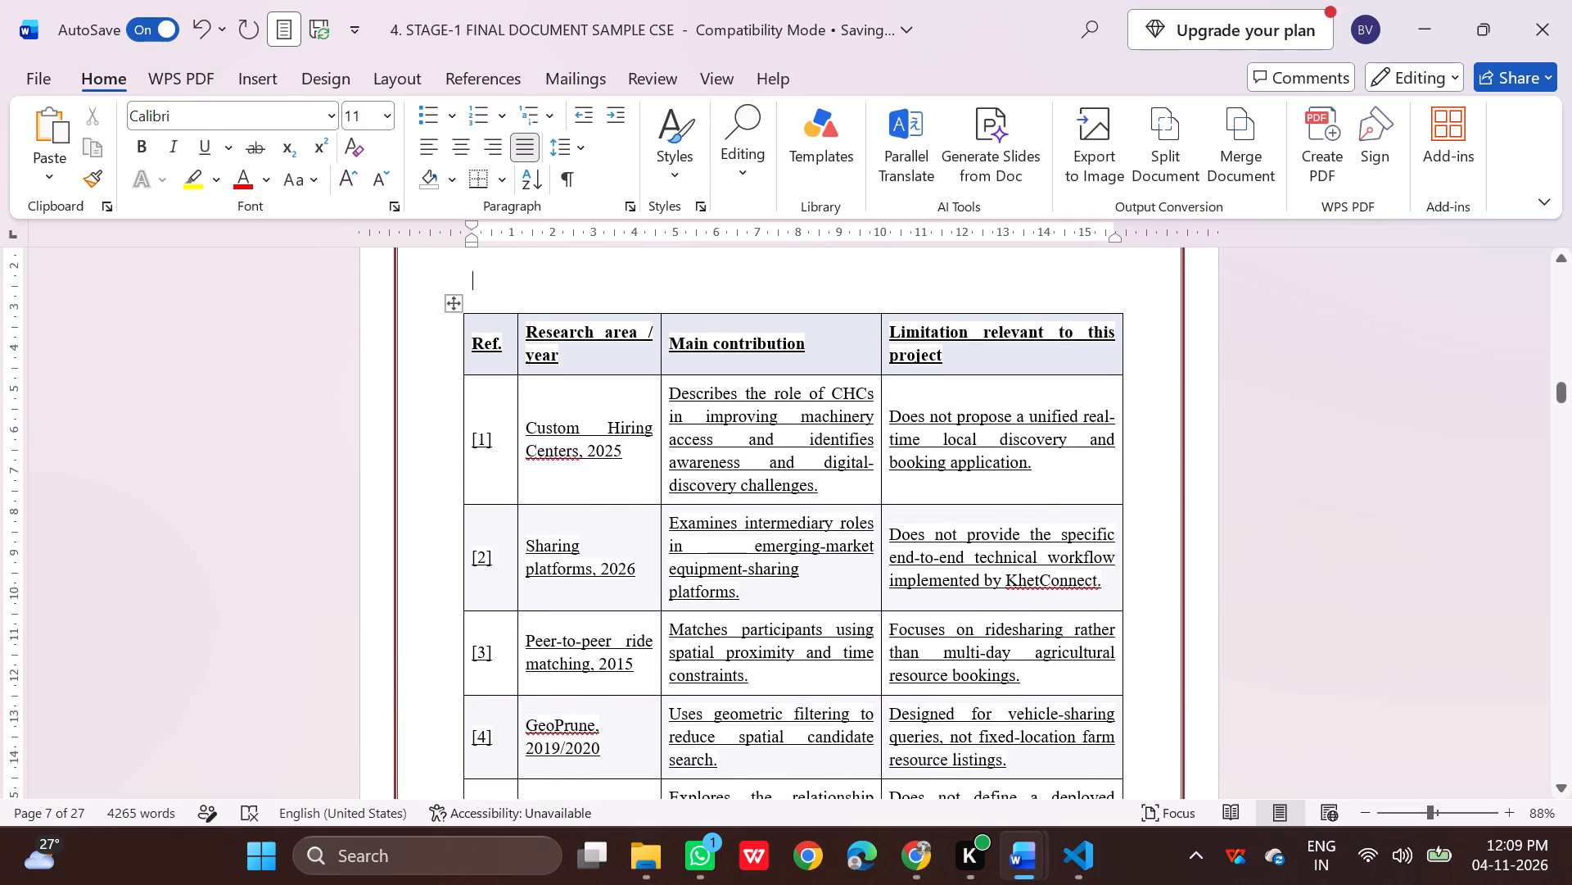
{"action": "key", "text": "Delete"}
{"action": "scroll", "coordinate": [625, 387], "scroll_direction": "up", "scroll_amount": 1}
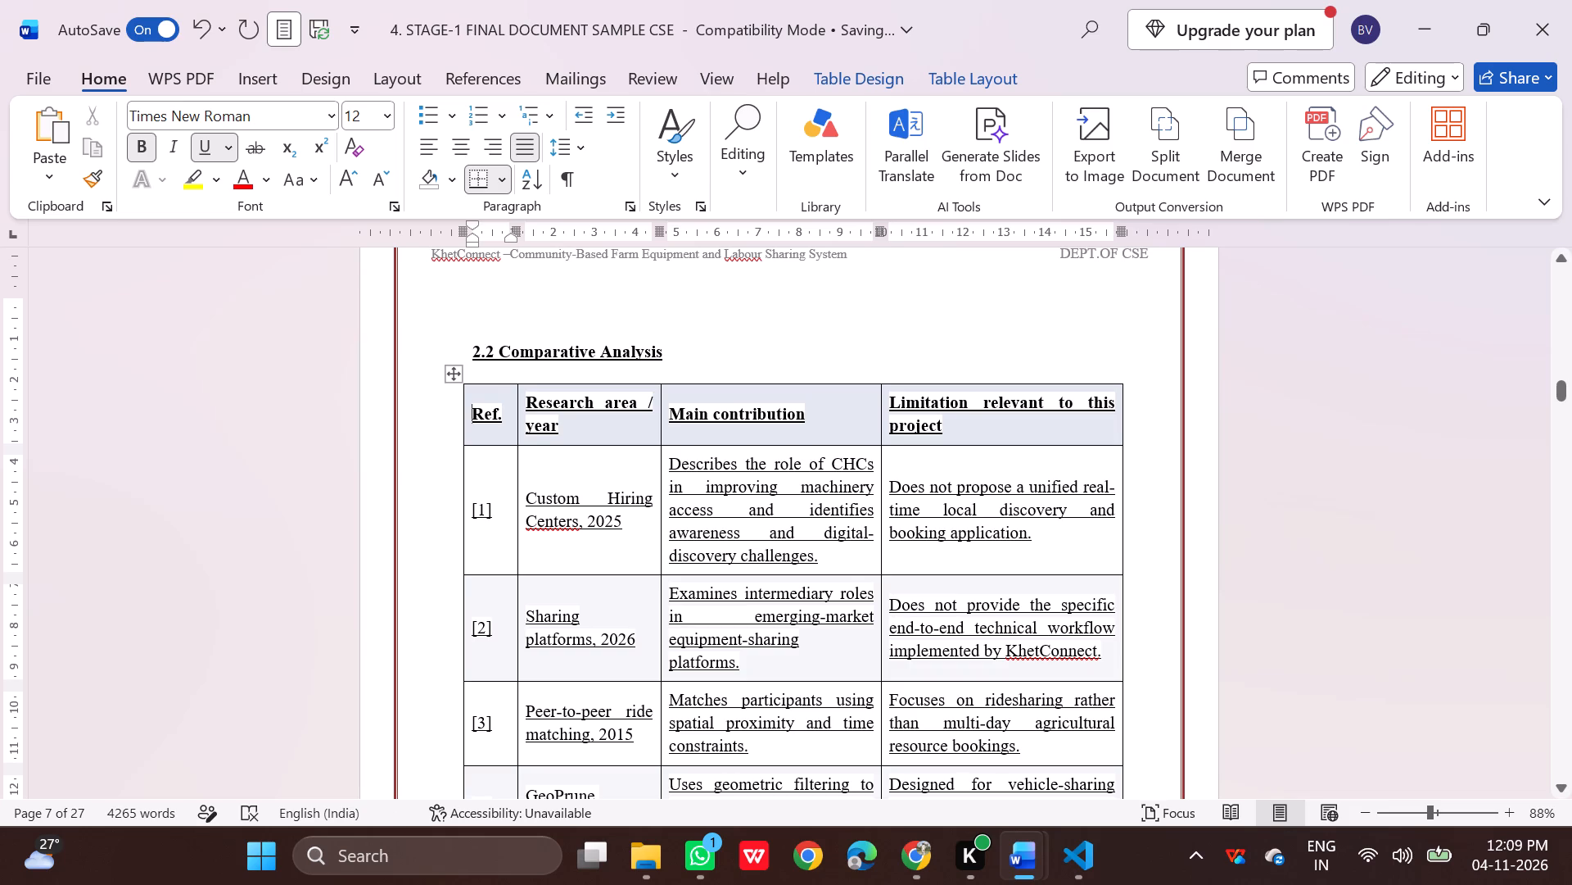
Remove the underline from all text in the pasted 2.2 Comparative Analysis table.
{"action": "left_click_drag", "start_coordinate": [444, 412], "coordinate": [886, 587]}
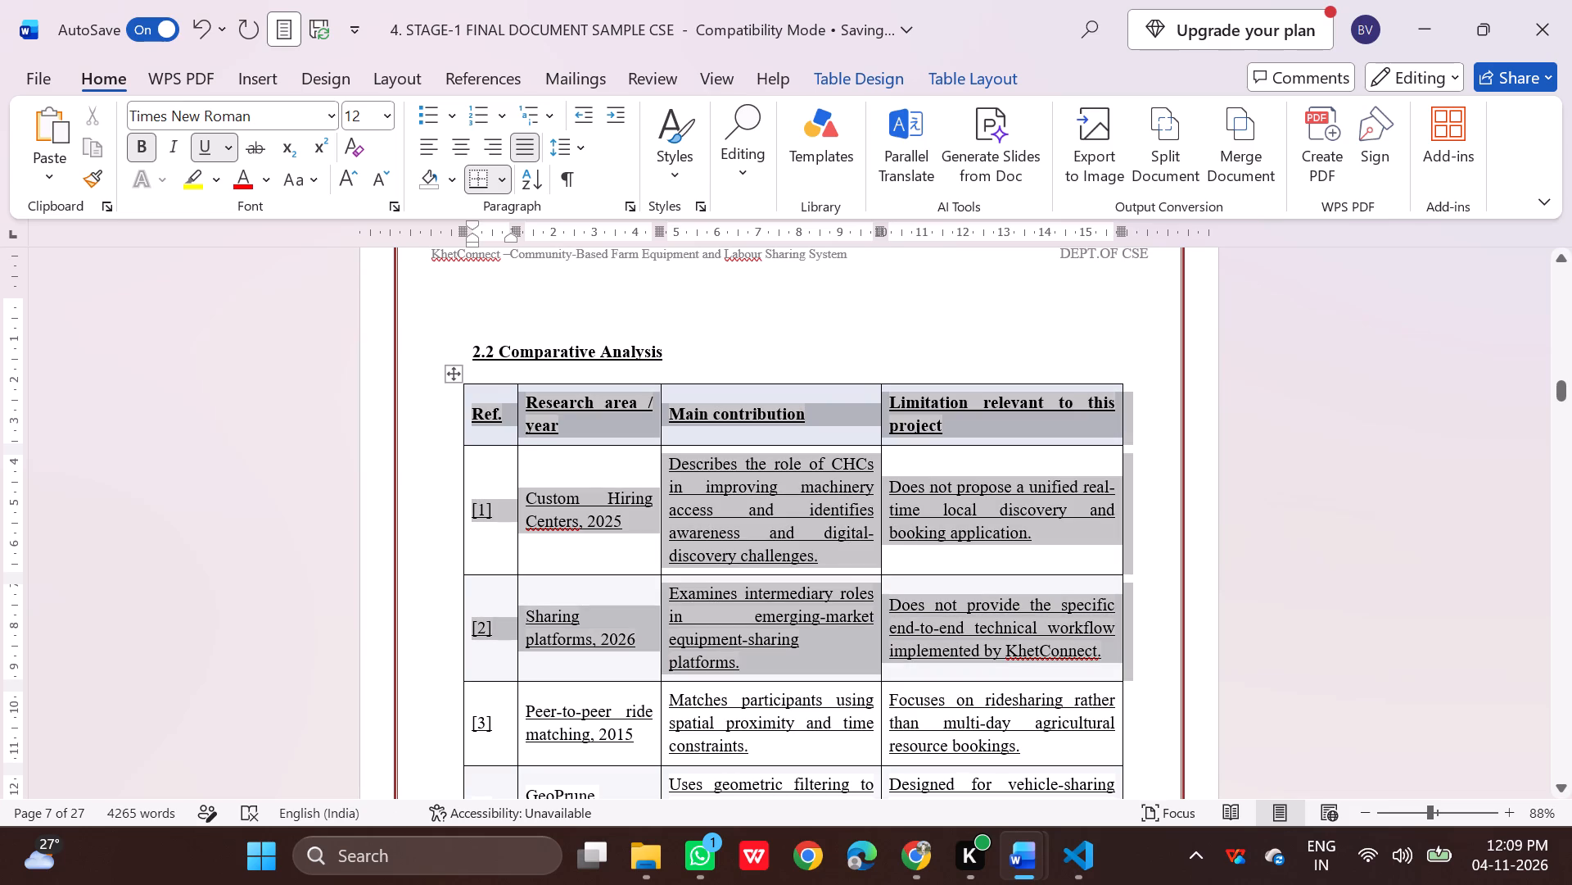
{"action": "left_click_drag", "start_coordinate": [886, 587], "coordinate": [890, 803]}
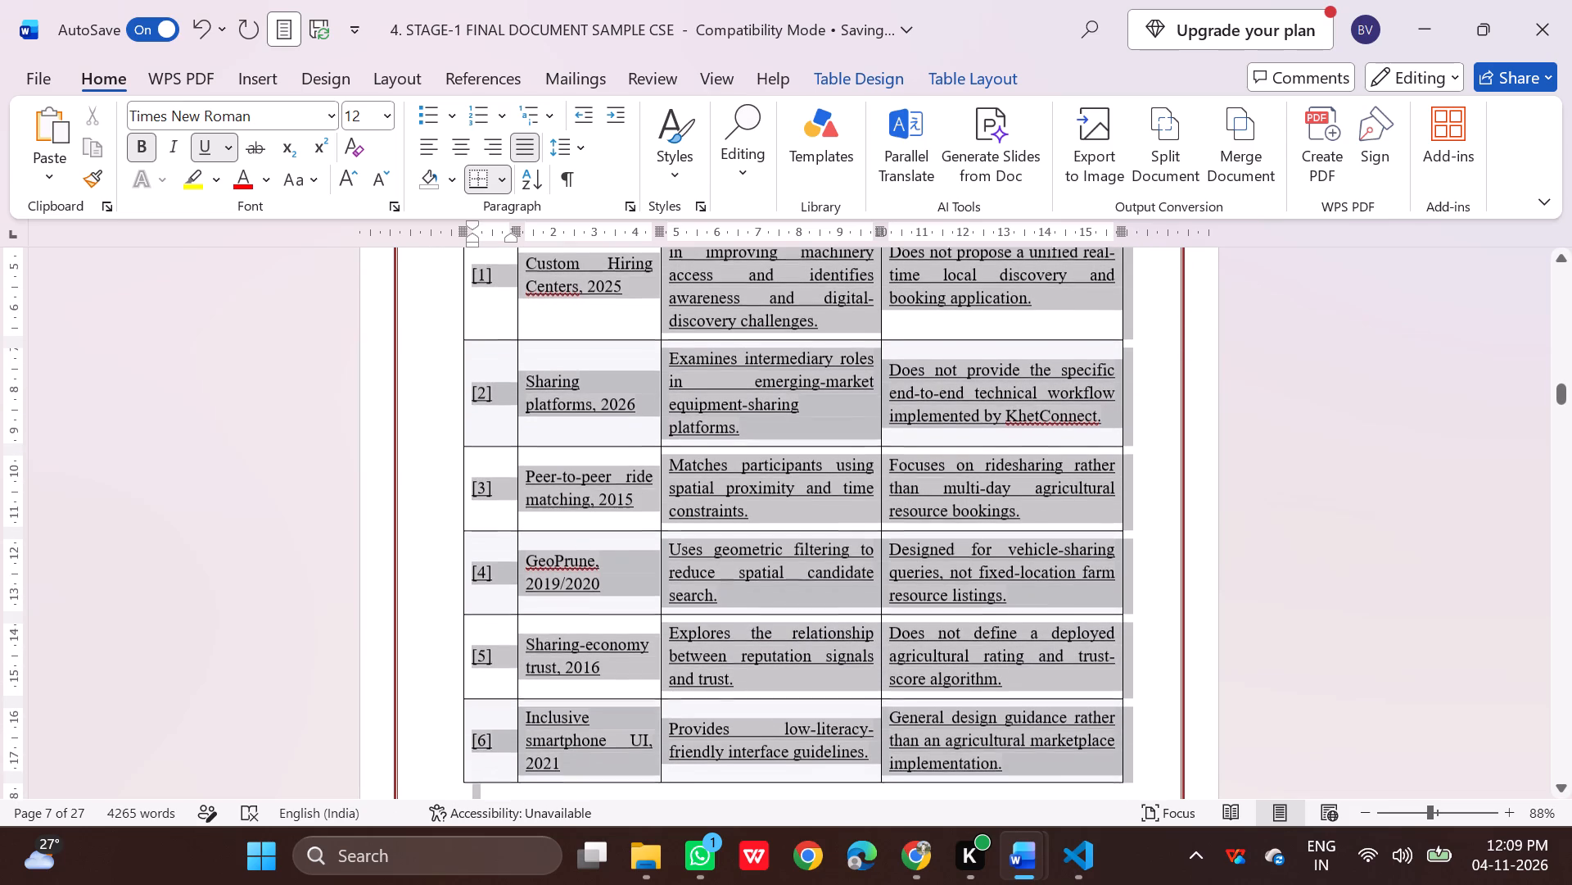
{"action": "left_click_drag", "start_coordinate": [890, 803], "coordinate": [824, 487]}
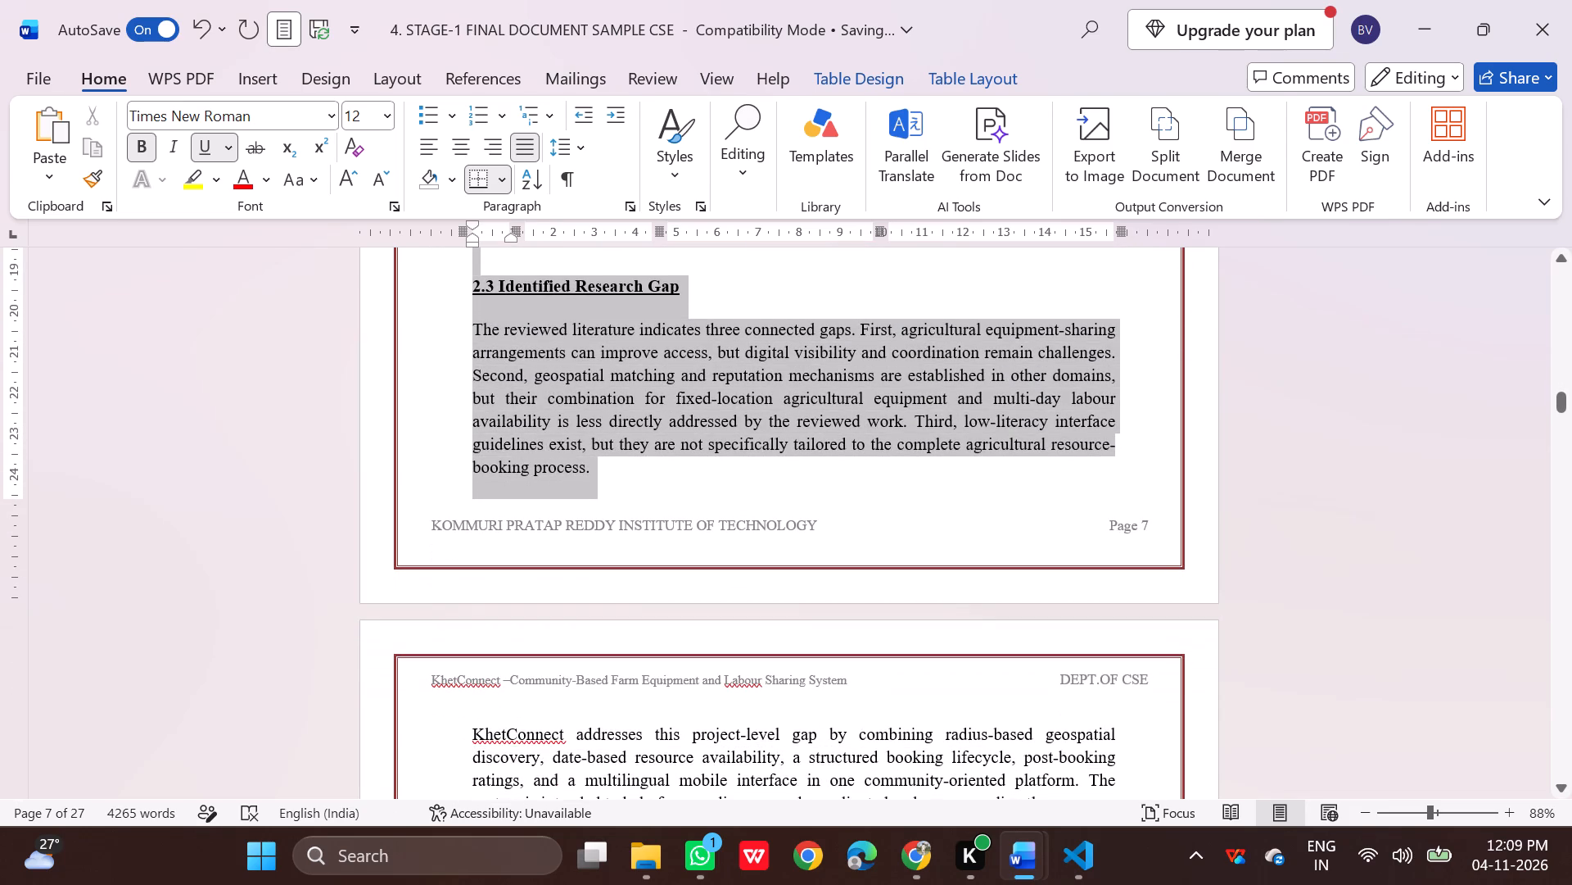
{"action": "left_click_drag", "start_coordinate": [824, 487], "coordinate": [899, 188]}
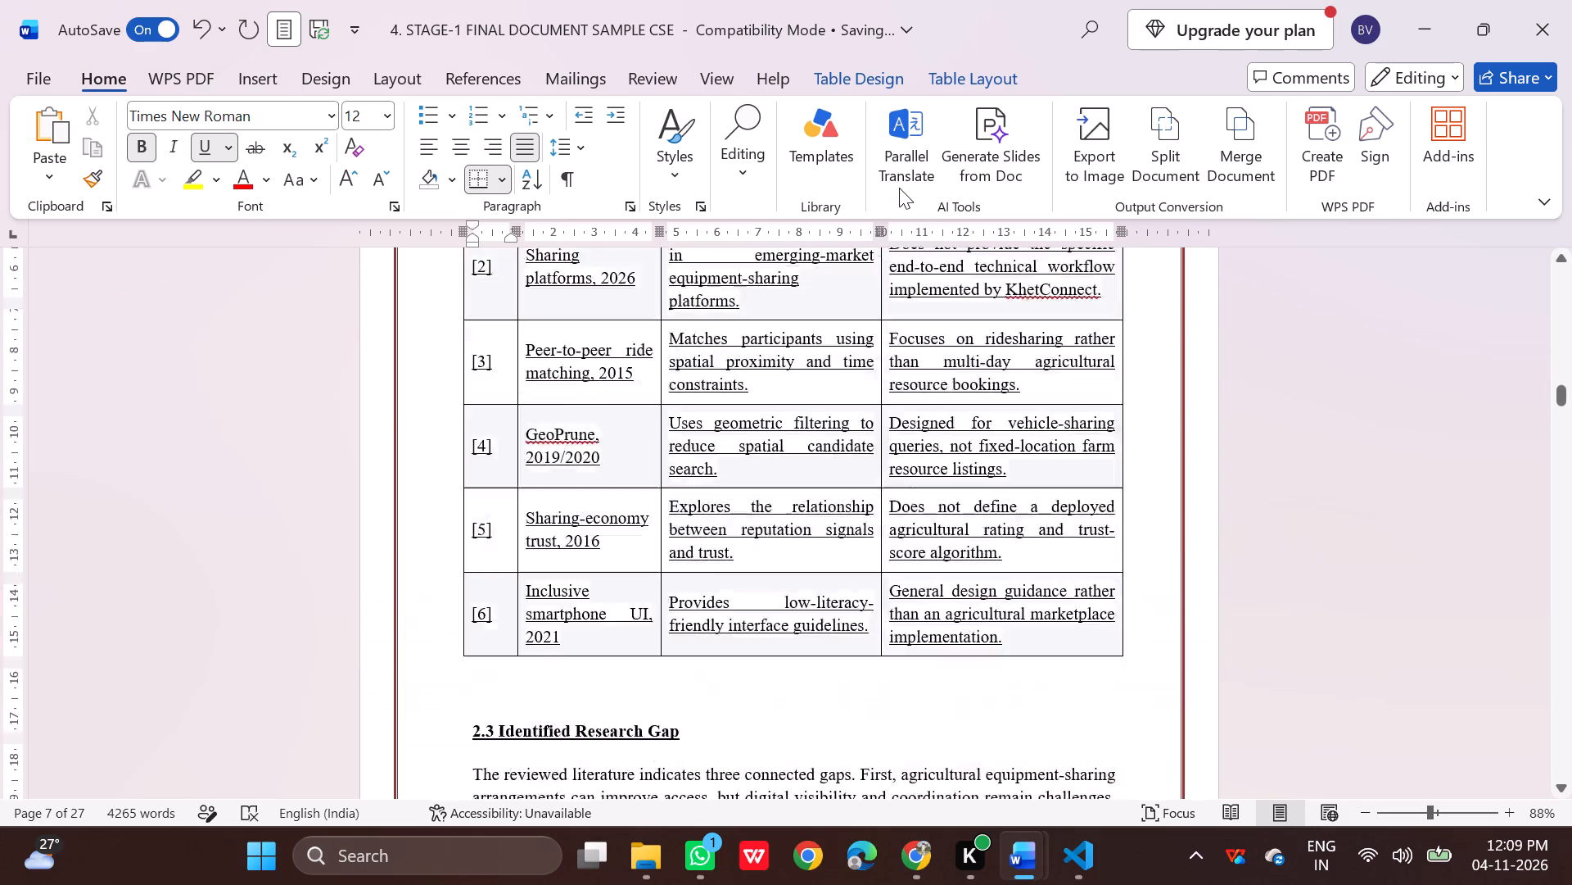
{"action": "left_click_drag", "start_coordinate": [899, 188], "coordinate": [894, 642]}
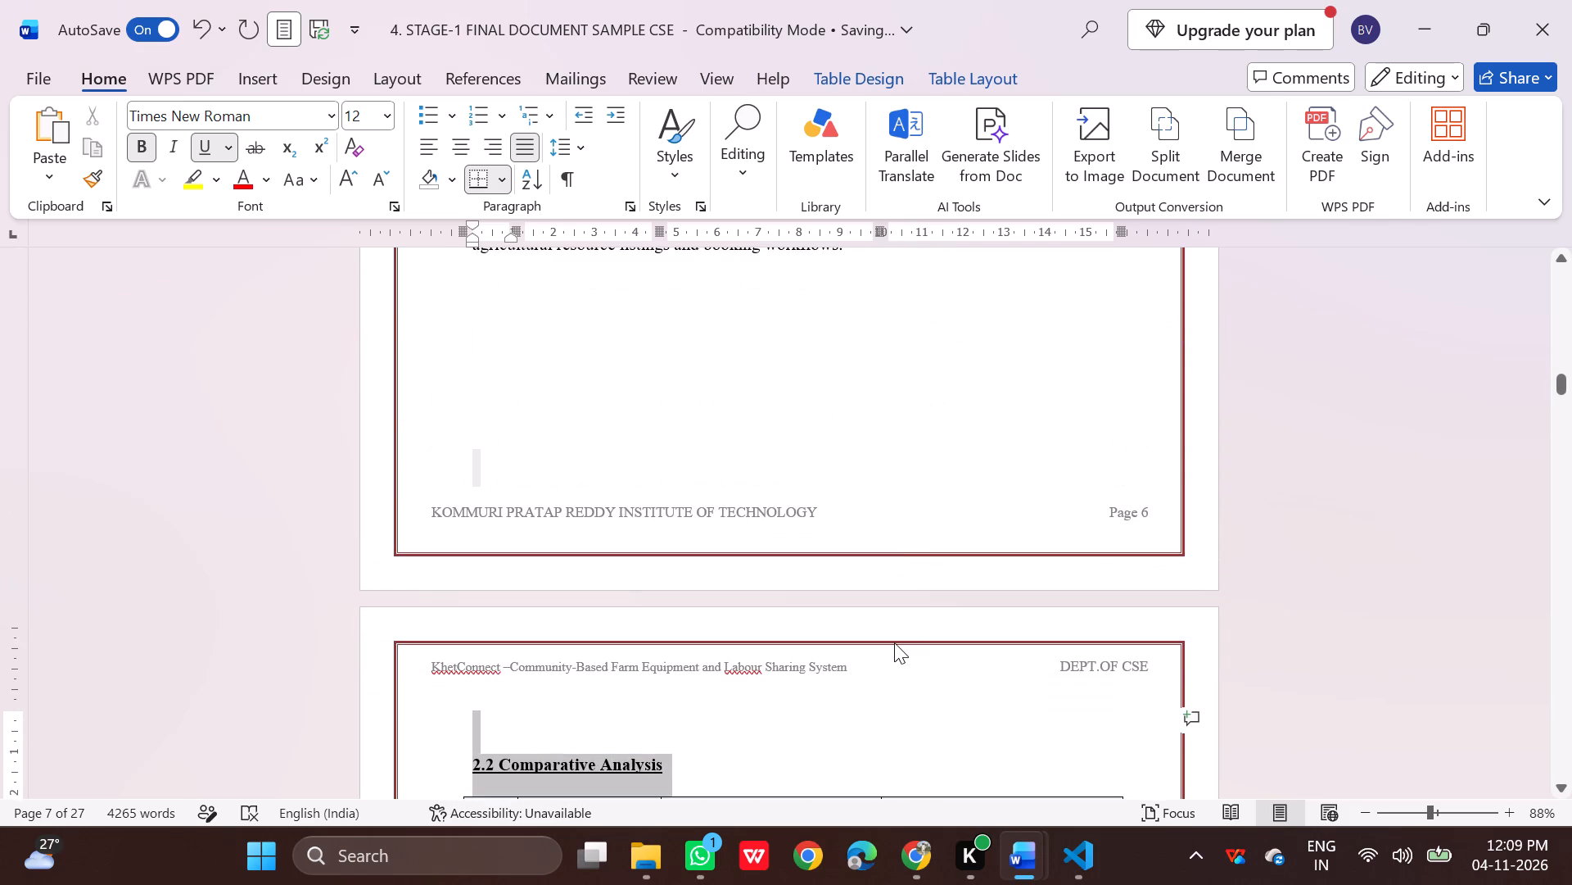
{"action": "left_click_drag", "start_coordinate": [894, 642], "coordinate": [845, 818]}
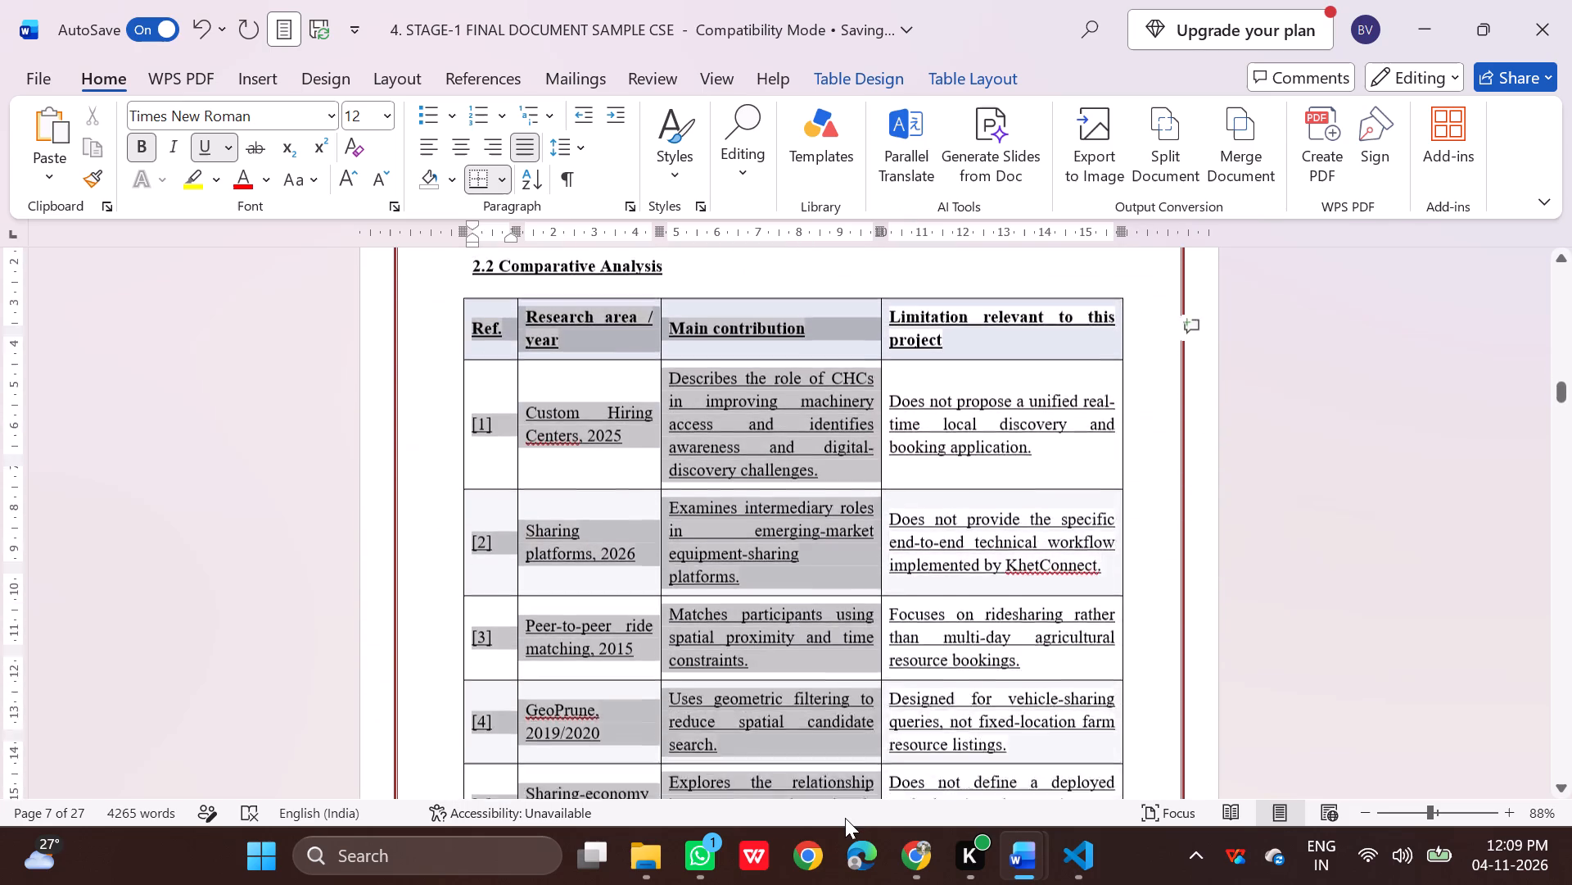
{"action": "left_click_drag", "start_coordinate": [845, 818], "coordinate": [1025, 775]}
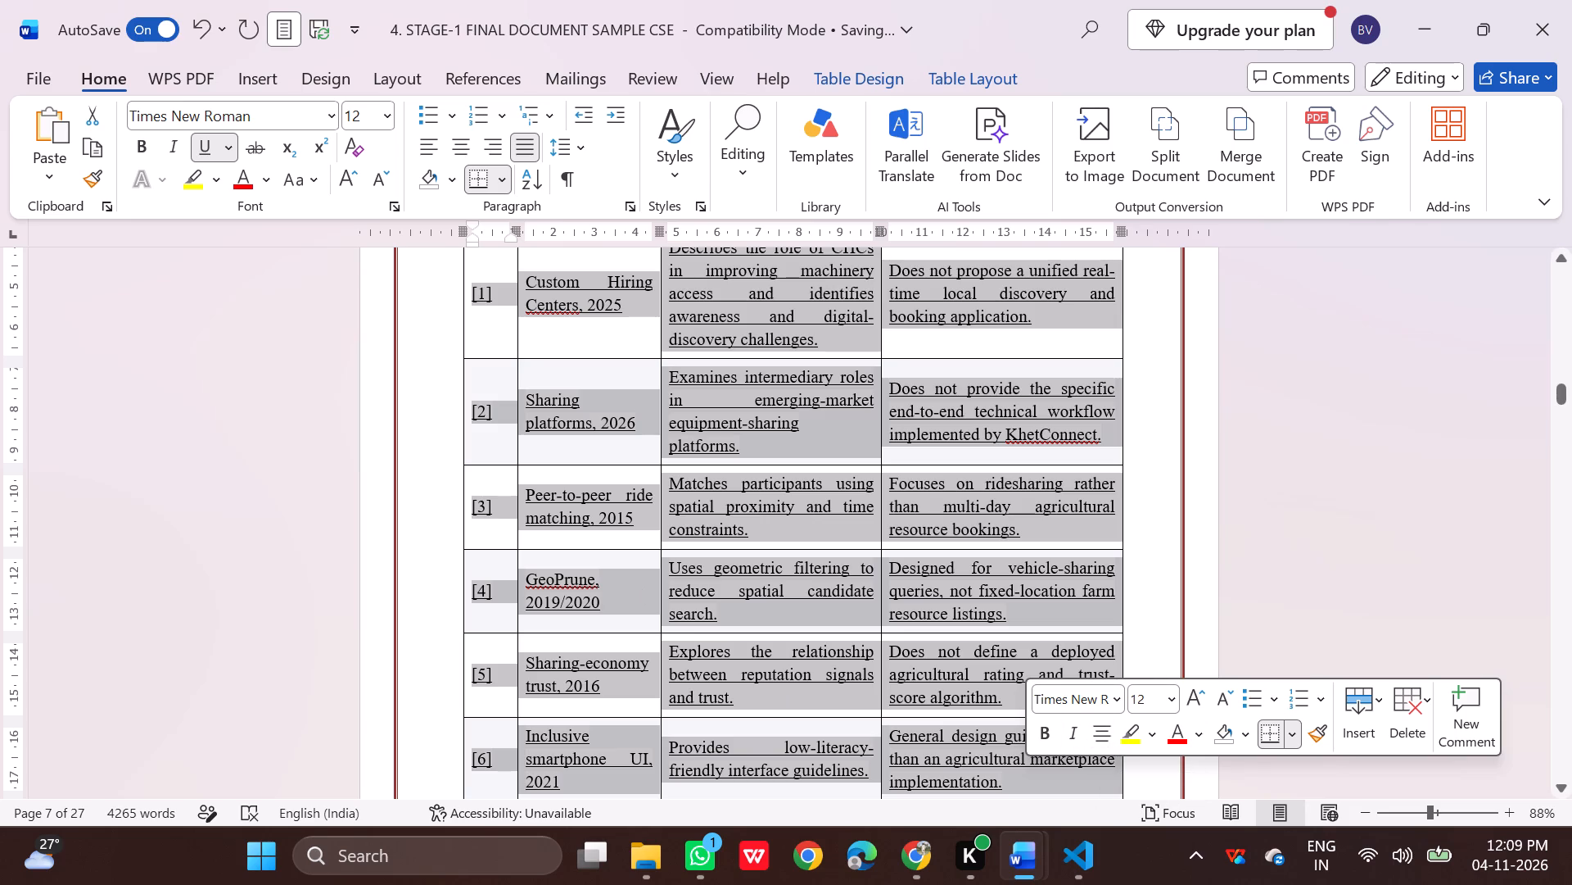
{"action": "left_click", "coordinate": [209, 138]}
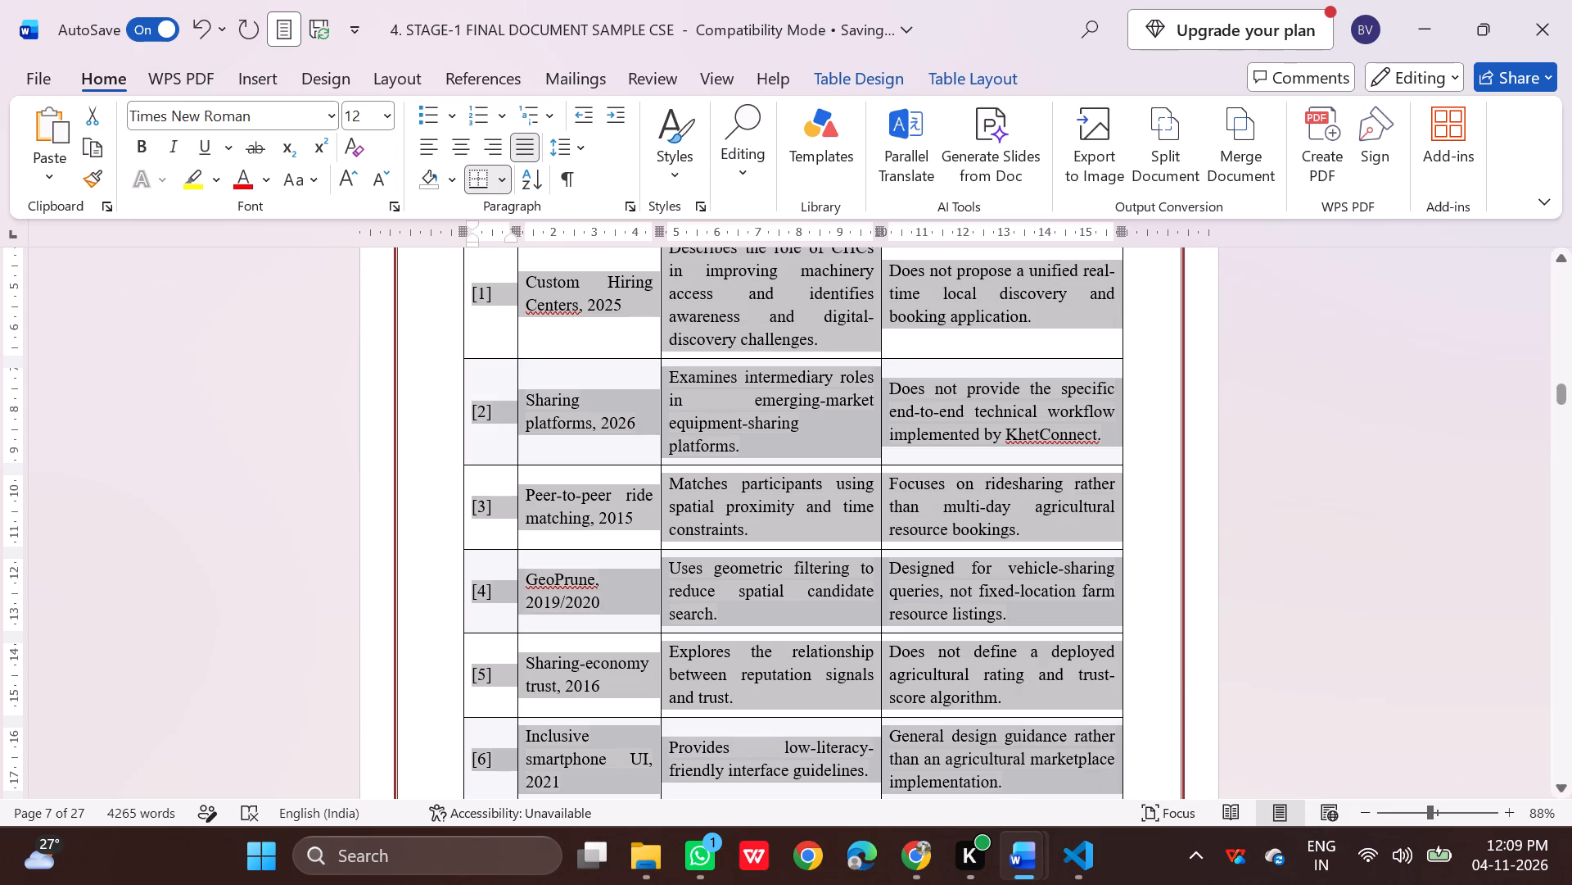
{"action": "left_click", "coordinate": [1304, 504]}
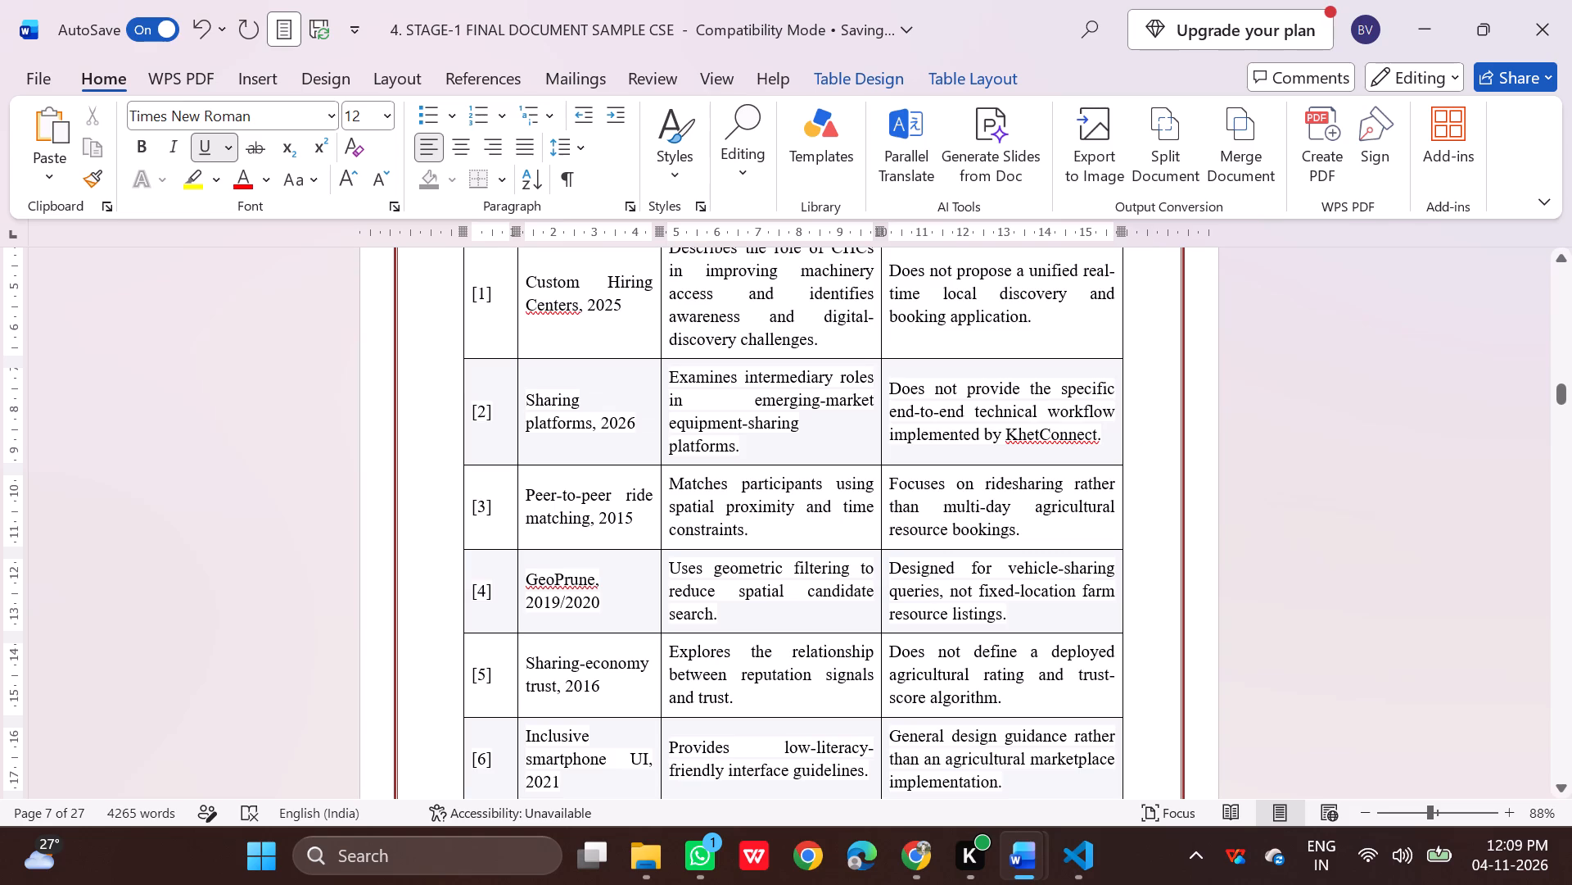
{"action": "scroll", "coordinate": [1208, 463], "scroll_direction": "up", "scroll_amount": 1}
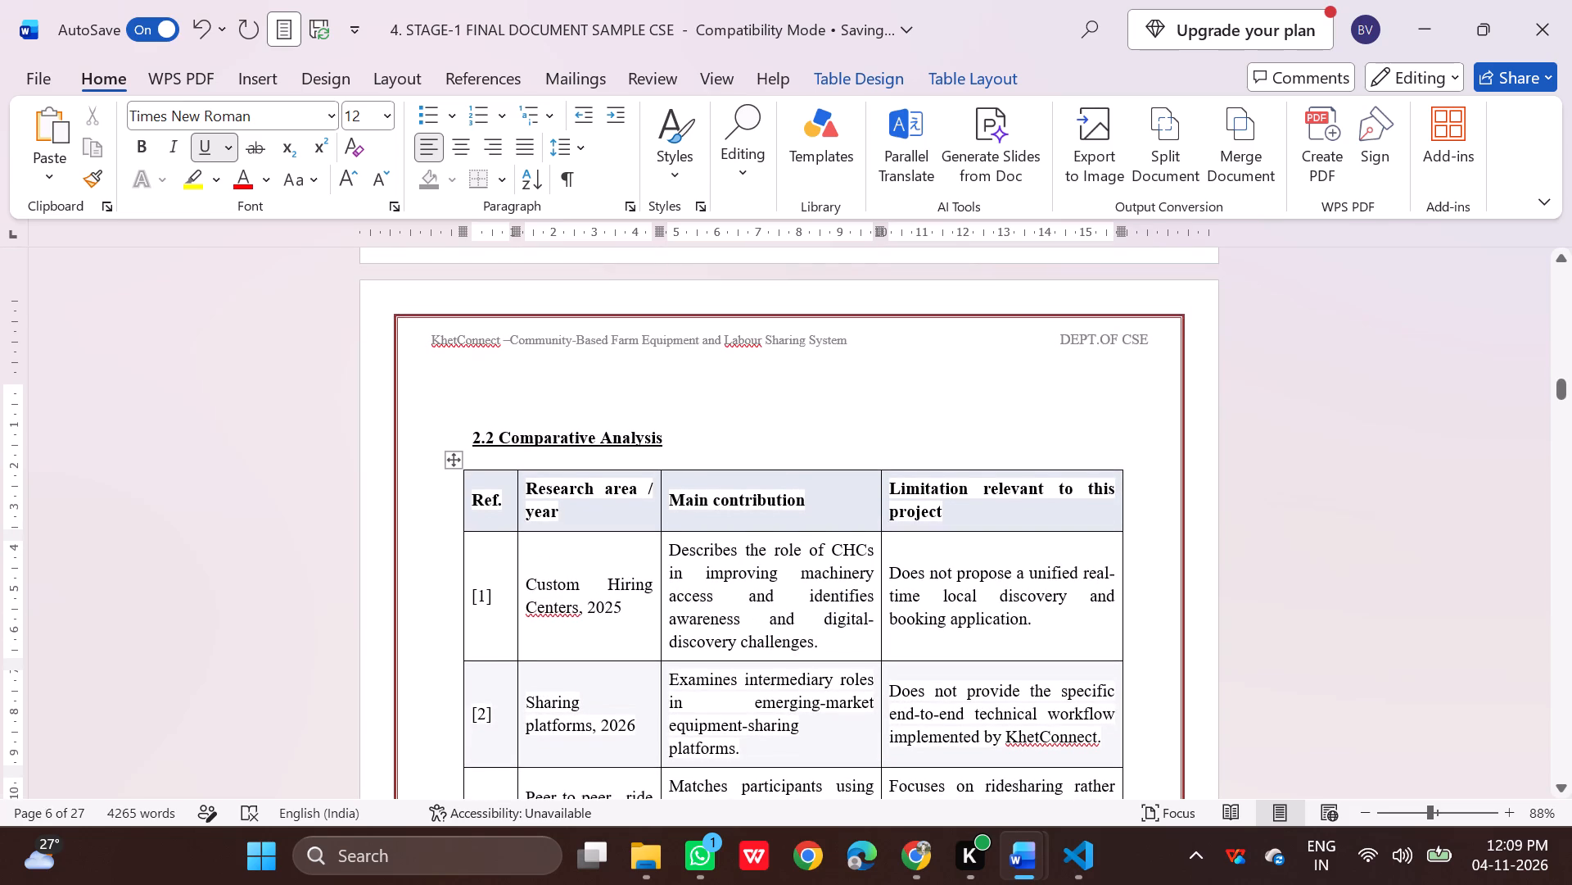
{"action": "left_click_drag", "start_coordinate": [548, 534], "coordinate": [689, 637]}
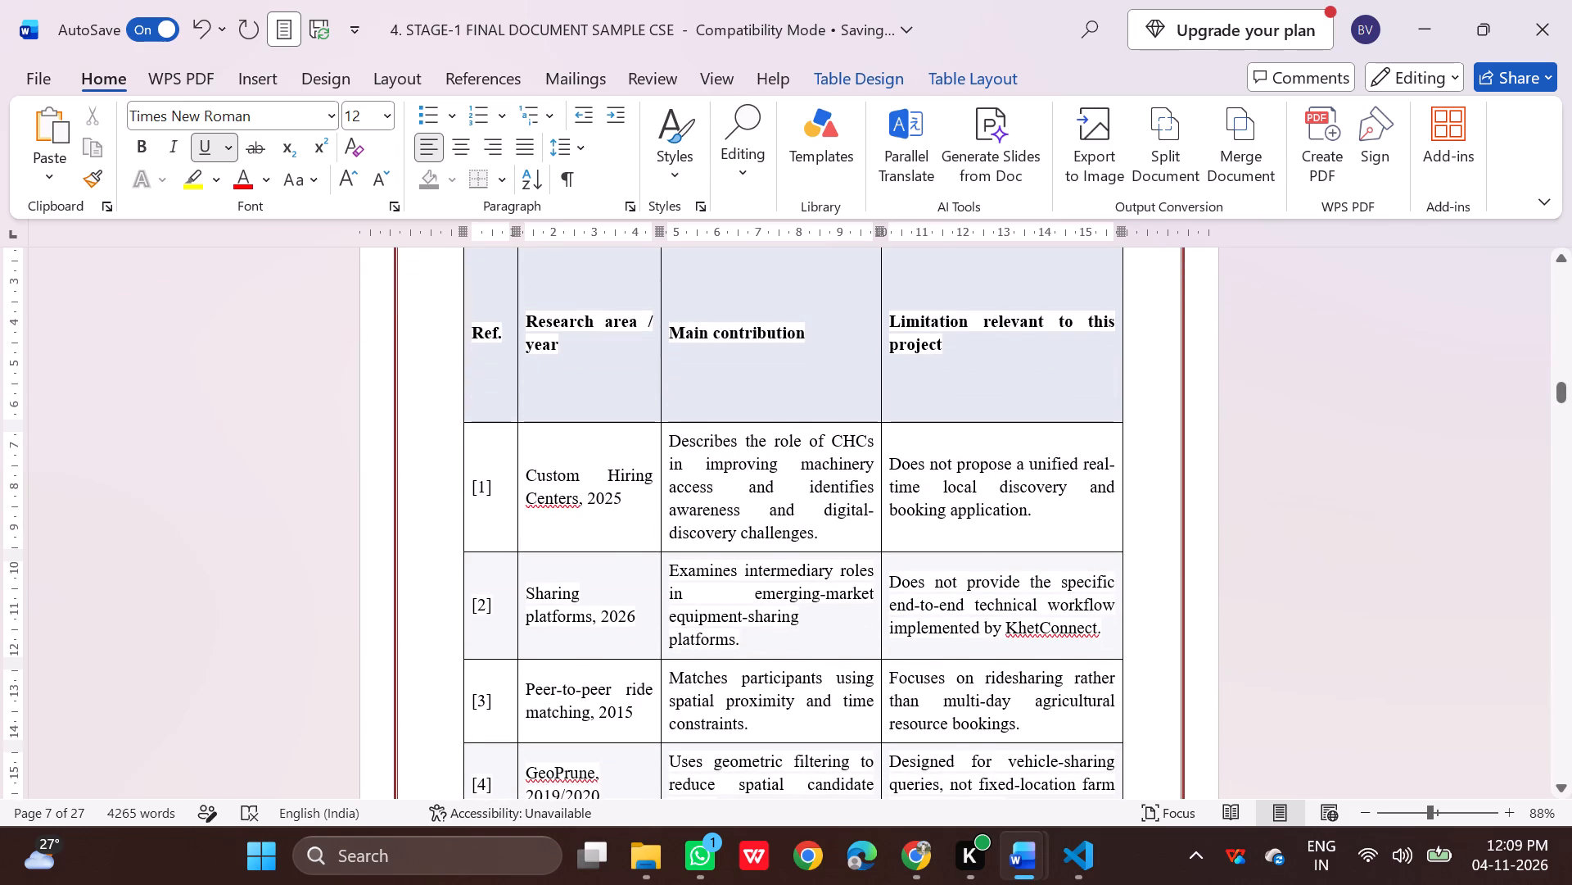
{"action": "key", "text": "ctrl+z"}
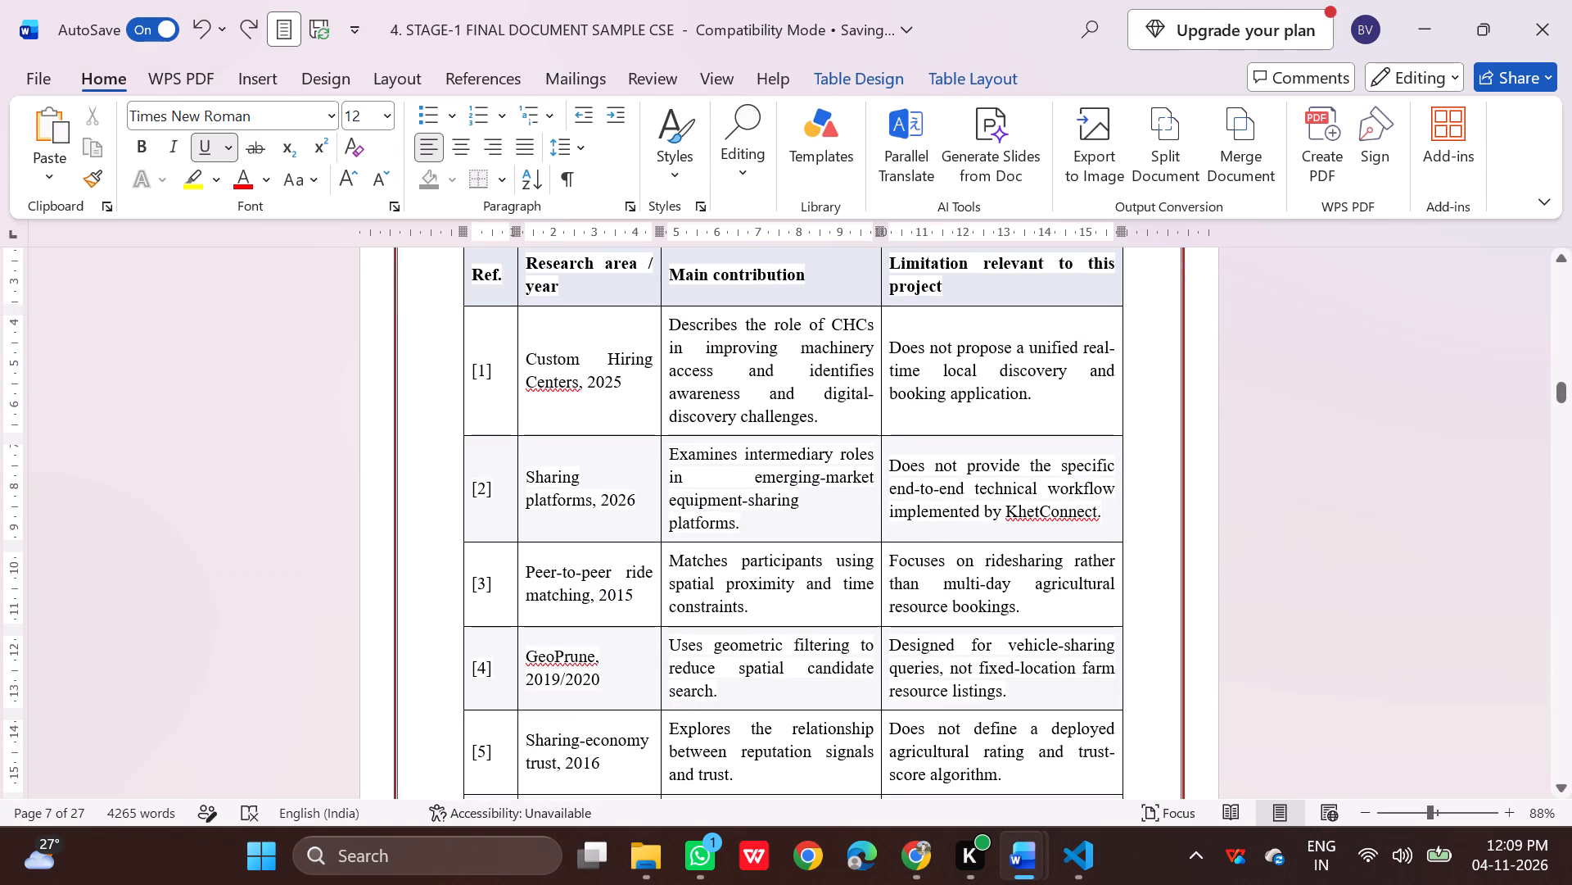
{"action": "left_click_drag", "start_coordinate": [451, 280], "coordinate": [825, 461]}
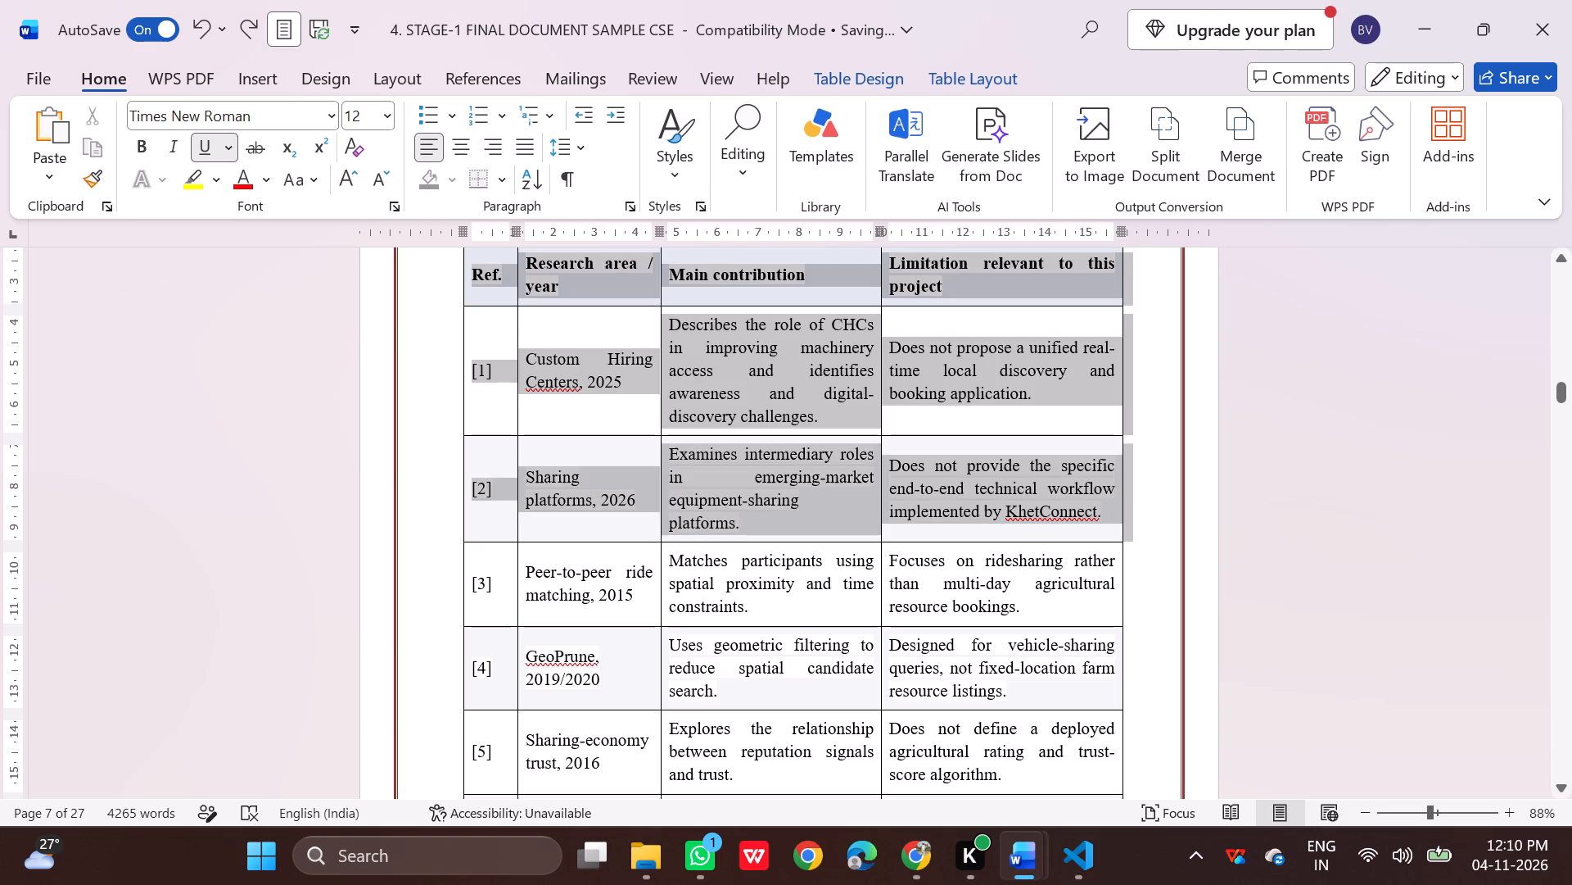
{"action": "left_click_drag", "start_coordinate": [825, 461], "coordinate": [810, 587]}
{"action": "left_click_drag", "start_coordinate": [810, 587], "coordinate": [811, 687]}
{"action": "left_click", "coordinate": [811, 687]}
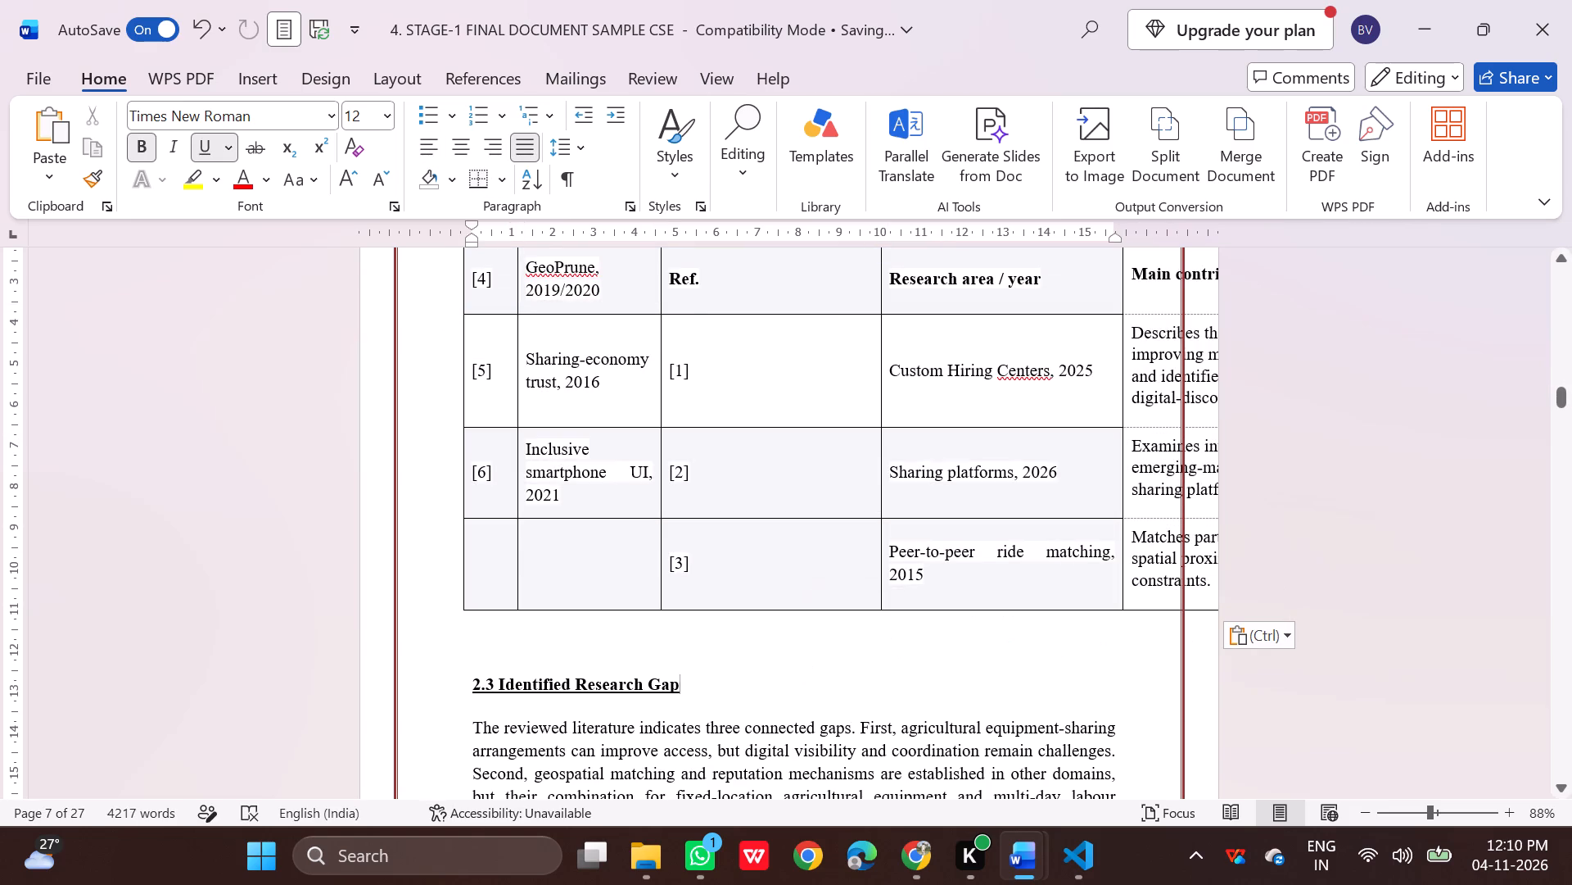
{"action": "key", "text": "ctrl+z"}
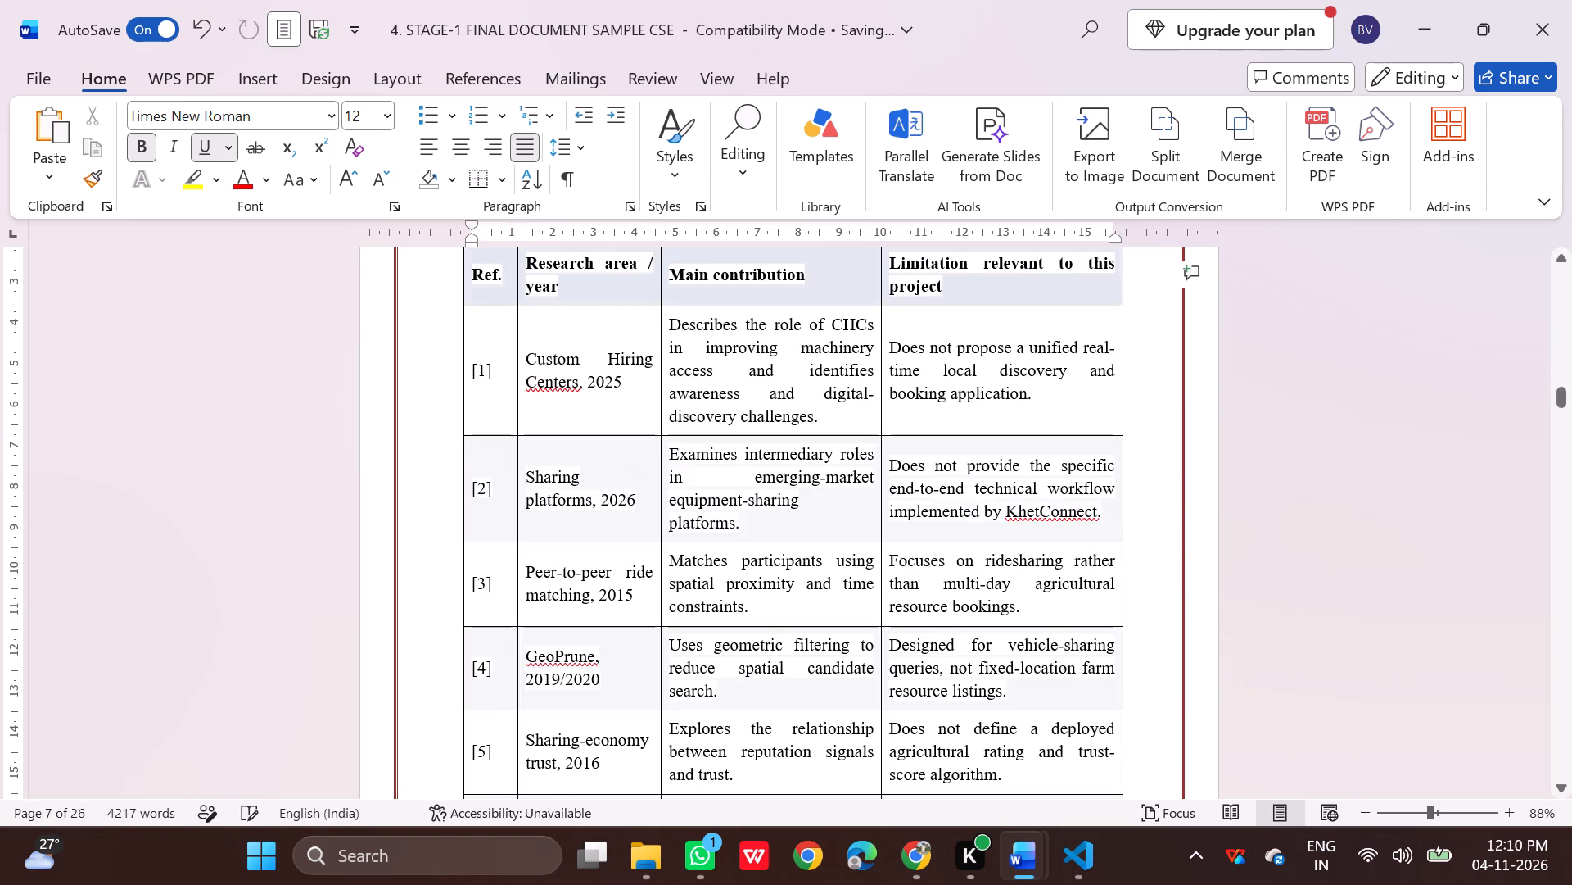
Apply the plain grid table style with full borders to the entire 2.2 Comparative Analysis table.
{"action": "key", "text": "shift+Down"}
{"action": "key", "text": "shift+Down"}
{"action": "key", "text": "shift+Down"}
{"action": "key", "text": "shift+Down"}
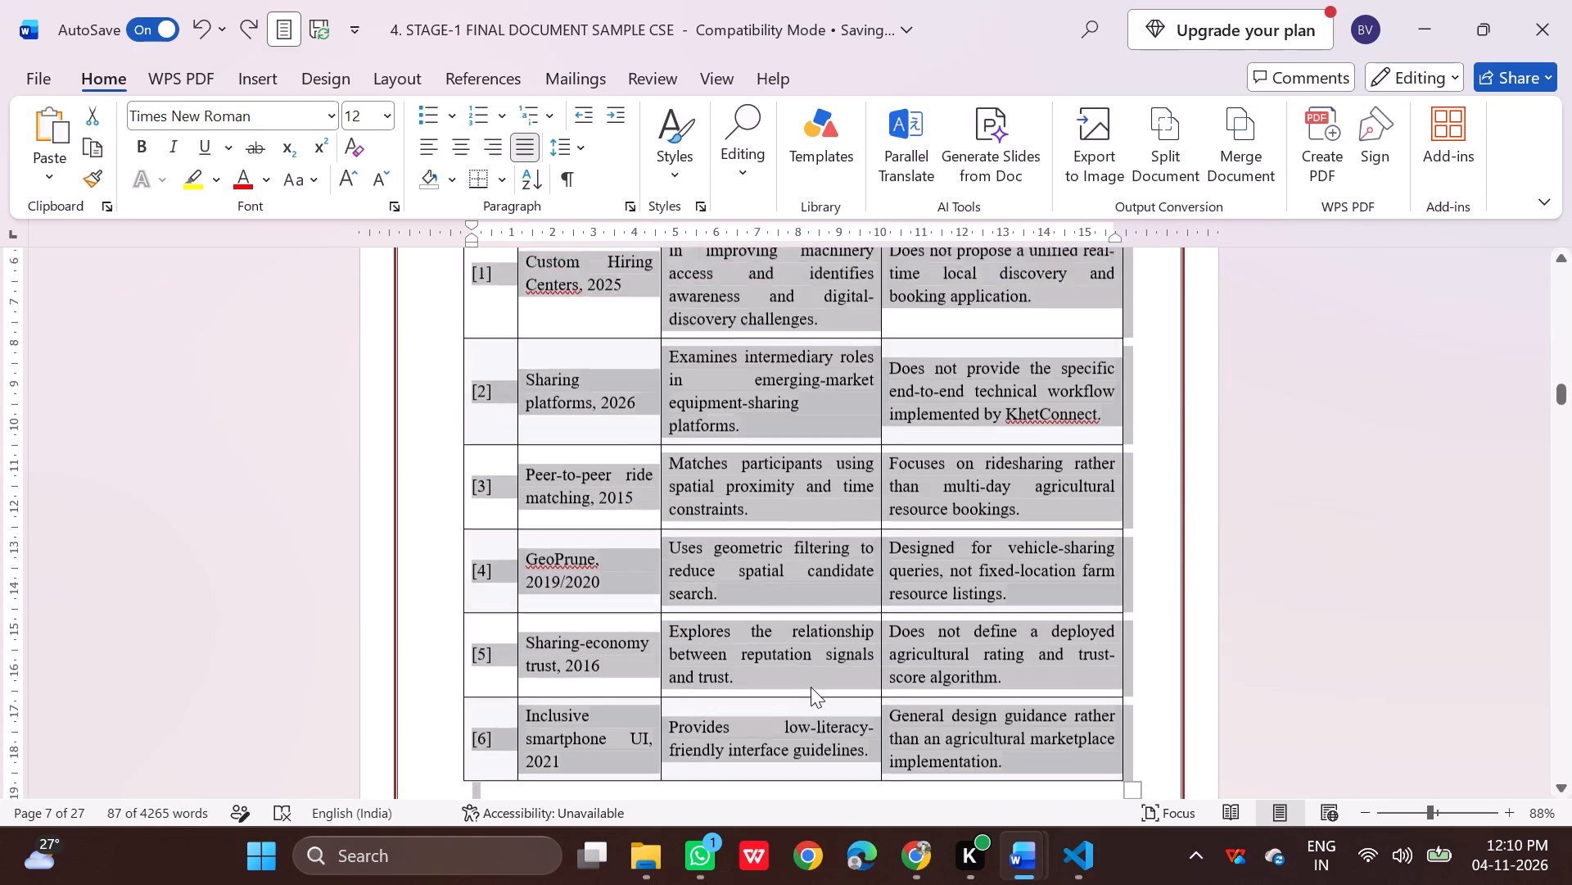
{"action": "key", "text": "shift+Down"}
{"action": "key", "text": "shift+Up"}
{"action": "key", "text": "shift+Up"}
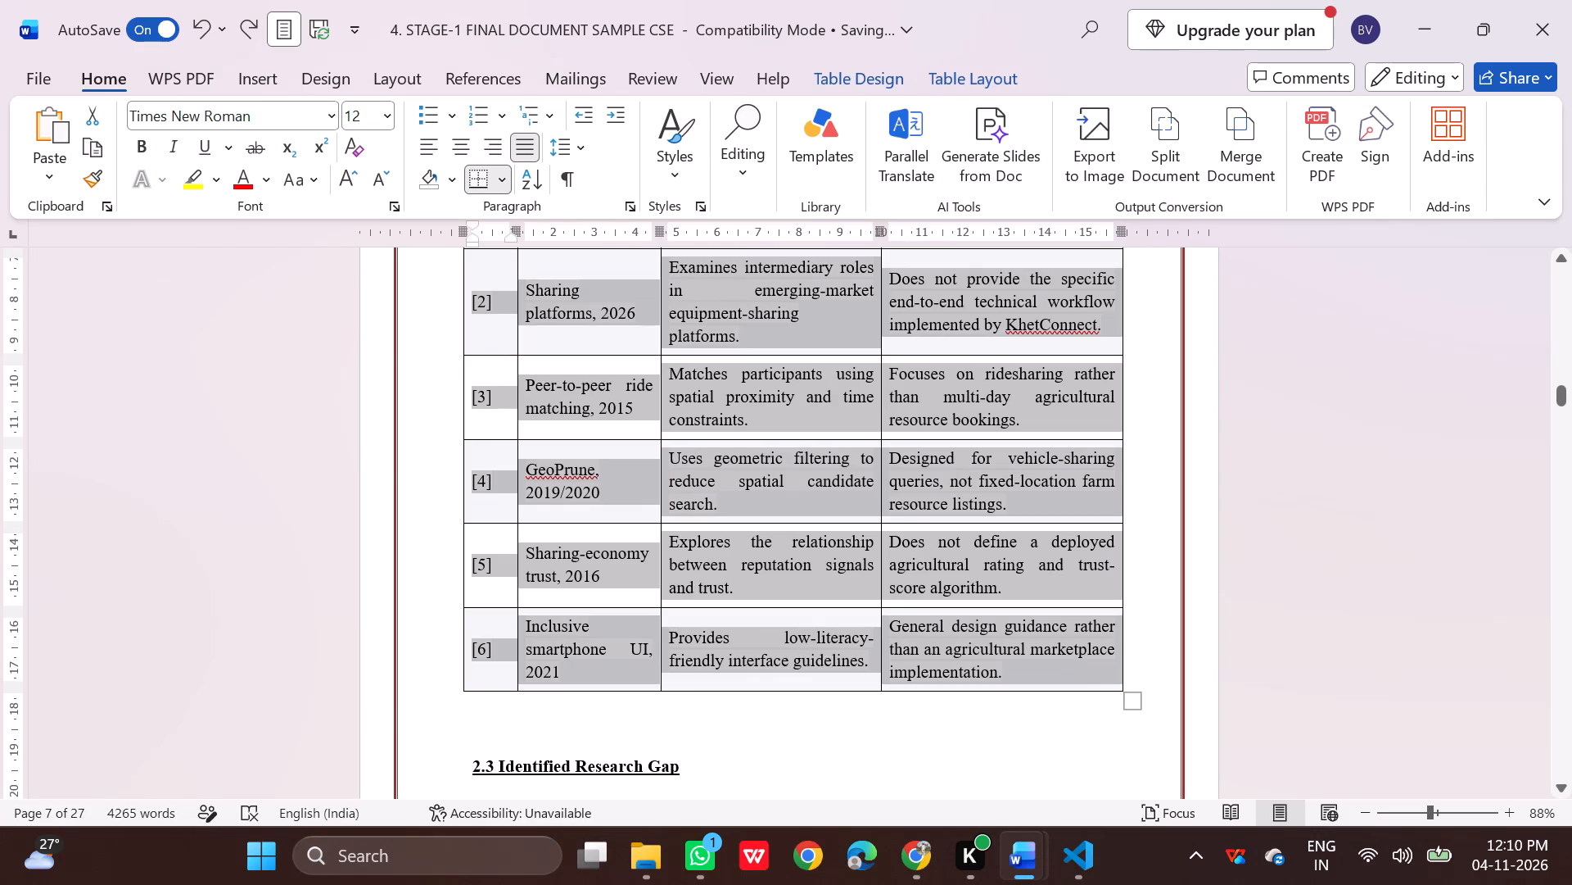
{"action": "left_click", "coordinate": [892, 89]}
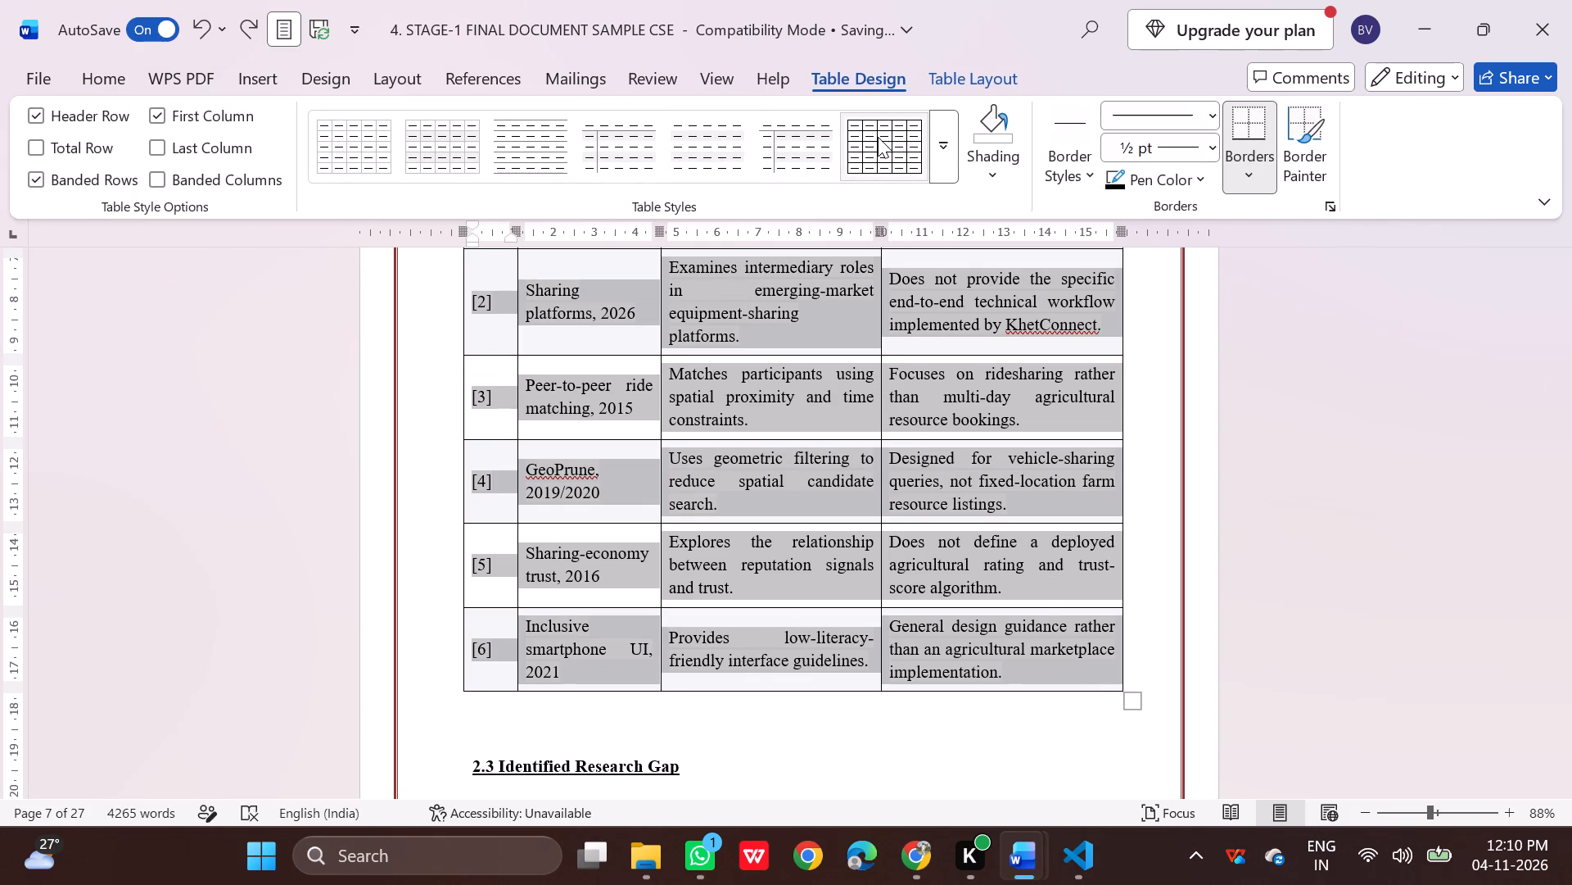
{"action": "left_click", "coordinate": [878, 137]}
{"action": "scroll", "coordinate": [1009, 360], "scroll_direction": "up", "scroll_amount": 1}
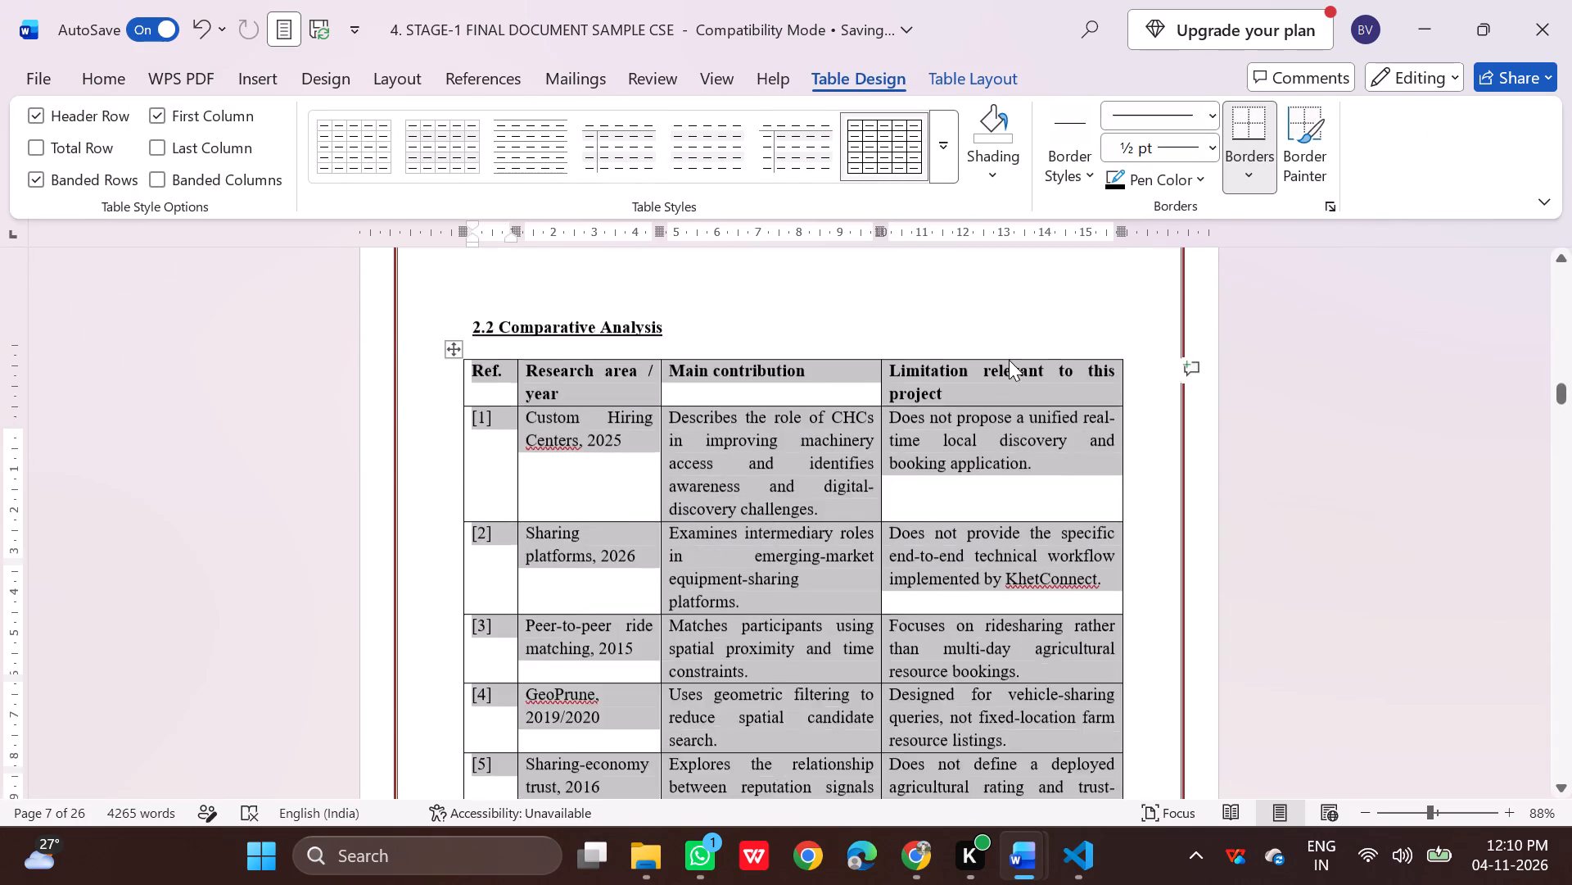
{"action": "scroll", "coordinate": [1009, 360], "scroll_direction": "up", "scroll_amount": 1}
{"action": "left_click", "coordinate": [939, 441]}
Apply the same plain grid table style to the Layer / Purpose technology table above section 5.4 Database Design.
{"action": "scroll", "coordinate": [939, 441], "scroll_direction": "down", "scroll_amount": 3}
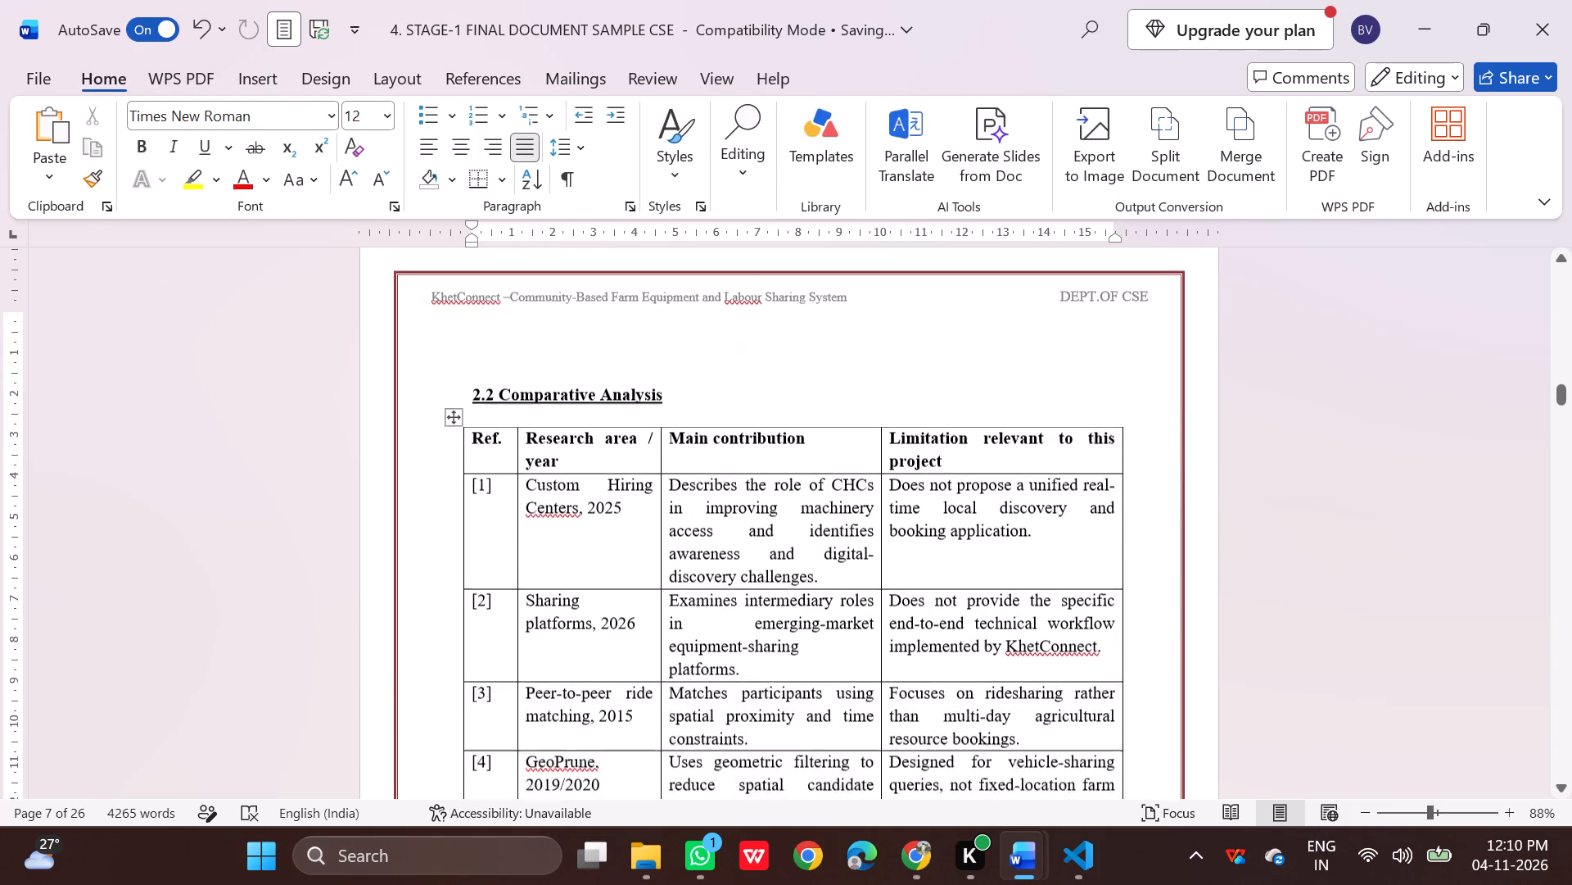
{"action": "scroll", "coordinate": [939, 441], "scroll_direction": "down", "scroll_amount": 9}
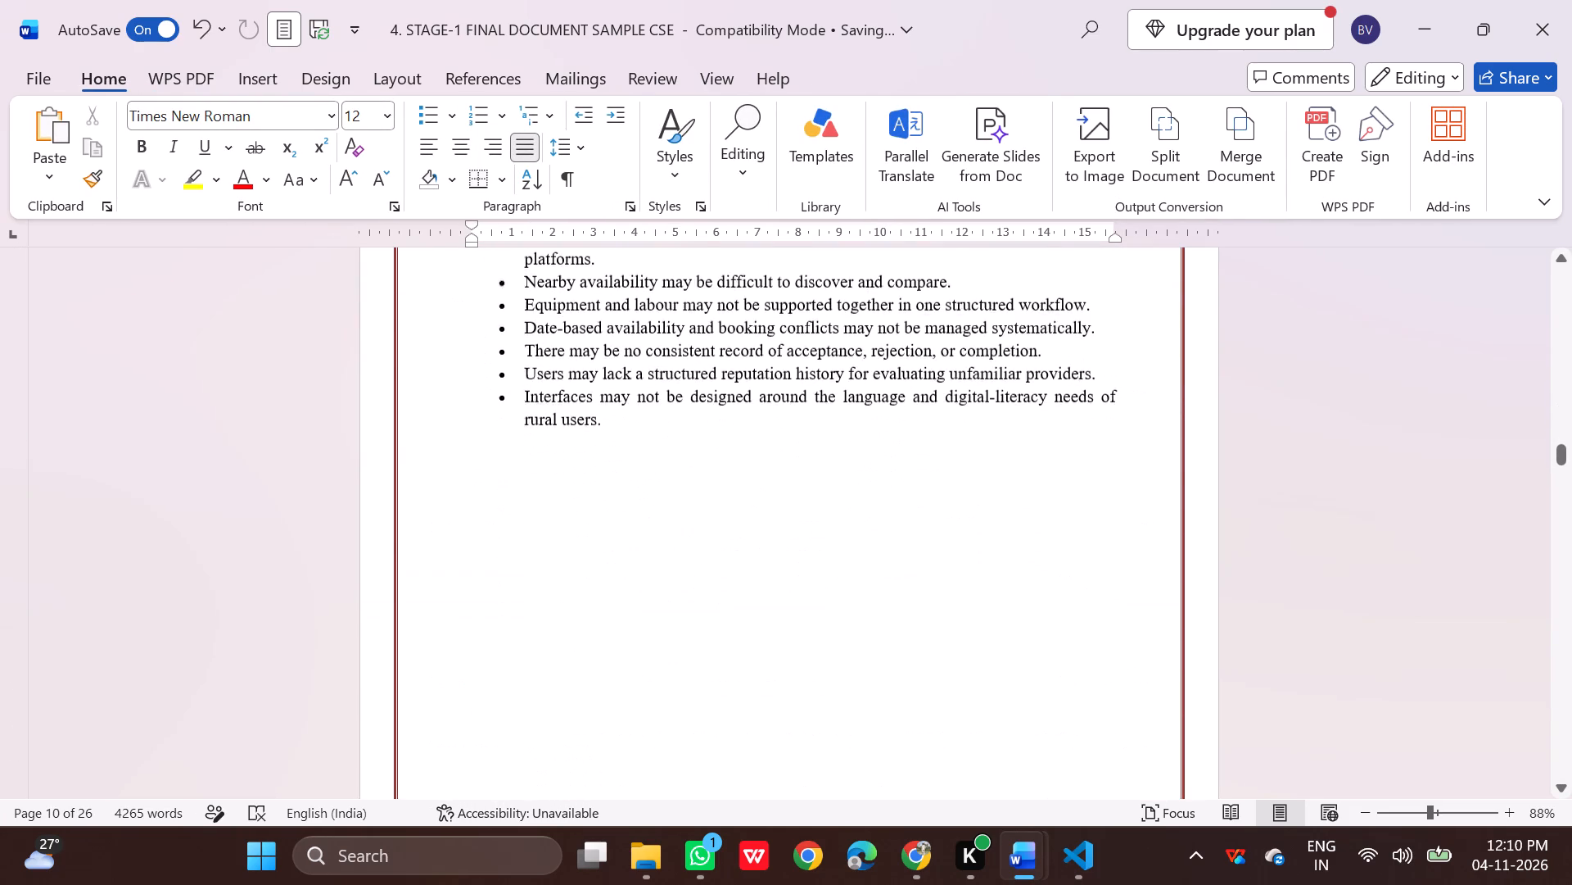
{"action": "scroll", "coordinate": [939, 441], "scroll_direction": "down", "scroll_amount": 6}
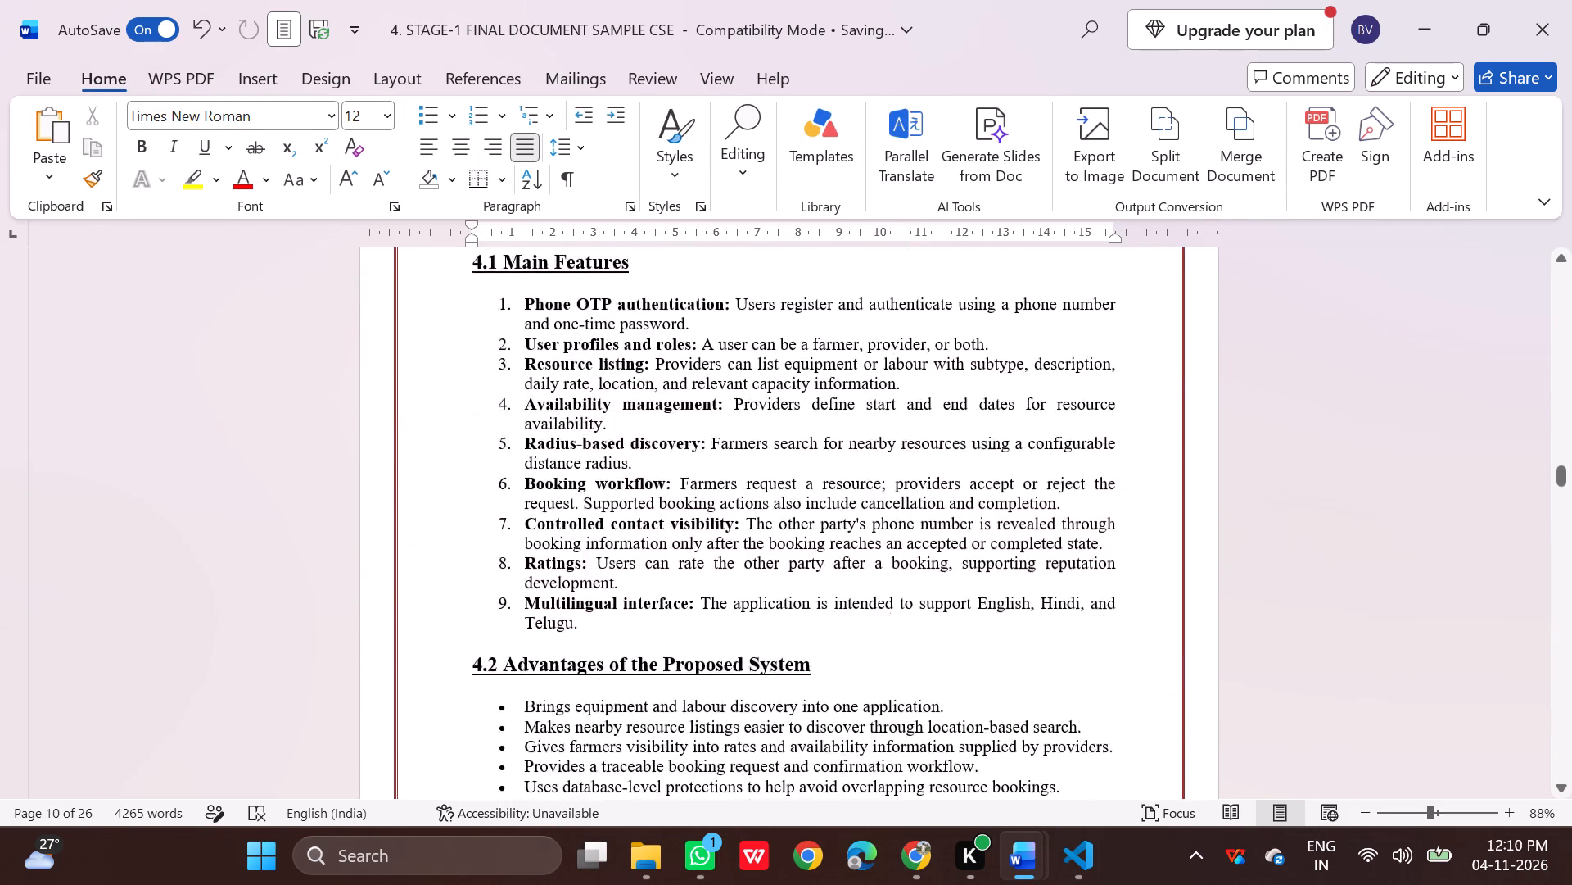
{"action": "scroll", "coordinate": [939, 441], "scroll_direction": "down", "scroll_amount": 3}
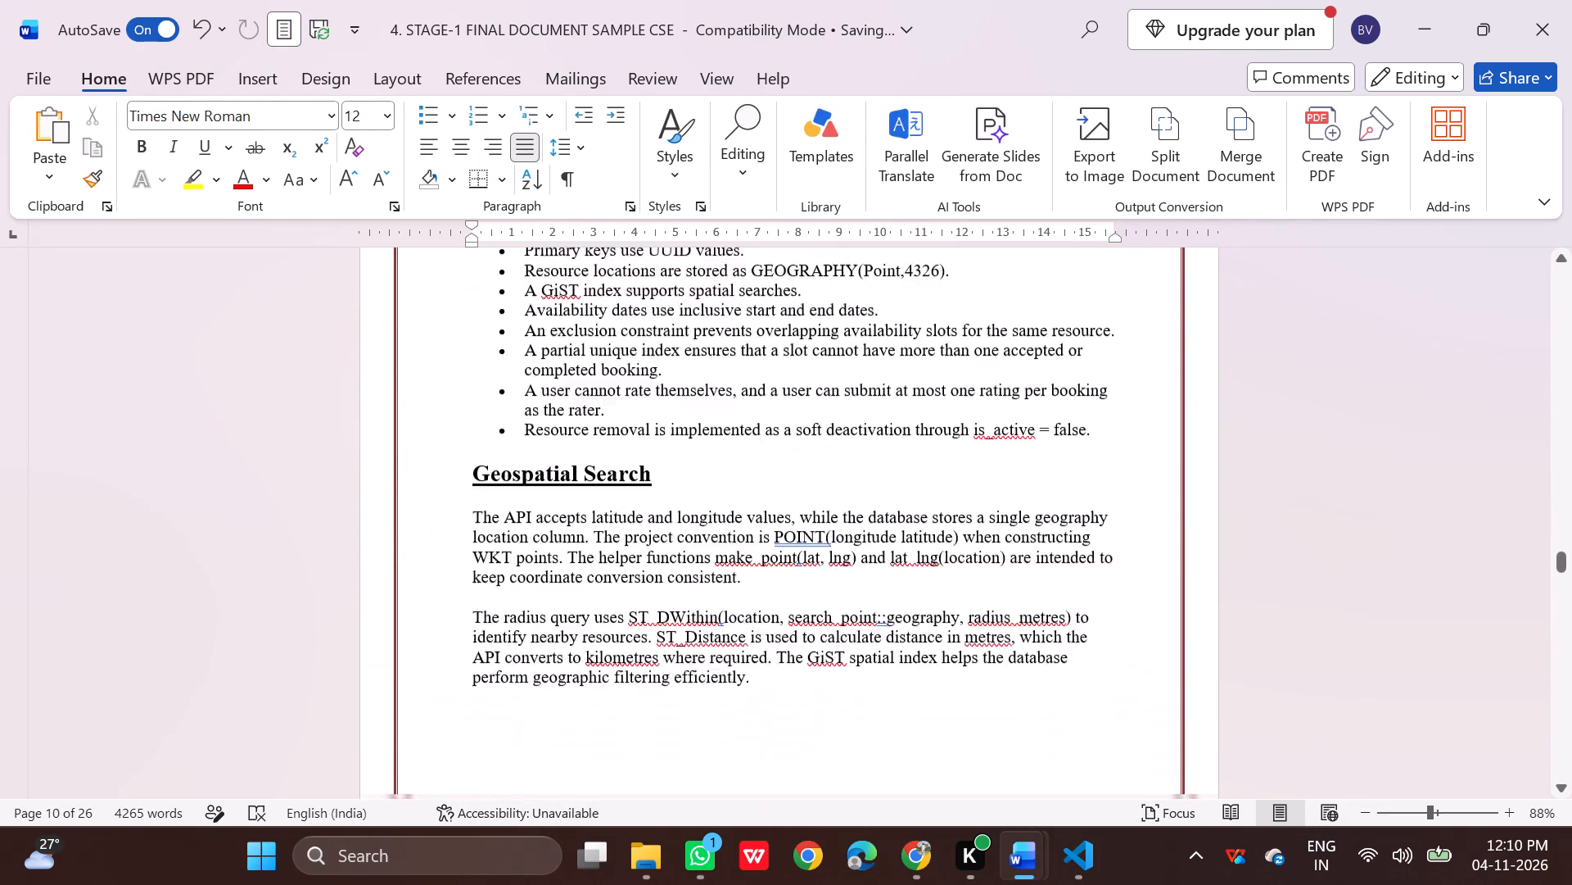
{"action": "right_click", "coordinate": [939, 441]}
{"action": "left_click", "coordinate": [782, 384]}
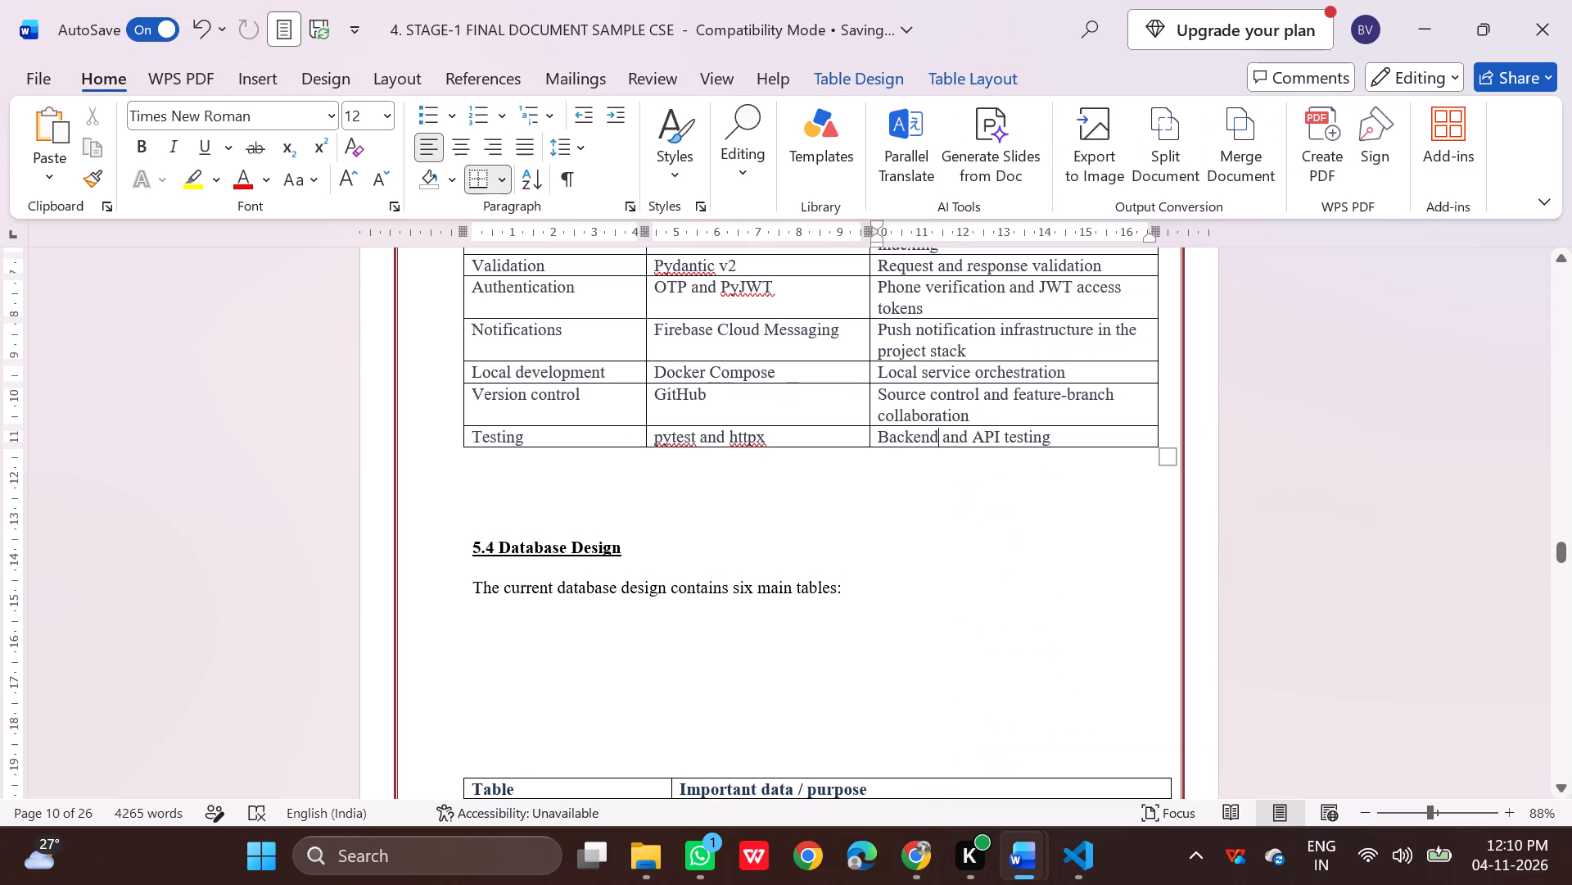
{"action": "left_click", "coordinate": [857, 76]}
{"action": "left_click", "coordinate": [875, 136]}
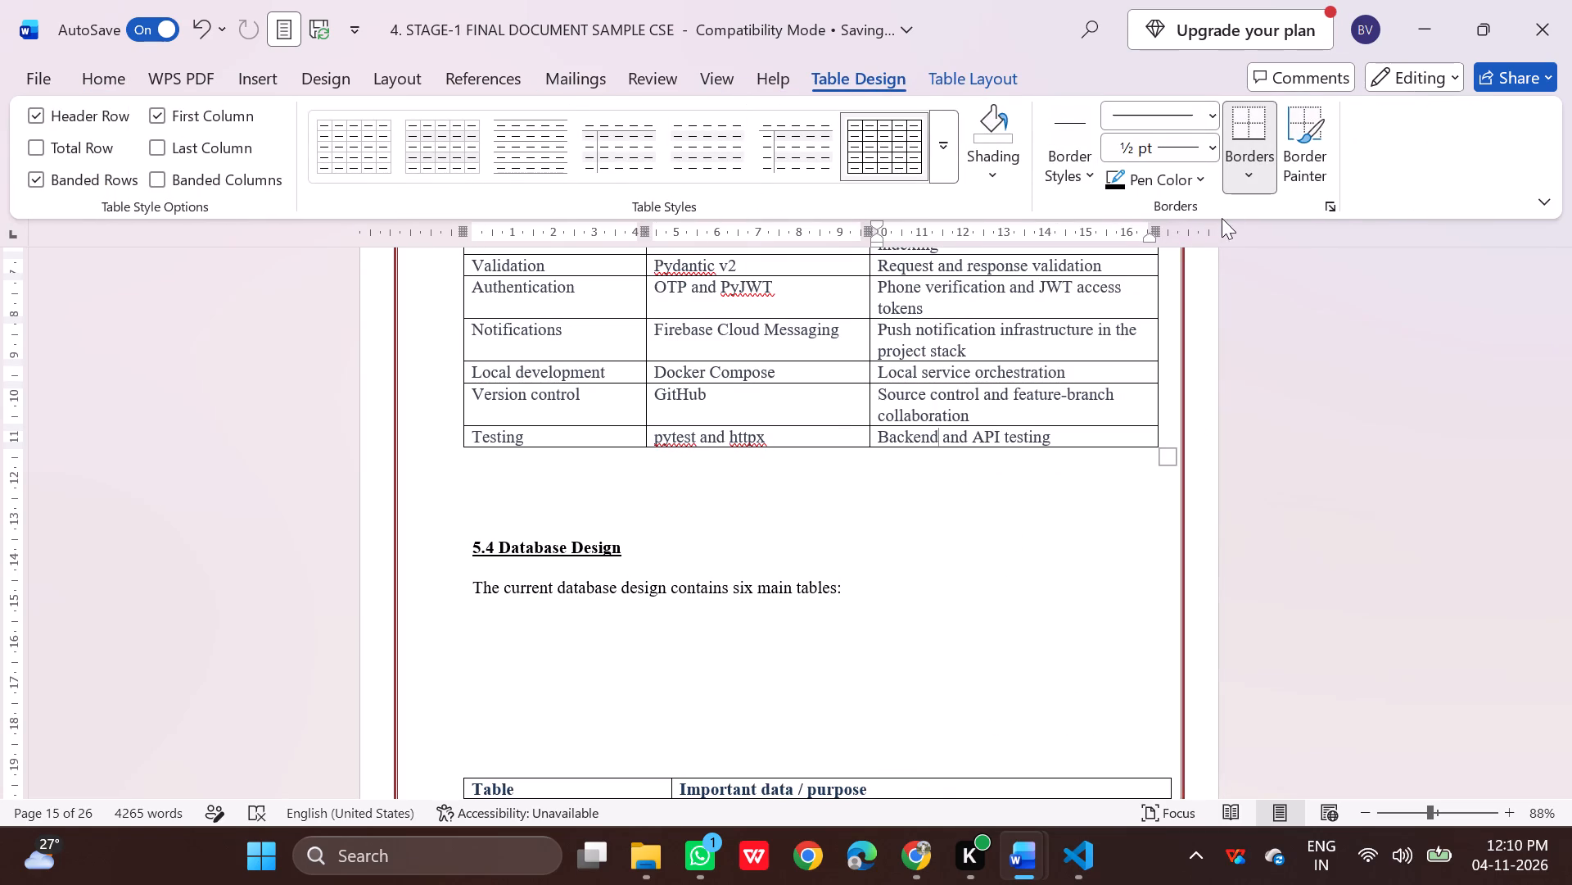
Centre the text of the "Backend and API testing" cell horizontally and vertically.
{"action": "left_click", "coordinate": [942, 81]}
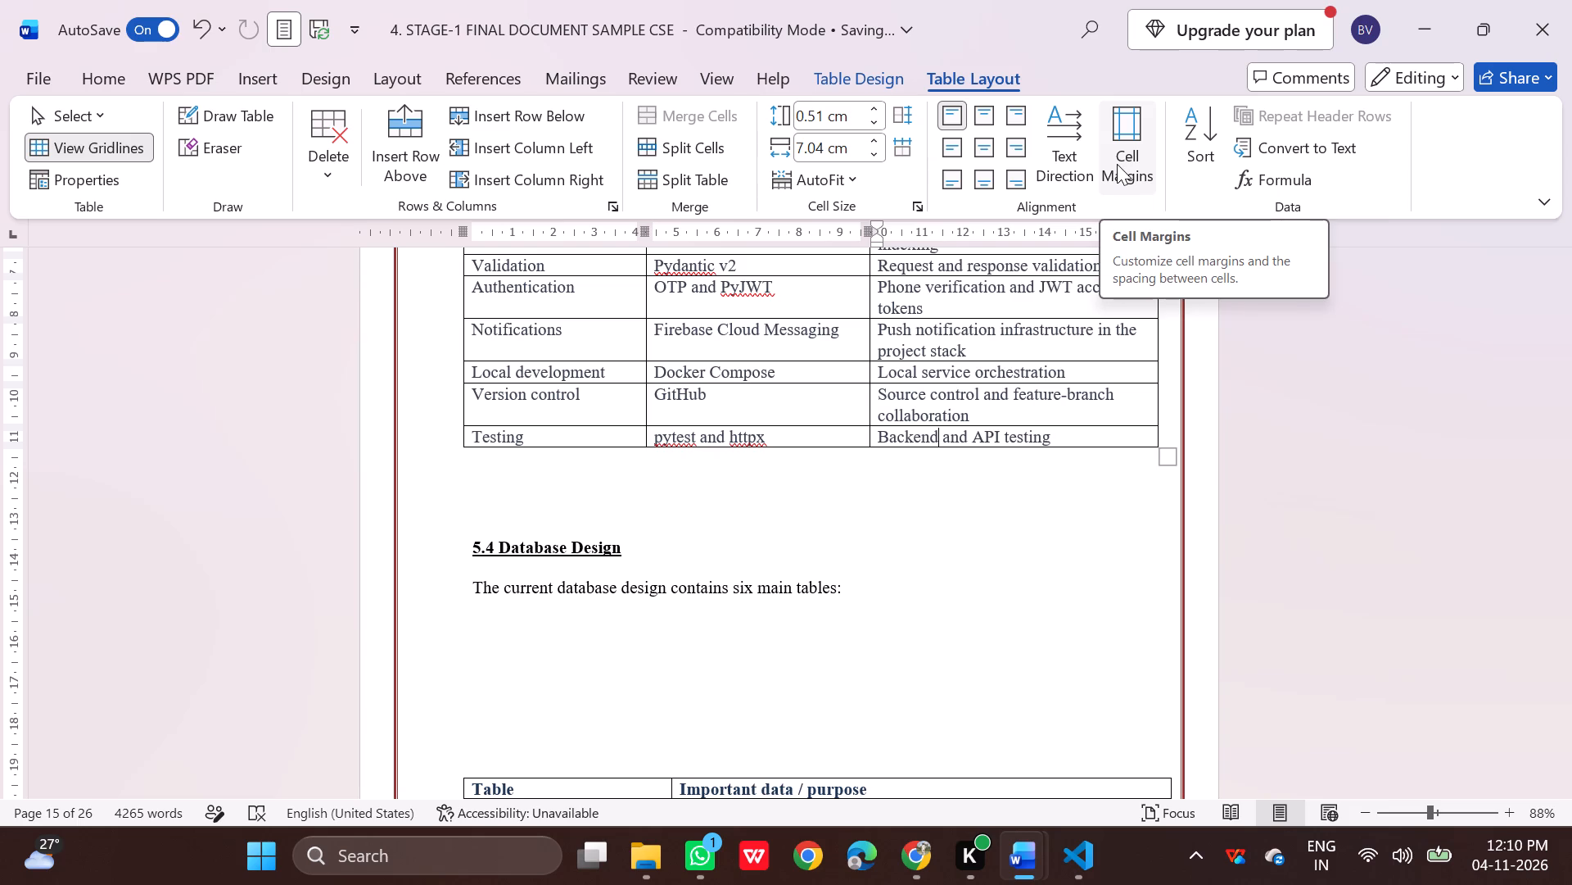
{"action": "left_click", "coordinate": [990, 139]}
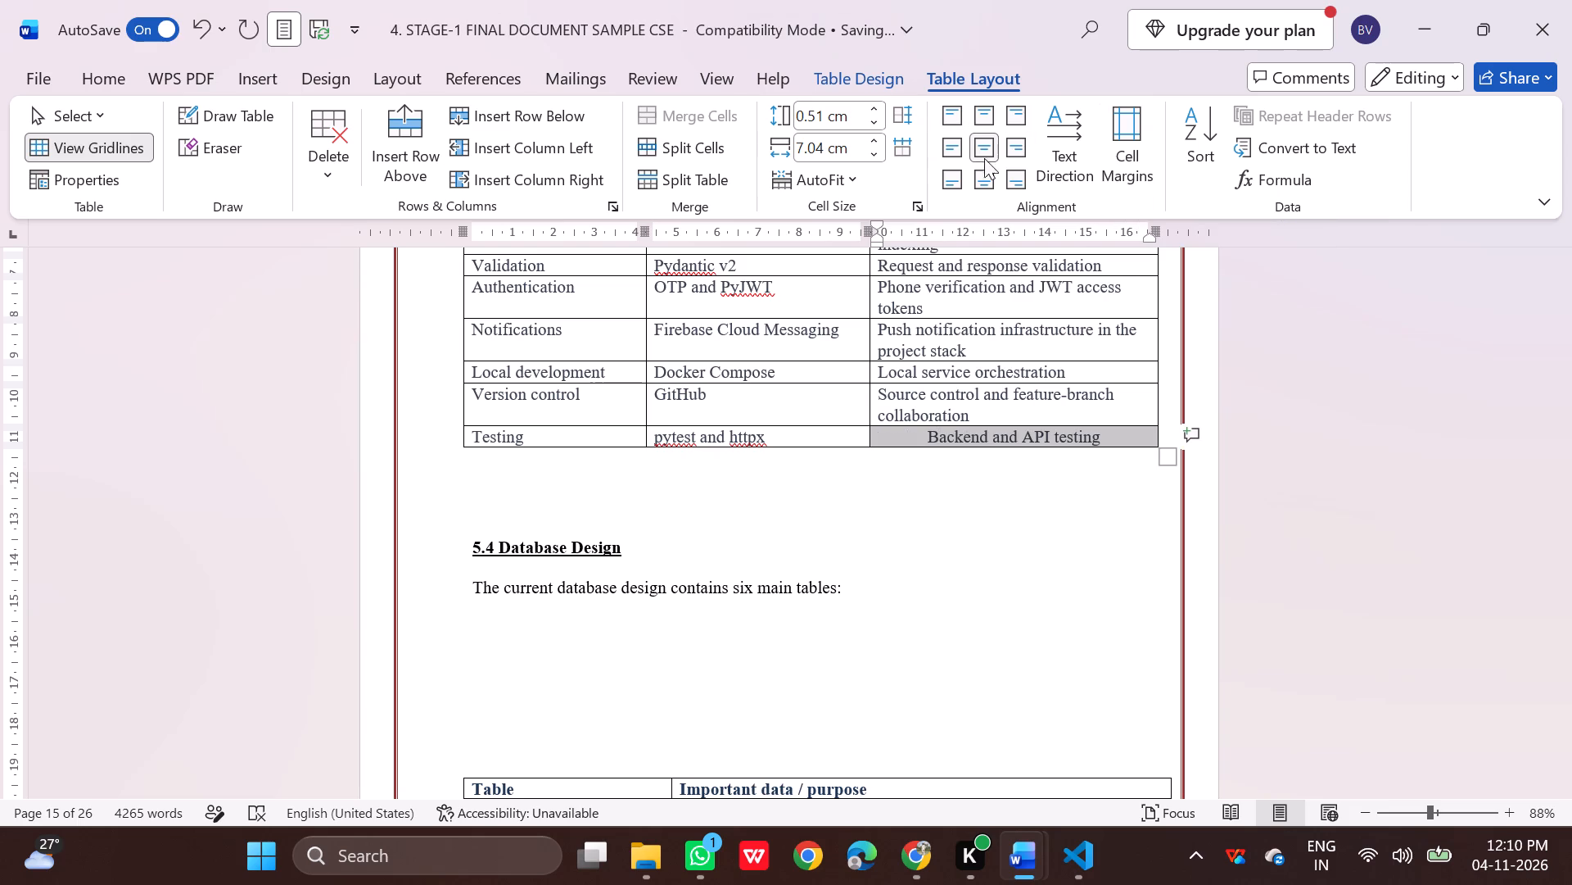
Centre the text horizontally and vertically in all cells of the Layer / Purpose technology table.
{"action": "scroll", "coordinate": [586, 309], "scroll_direction": "up", "scroll_amount": 1}
{"action": "scroll", "coordinate": [398, 362], "scroll_direction": "up", "scroll_amount": 1}
{"action": "scroll", "coordinate": [398, 362], "scroll_direction": "down", "scroll_amount": 1, "text": "ctrl"}
{"action": "scroll", "coordinate": [398, 362], "scroll_direction": "up", "scroll_amount": 1, "text": "ctrl"}
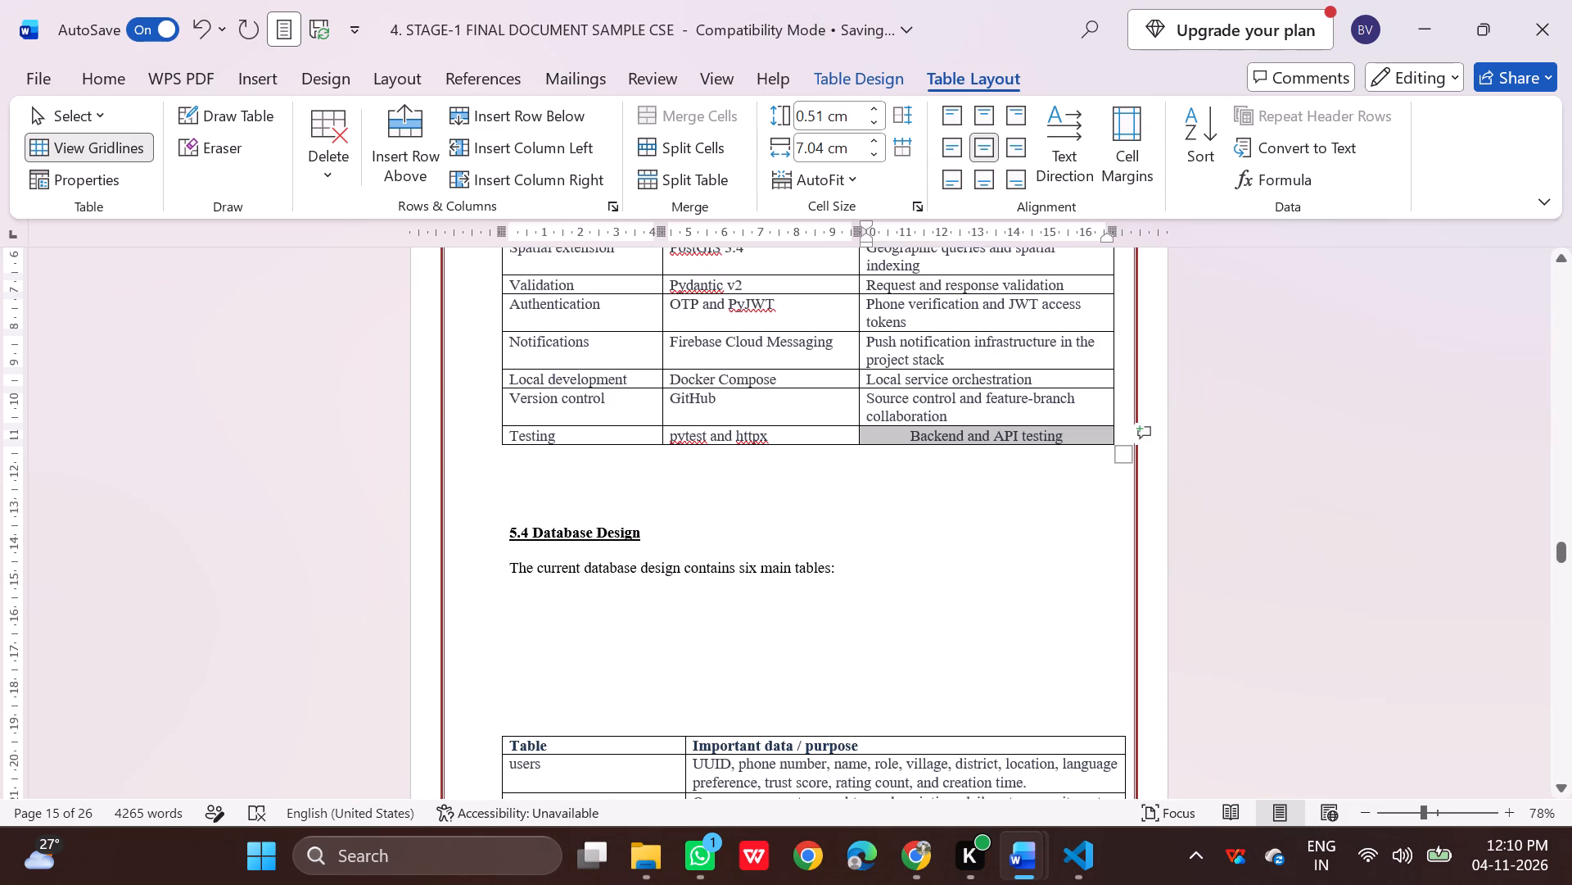
{"action": "scroll", "coordinate": [385, 430], "scroll_direction": "up", "scroll_amount": 2}
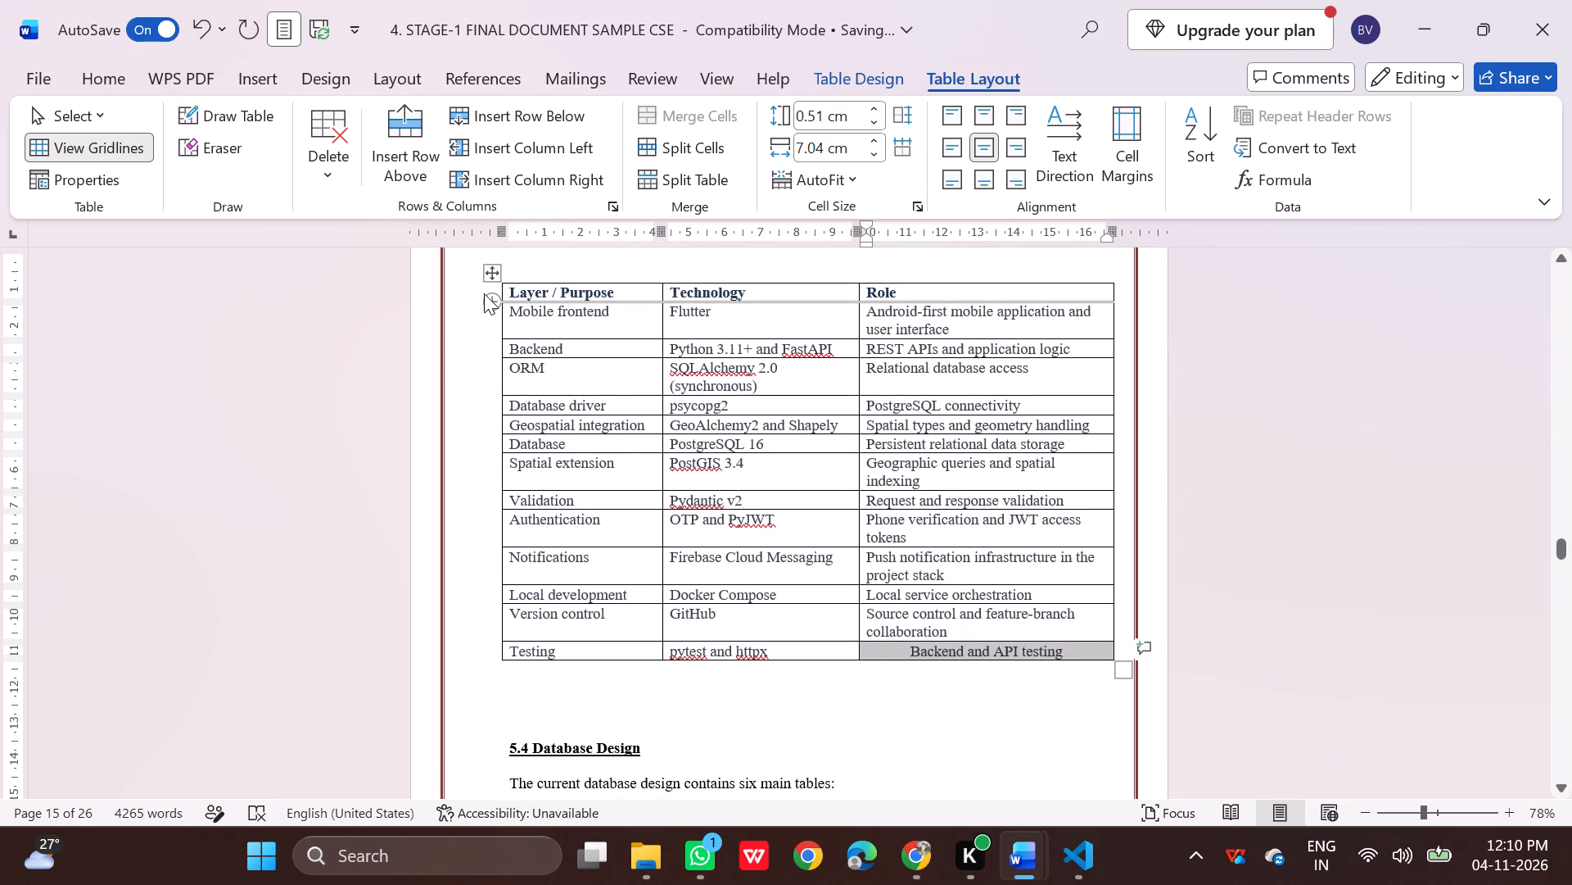
{"action": "left_click", "coordinate": [489, 276]}
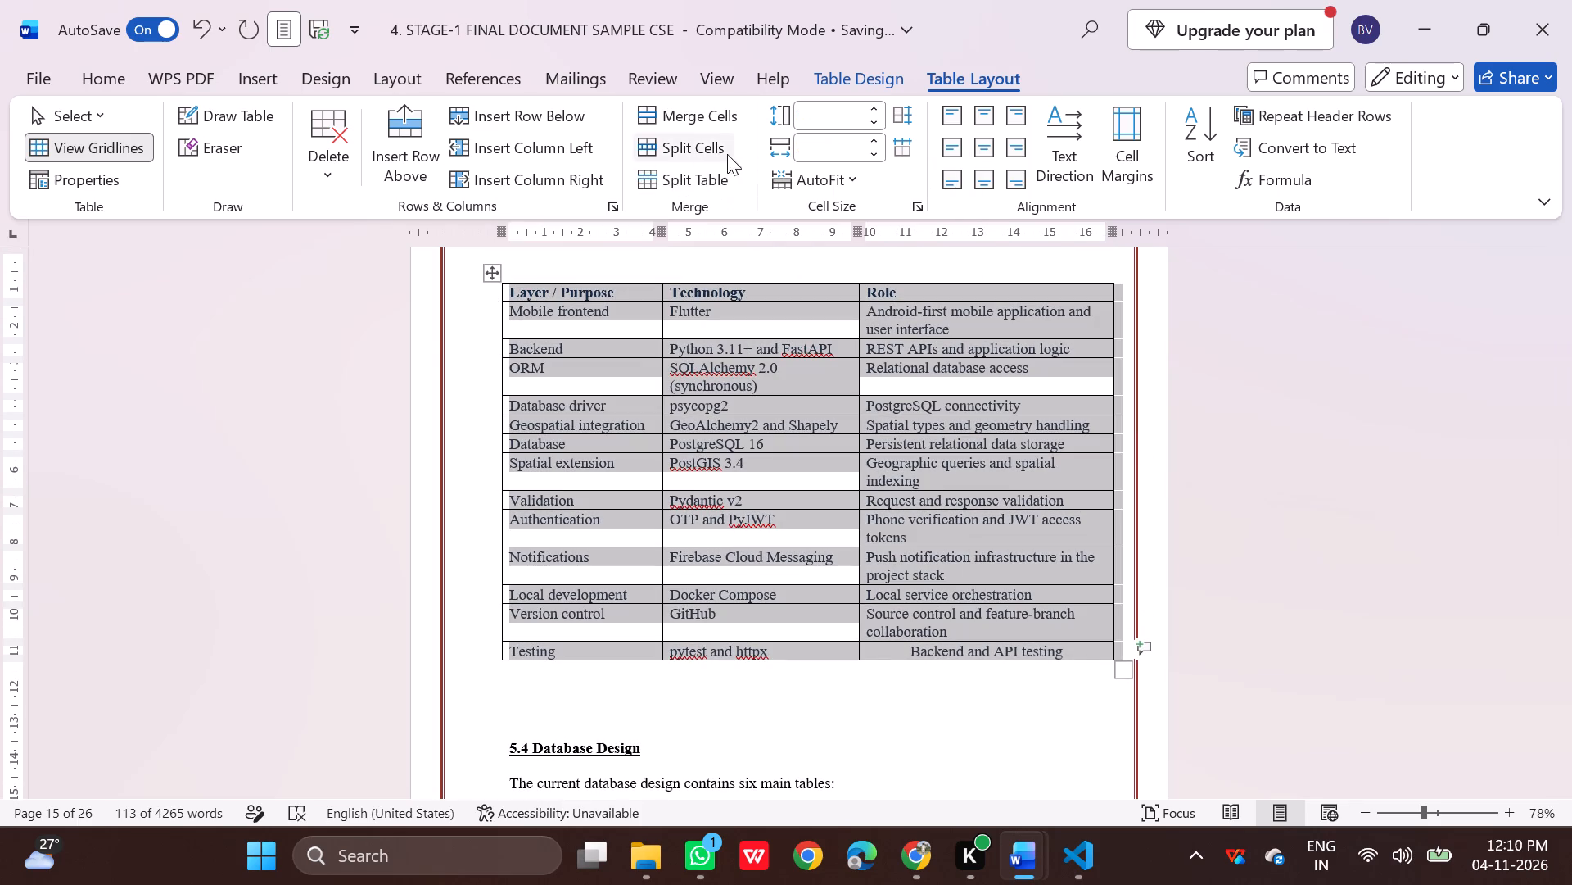
{"action": "left_click", "coordinate": [991, 143]}
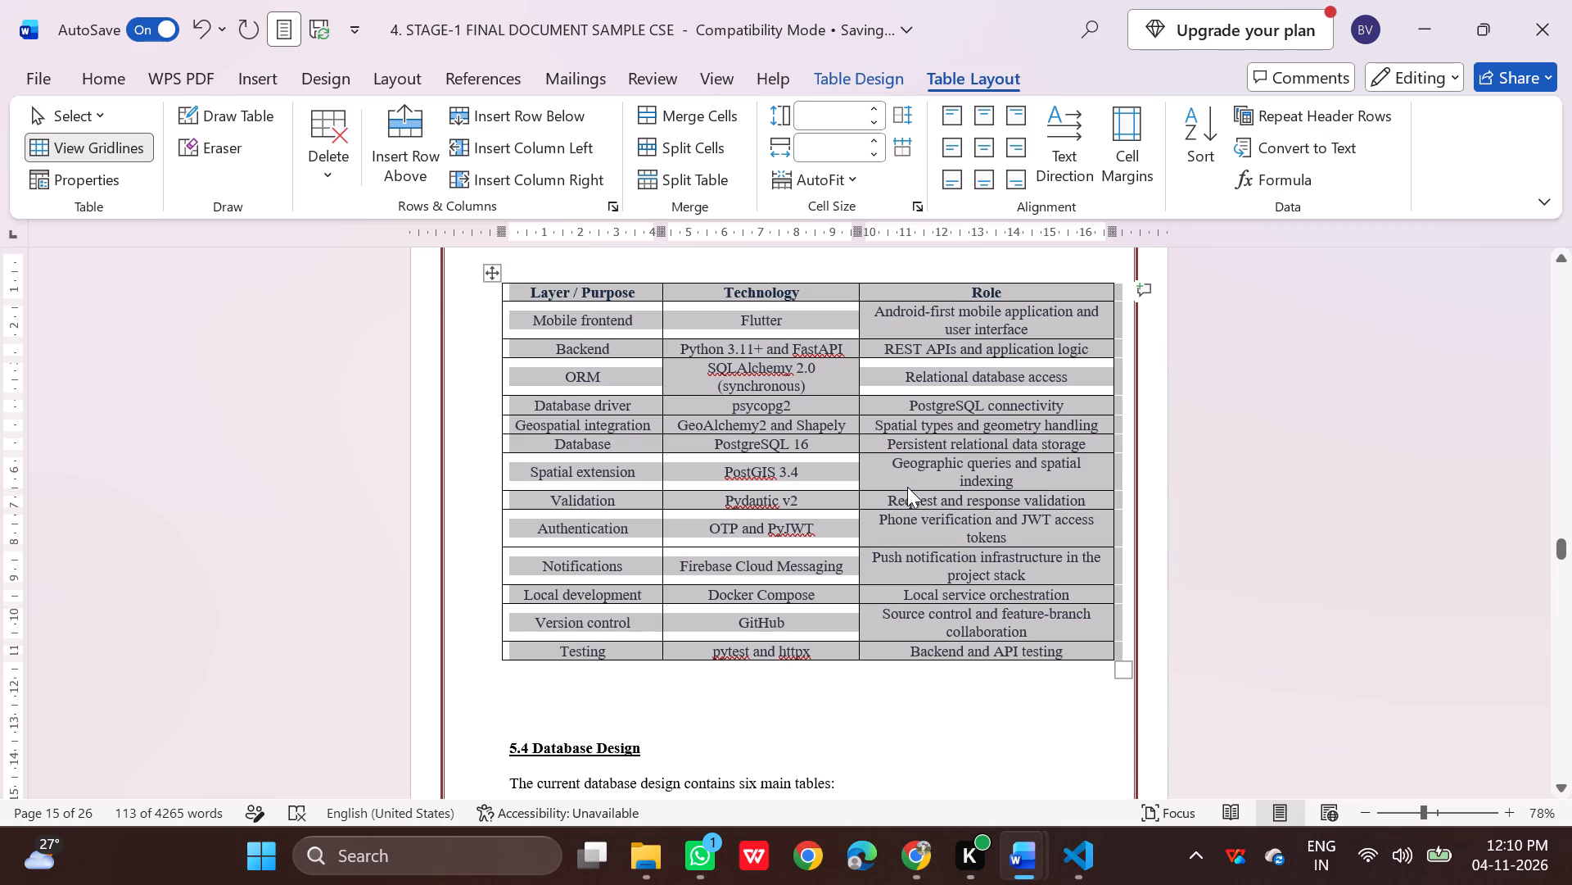
{"action": "left_click", "coordinate": [1272, 501]}
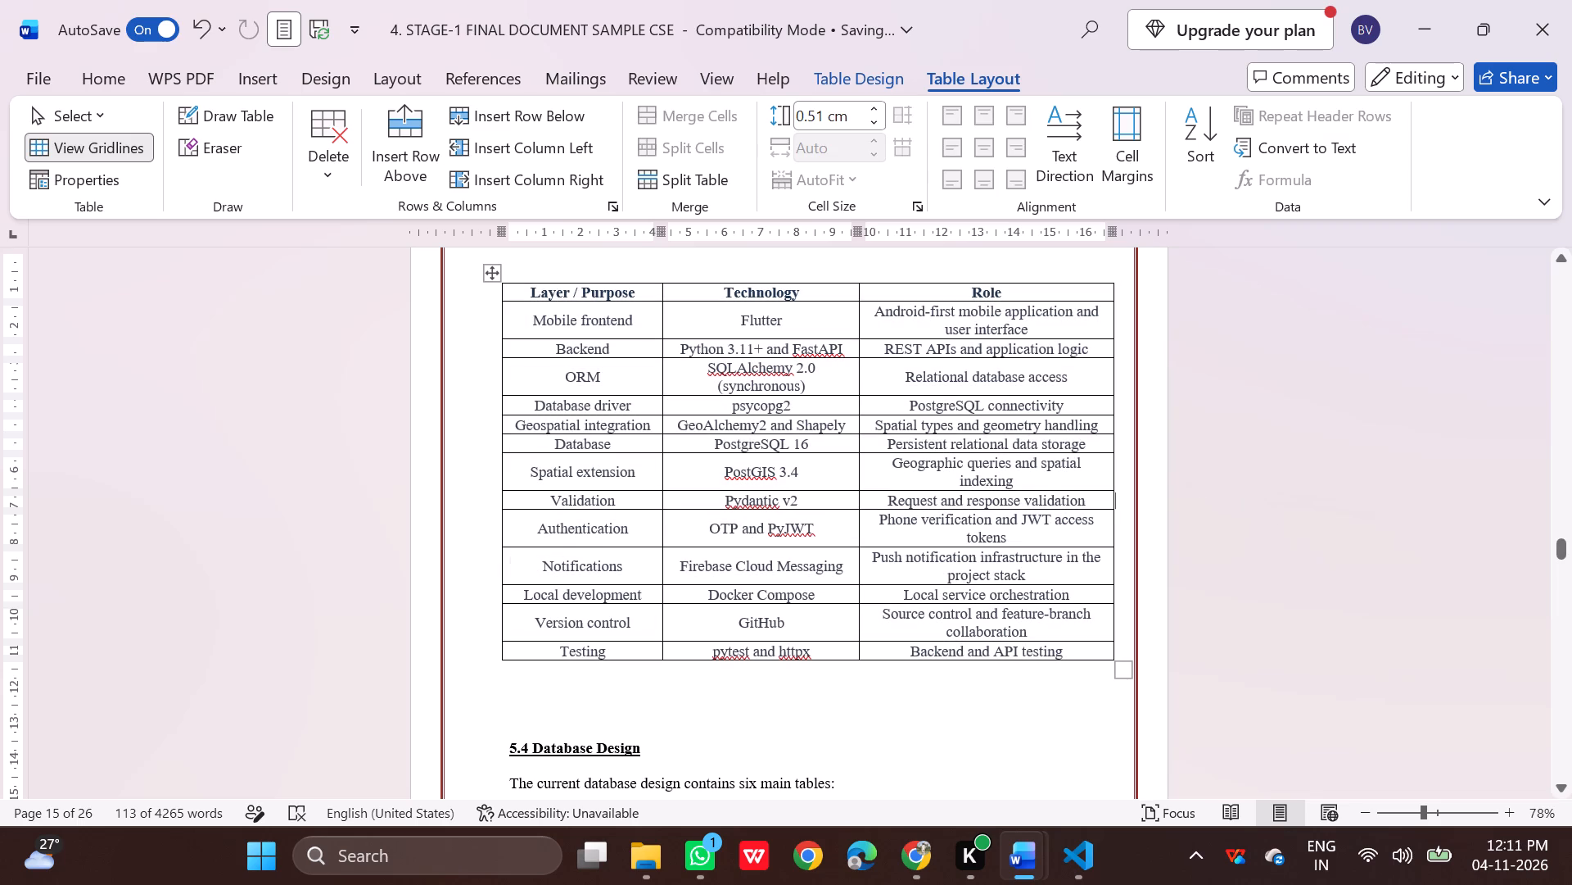
Distribute the rows and columns of the Layer / Purpose technology table evenly.
{"action": "left_click", "coordinate": [492, 272]}
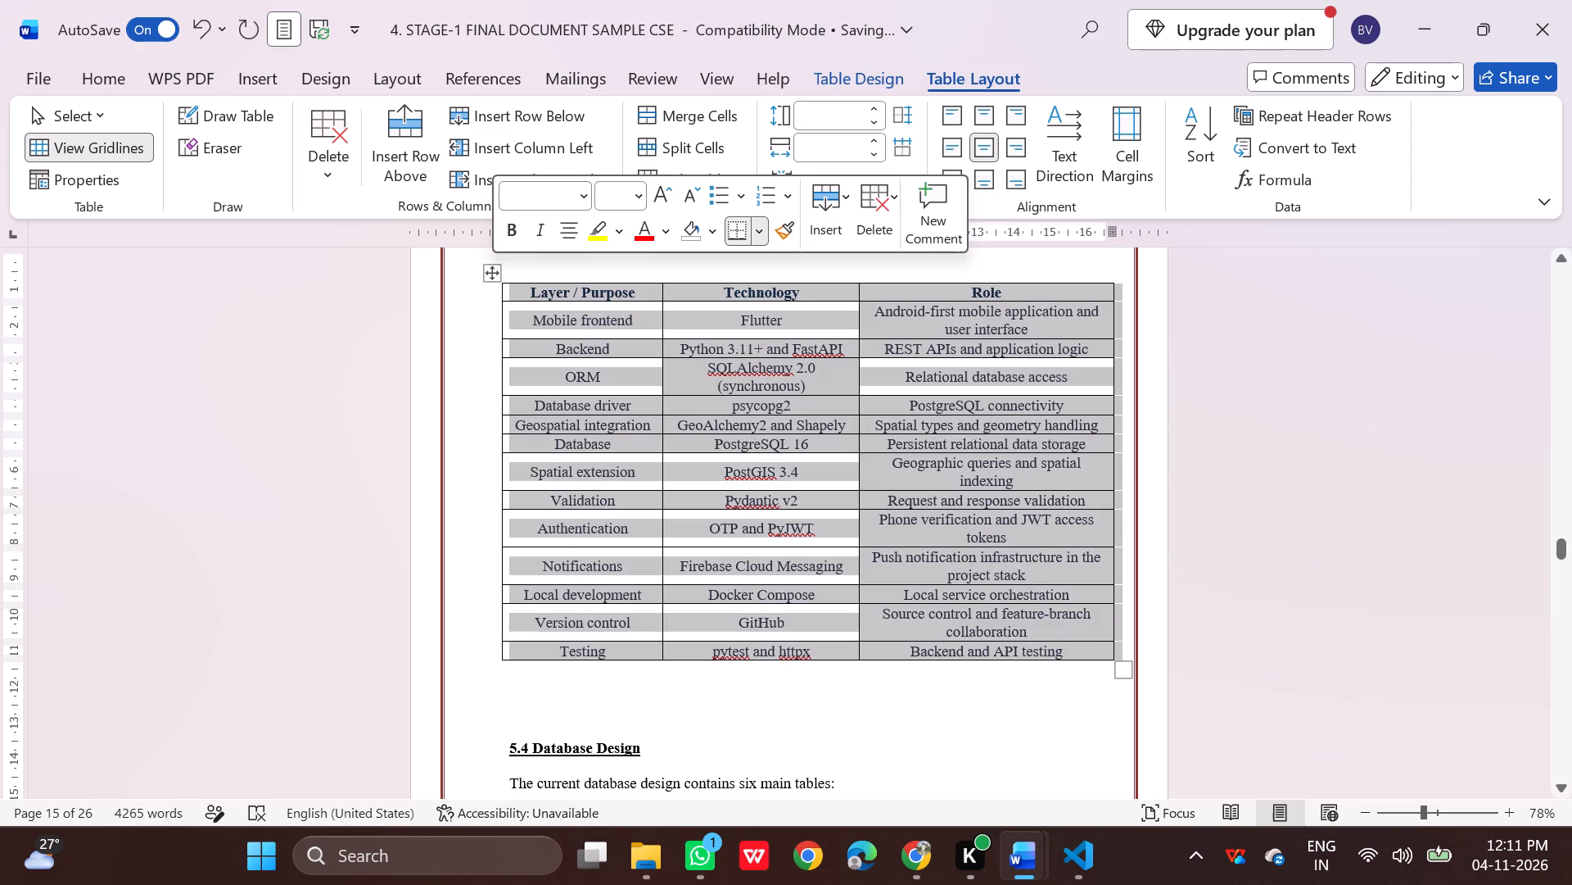
{"action": "left_click", "coordinate": [902, 111]}
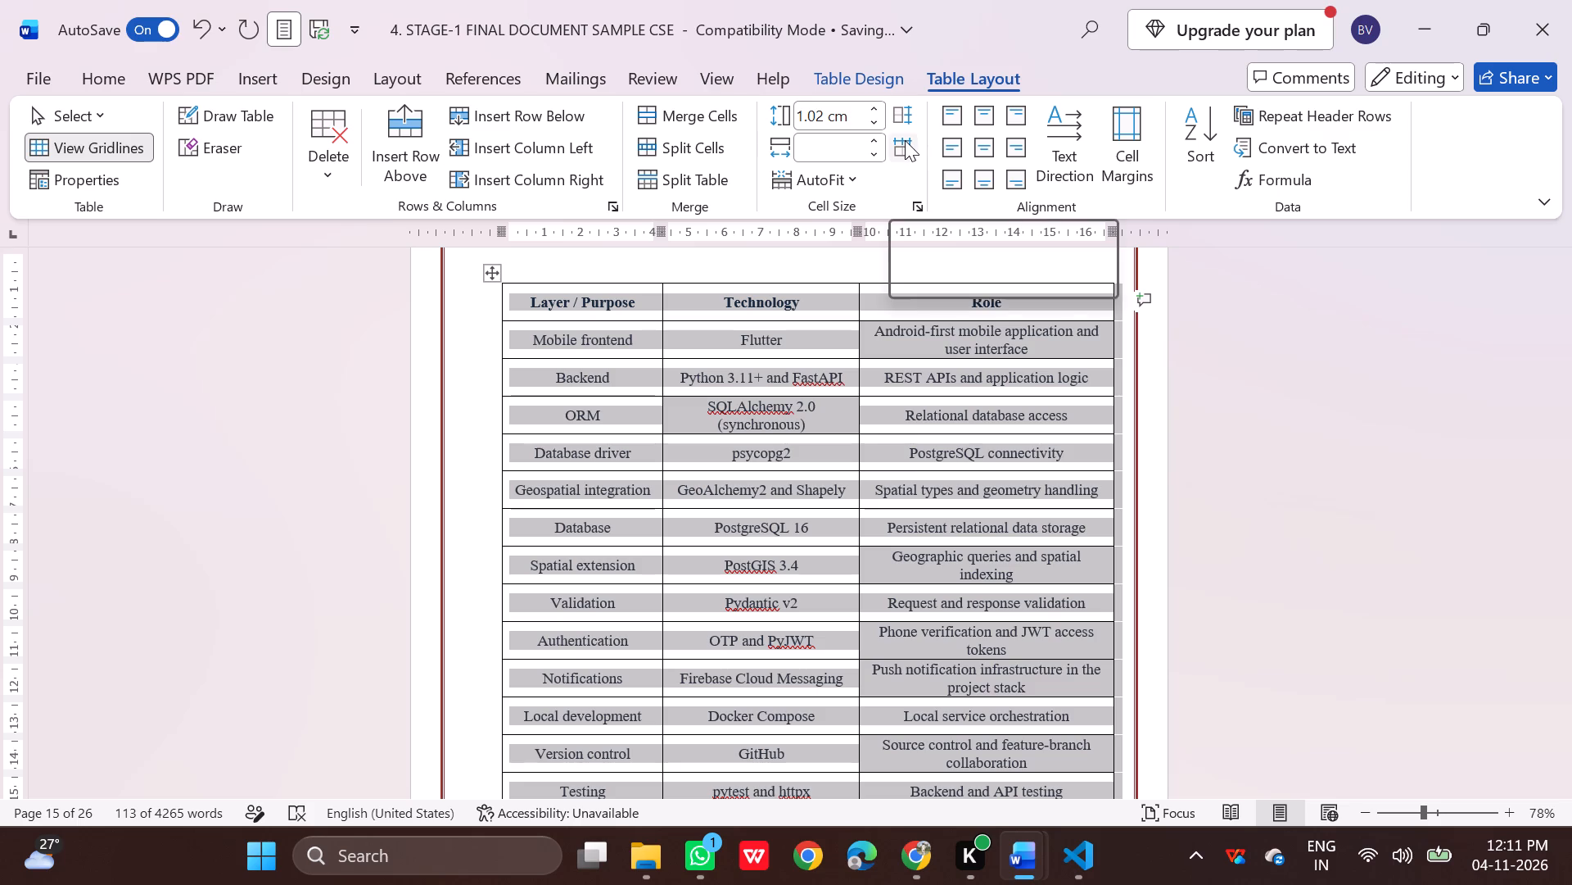
{"action": "left_click", "coordinate": [905, 140]}
{"action": "left_click", "coordinate": [1222, 455]}
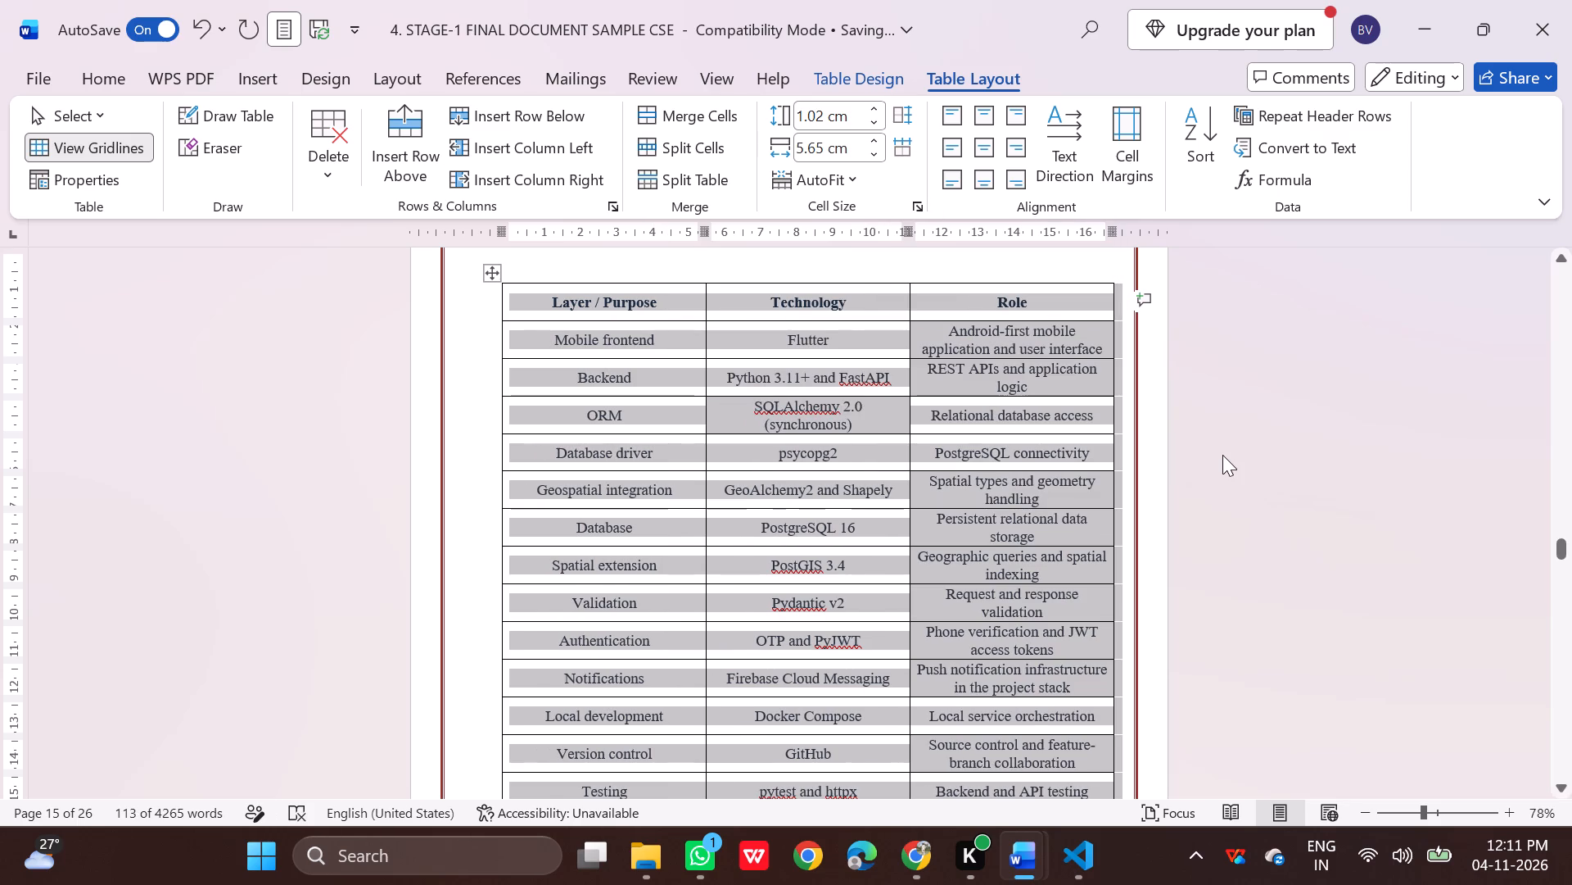
Distribute the rows and columns of the 5.4 Database Design table evenly and centre all its cell text horizontally and vertically.
{"action": "scroll", "coordinate": [1222, 455], "scroll_direction": "up", "scroll_amount": 4}
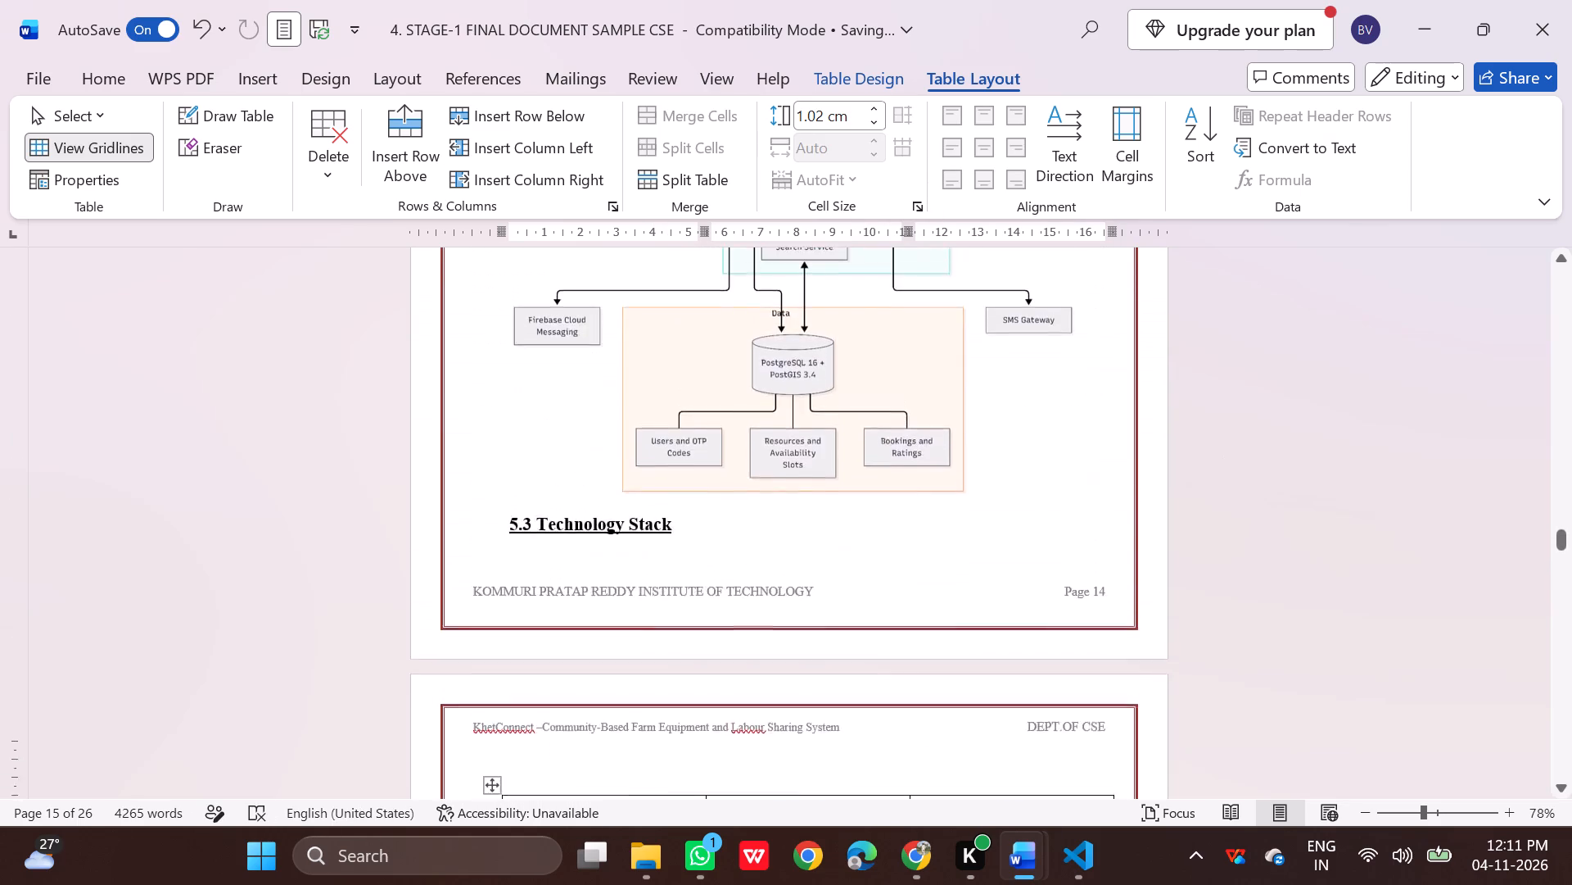
{"action": "scroll", "coordinate": [1222, 455], "scroll_direction": "up", "scroll_amount": 2}
{"action": "scroll", "coordinate": [1222, 455], "scroll_direction": "down", "scroll_amount": 4}
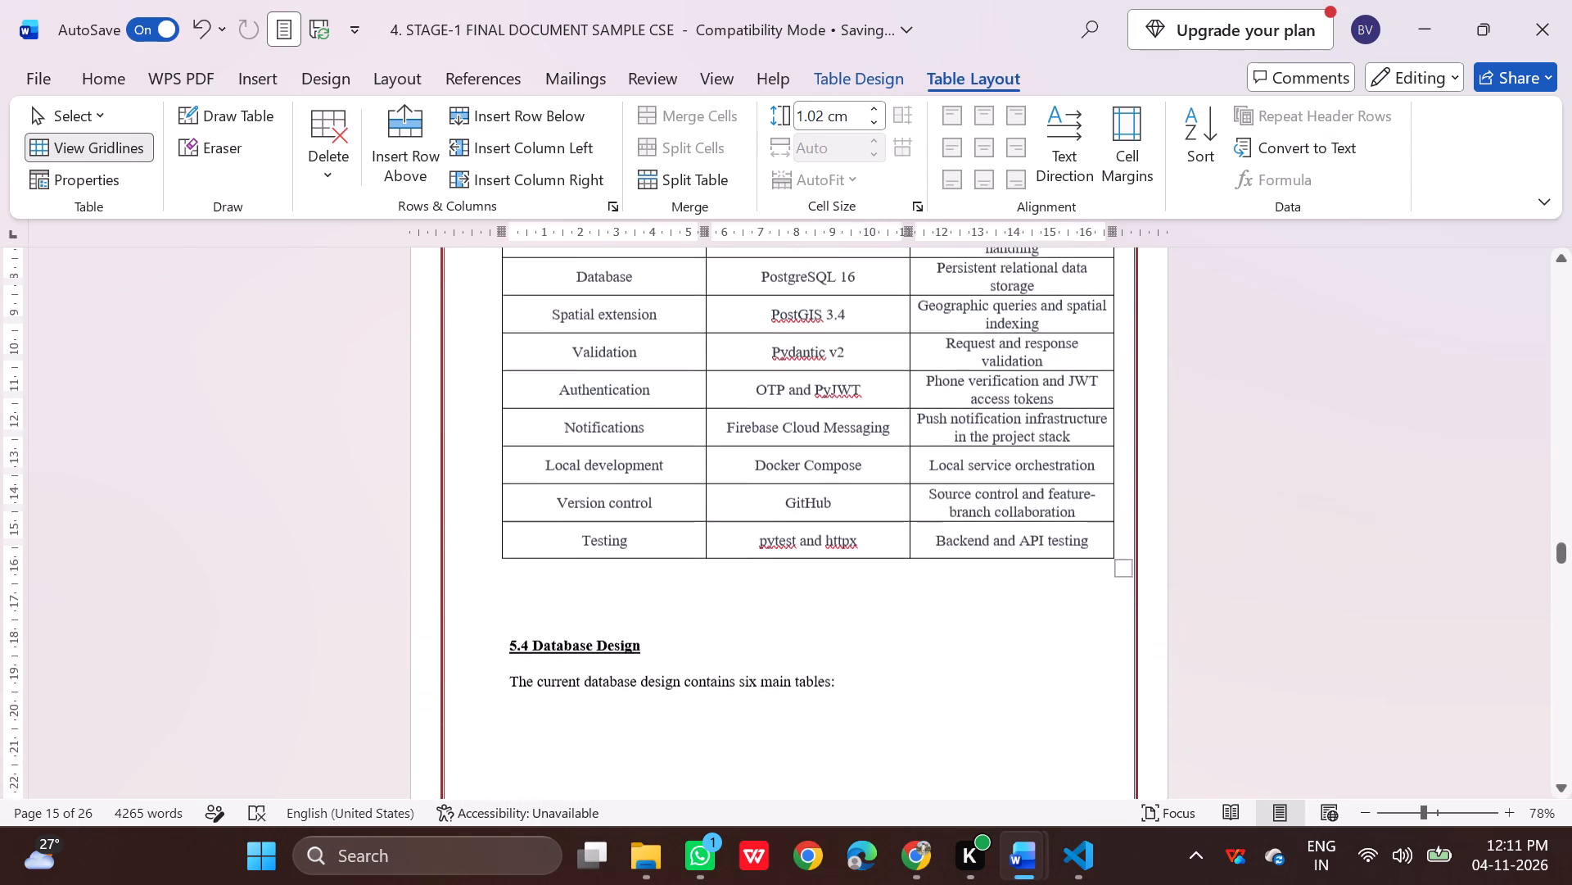
{"action": "scroll", "coordinate": [1222, 455], "scroll_direction": "down", "scroll_amount": 5}
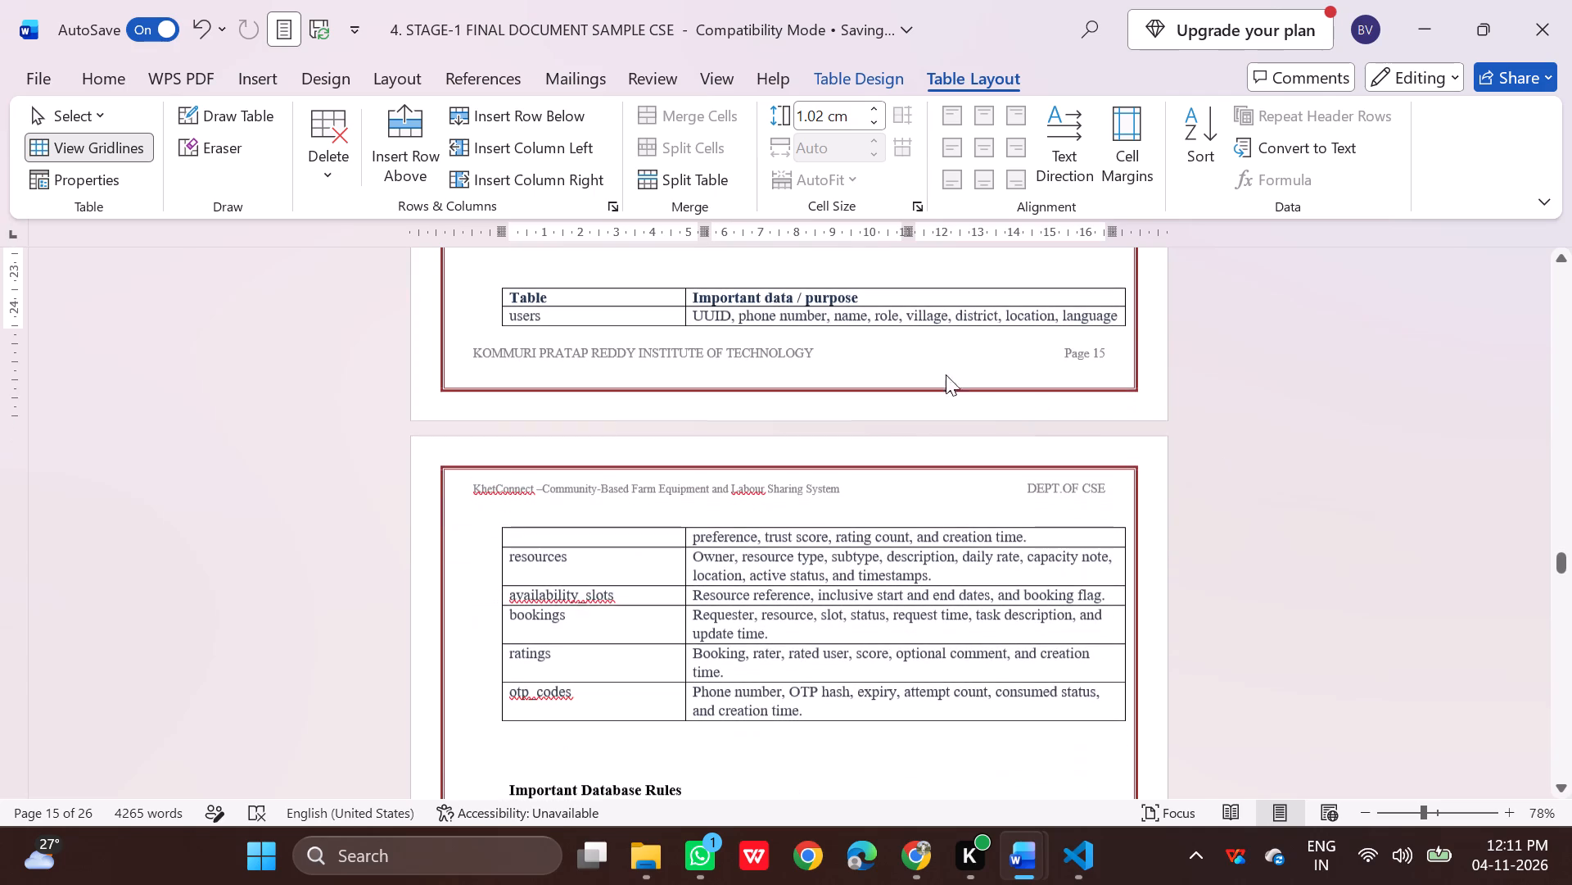
{"action": "left_click", "coordinate": [602, 294]}
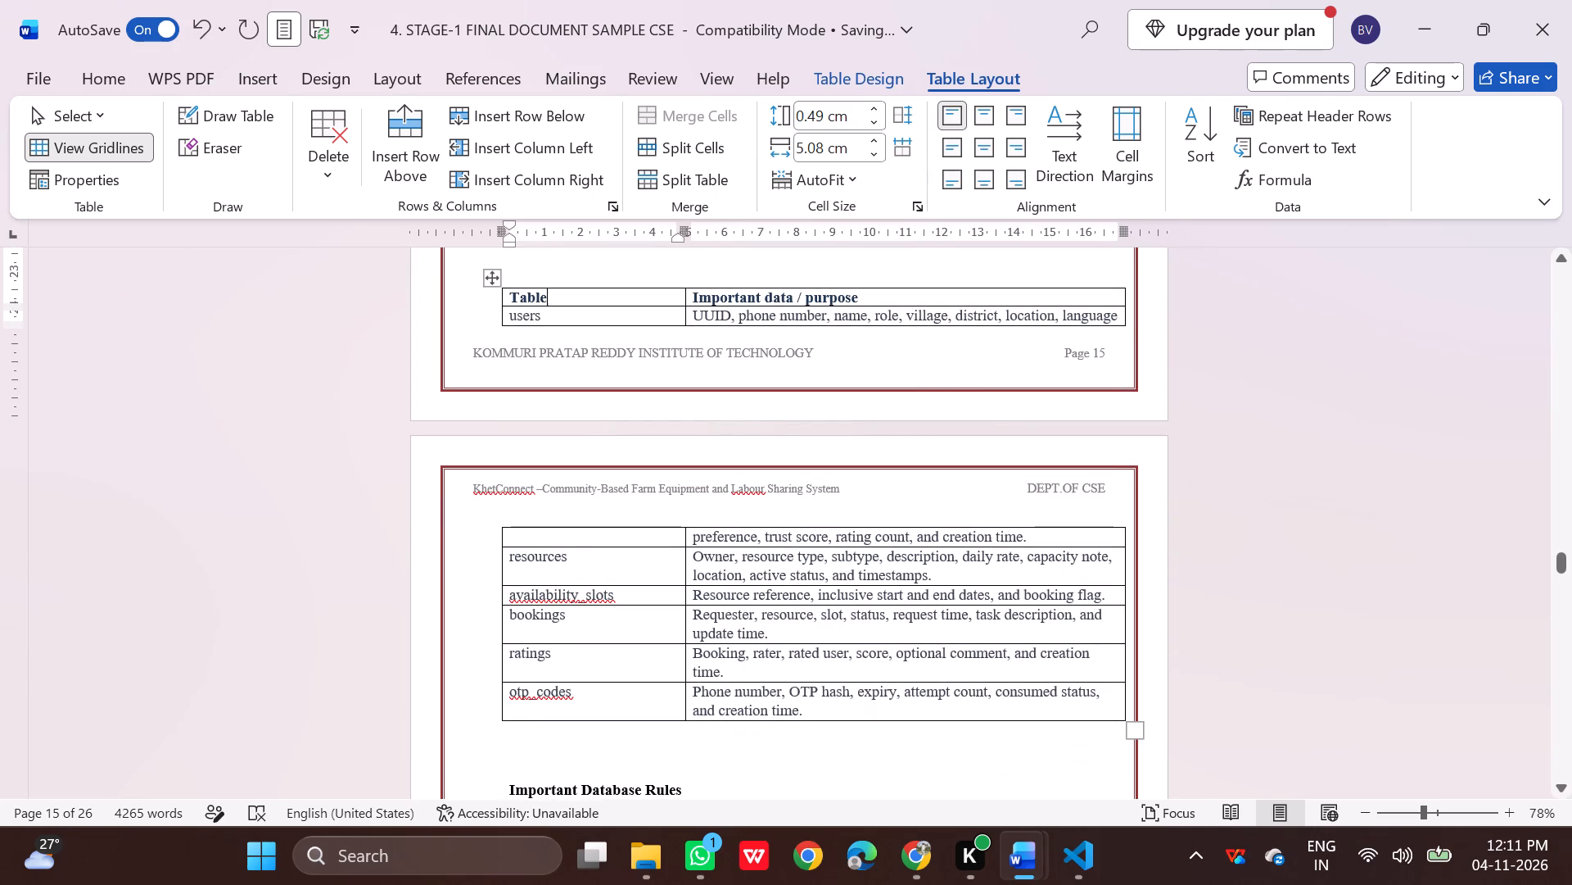
{"action": "left_click", "coordinate": [490, 277]}
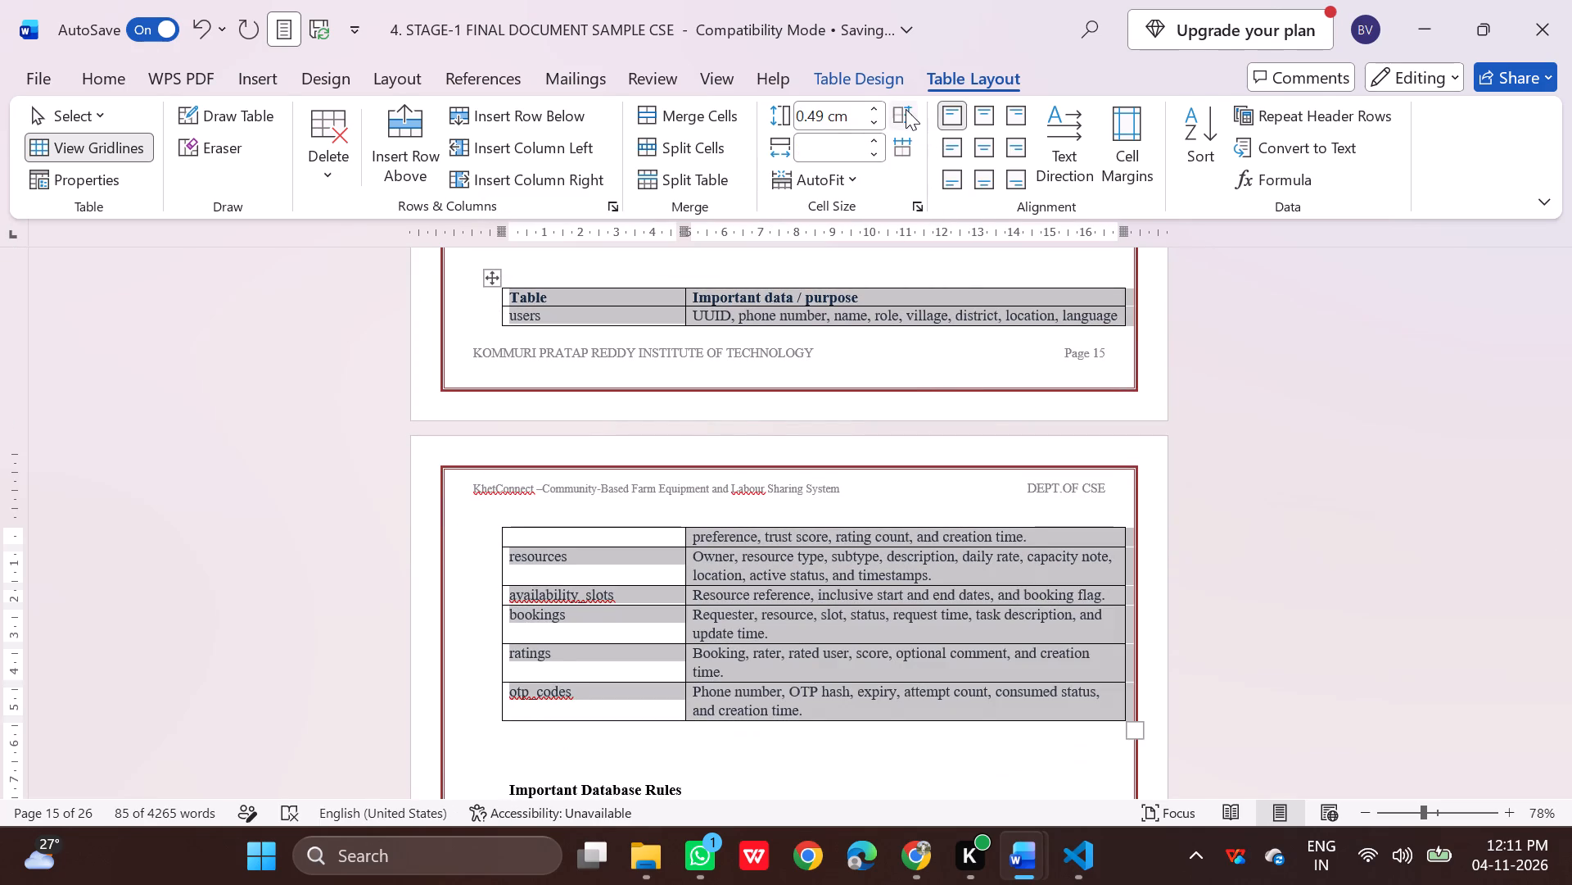
{"action": "left_click", "coordinate": [904, 109]}
{"action": "left_click", "coordinate": [905, 146]}
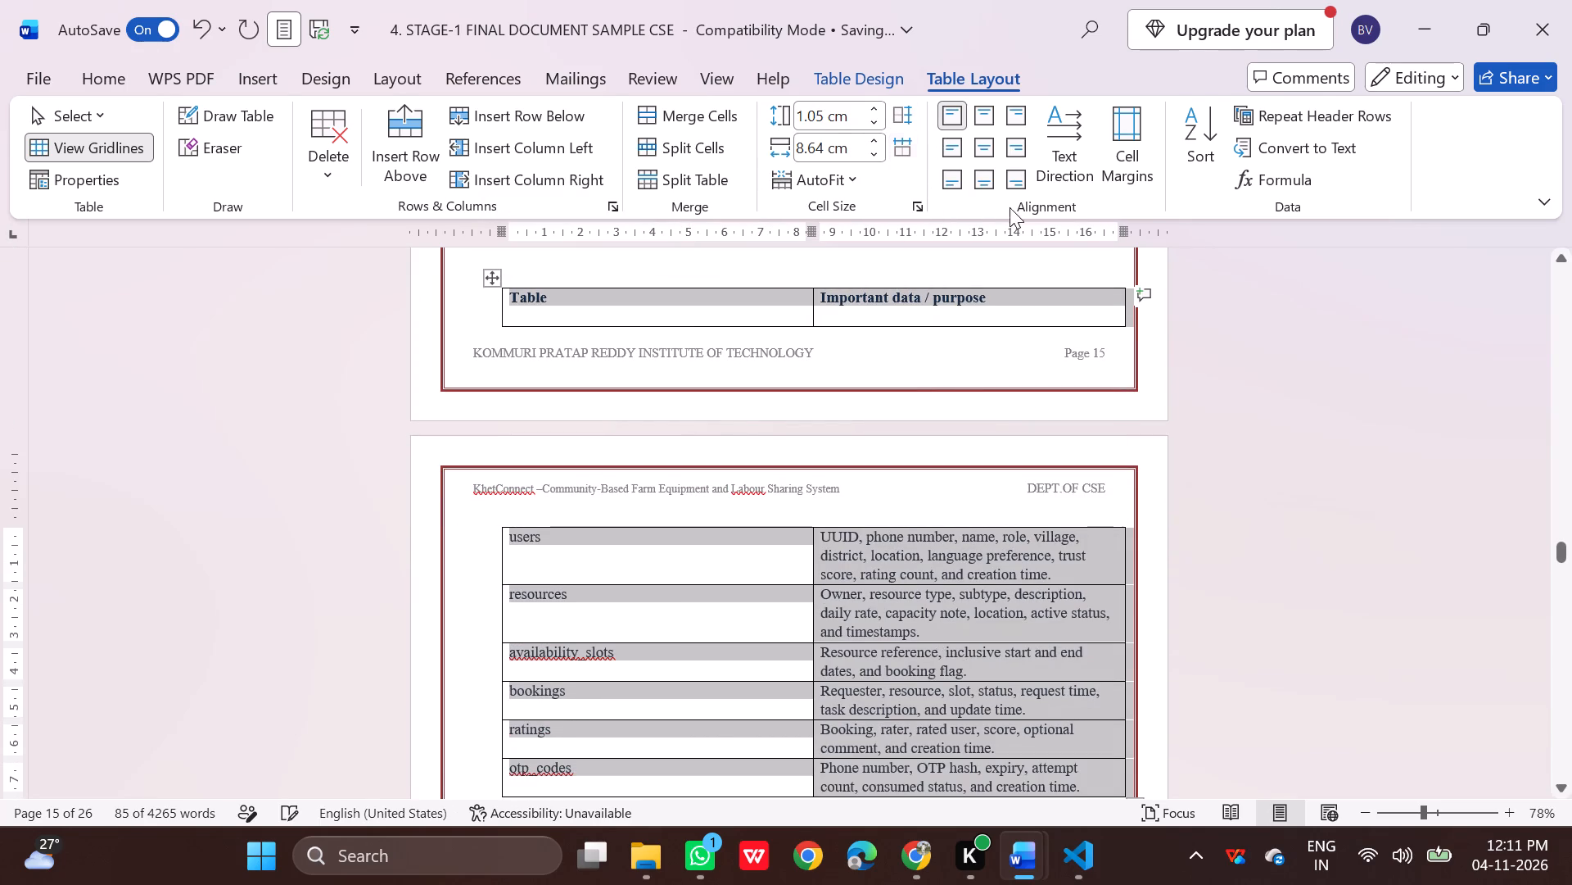
{"action": "left_click", "coordinate": [991, 136]}
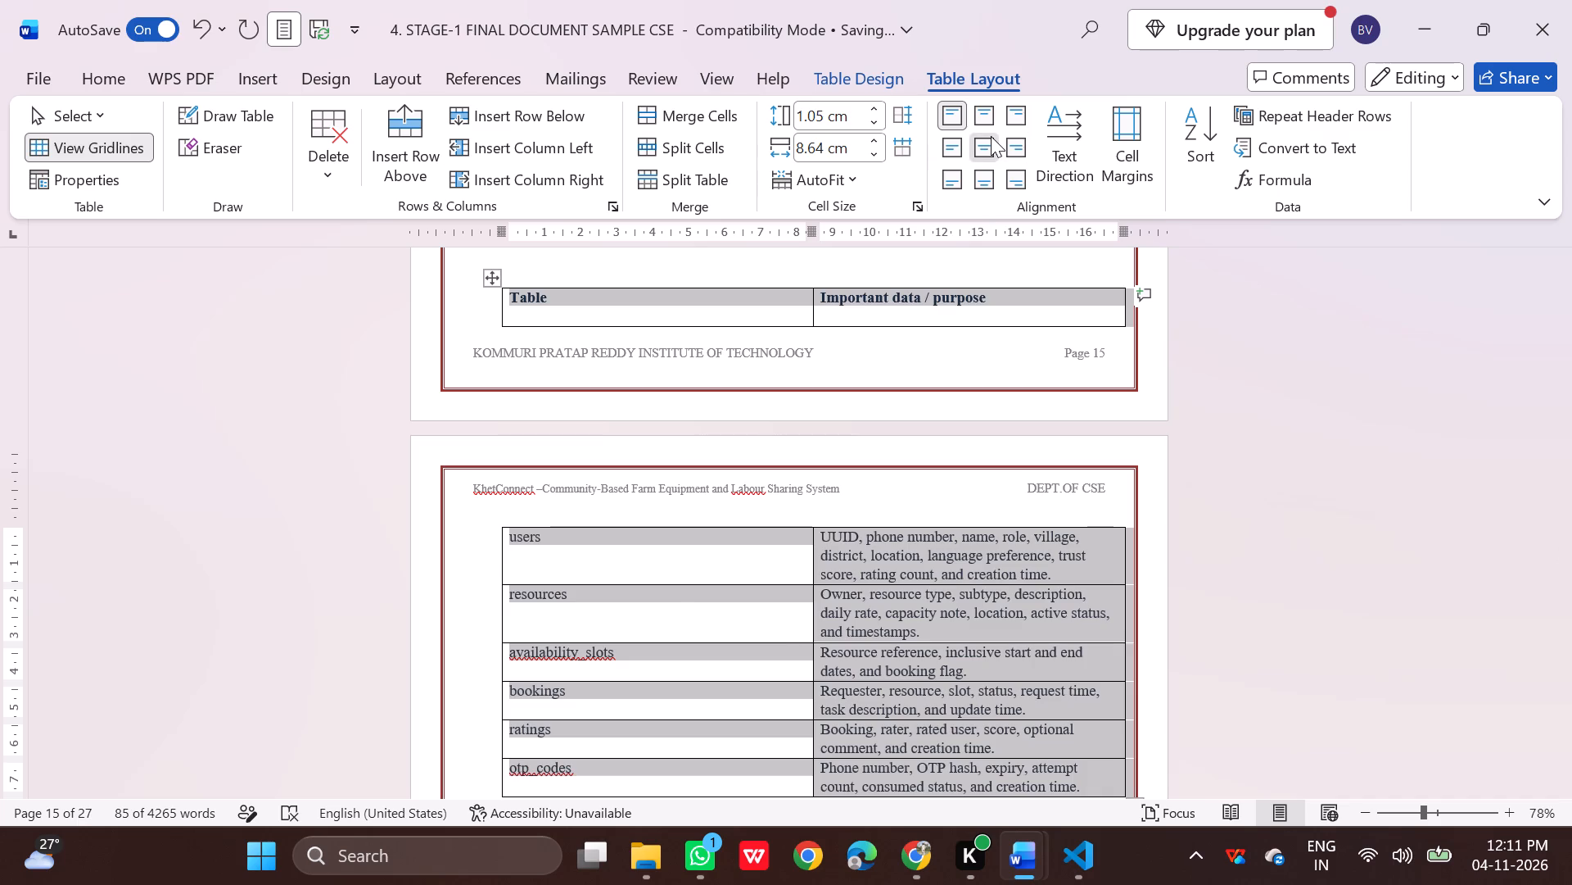
{"action": "left_click", "coordinate": [1299, 514]}
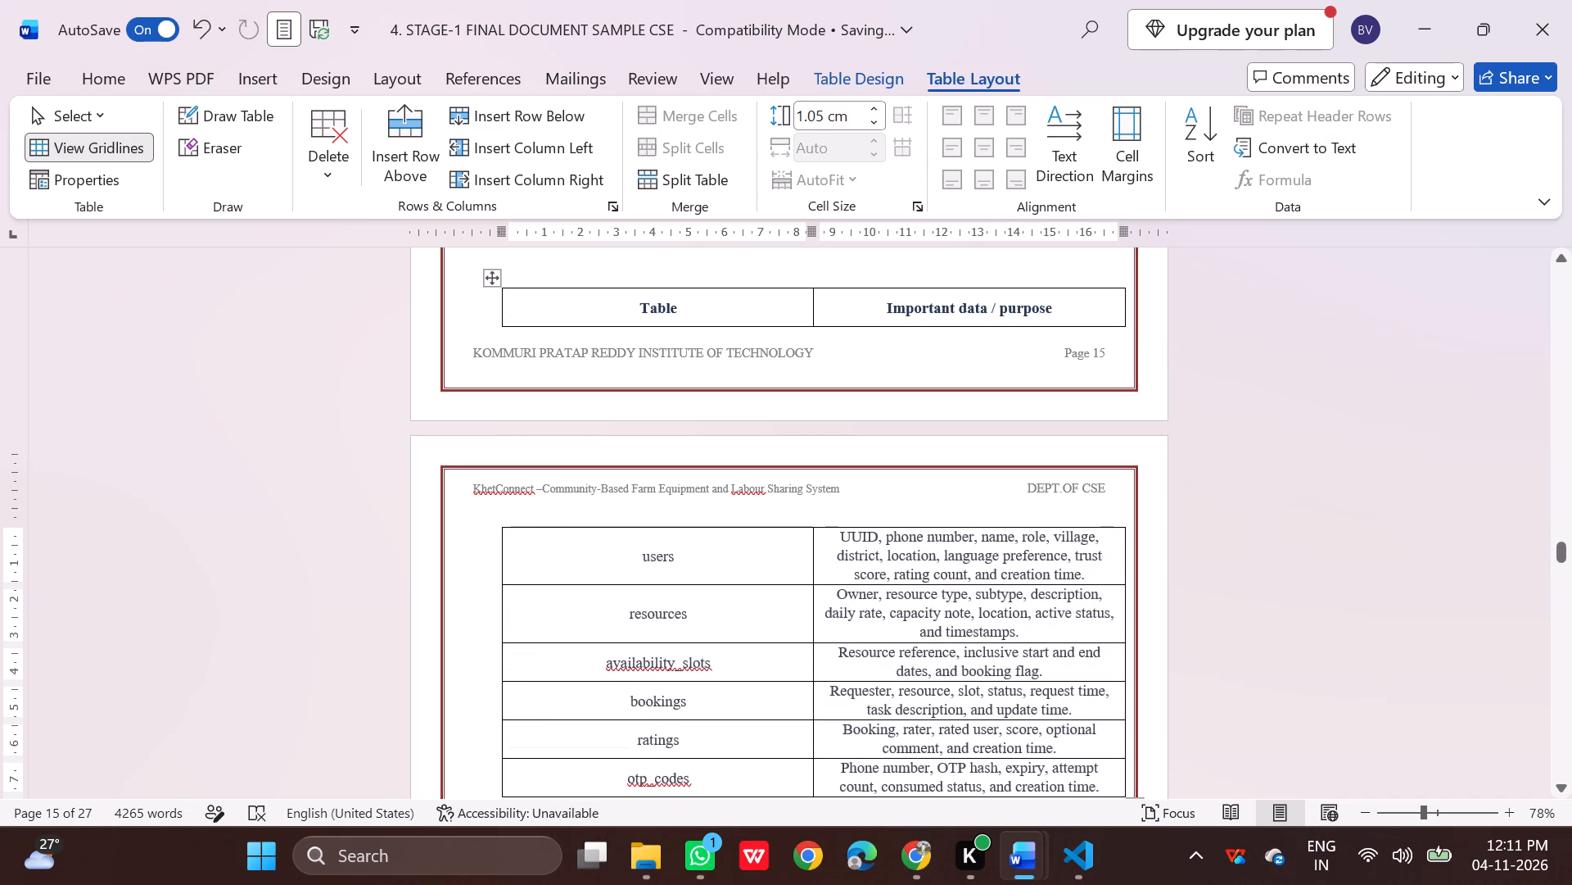
Distribute the rows and columns of the Booking statuses table evenly.
{"action": "scroll", "coordinate": [1299, 514], "scroll_direction": "down", "scroll_amount": 8}
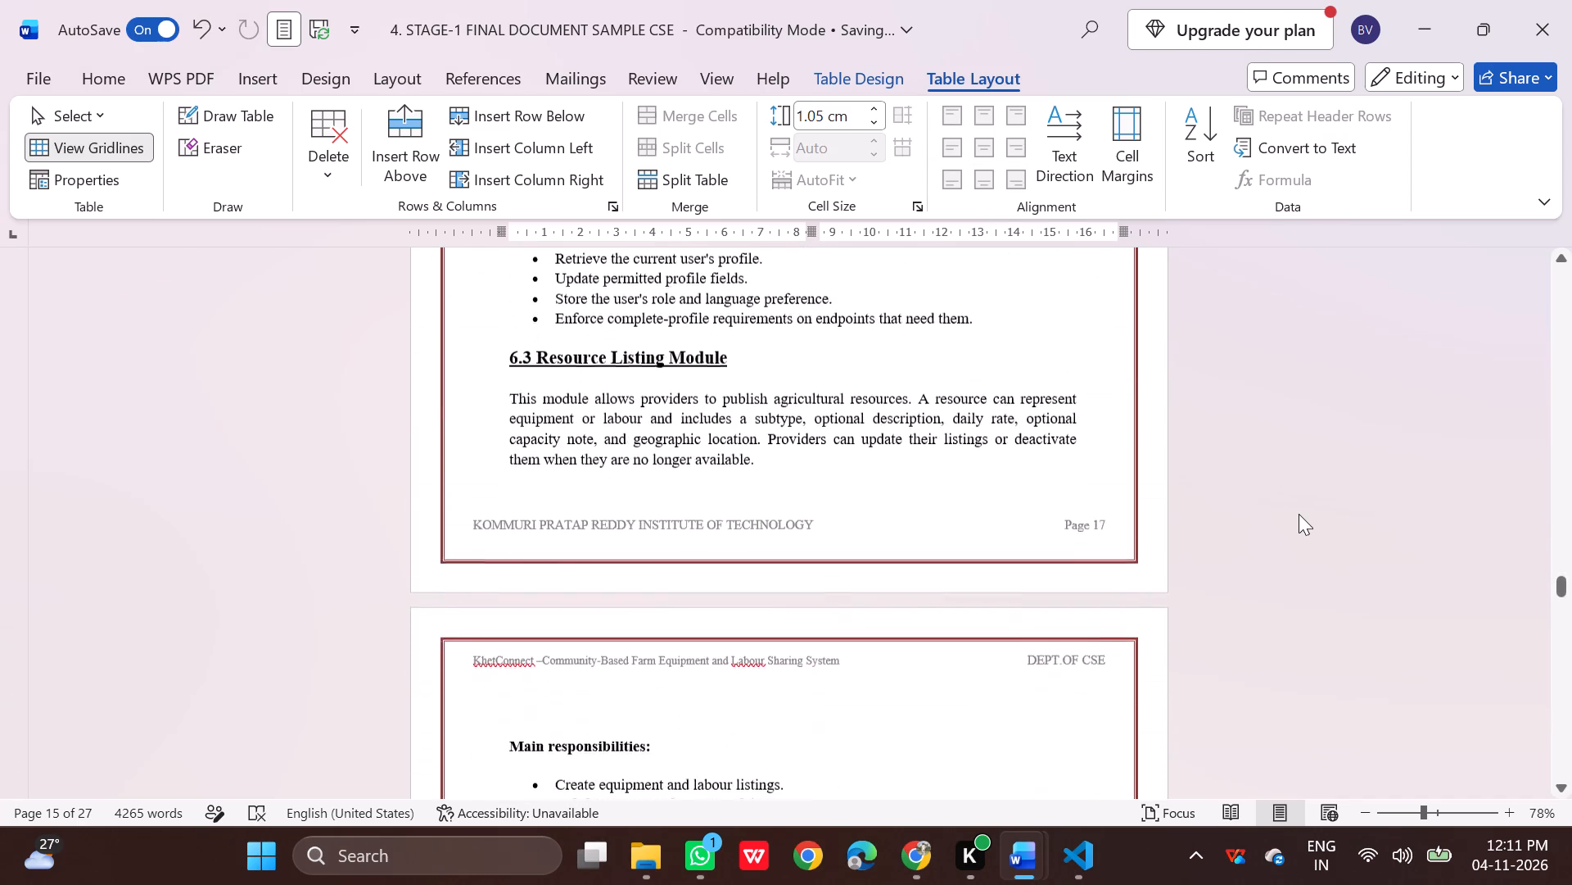
{"action": "scroll", "coordinate": [1299, 514], "scroll_direction": "down", "scroll_amount": 6}
{"action": "scroll", "coordinate": [1299, 514], "scroll_direction": "up", "scroll_amount": 1}
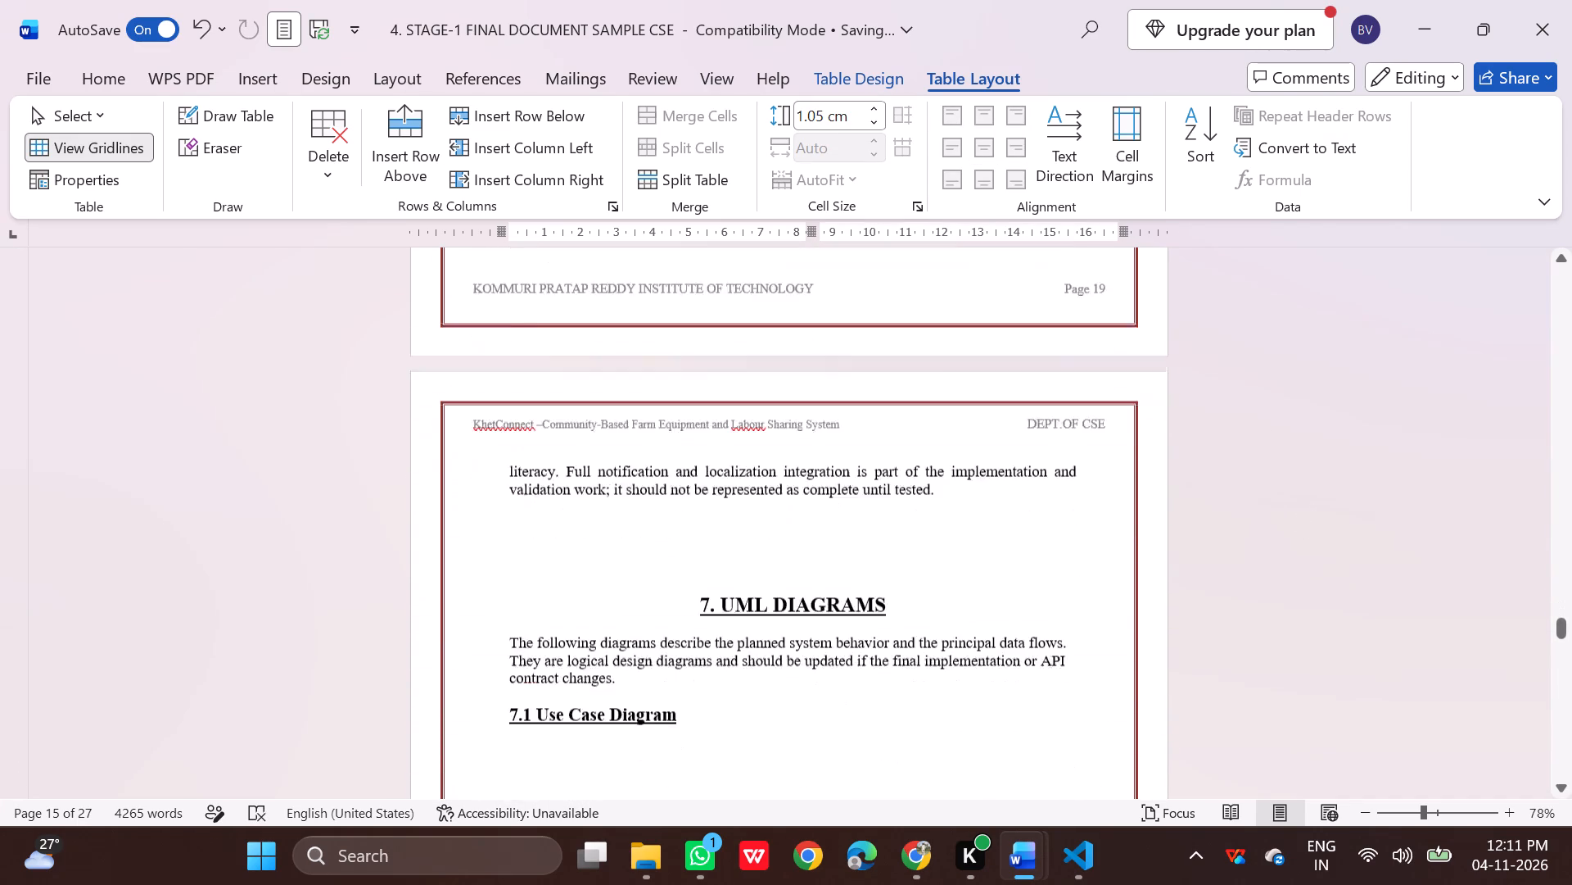
{"action": "scroll", "coordinate": [1299, 514], "scroll_direction": "up", "scroll_amount": 2}
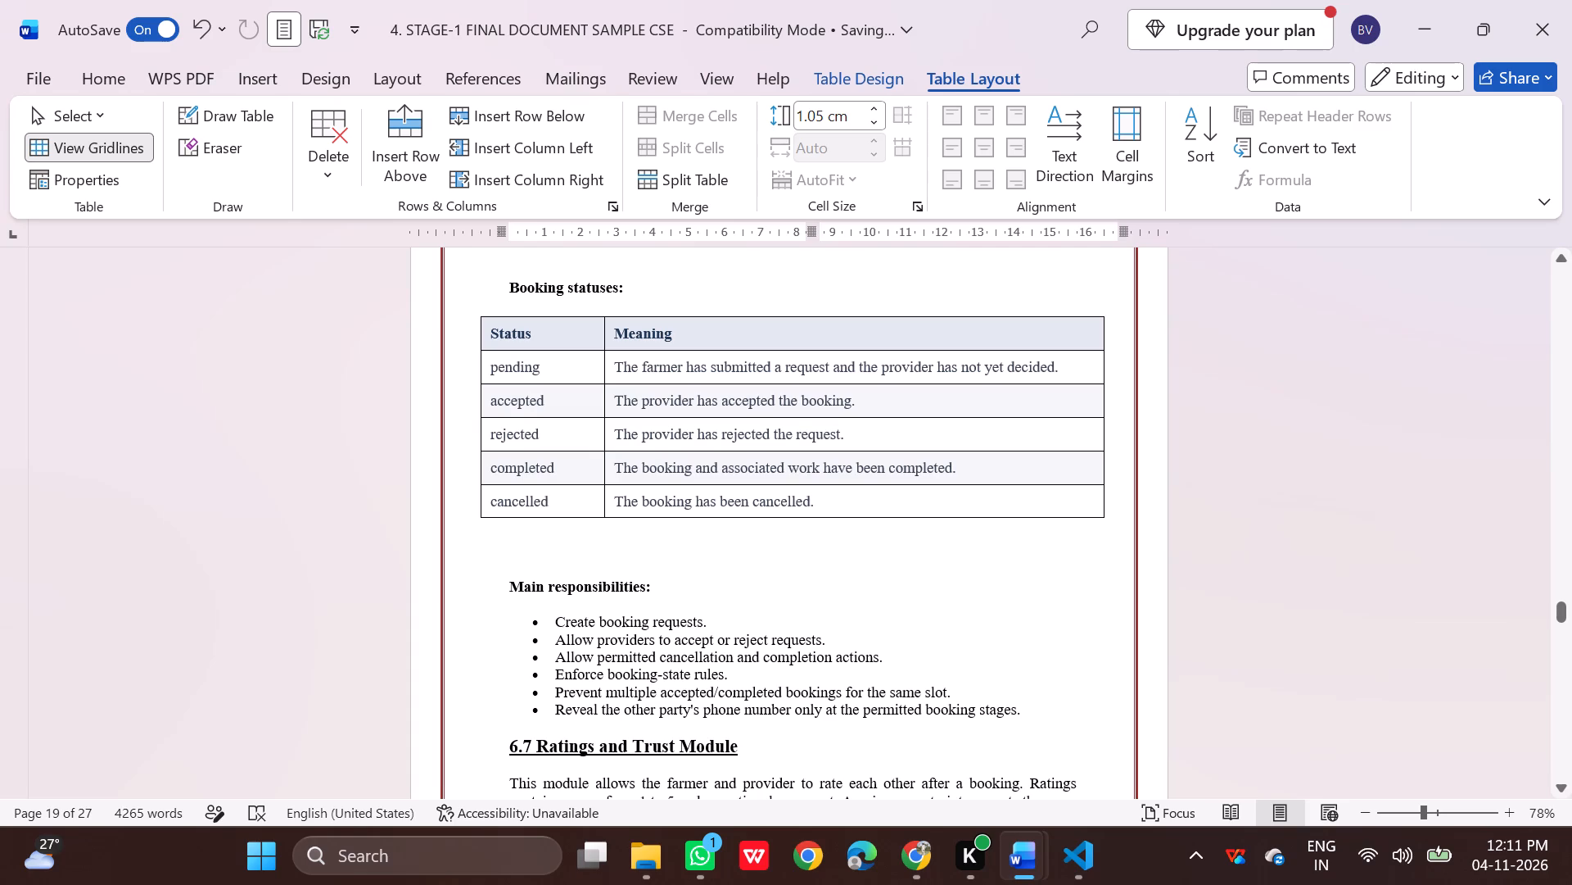
{"action": "left_click", "coordinate": [542, 379]}
{"action": "left_click", "coordinate": [470, 311]}
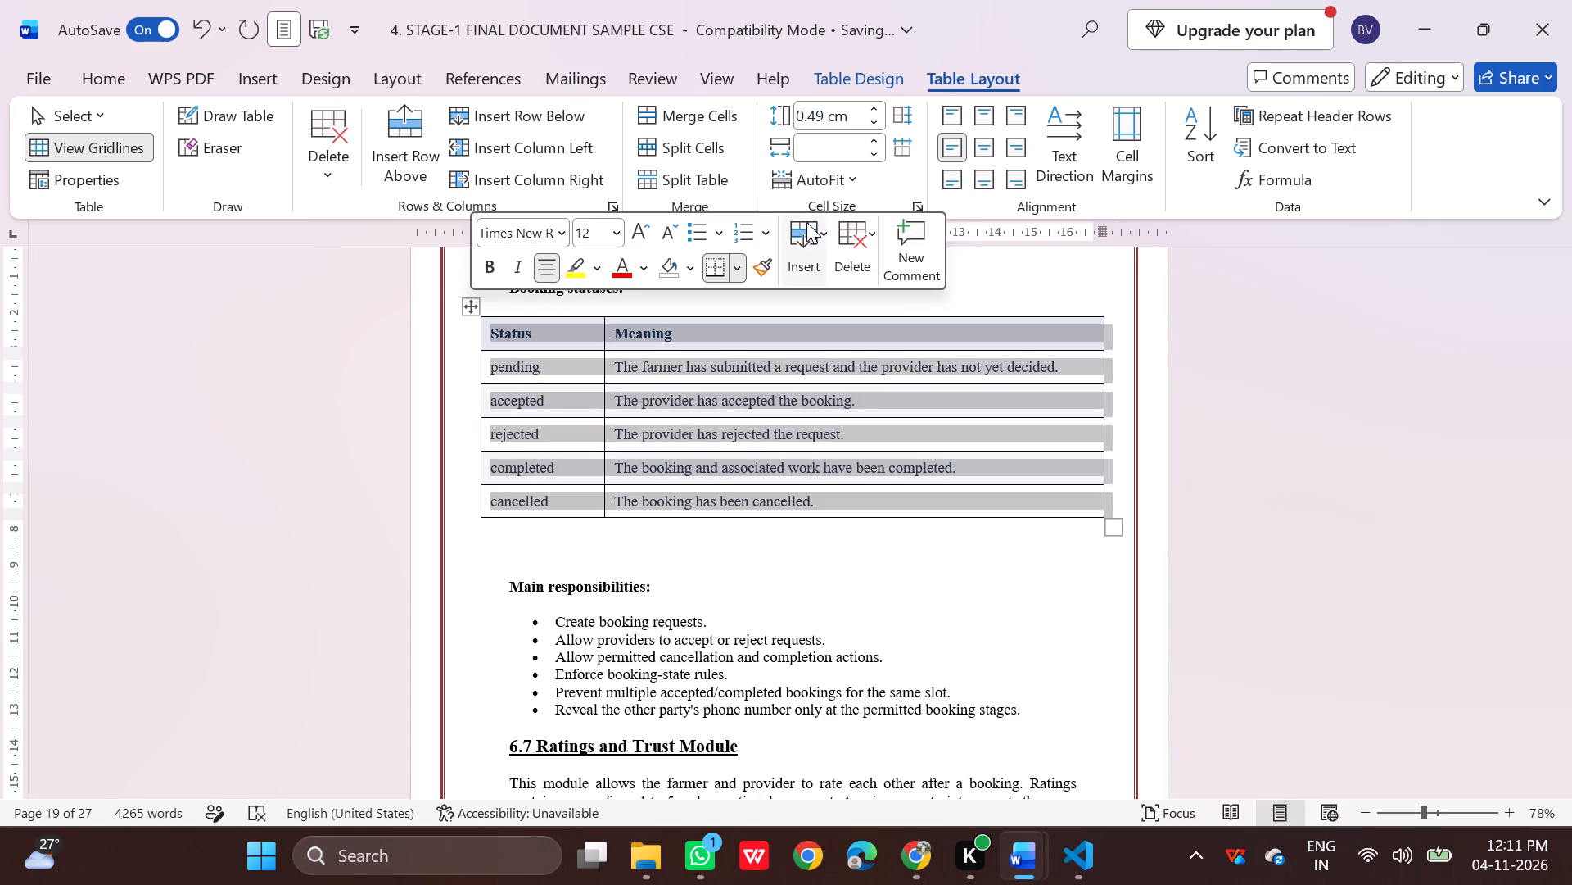
{"action": "left_click", "coordinate": [916, 84]}
{"action": "left_click", "coordinate": [910, 116]}
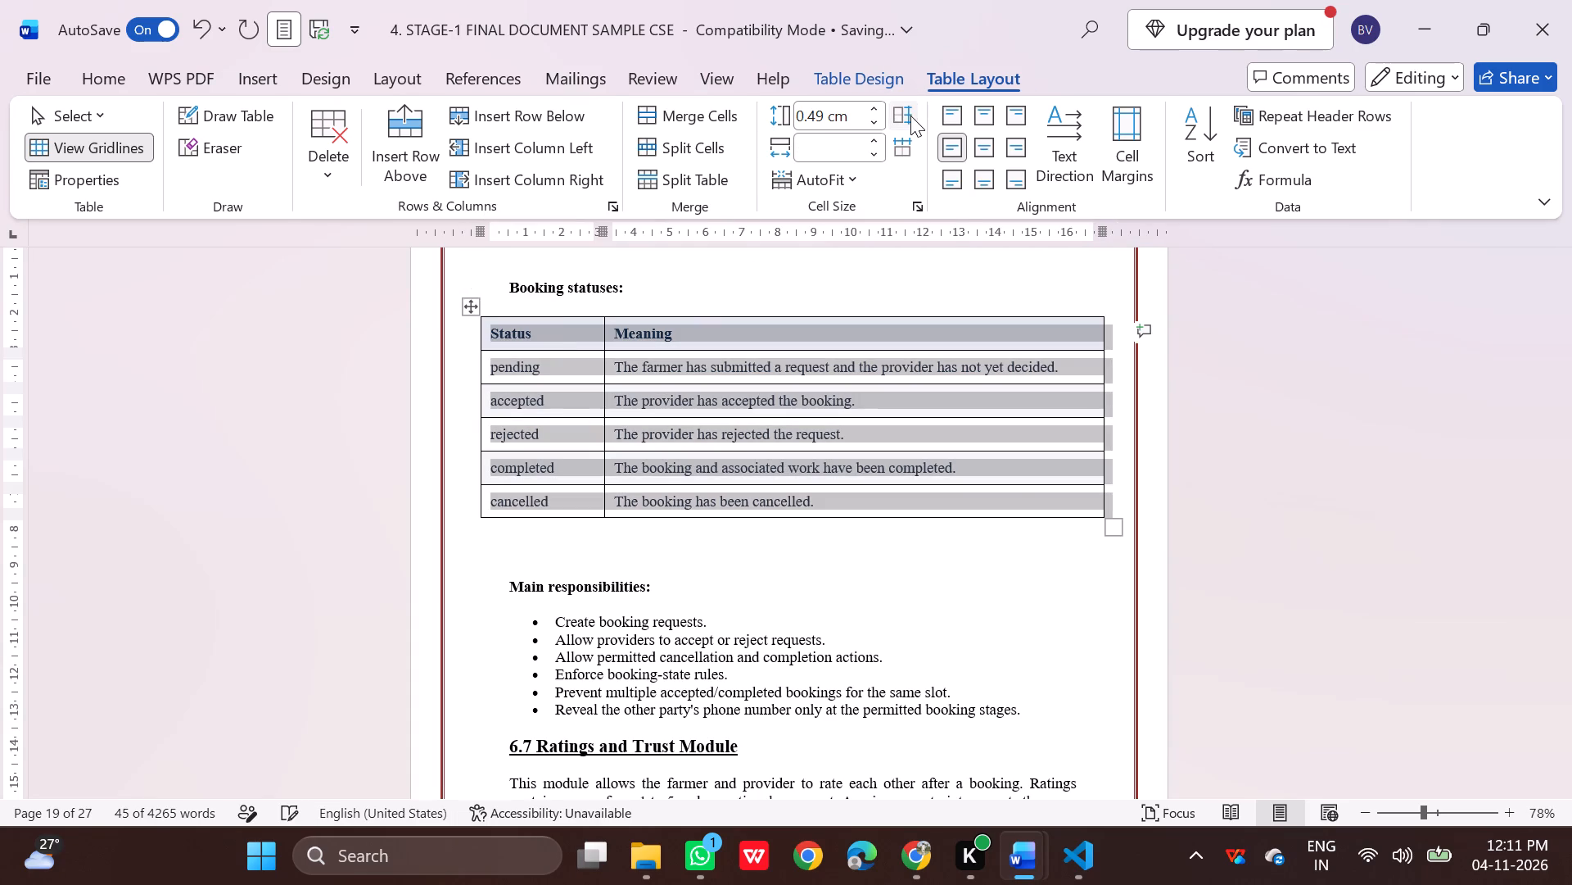
{"action": "left_click", "coordinate": [910, 143]}
Apply the plain grid table style with full borders to the Booking statuses table.
{"action": "left_click", "coordinate": [859, 75]}
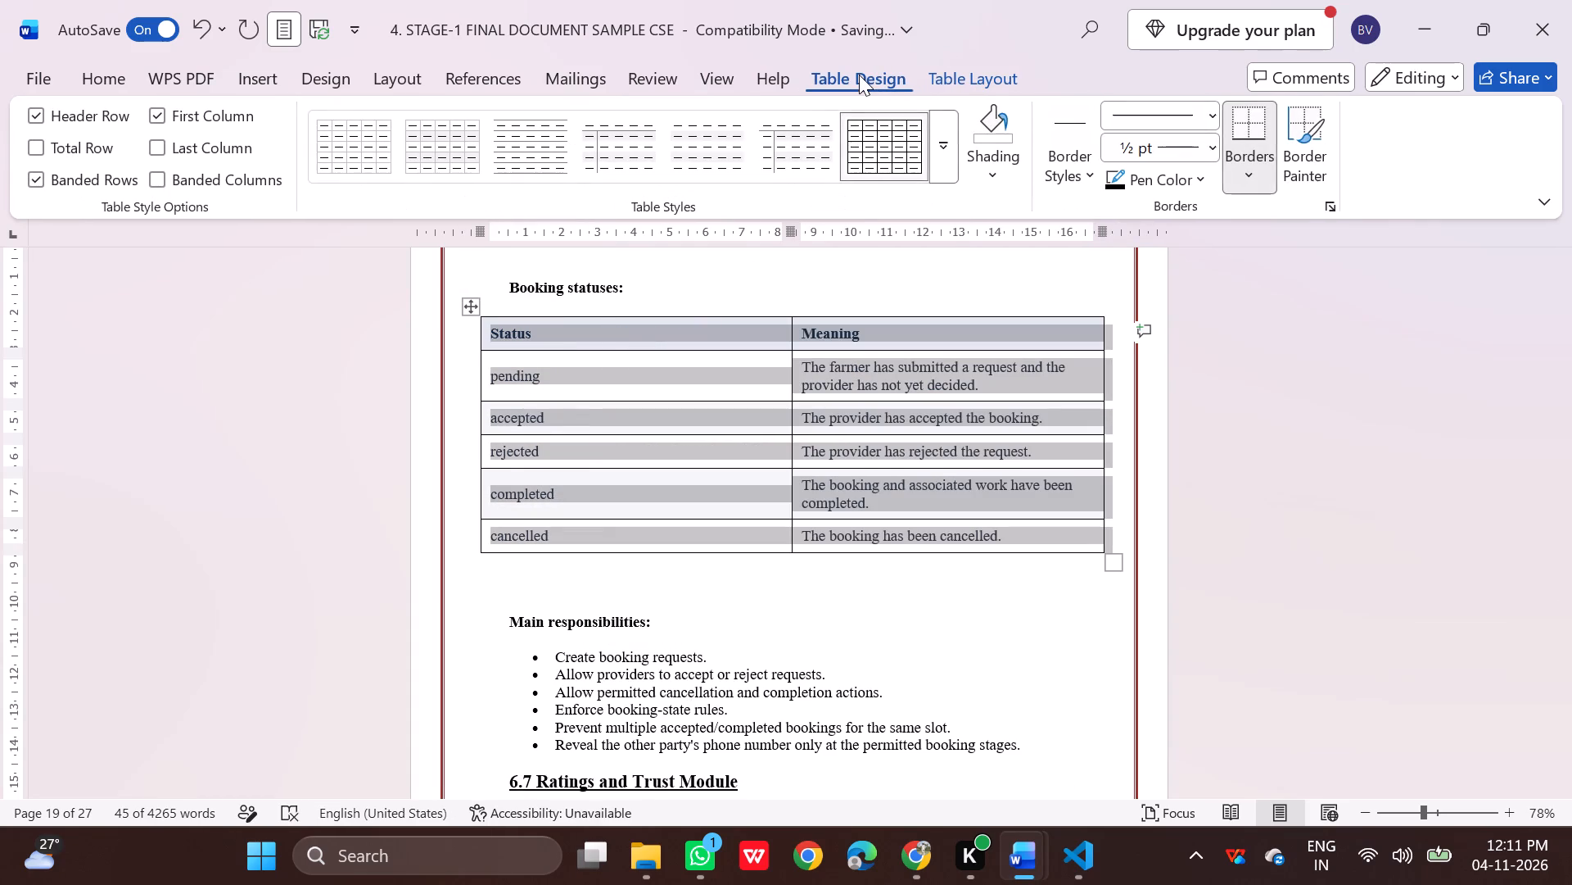
{"action": "left_click", "coordinate": [884, 139]}
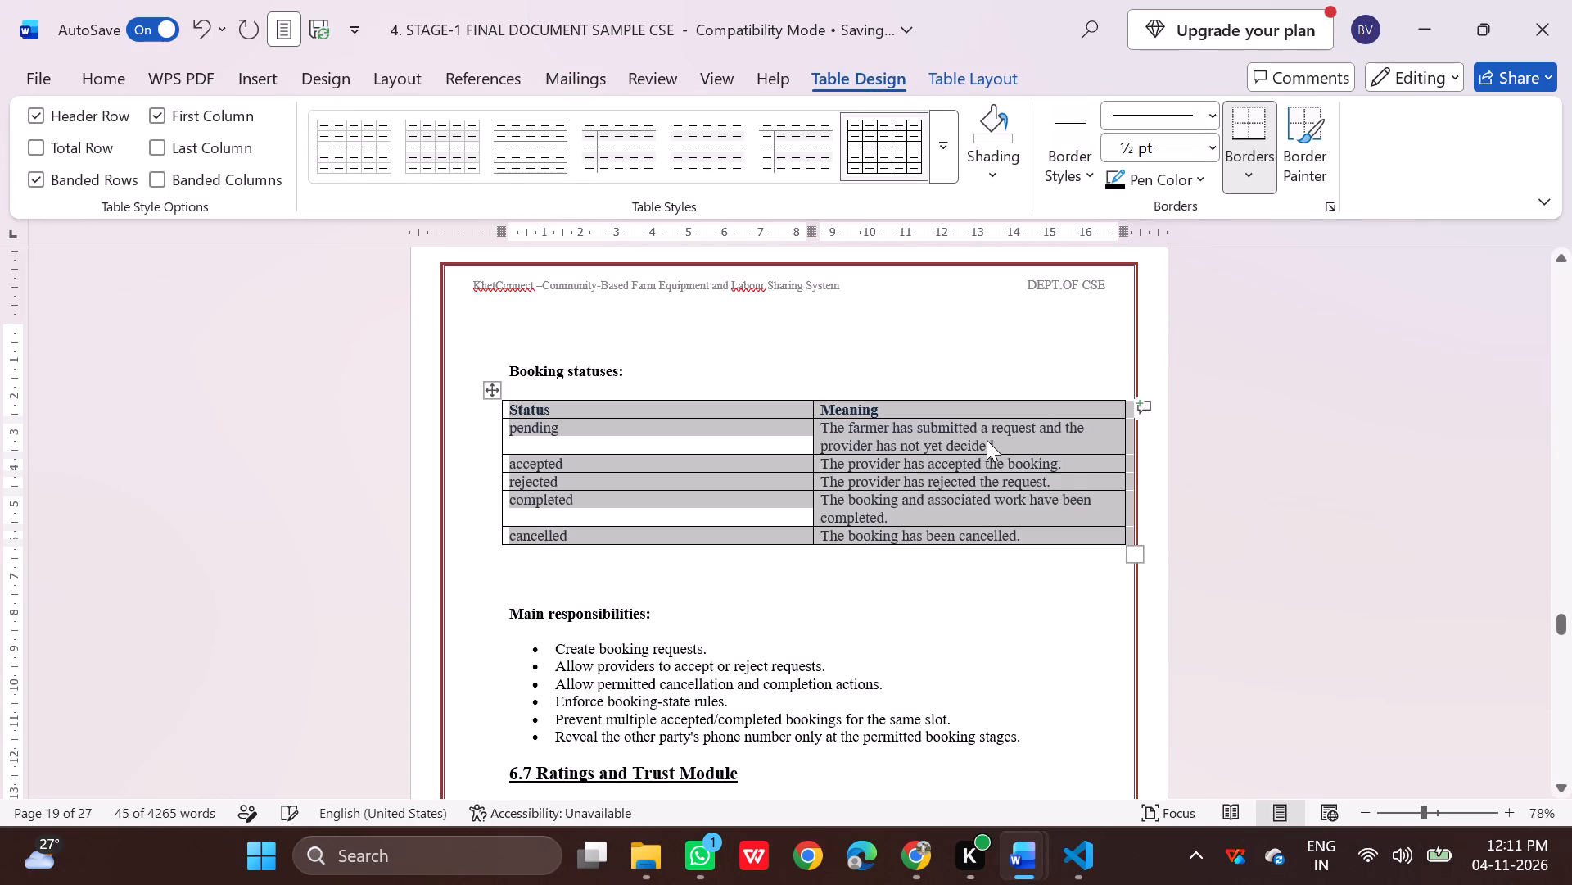
Distribute the rows and columns of the restyled Booking statuses table evenly again.
{"action": "left_click", "coordinate": [949, 73]}
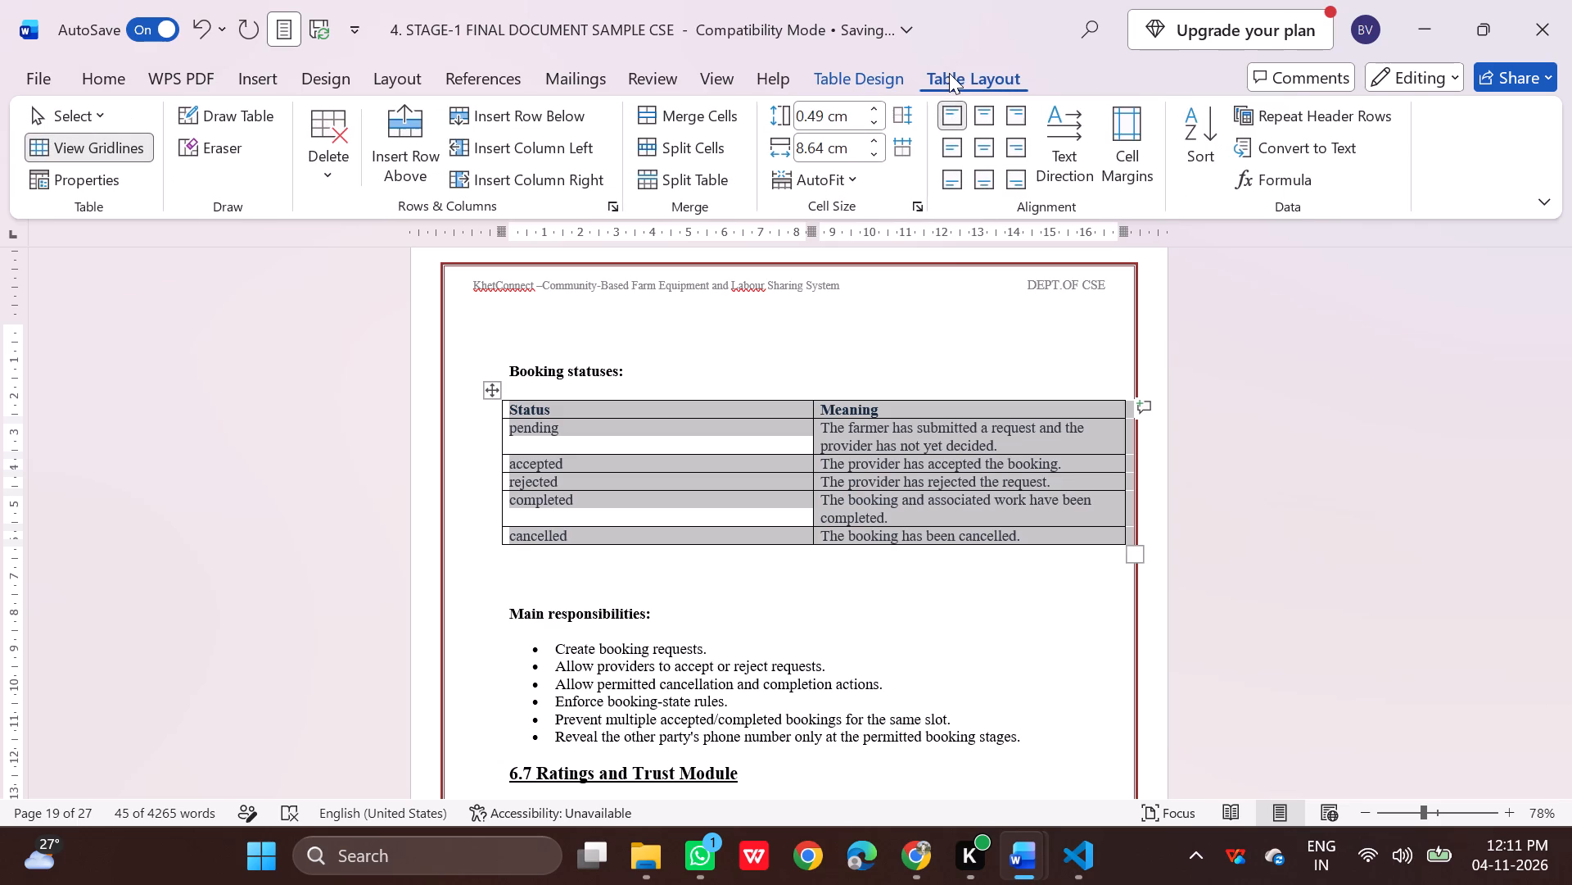
{"action": "left_click", "coordinate": [905, 110]}
{"action": "left_click", "coordinate": [901, 150]}
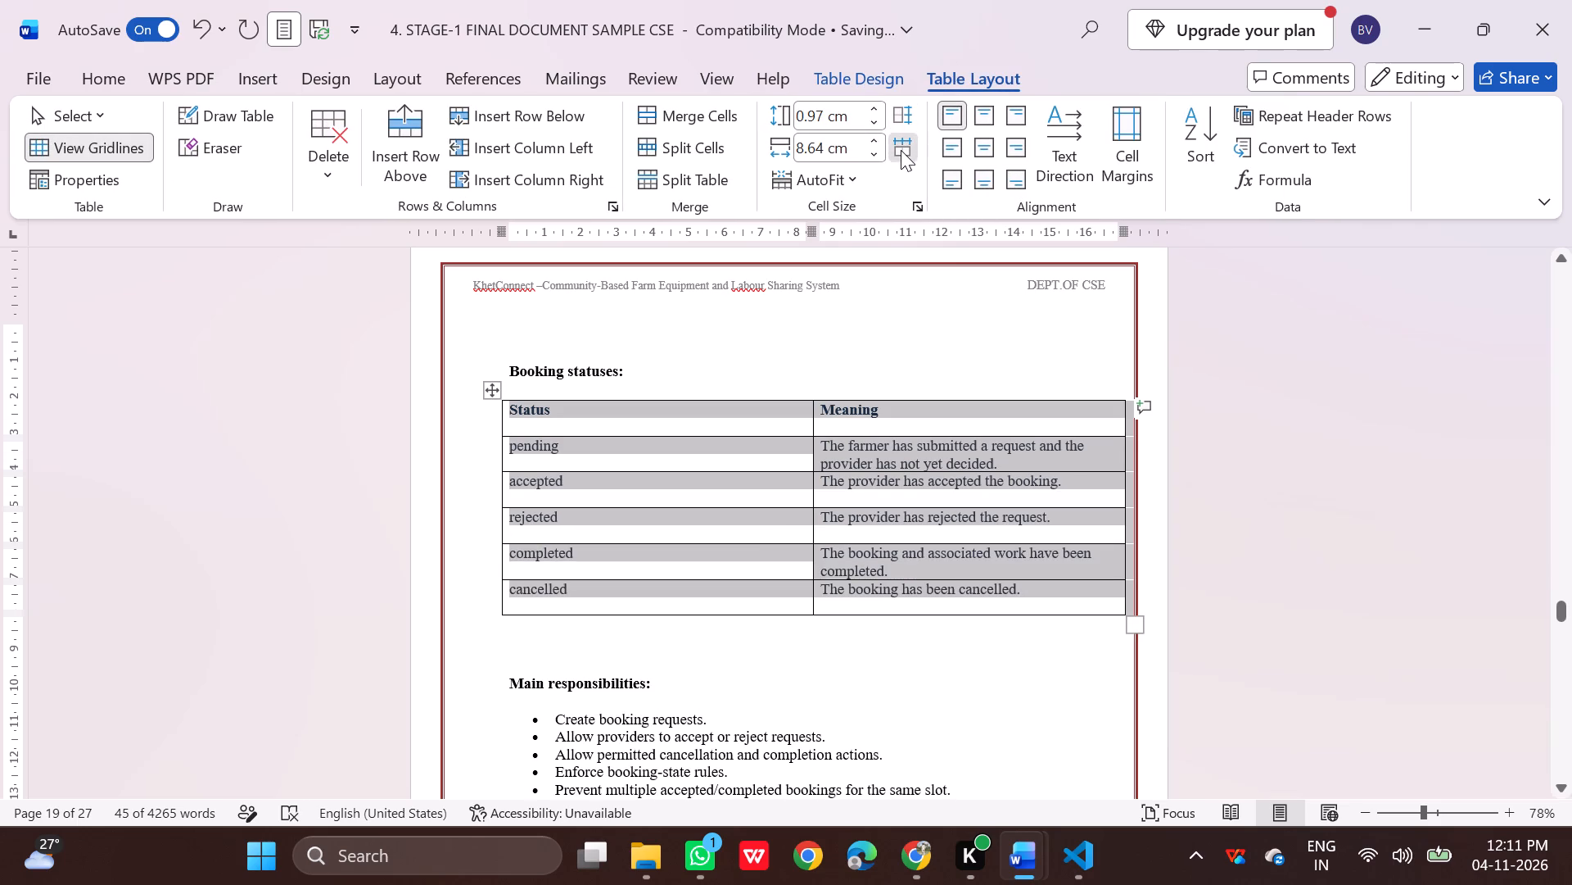
{"action": "left_click", "coordinate": [1170, 526]}
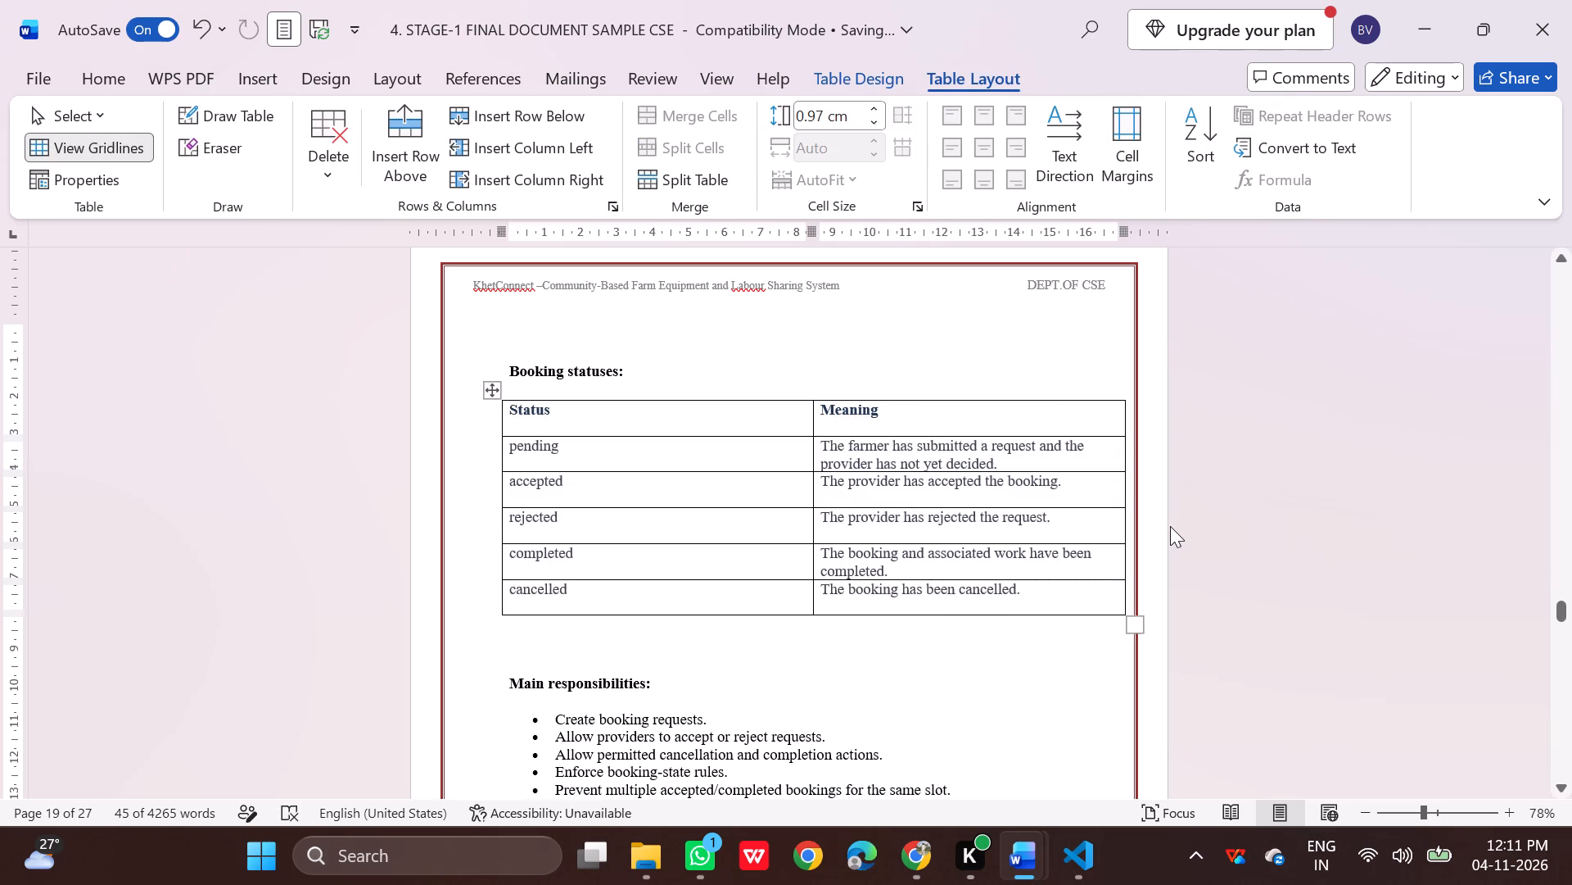
Look through the UML diagram pages and back up to the 2.2 Comparative Analysis table to check the report's tables and layout.
{"action": "scroll", "coordinate": [1170, 526], "scroll_direction": "down", "scroll_amount": 6}
{"action": "scroll", "coordinate": [1170, 526], "scroll_direction": "up", "scroll_amount": 2}
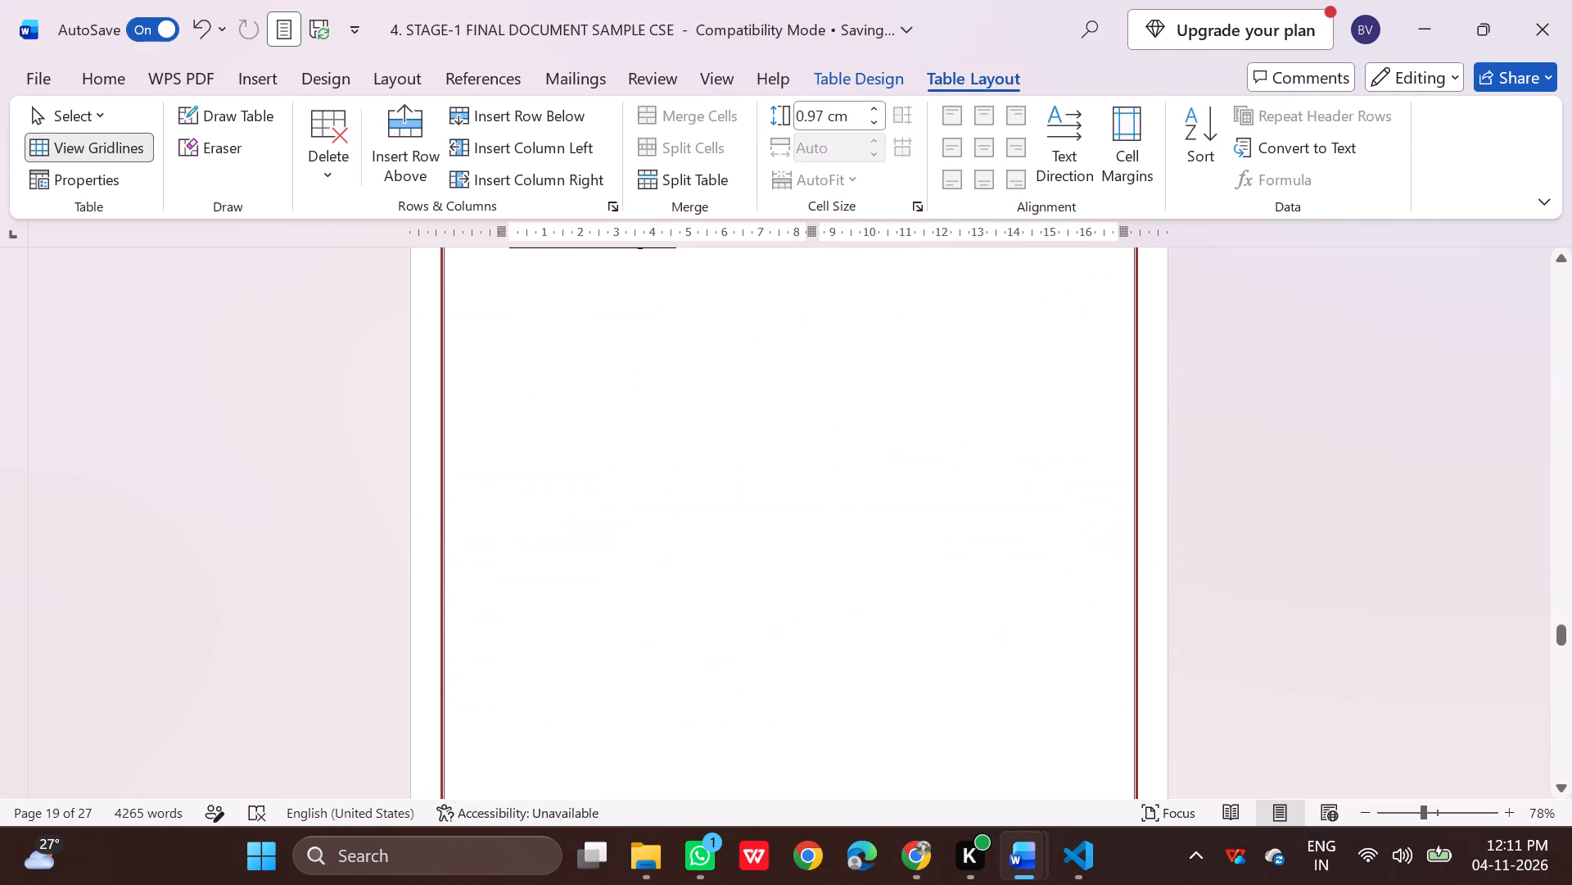
{"action": "scroll", "coordinate": [1170, 526], "scroll_direction": "up", "scroll_amount": 2}
{"action": "scroll", "coordinate": [1170, 526], "scroll_direction": "down", "scroll_amount": 9}
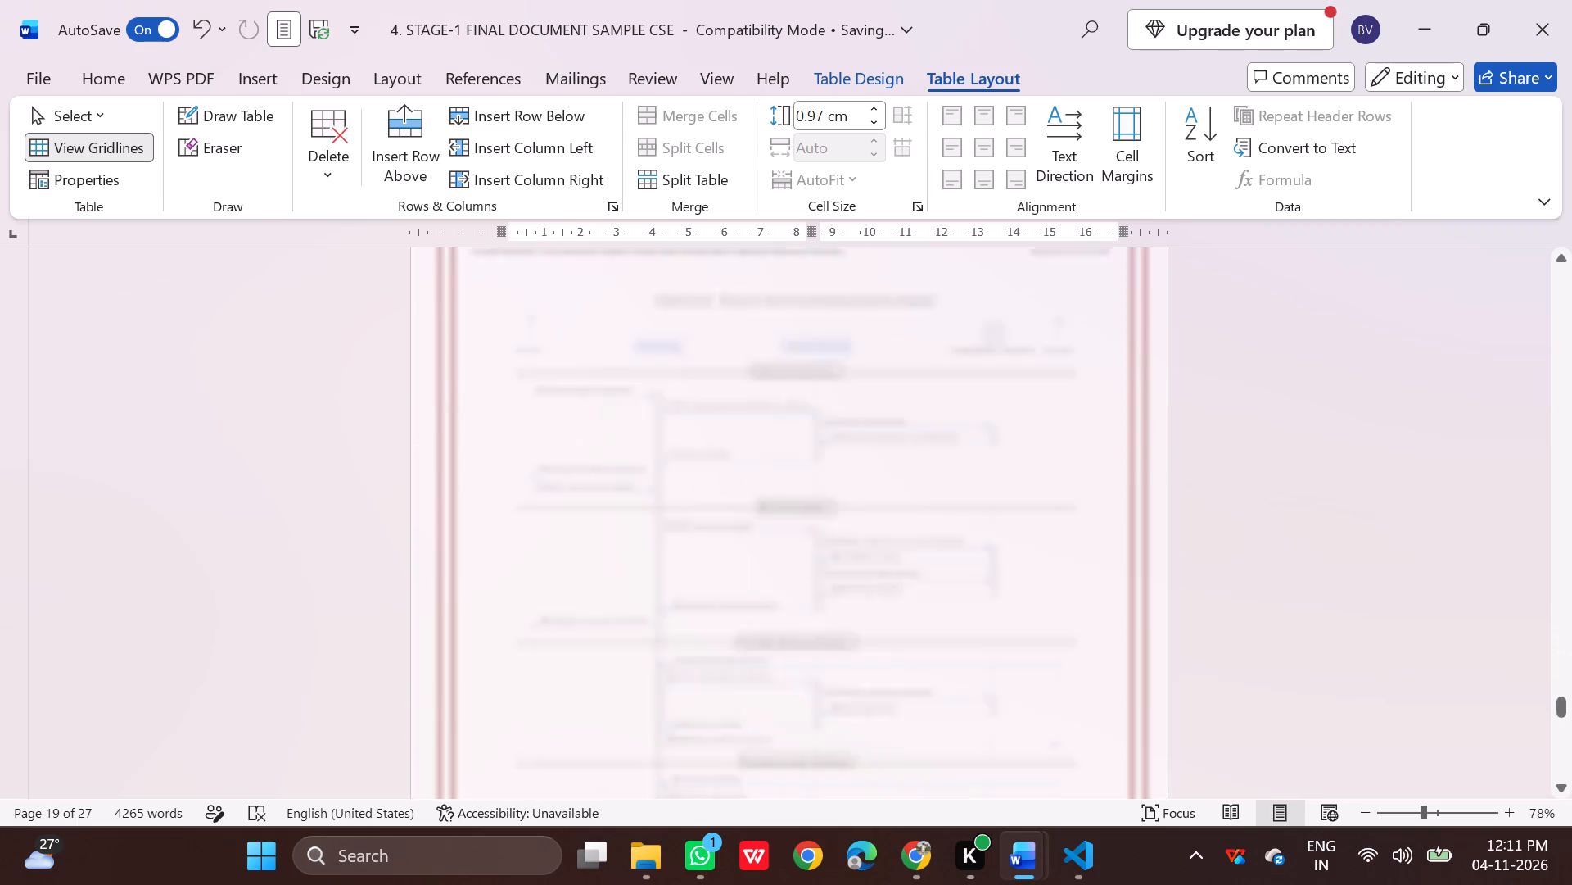
{"action": "scroll", "coordinate": [1170, 526], "scroll_direction": "down", "scroll_amount": 8}
{"action": "scroll", "coordinate": [1170, 526], "scroll_direction": "up", "scroll_amount": 12}
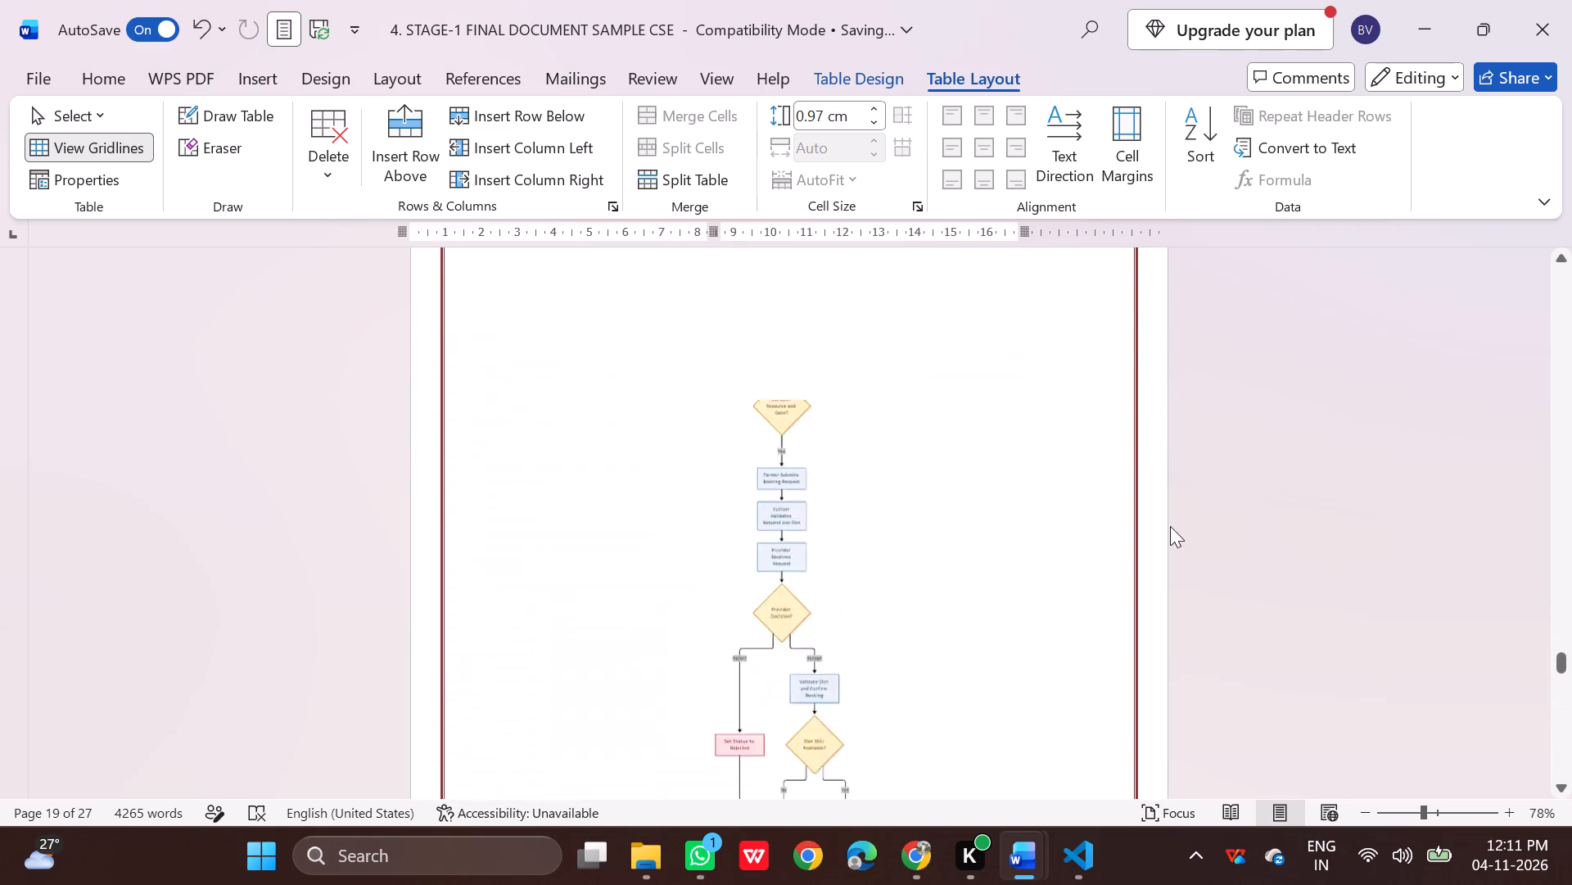
{"action": "scroll", "coordinate": [1170, 526], "scroll_direction": "up", "scroll_amount": 7}
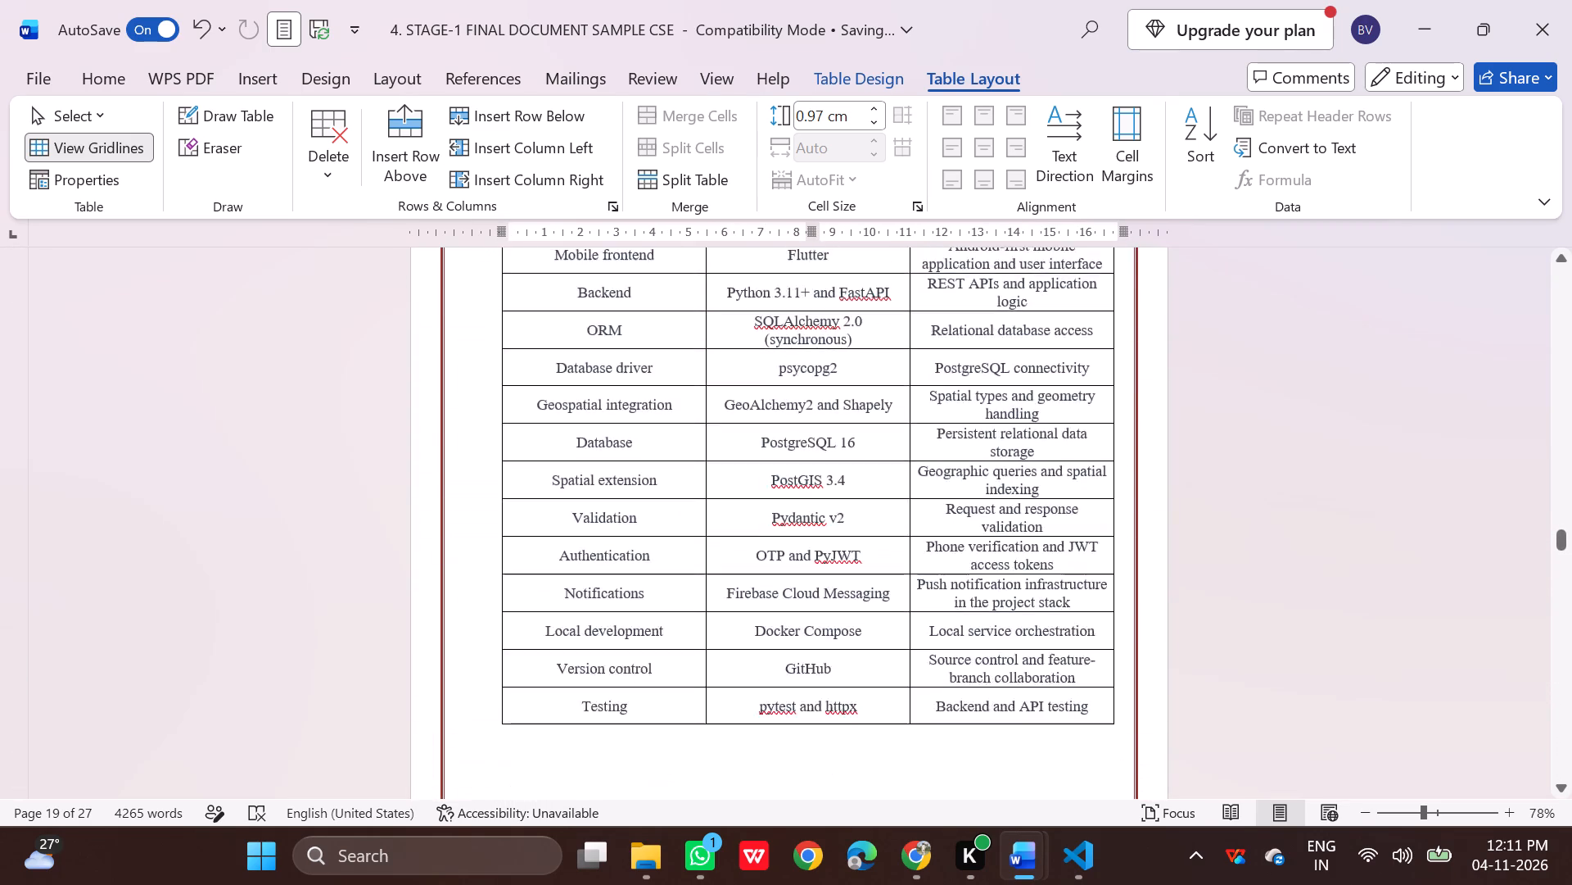
{"action": "scroll", "coordinate": [1170, 526], "scroll_direction": "up", "scroll_amount": 4}
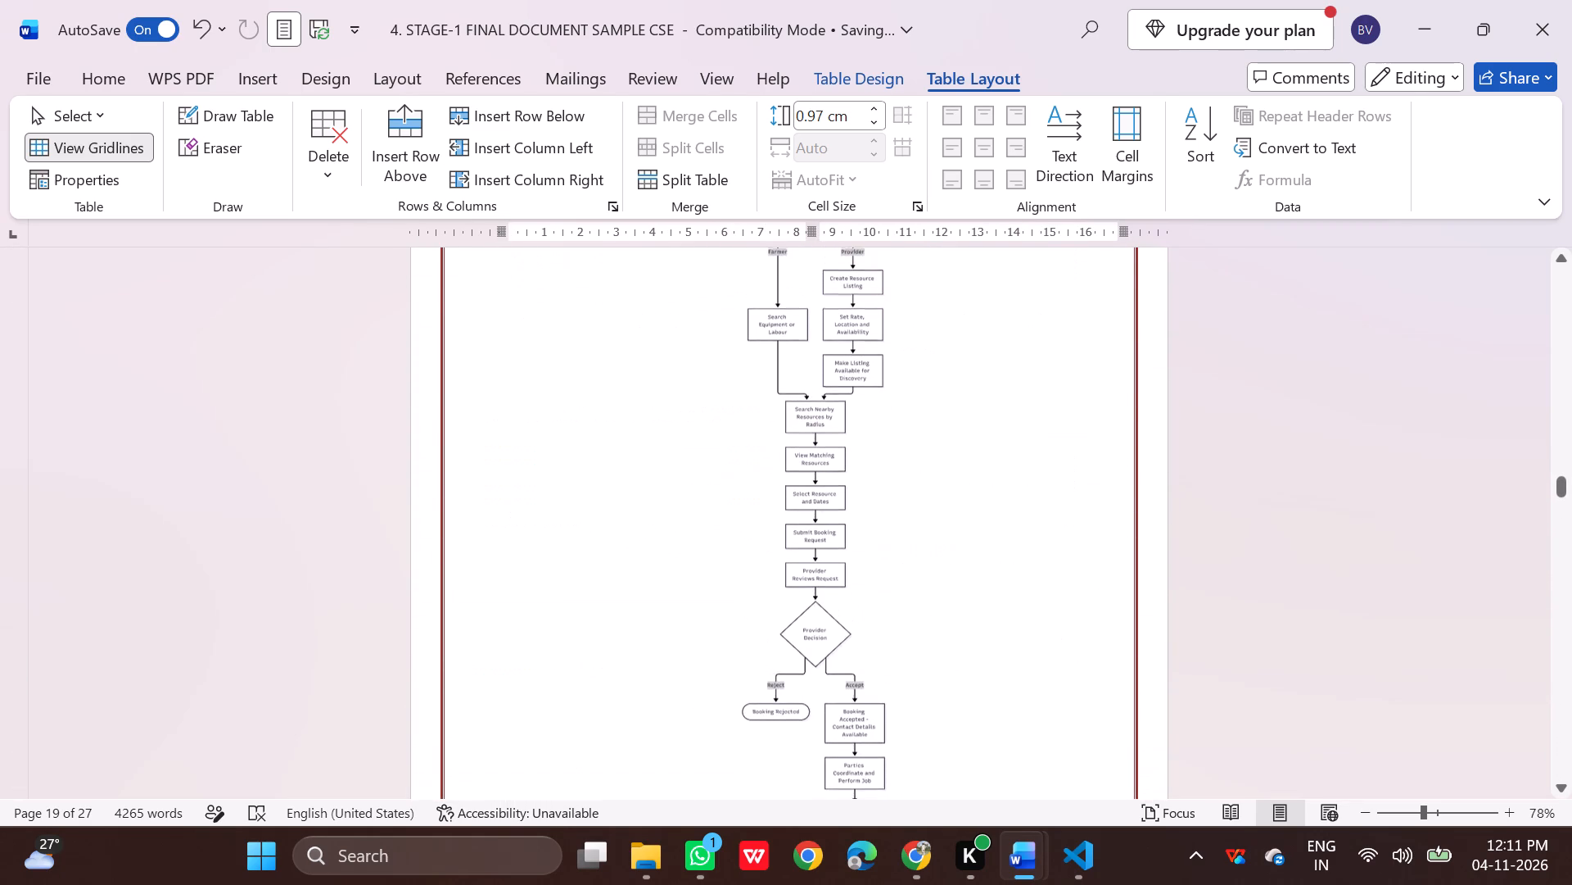
{"action": "scroll", "coordinate": [1170, 526], "scroll_direction": "up", "scroll_amount": 5}
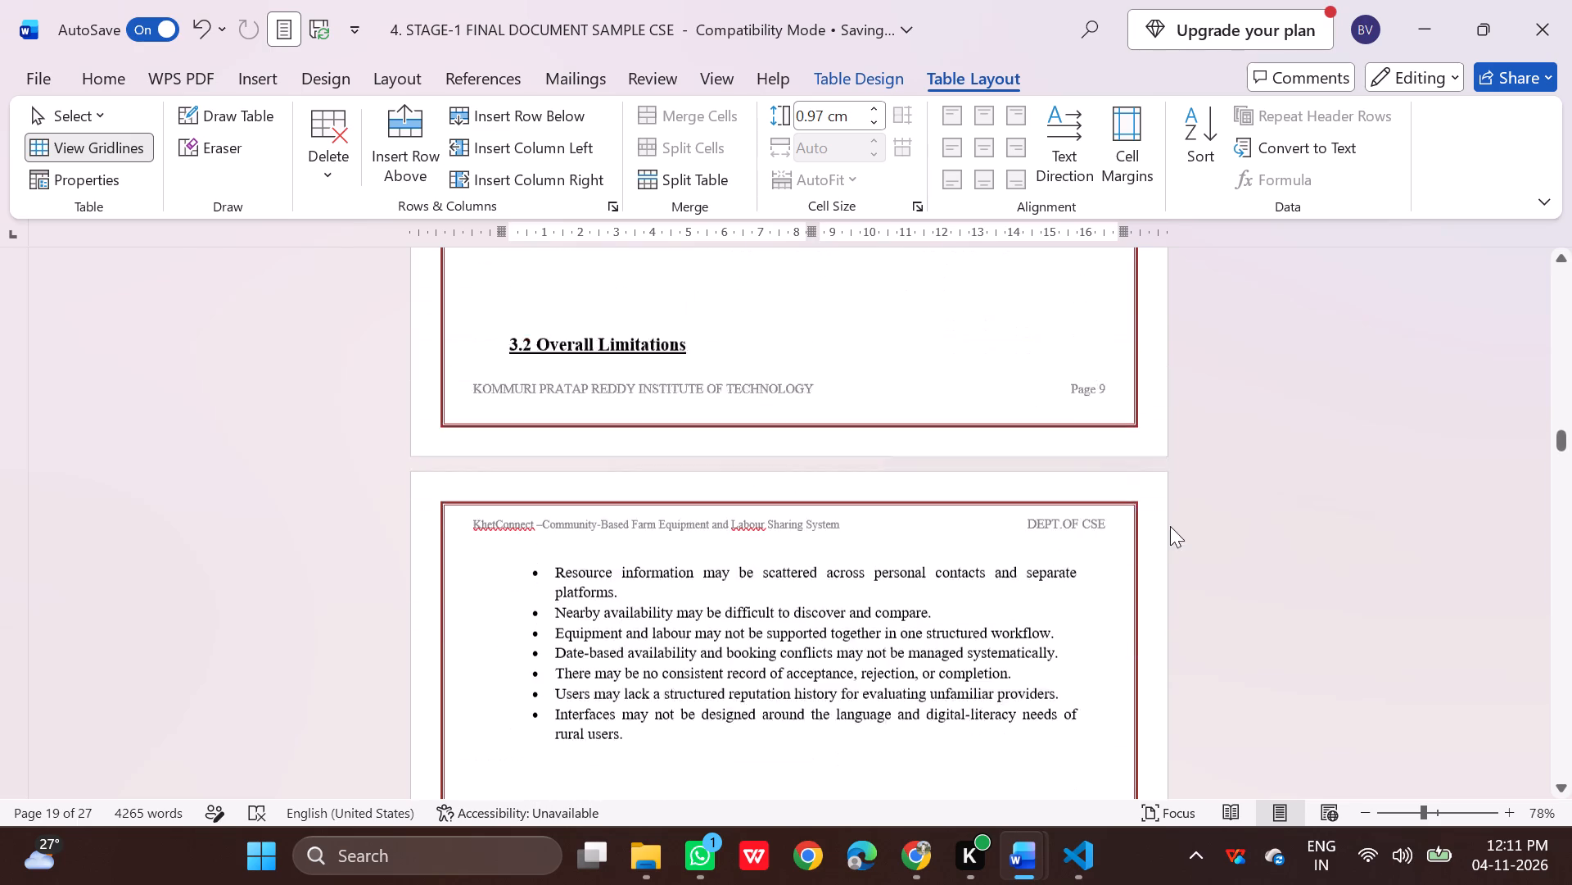
{"action": "scroll", "coordinate": [1170, 526], "scroll_direction": "up", "scroll_amount": 4}
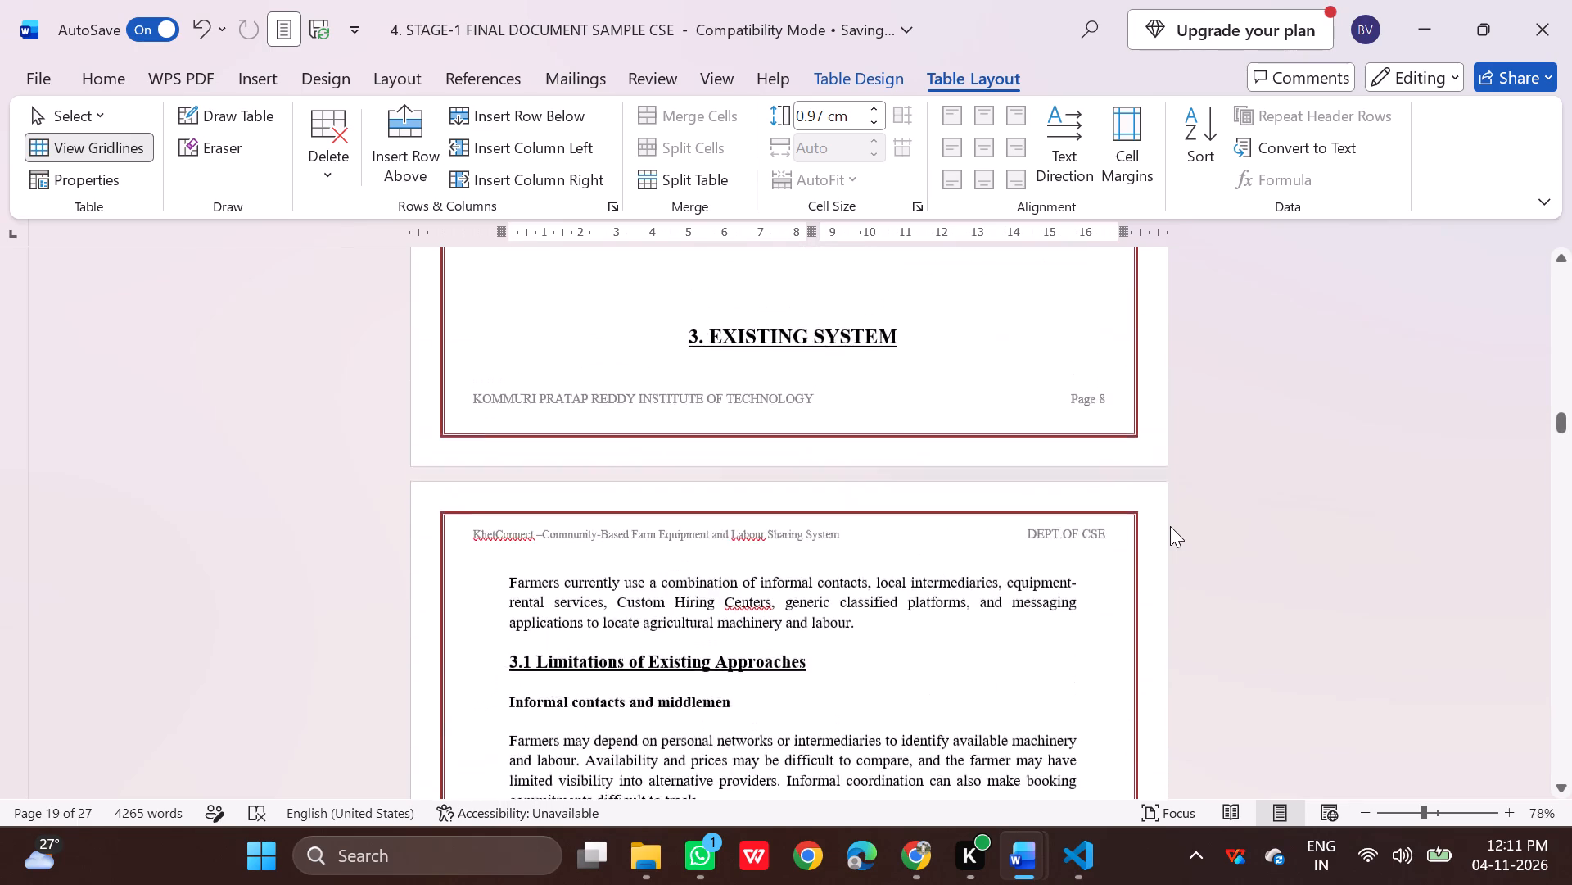
{"action": "scroll", "coordinate": [1170, 526], "scroll_direction": "up", "scroll_amount": 3}
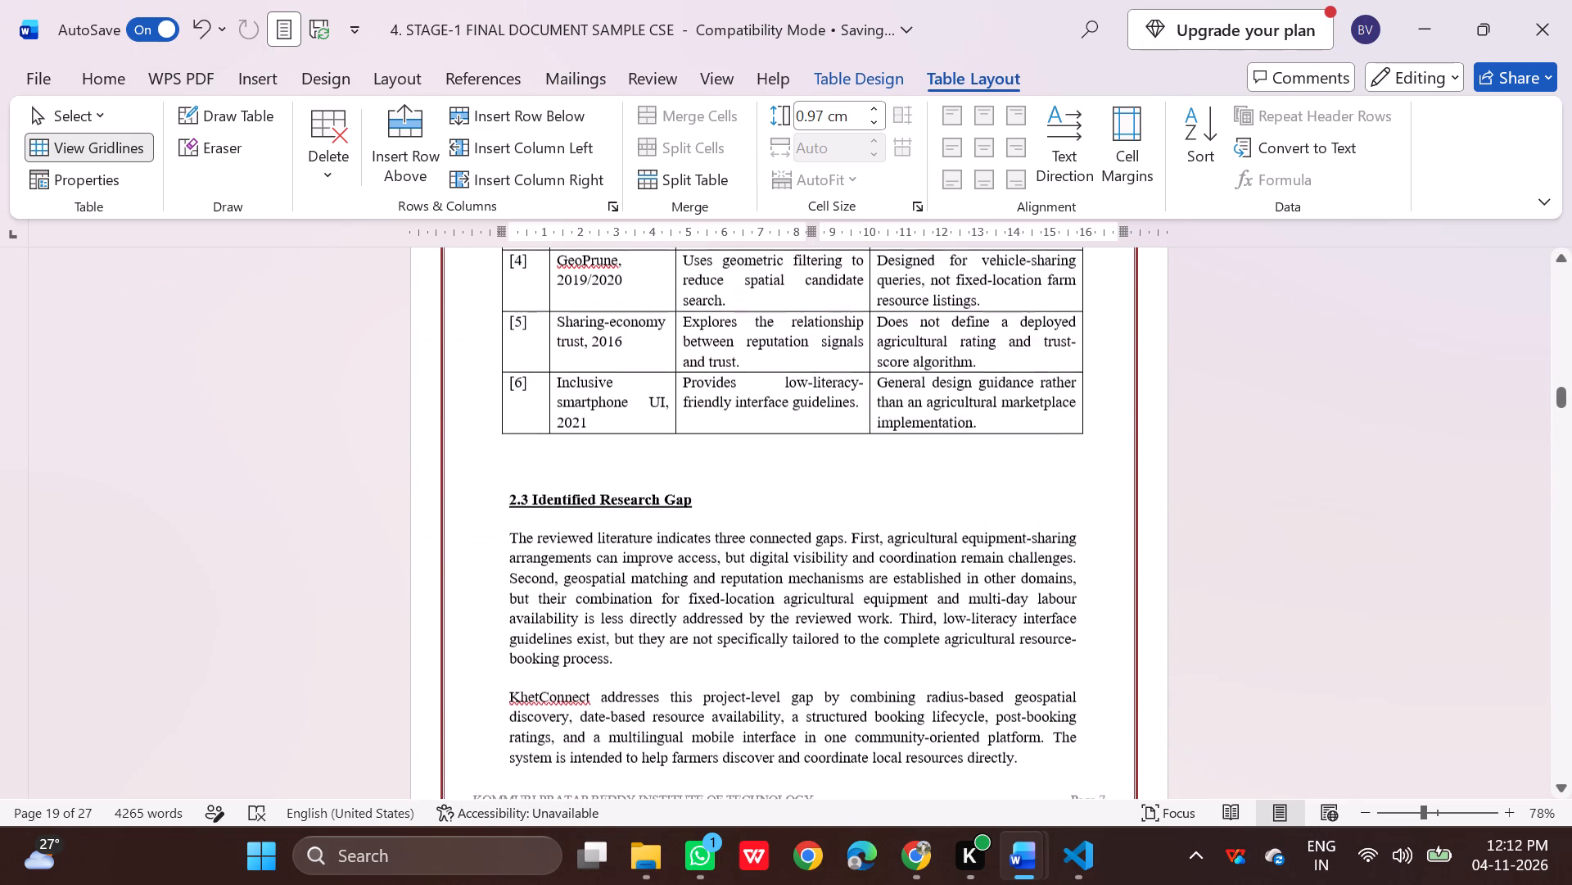
Distribute the rows and columns of the 2.2 Comparative Analysis table evenly.
{"action": "scroll", "coordinate": [1170, 526], "scroll_direction": "up", "scroll_amount": 2}
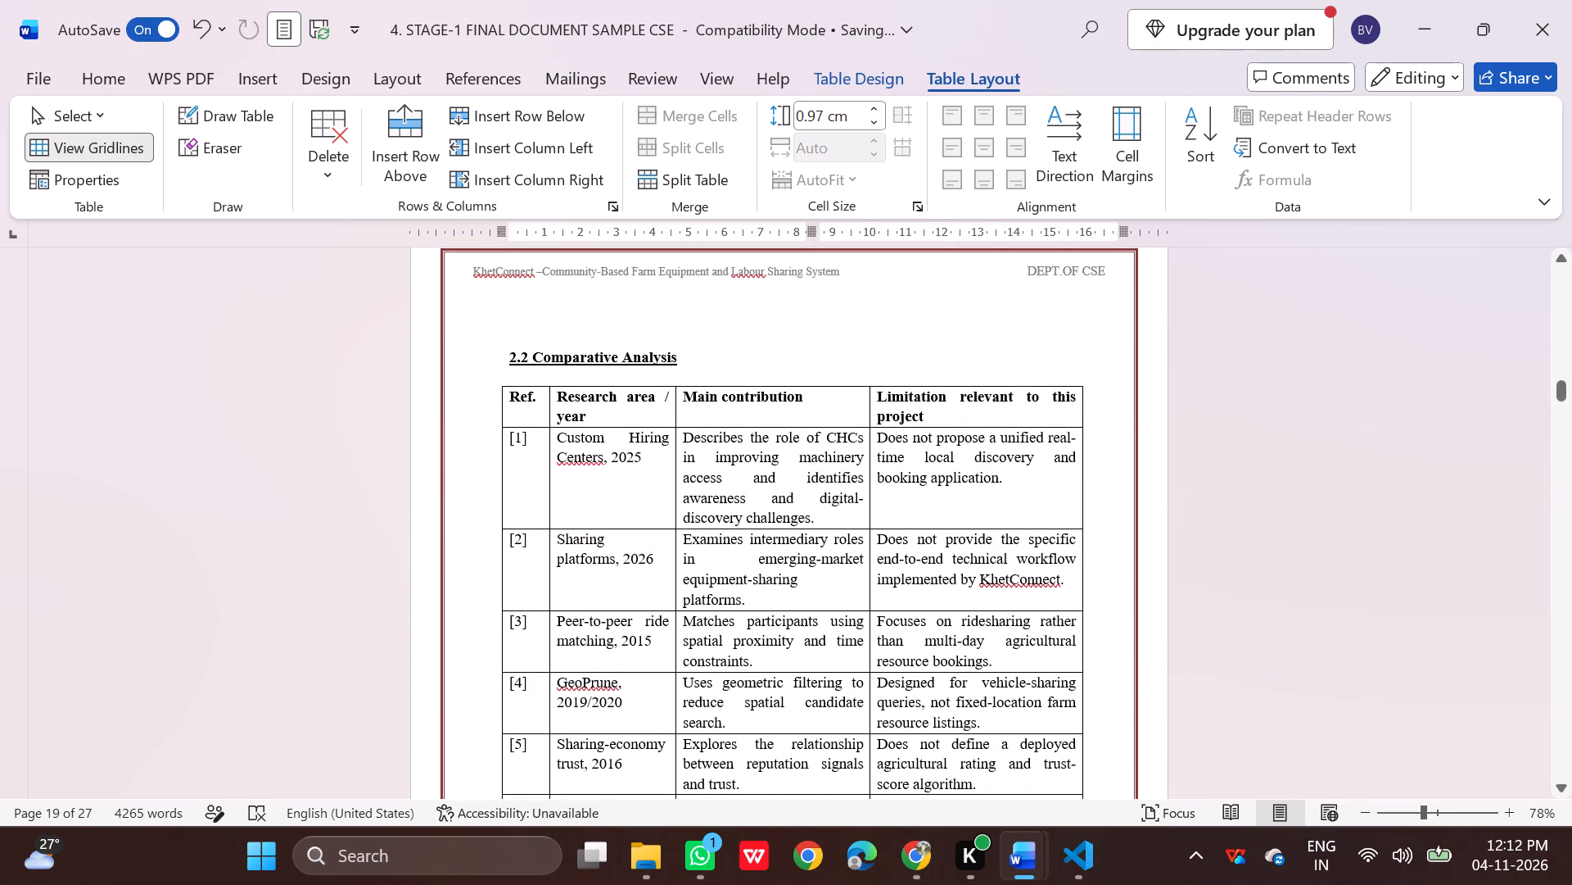
{"action": "left_click", "coordinate": [526, 415]}
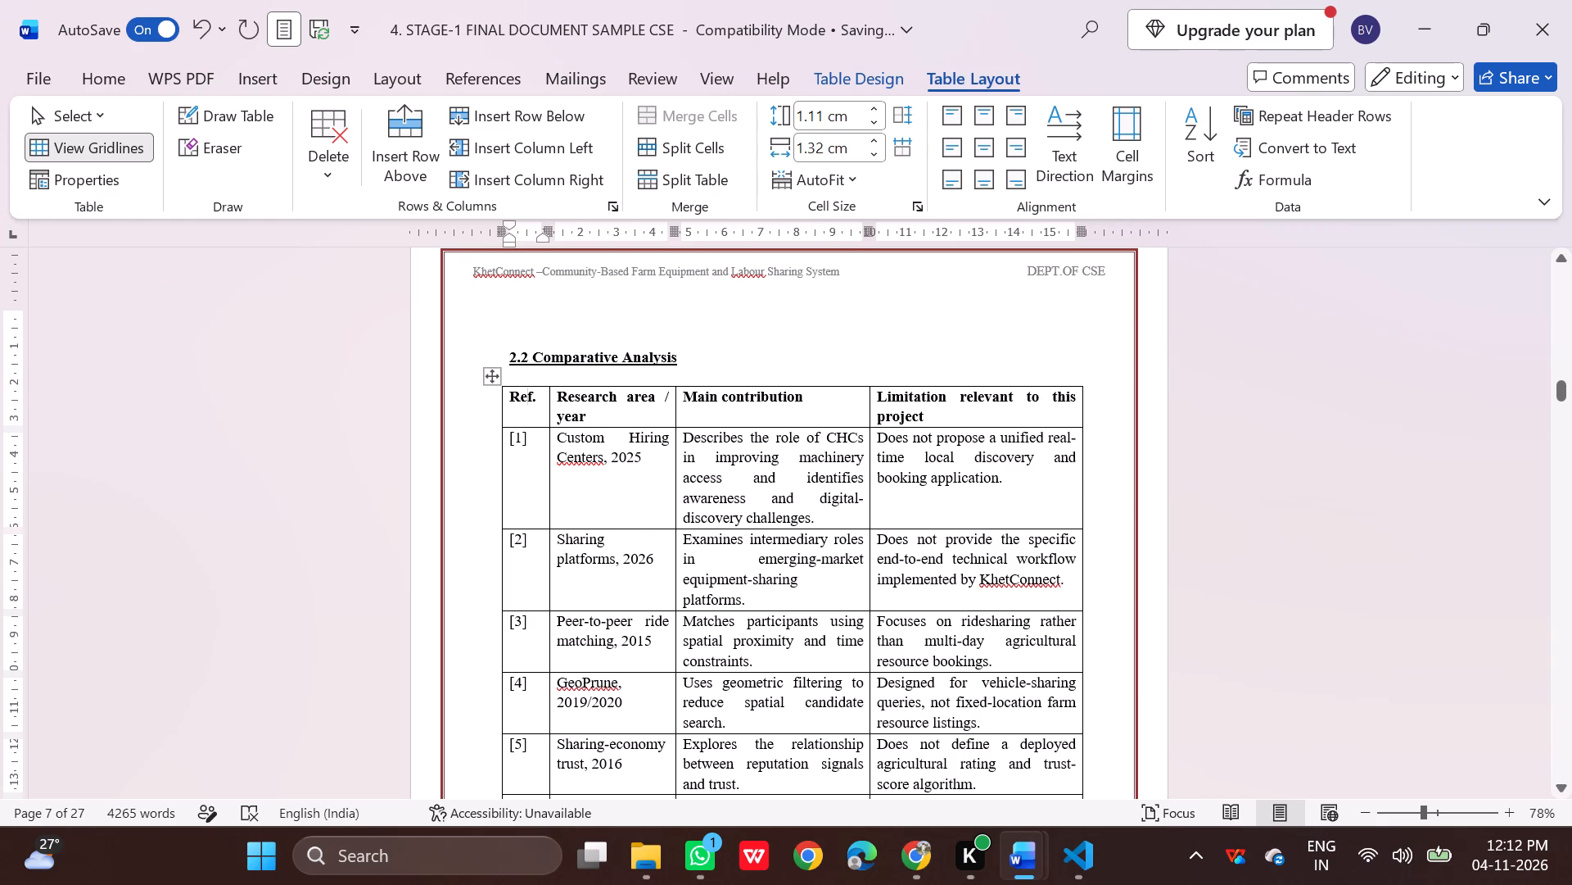
{"action": "left_click", "coordinate": [494, 384]}
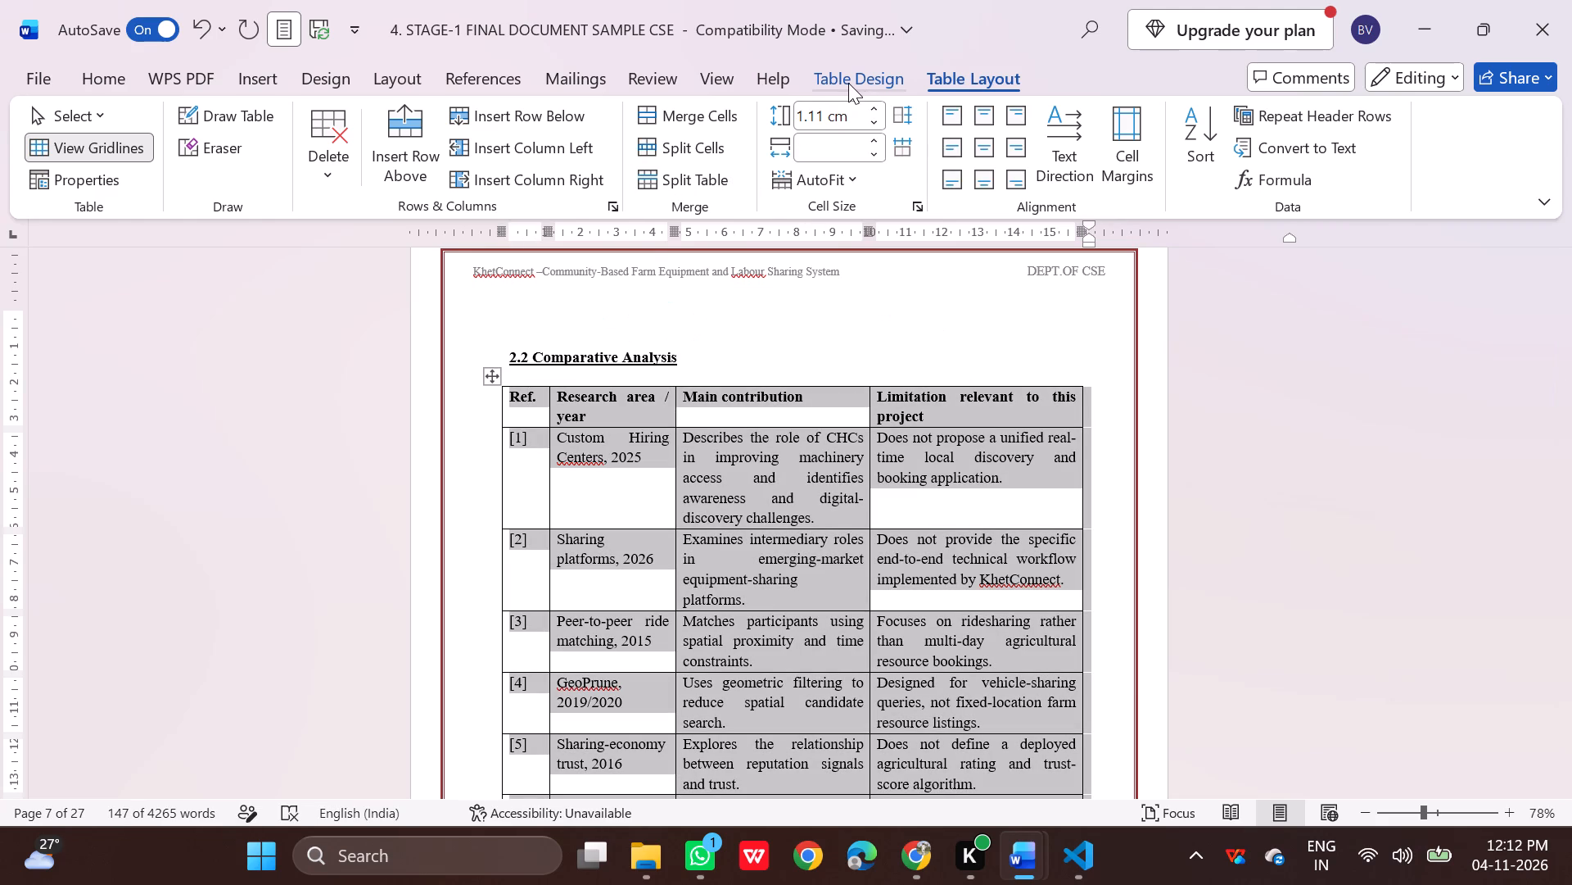
{"action": "left_click", "coordinate": [906, 105]}
{"action": "left_click", "coordinate": [907, 143]}
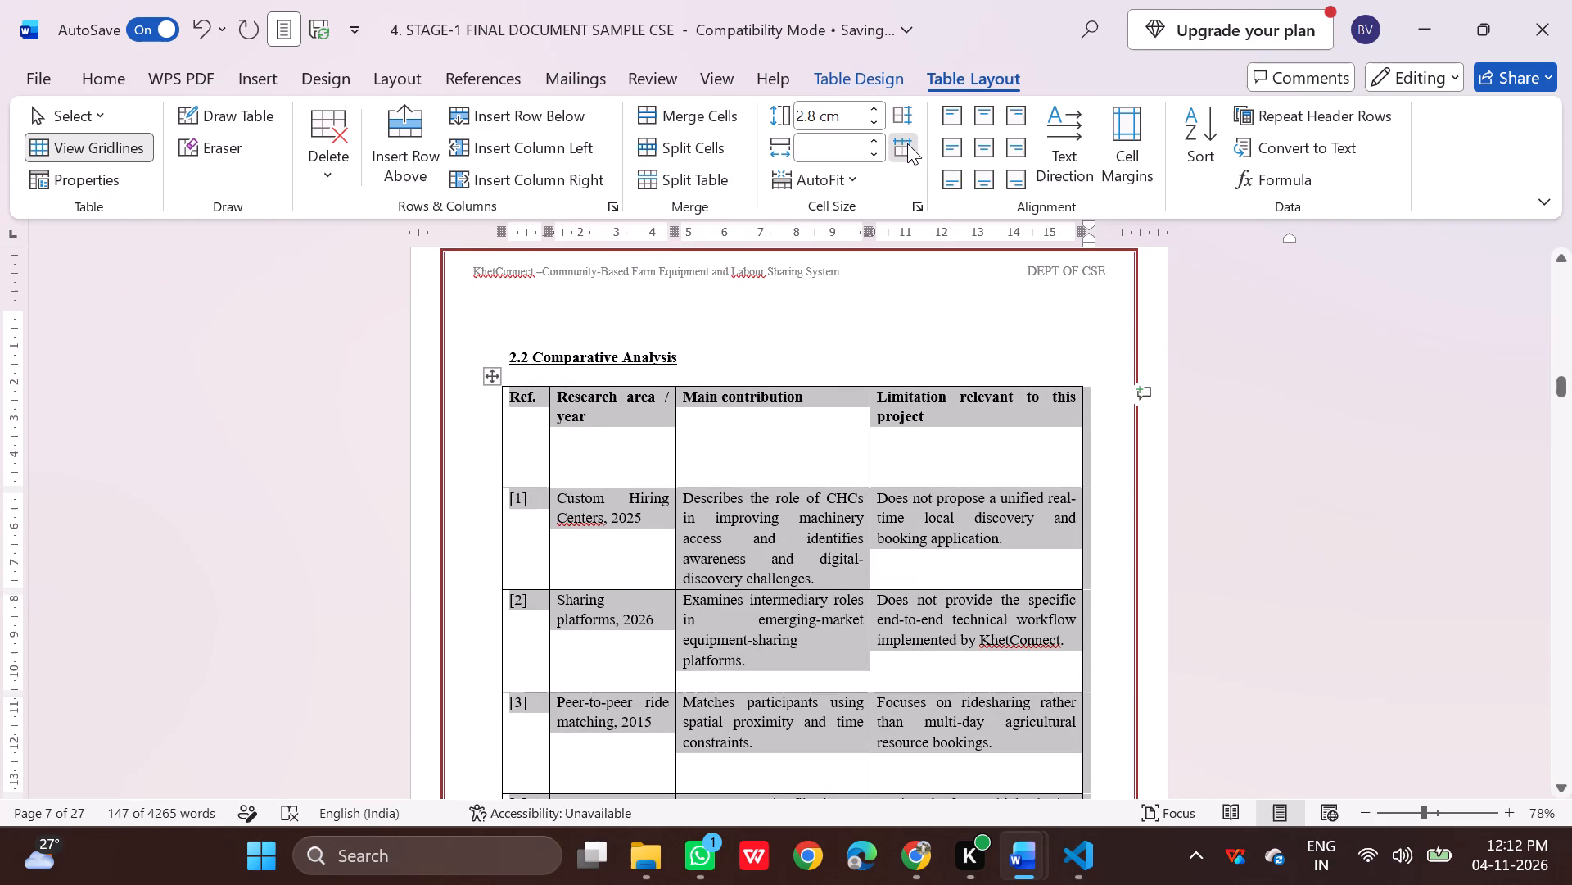
Narrow the Comparative Analysis table's Ref. column to about 1.44 cm and reduce the Research area / year column, giving Main contribution more width.
{"action": "scroll", "coordinate": [922, 496], "scroll_direction": "down", "scroll_amount": 1}
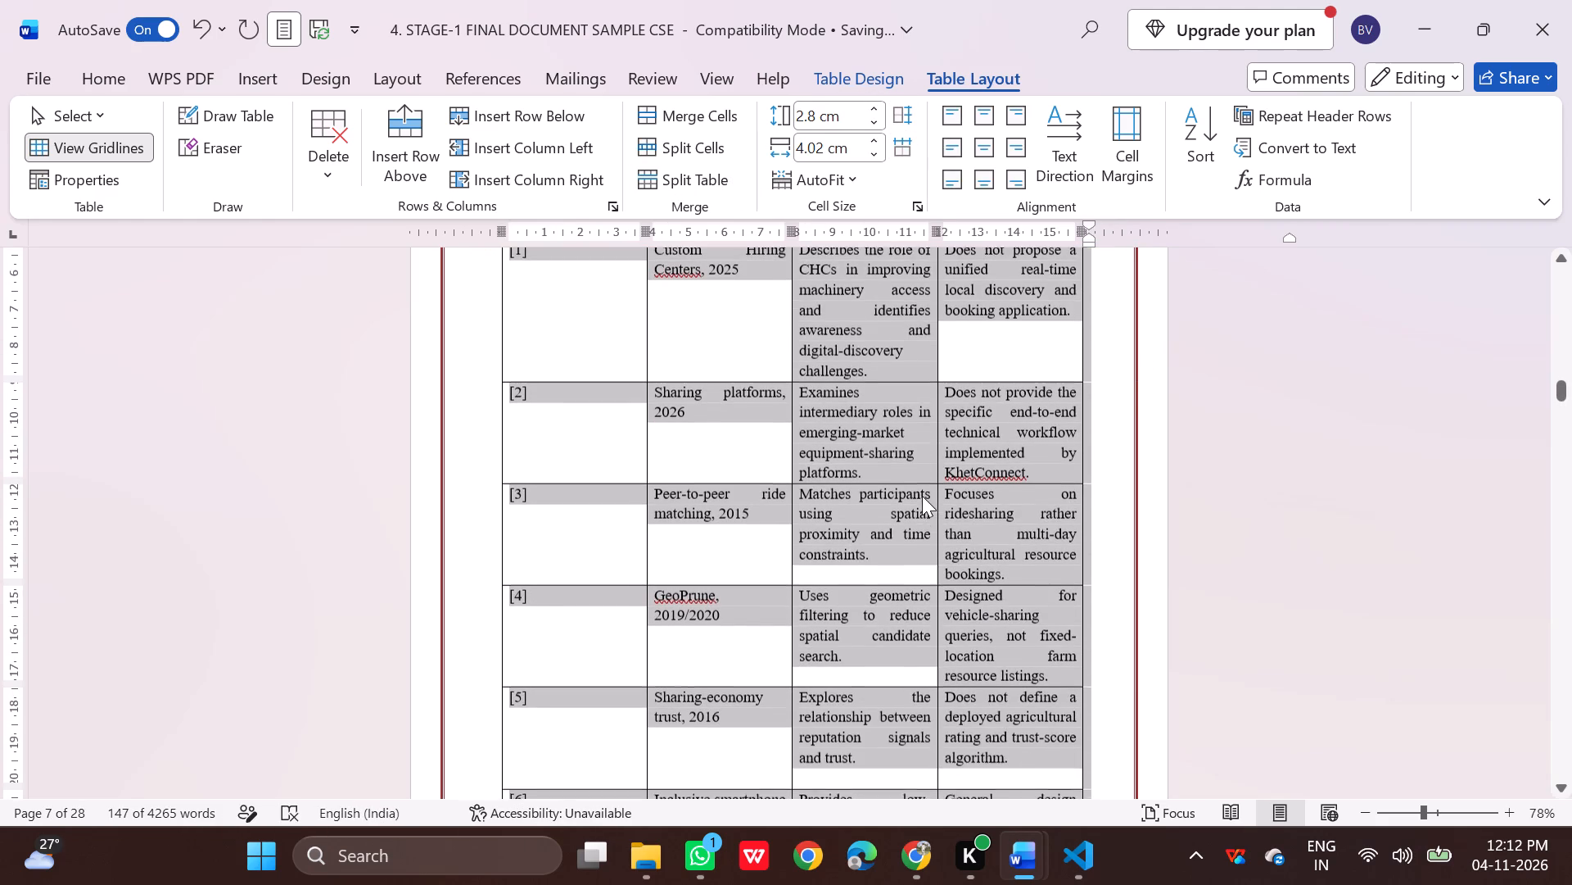
{"action": "scroll", "coordinate": [775, 438], "scroll_direction": "up", "scroll_amount": 1}
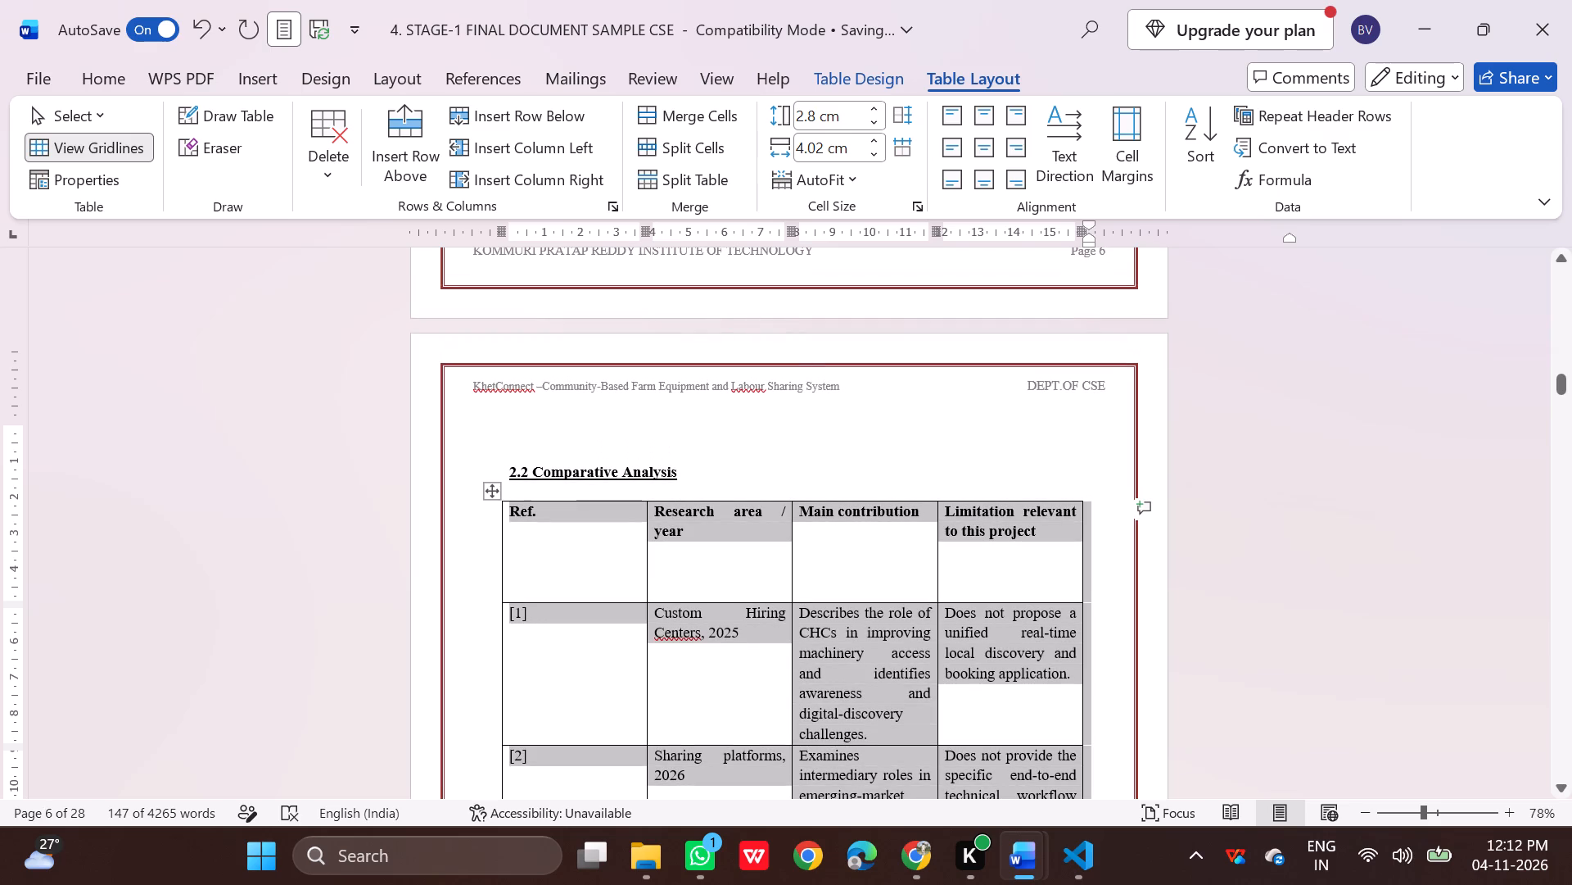
{"action": "left_click", "coordinate": [644, 515]}
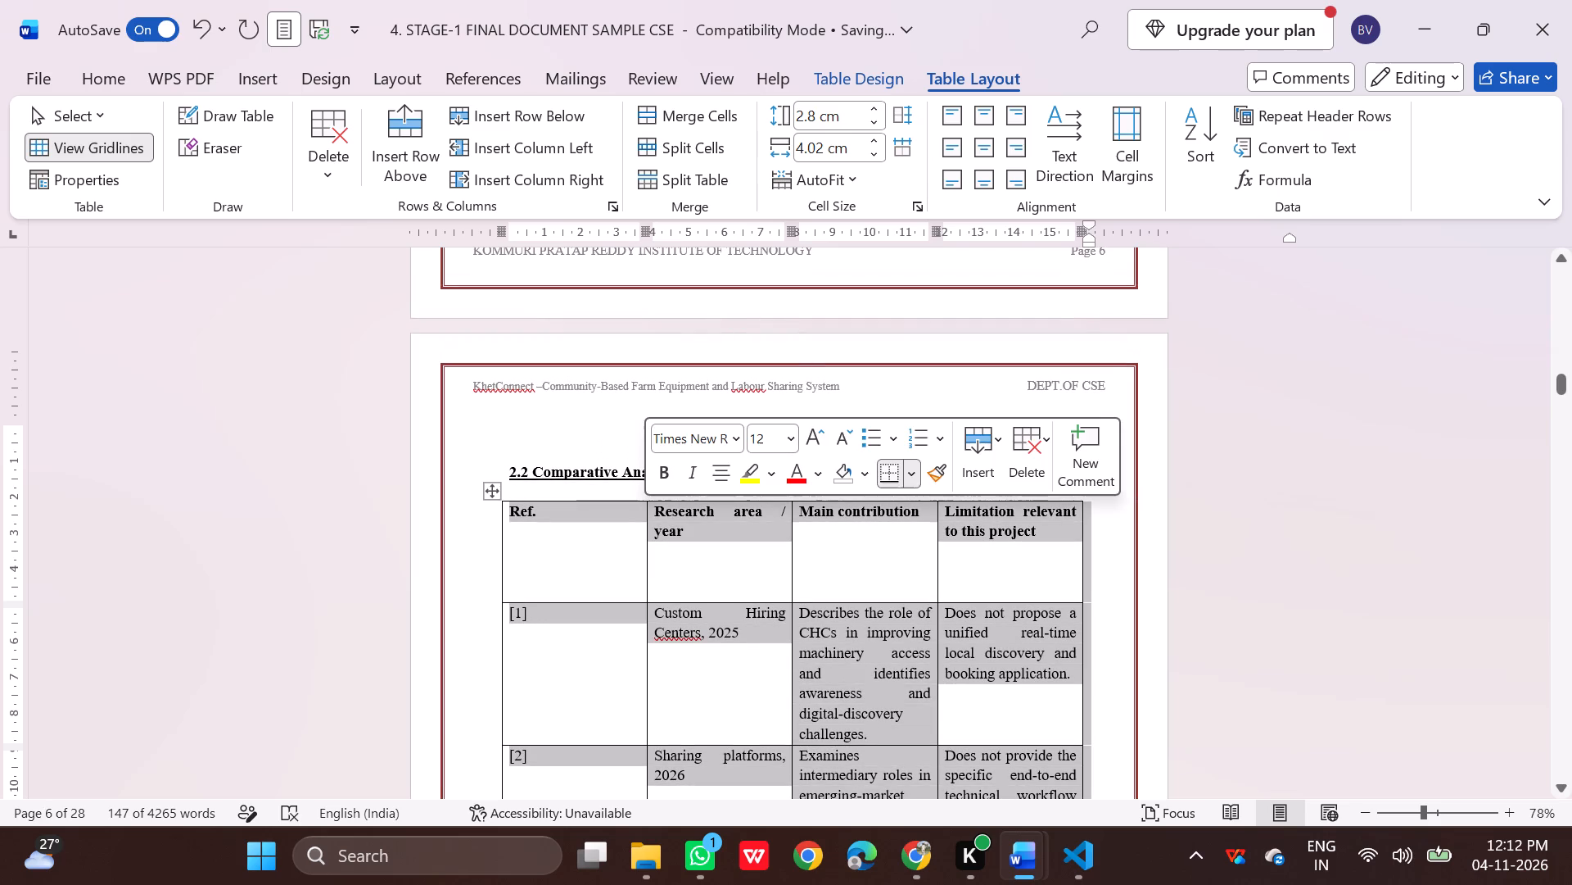
{"action": "left_click", "coordinate": [633, 529]}
{"action": "left_click_drag", "start_coordinate": [646, 529], "coordinate": [566, 529]}
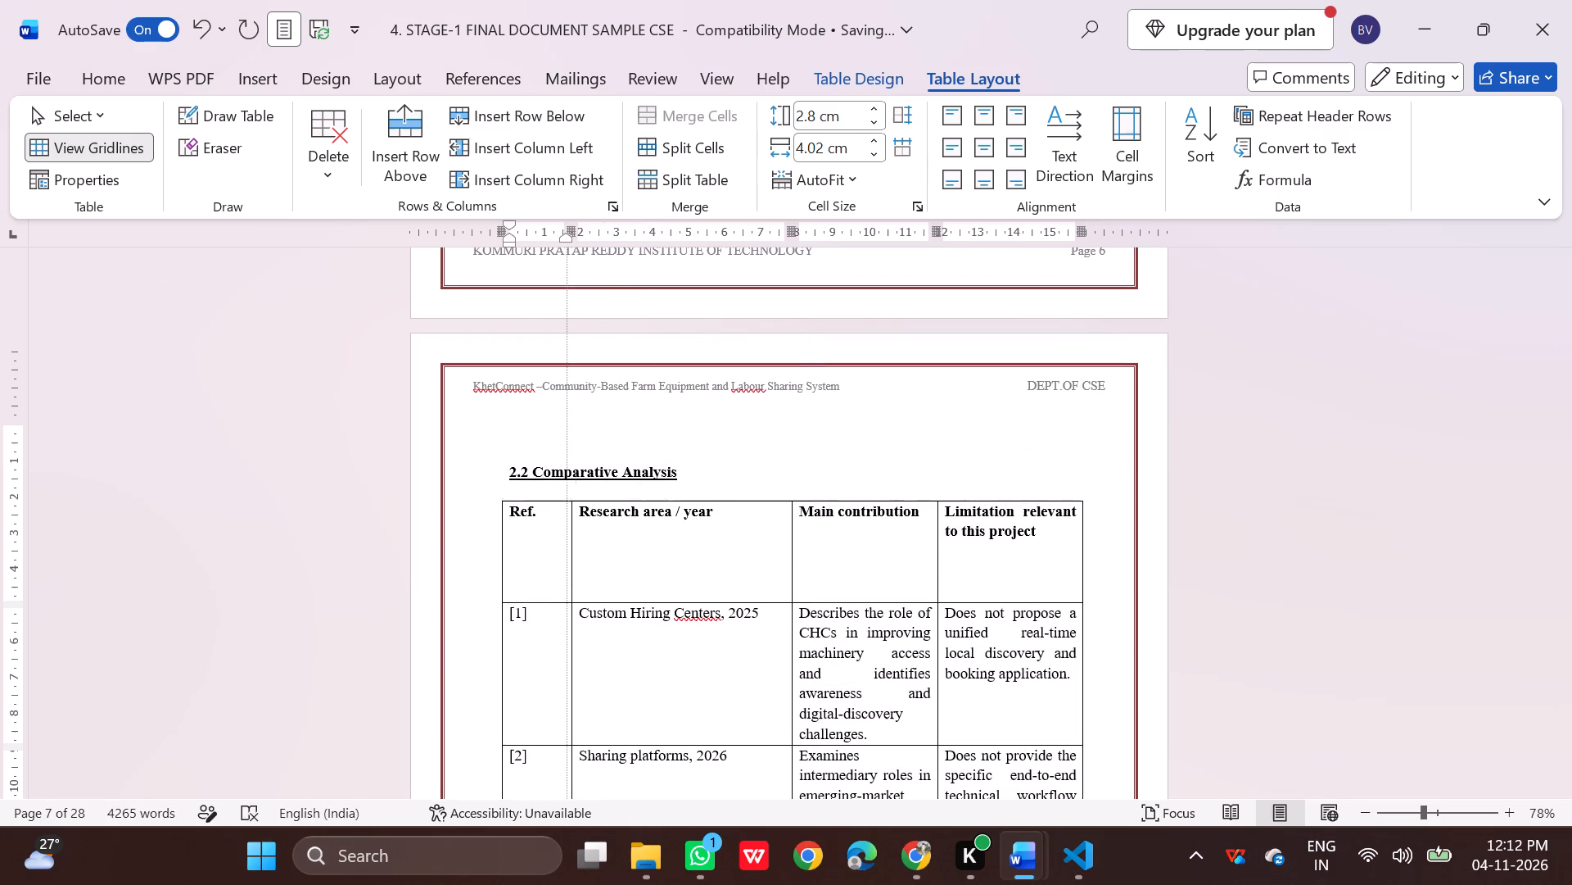
{"action": "left_click_drag", "start_coordinate": [566, 529], "coordinate": [557, 529]}
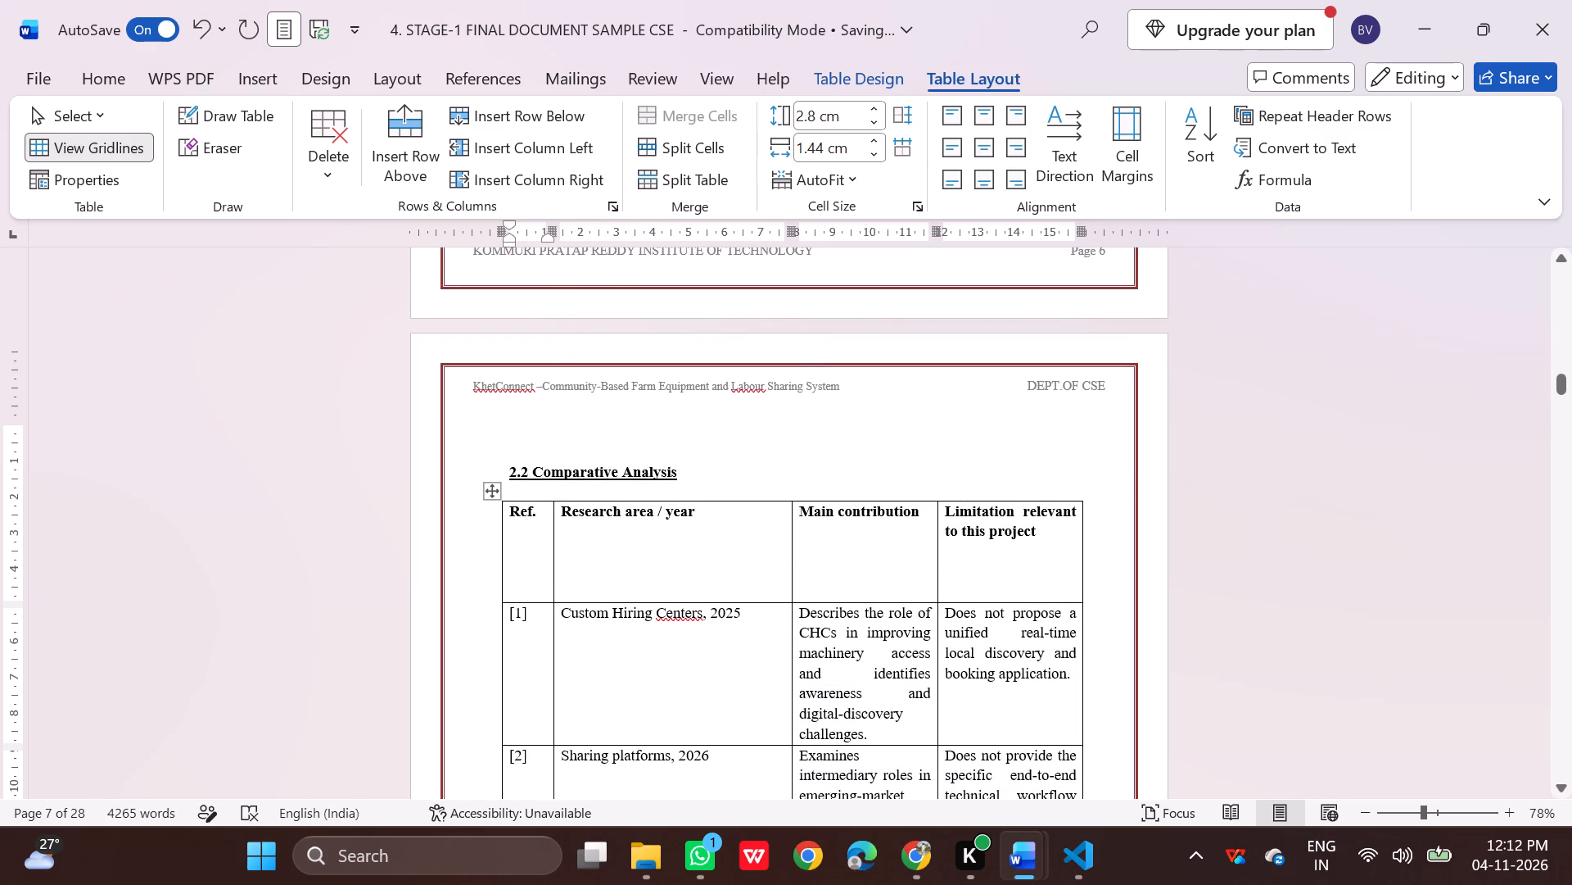
{"action": "left_click_drag", "start_coordinate": [791, 549], "coordinate": [759, 549]}
Review the resized Comparative Analysis table and the report pages after it, through the flowchart and architecture sections to the system architecture diagram.
{"action": "scroll", "coordinate": [759, 549], "scroll_direction": "down", "scroll_amount": 1}
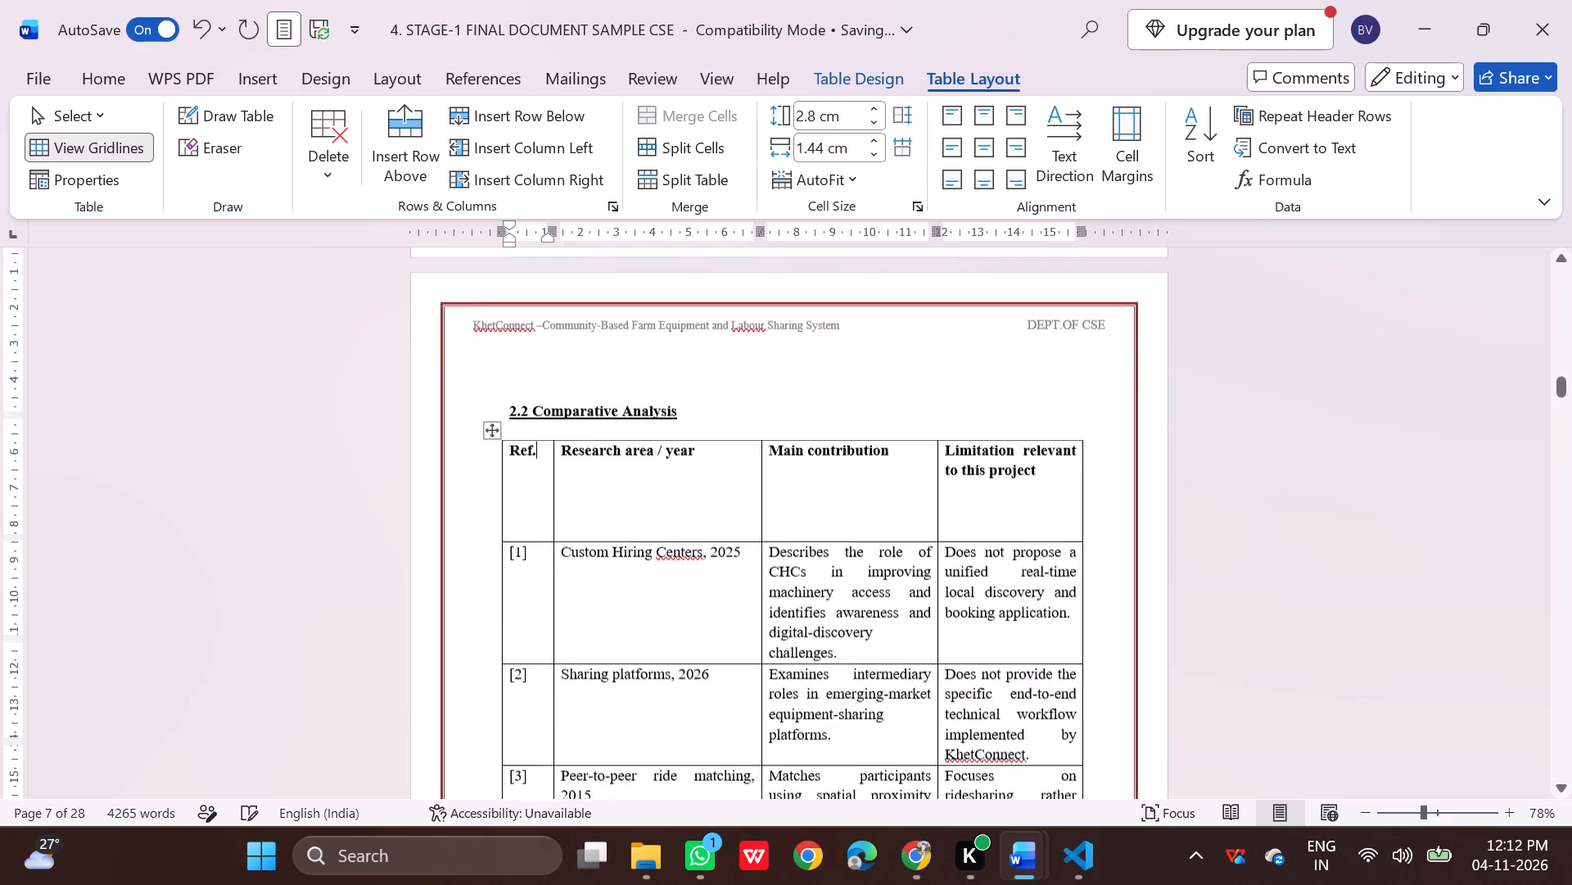
{"action": "scroll", "coordinate": [759, 549], "scroll_direction": "down", "scroll_amount": 1}
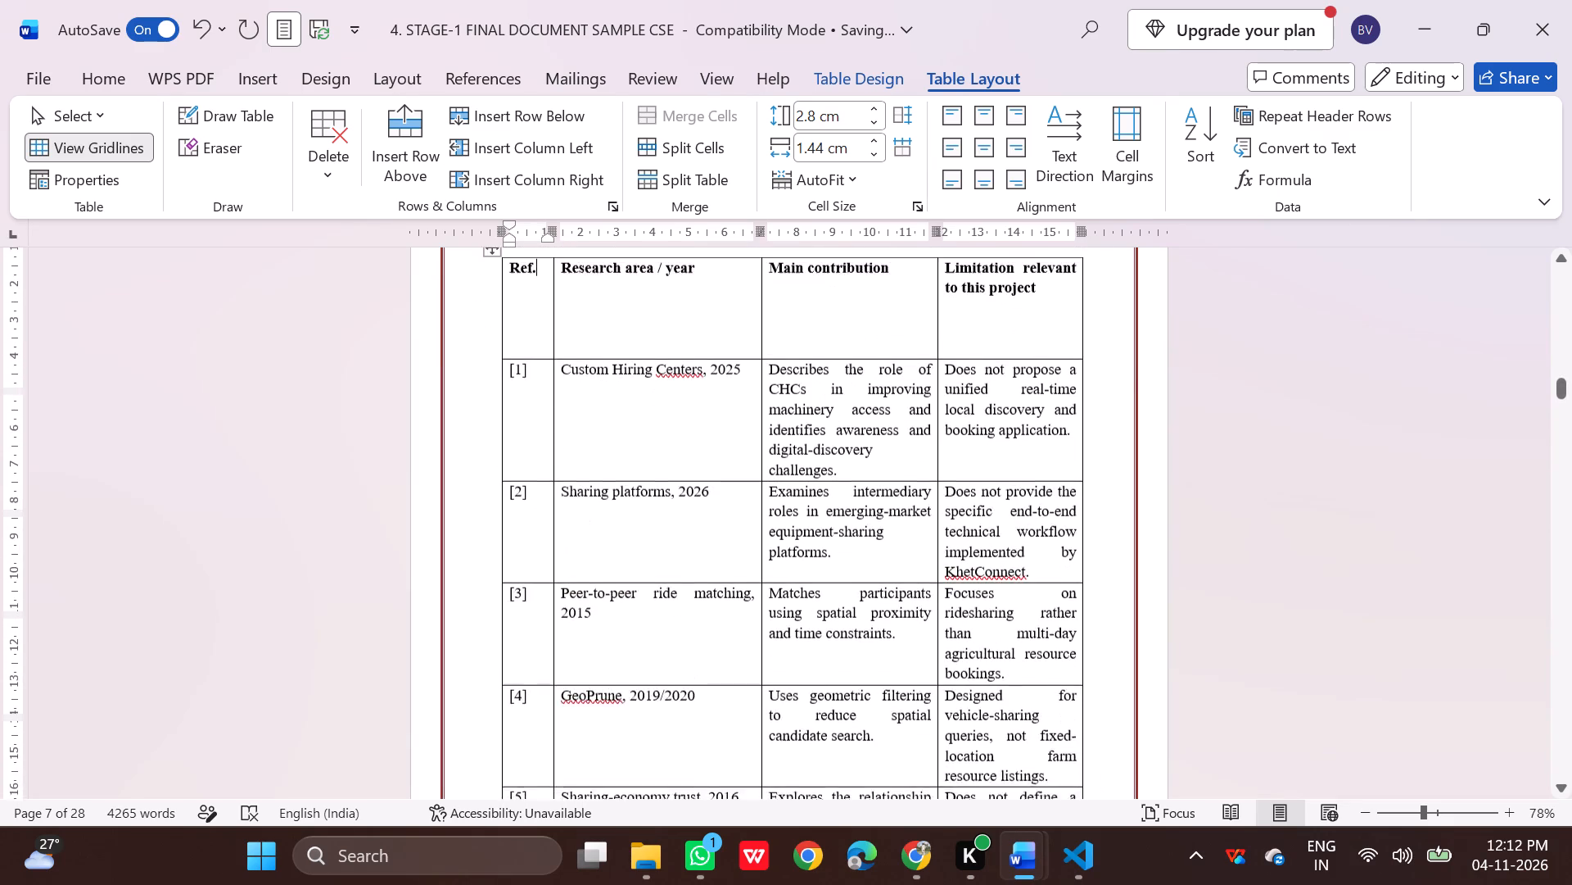
{"action": "scroll", "coordinate": [759, 549], "scroll_direction": "up", "scroll_amount": 1}
{"action": "scroll", "coordinate": [759, 549], "scroll_direction": "down", "scroll_amount": 3}
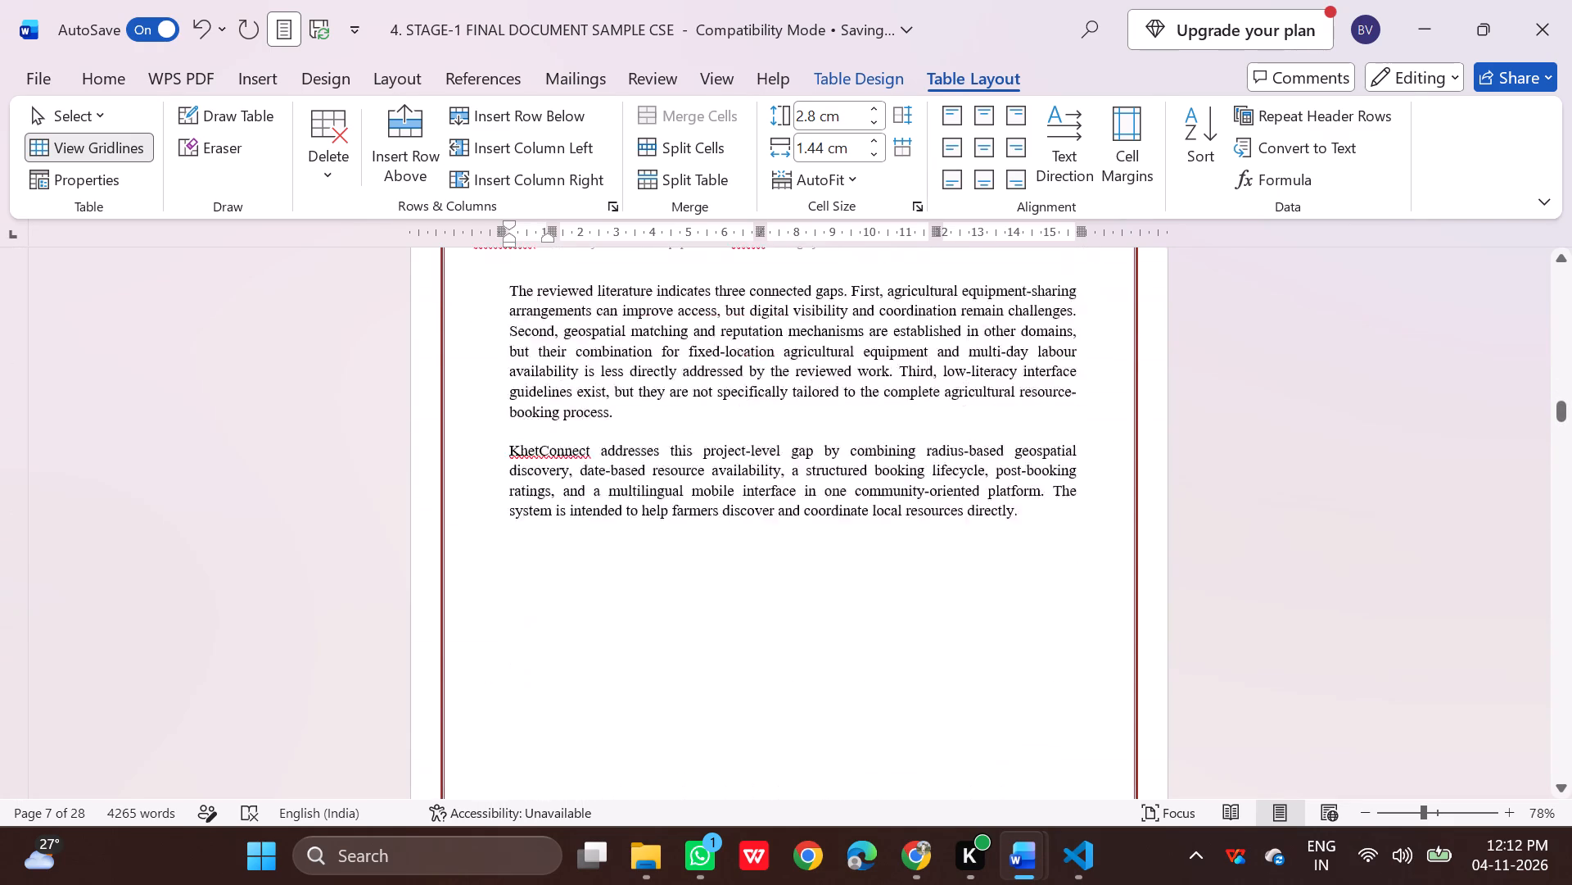
{"action": "scroll", "coordinate": [759, 549], "scroll_direction": "down", "scroll_amount": 5}
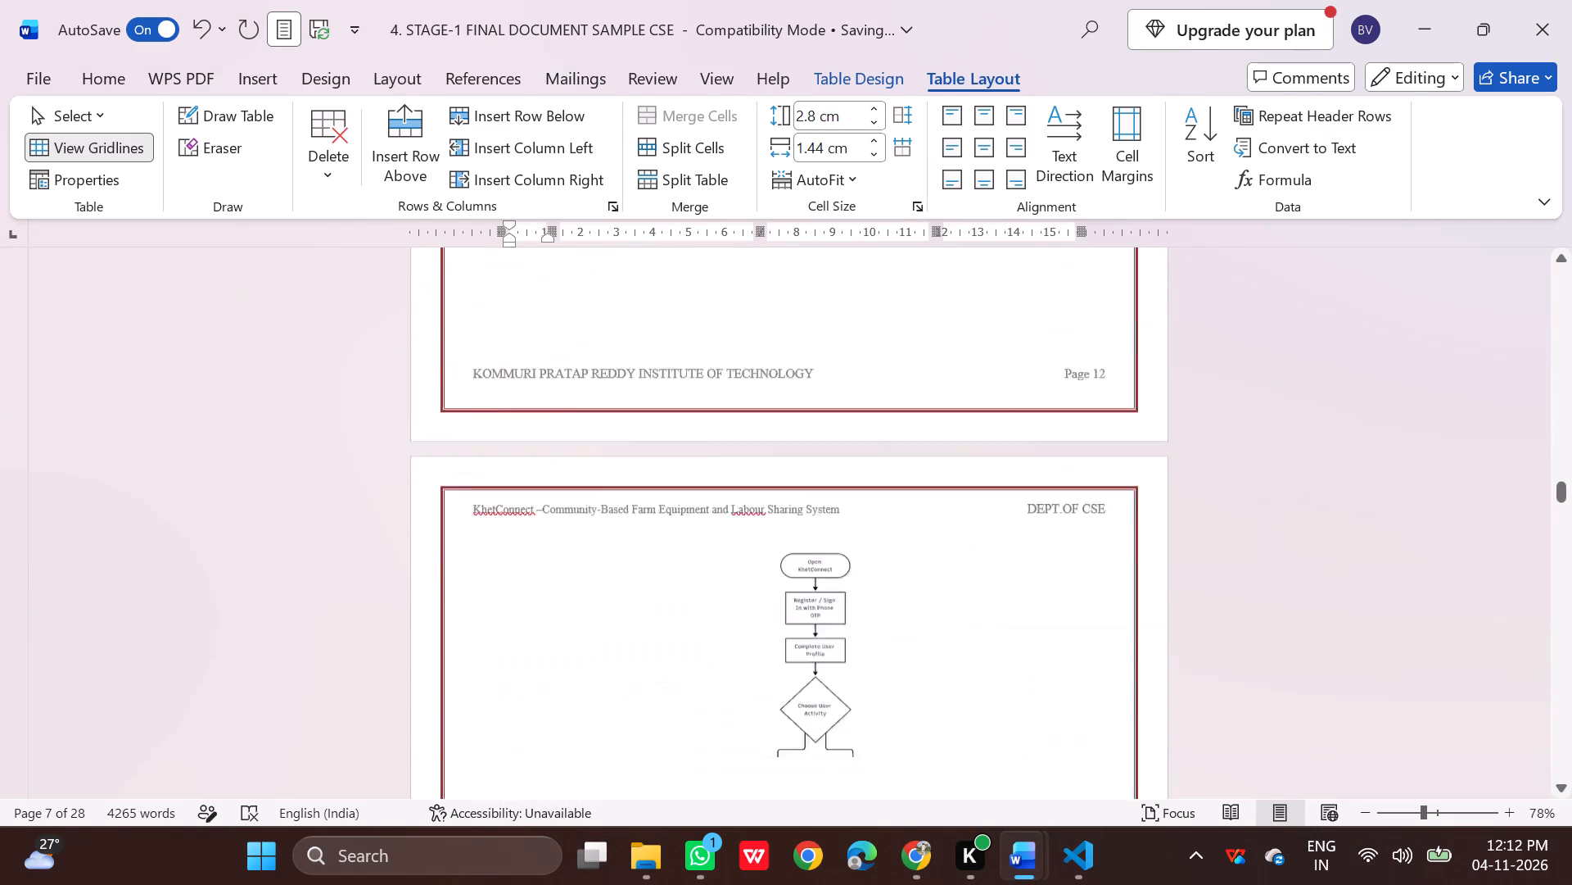
{"action": "scroll", "coordinate": [759, 549], "scroll_direction": "down", "scroll_amount": 4}
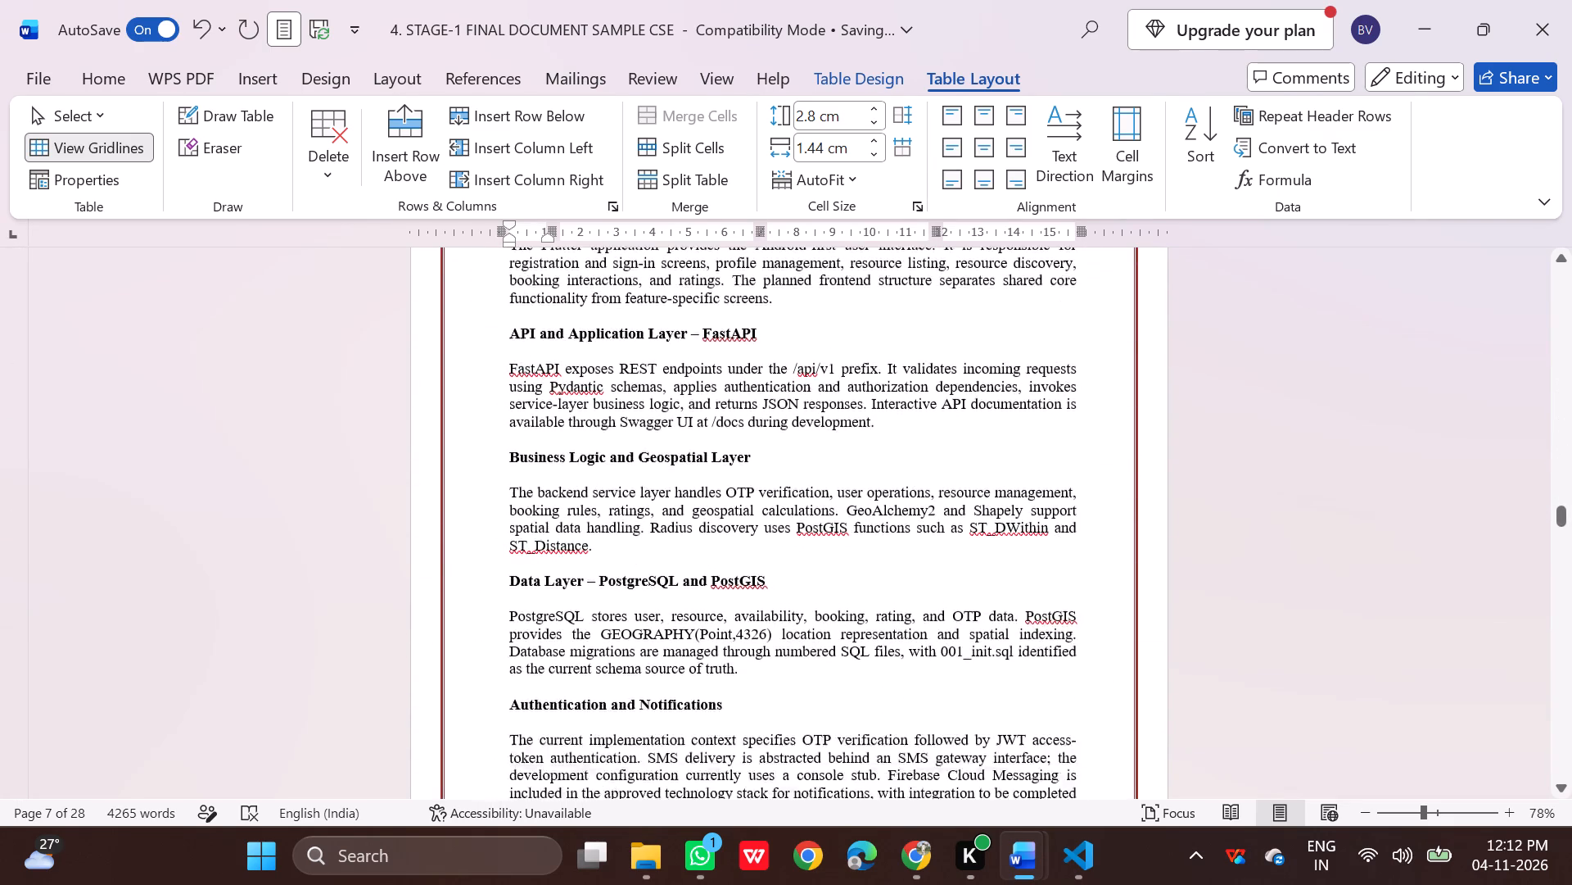
{"action": "scroll", "coordinate": [759, 549], "scroll_direction": "down", "scroll_amount": 2}
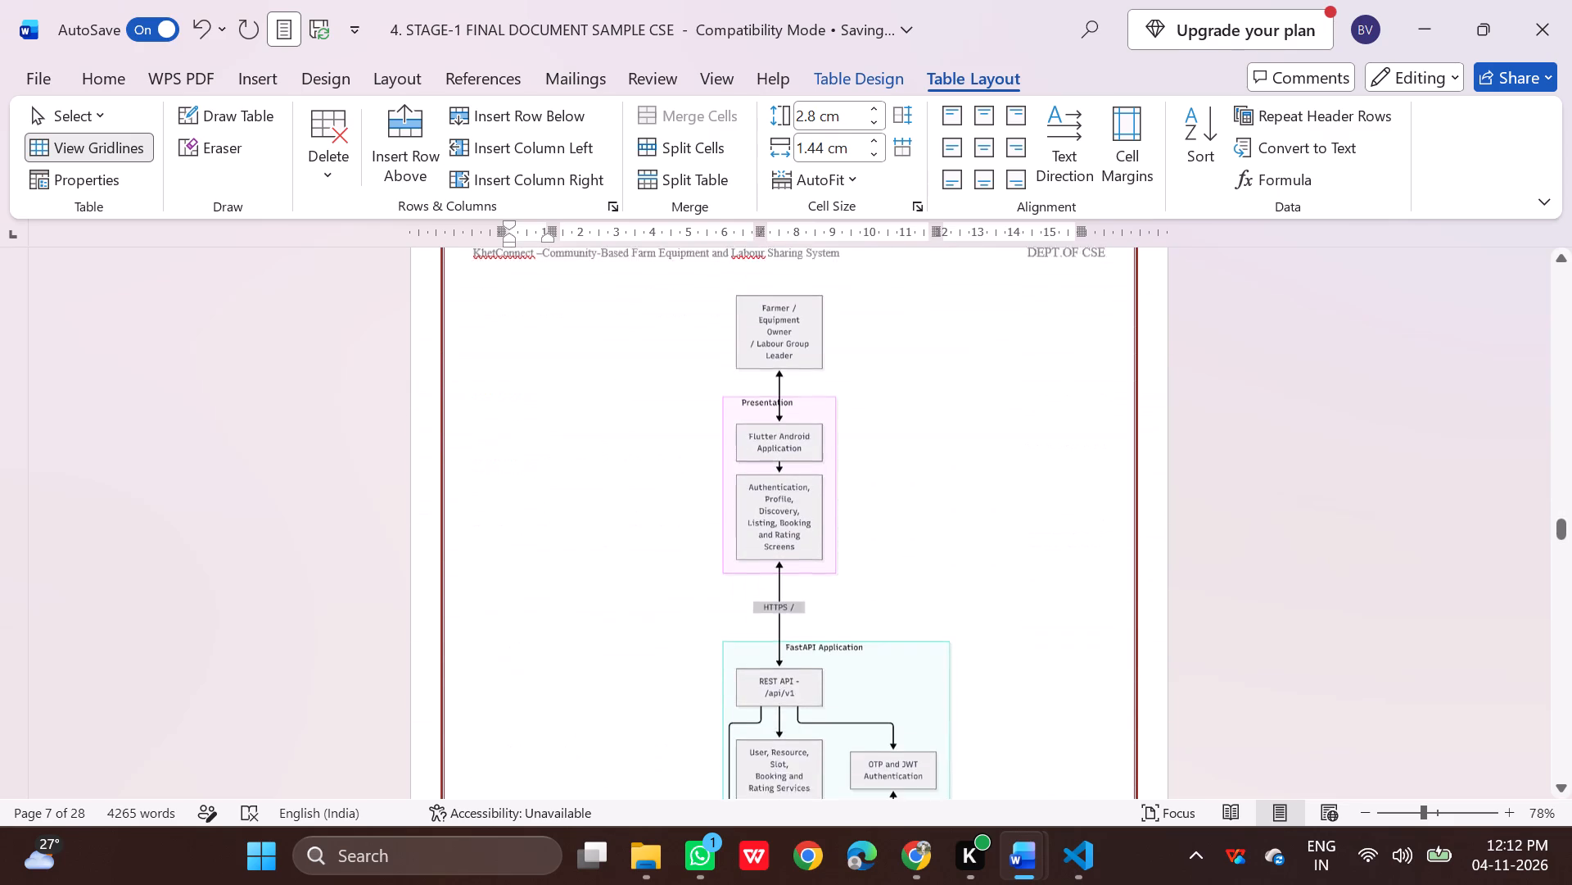
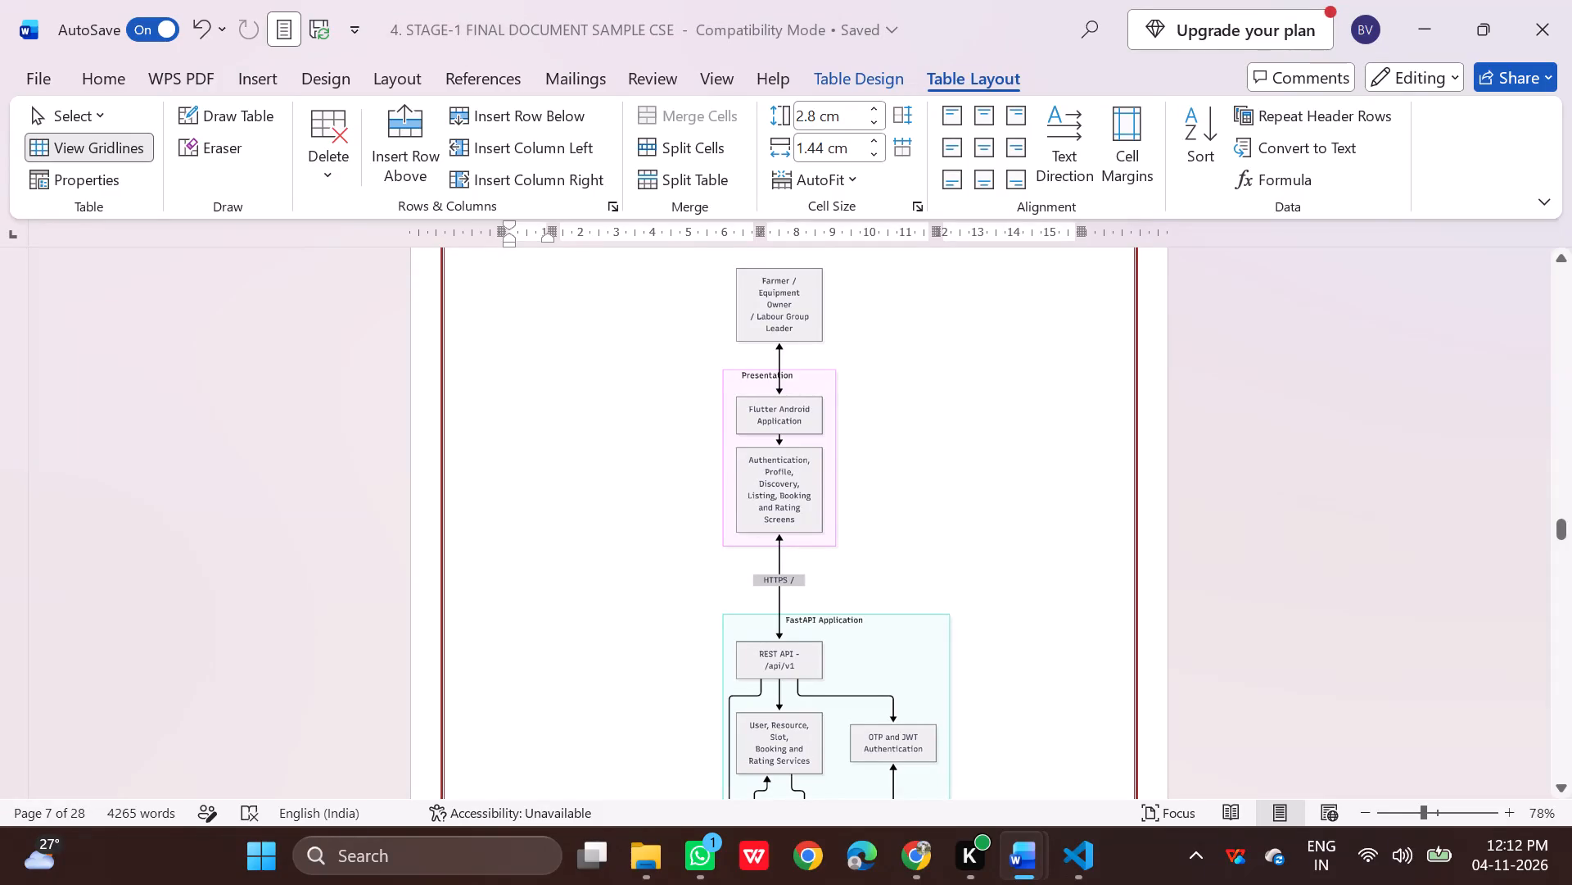
Narrow the Table column of the 5.4 Database Design table to about 5 cm, giving Important data / purpose more width.
{"action": "scroll", "coordinate": [759, 549], "scroll_direction": "down", "scroll_amount": 5}
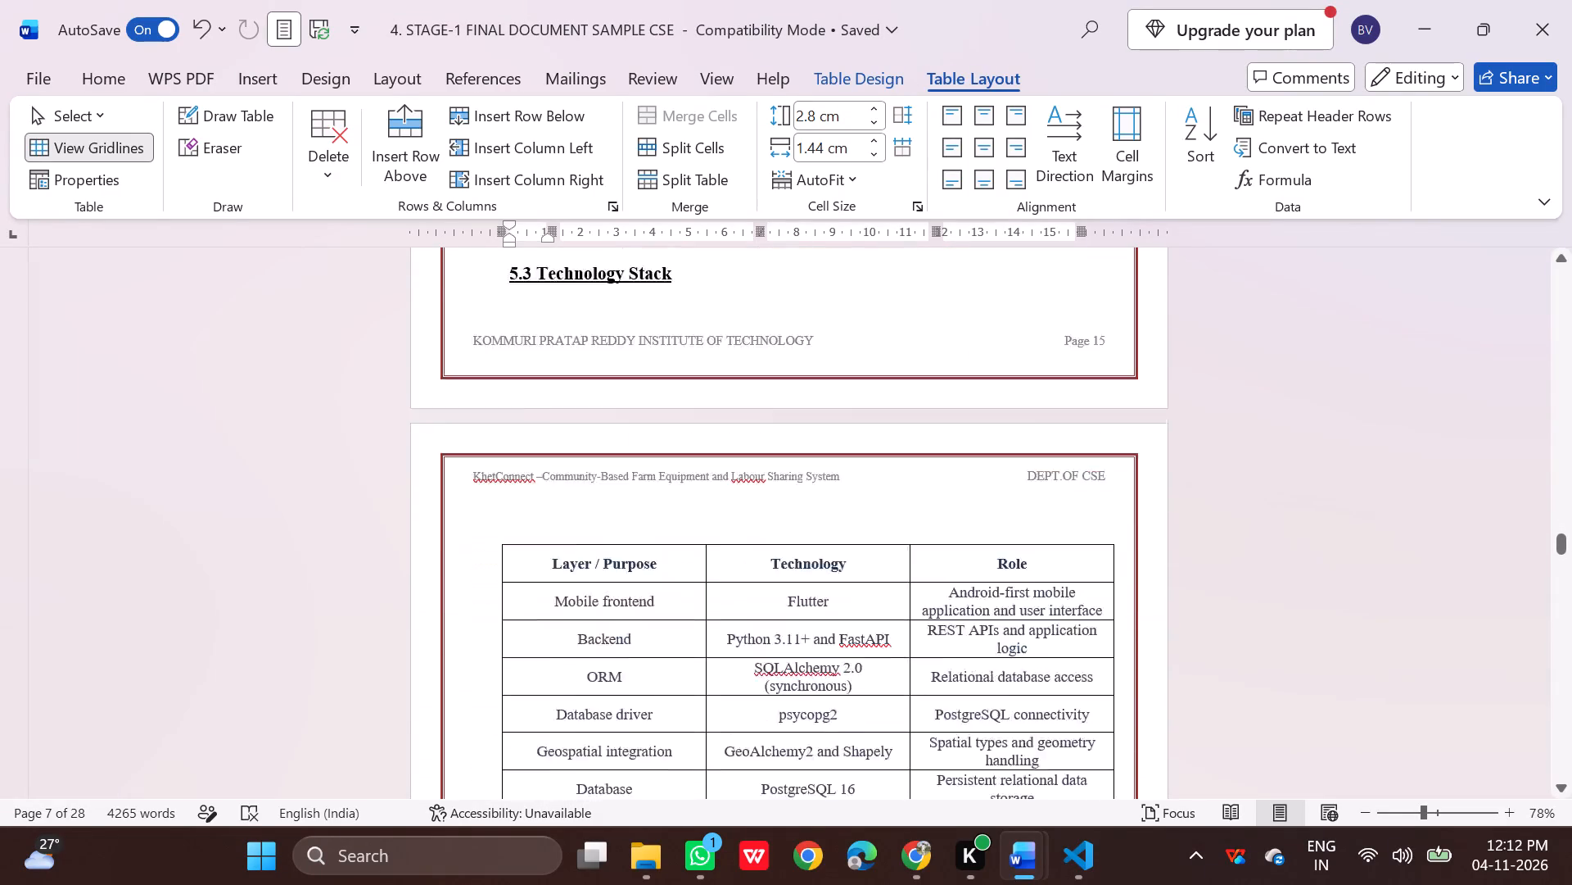
{"action": "scroll", "coordinate": [759, 549], "scroll_direction": "down", "scroll_amount": 1}
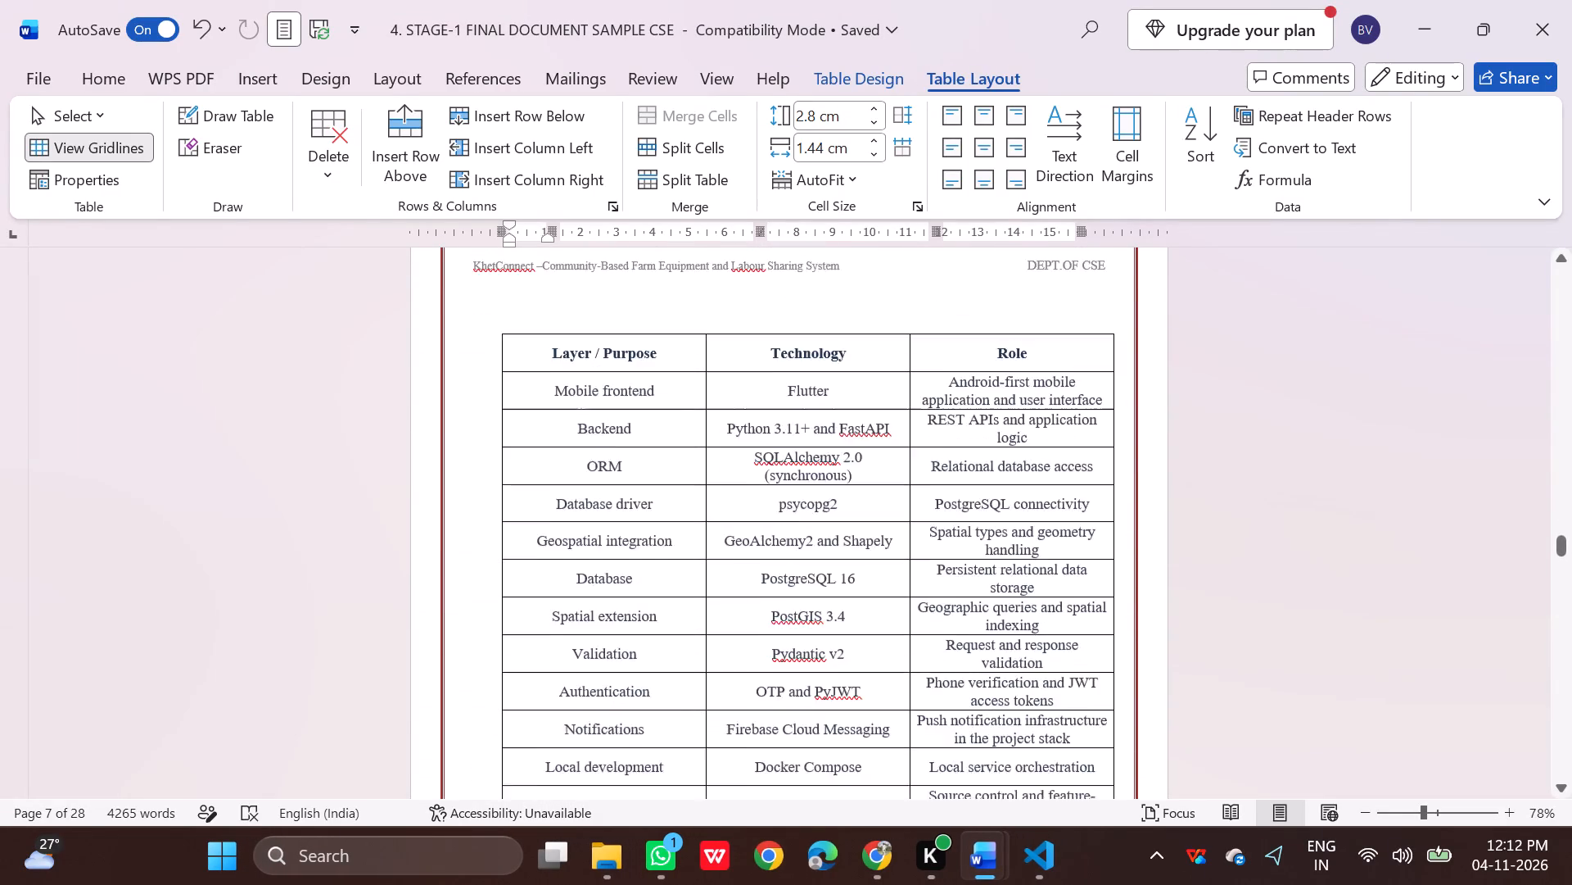
{"action": "scroll", "coordinate": [761, 445], "scroll_direction": "down", "scroll_amount": 3}
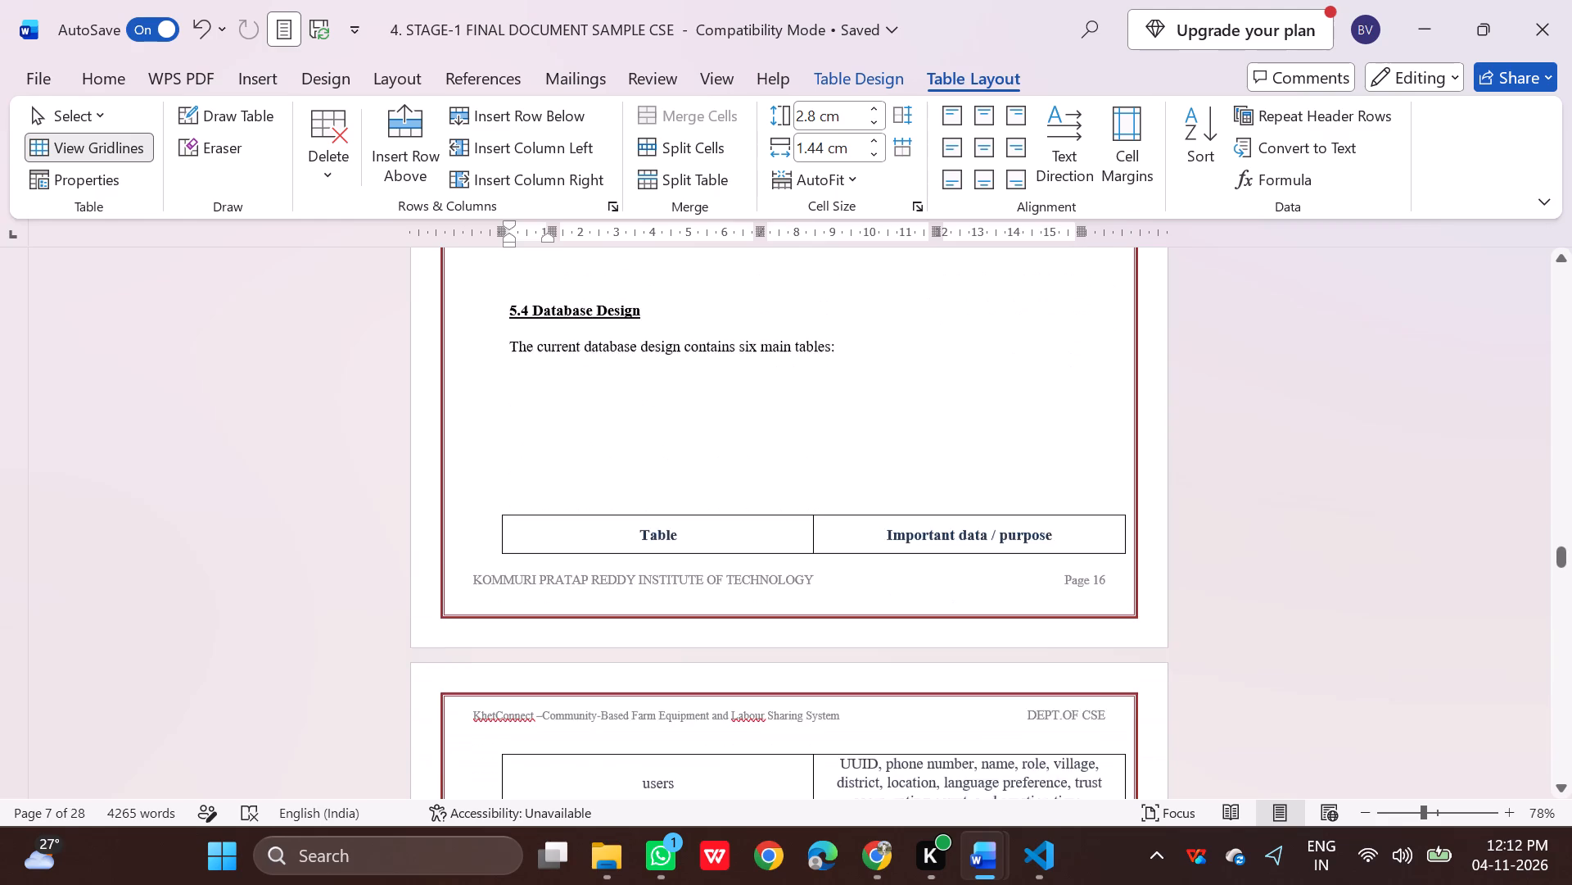
{"action": "scroll", "coordinate": [761, 445], "scroll_direction": "down", "scroll_amount": 1}
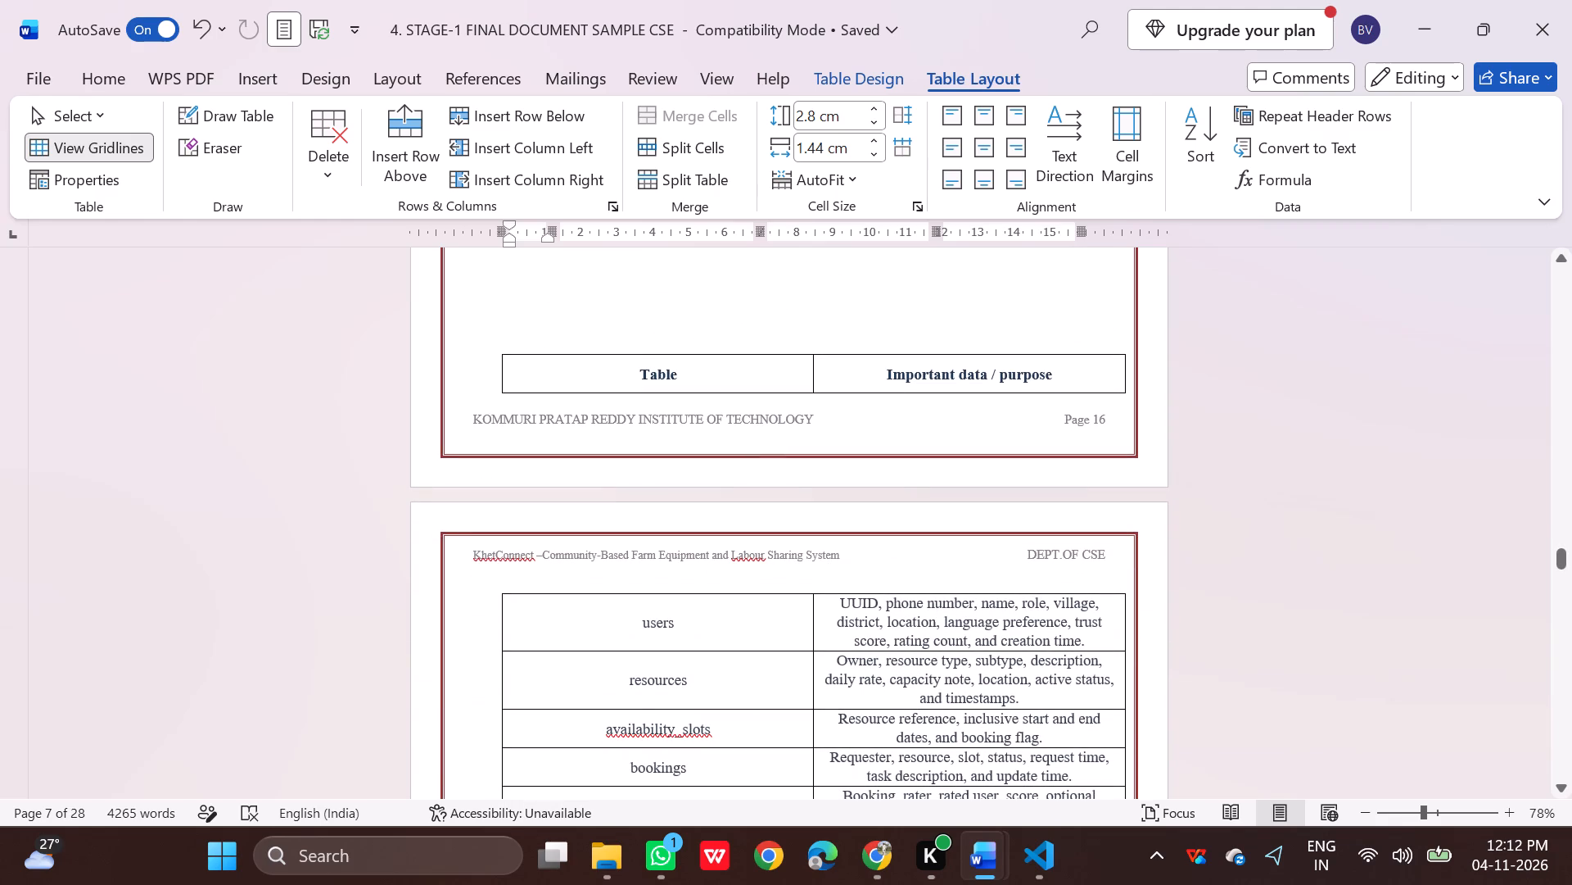
{"action": "left_click_drag", "start_coordinate": [811, 369], "coordinate": [724, 373]}
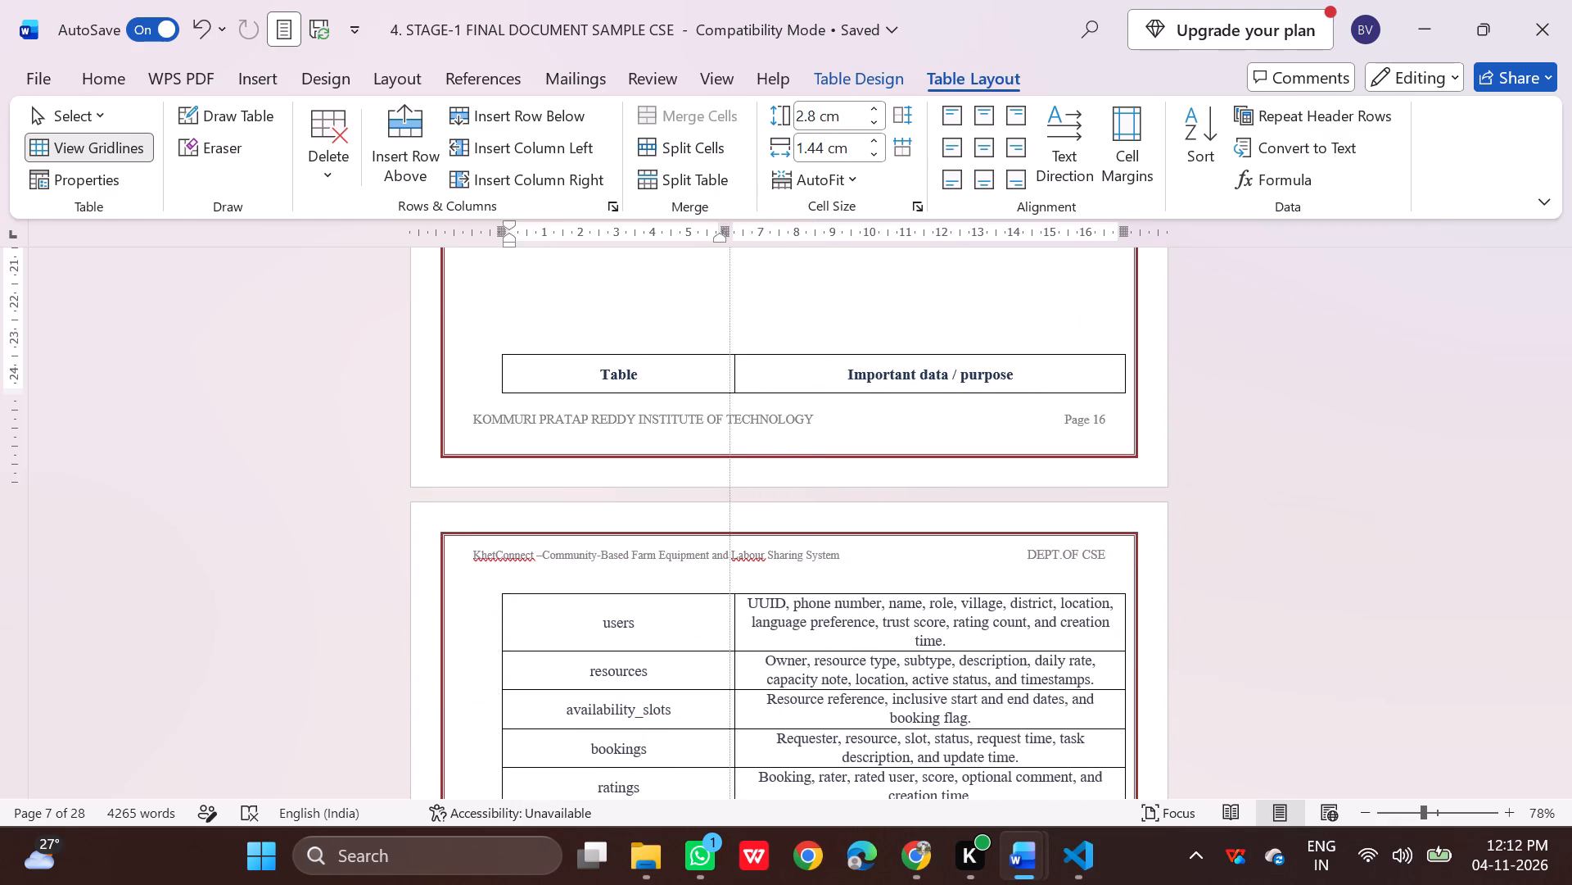
{"action": "left_click_drag", "start_coordinate": [724, 373], "coordinate": [689, 378]}
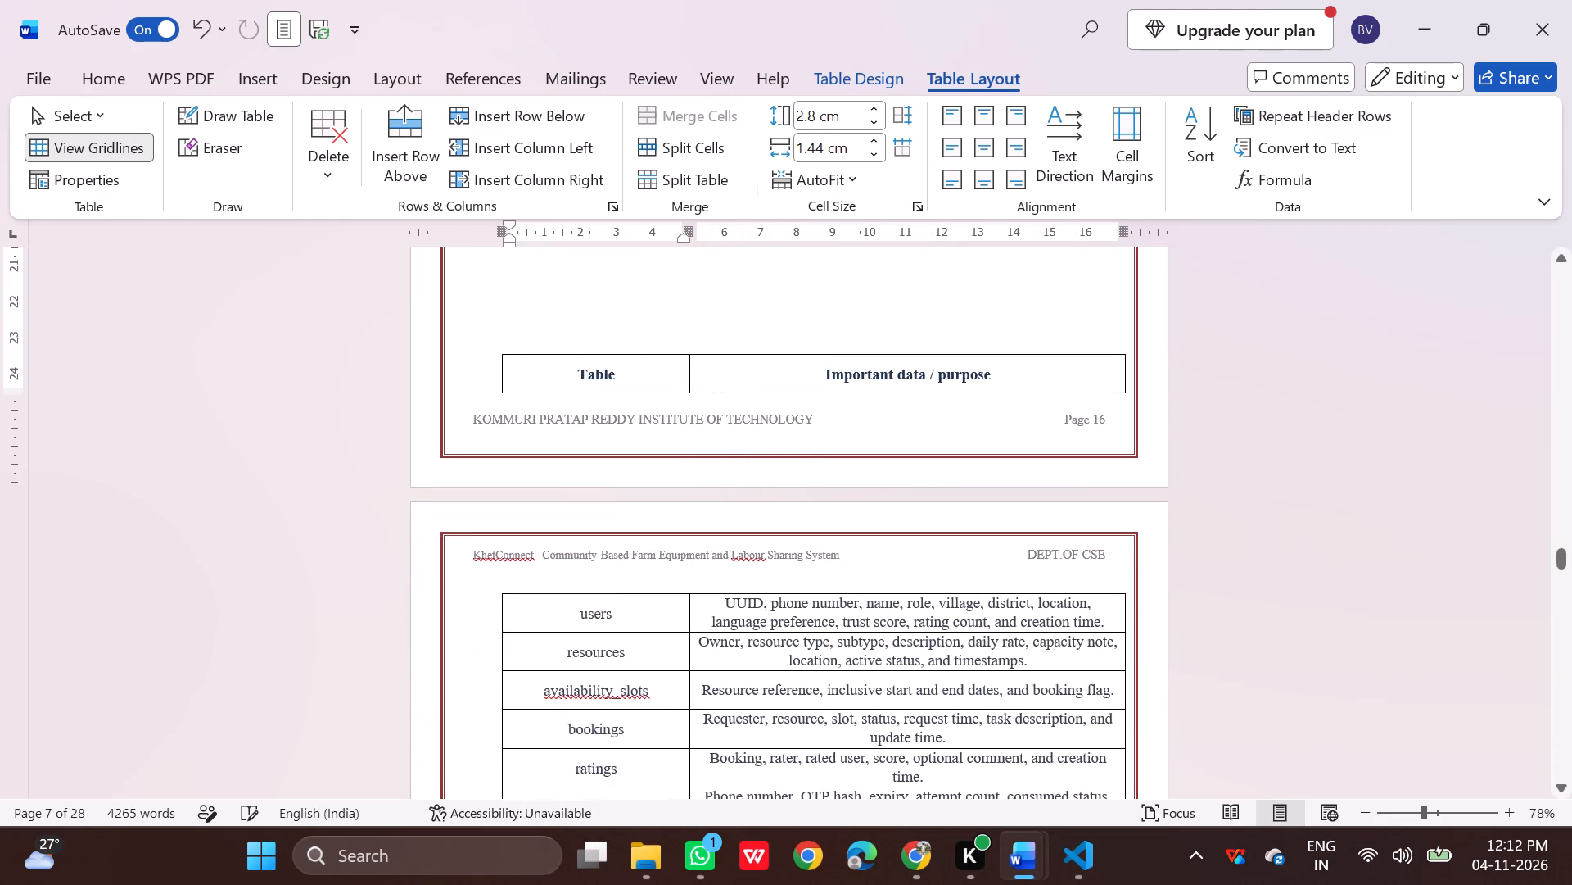
Narrow the Status column of the Booking statuses table to about 3 cm, giving Meaning more width.
{"action": "scroll", "coordinate": [689, 378], "scroll_direction": "down", "scroll_amount": 8}
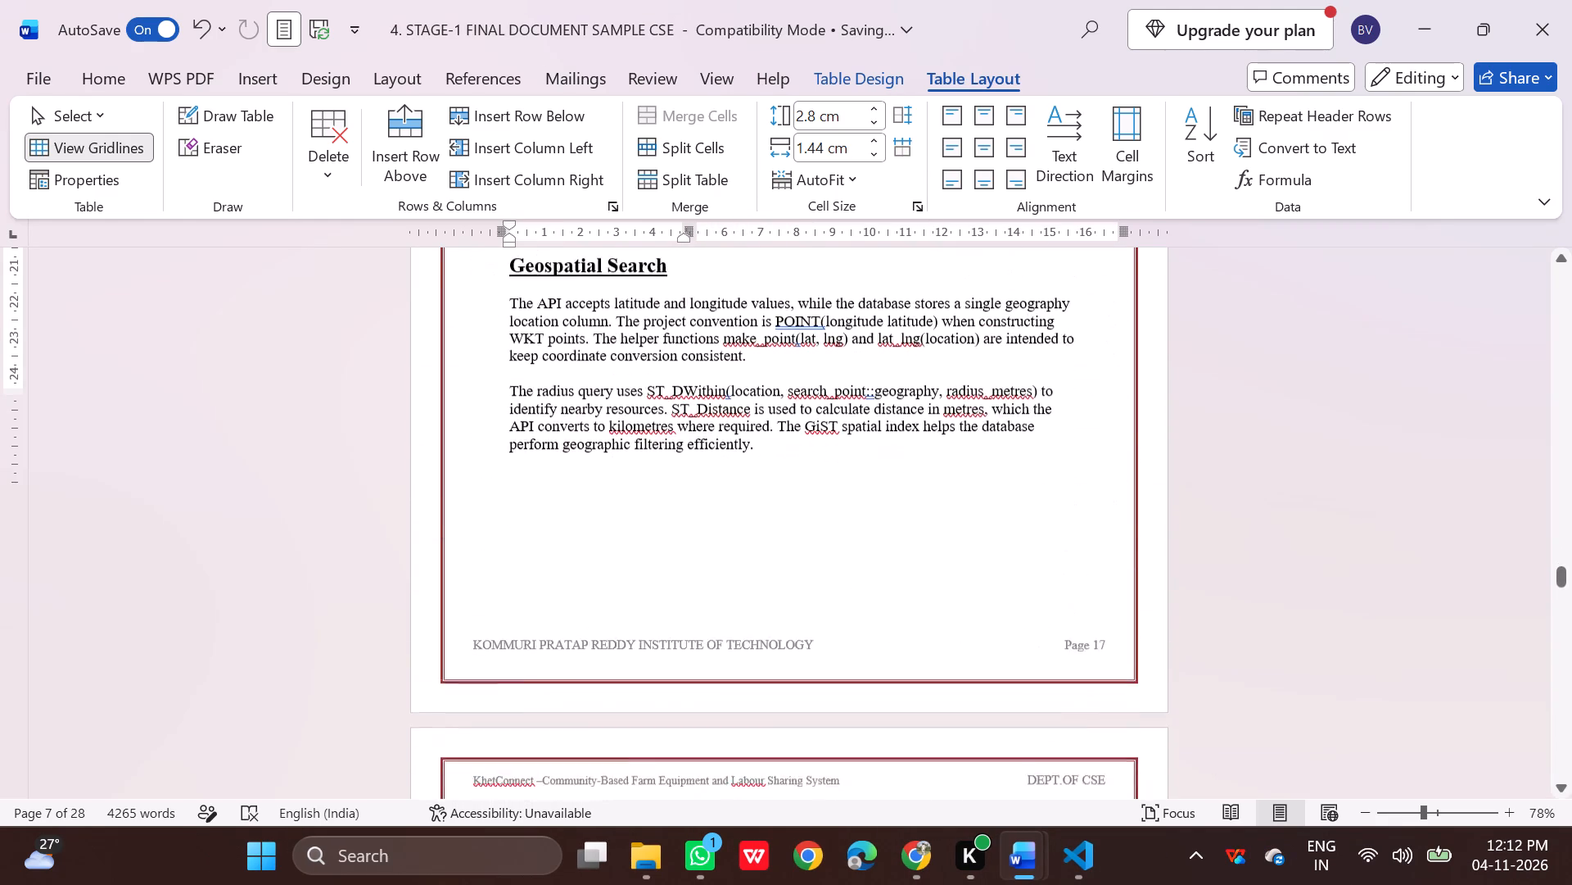
{"action": "scroll", "coordinate": [689, 378], "scroll_direction": "down", "scroll_amount": 2}
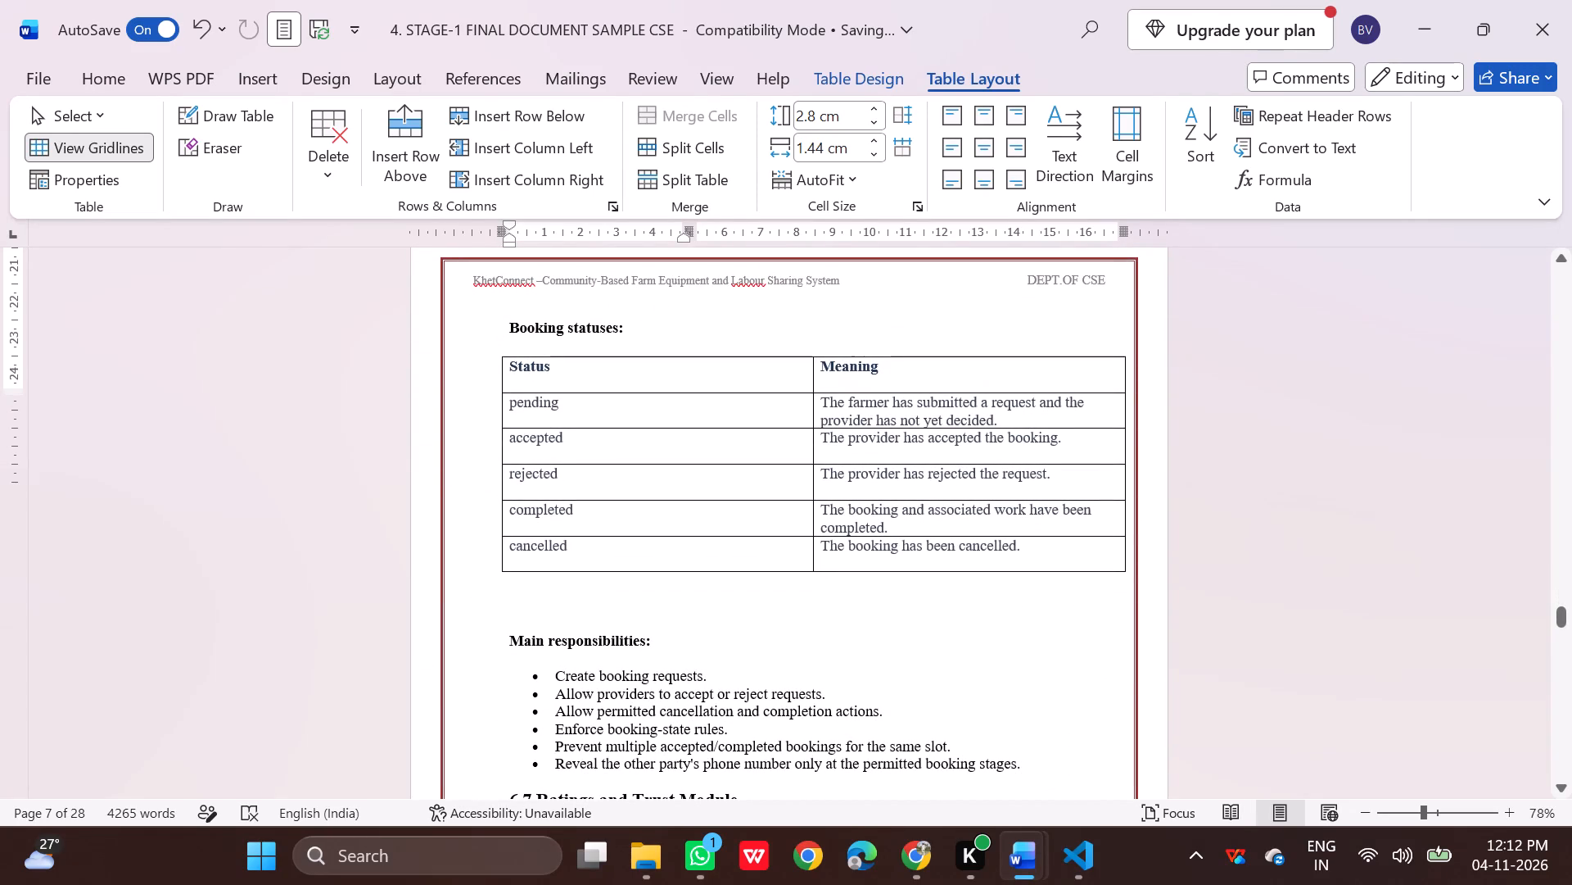
{"action": "left_click_drag", "start_coordinate": [811, 366], "coordinate": [608, 379]}
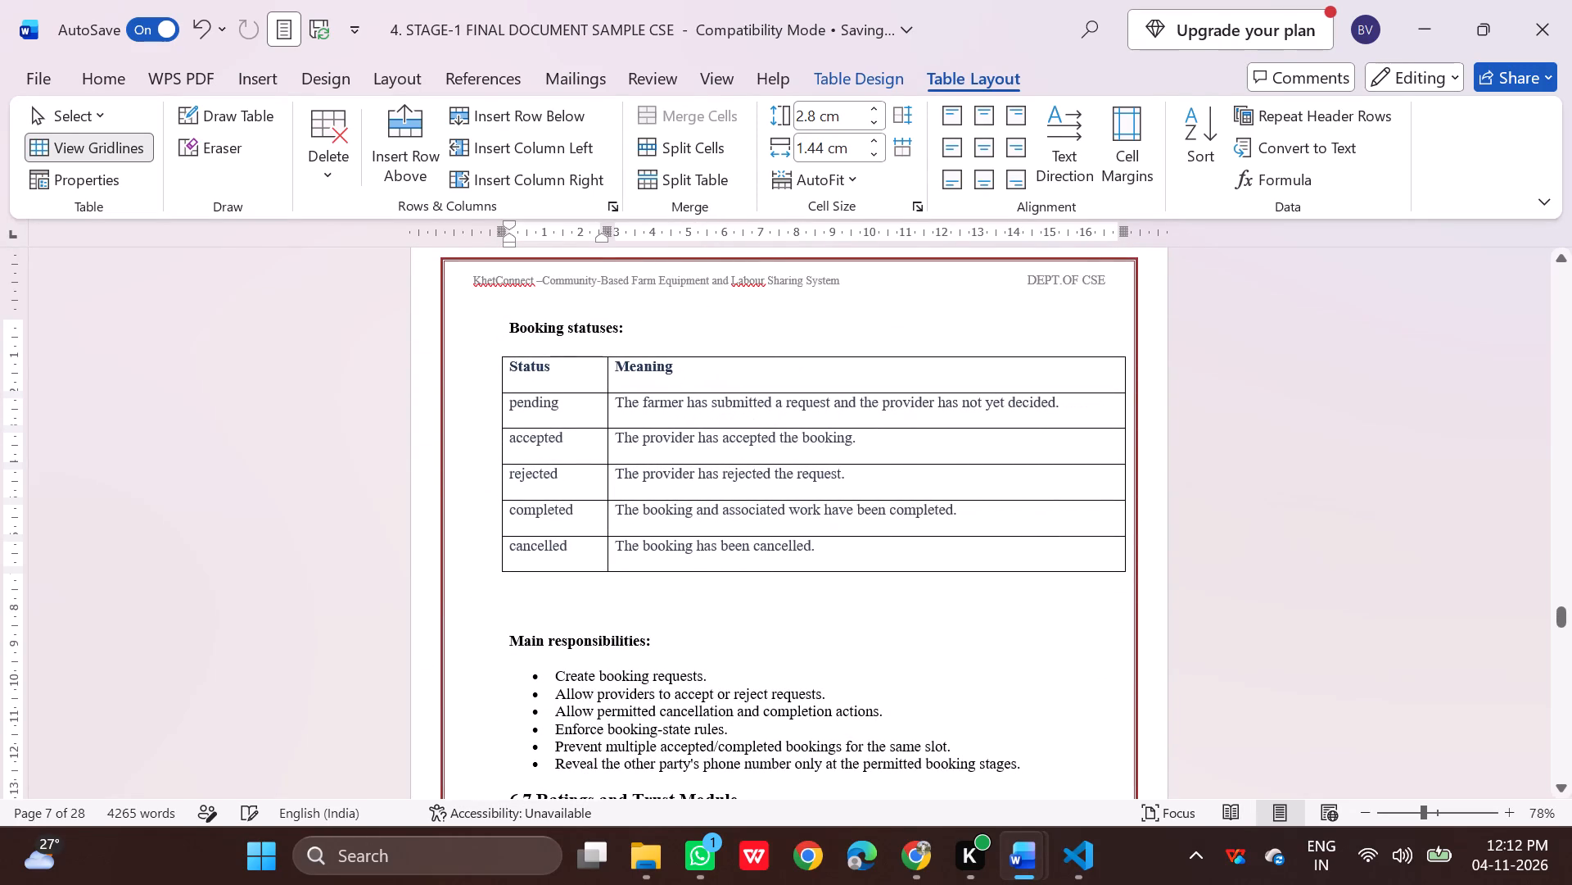
Add a blank line after the entity relationship diagram so the 8. REFERENCES heading starts on the page with its text.
{"action": "scroll", "coordinate": [759, 611], "scroll_direction": "down", "scroll_amount": 8}
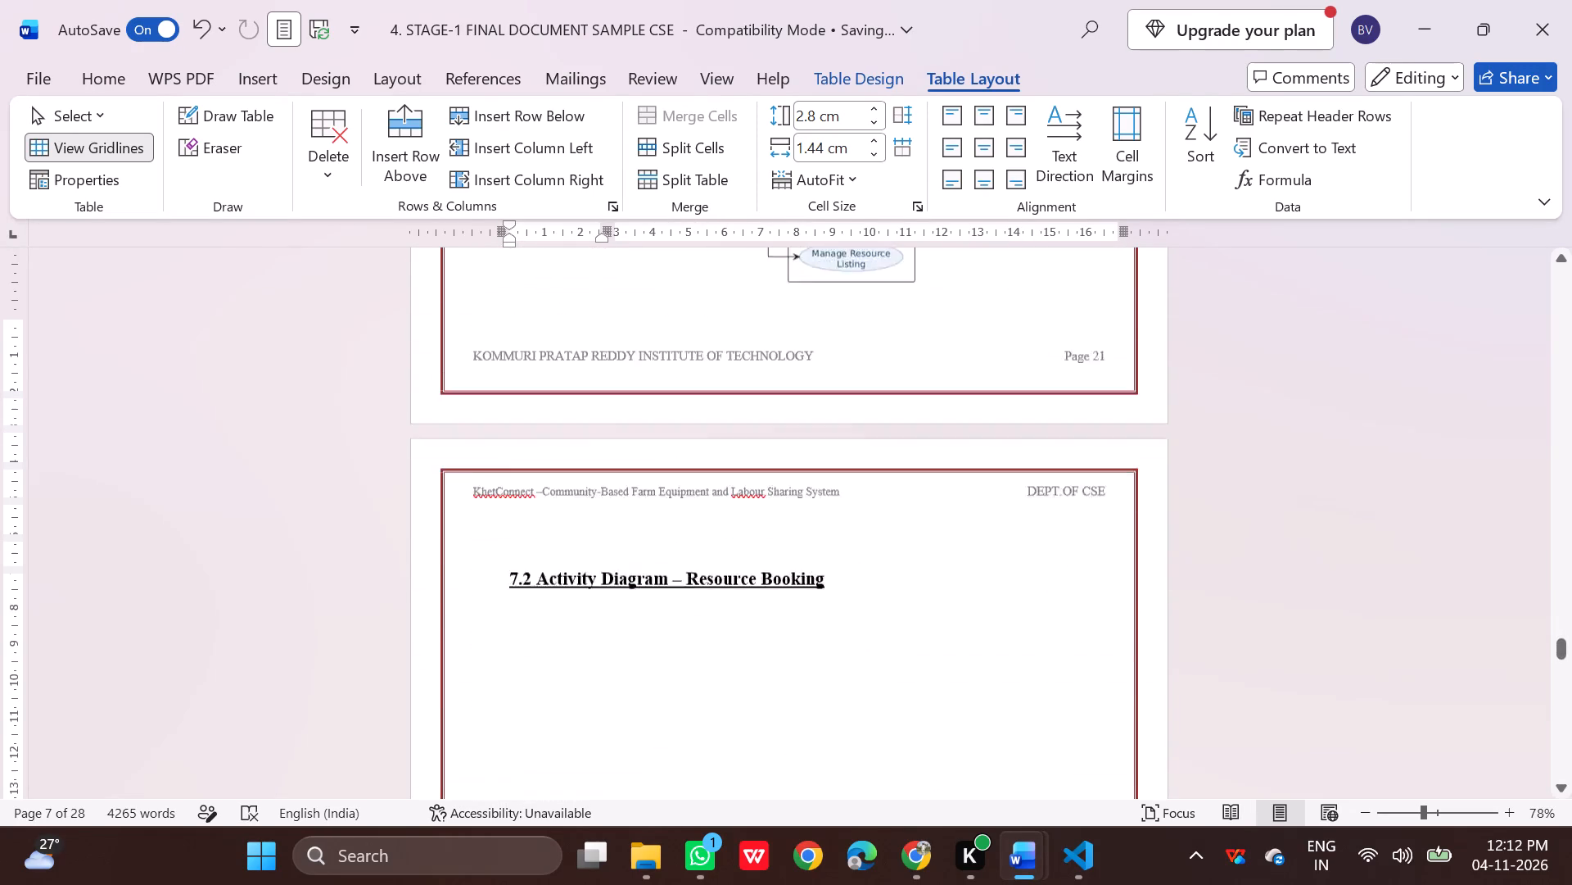
{"action": "scroll", "coordinate": [759, 611], "scroll_direction": "down", "scroll_amount": 6}
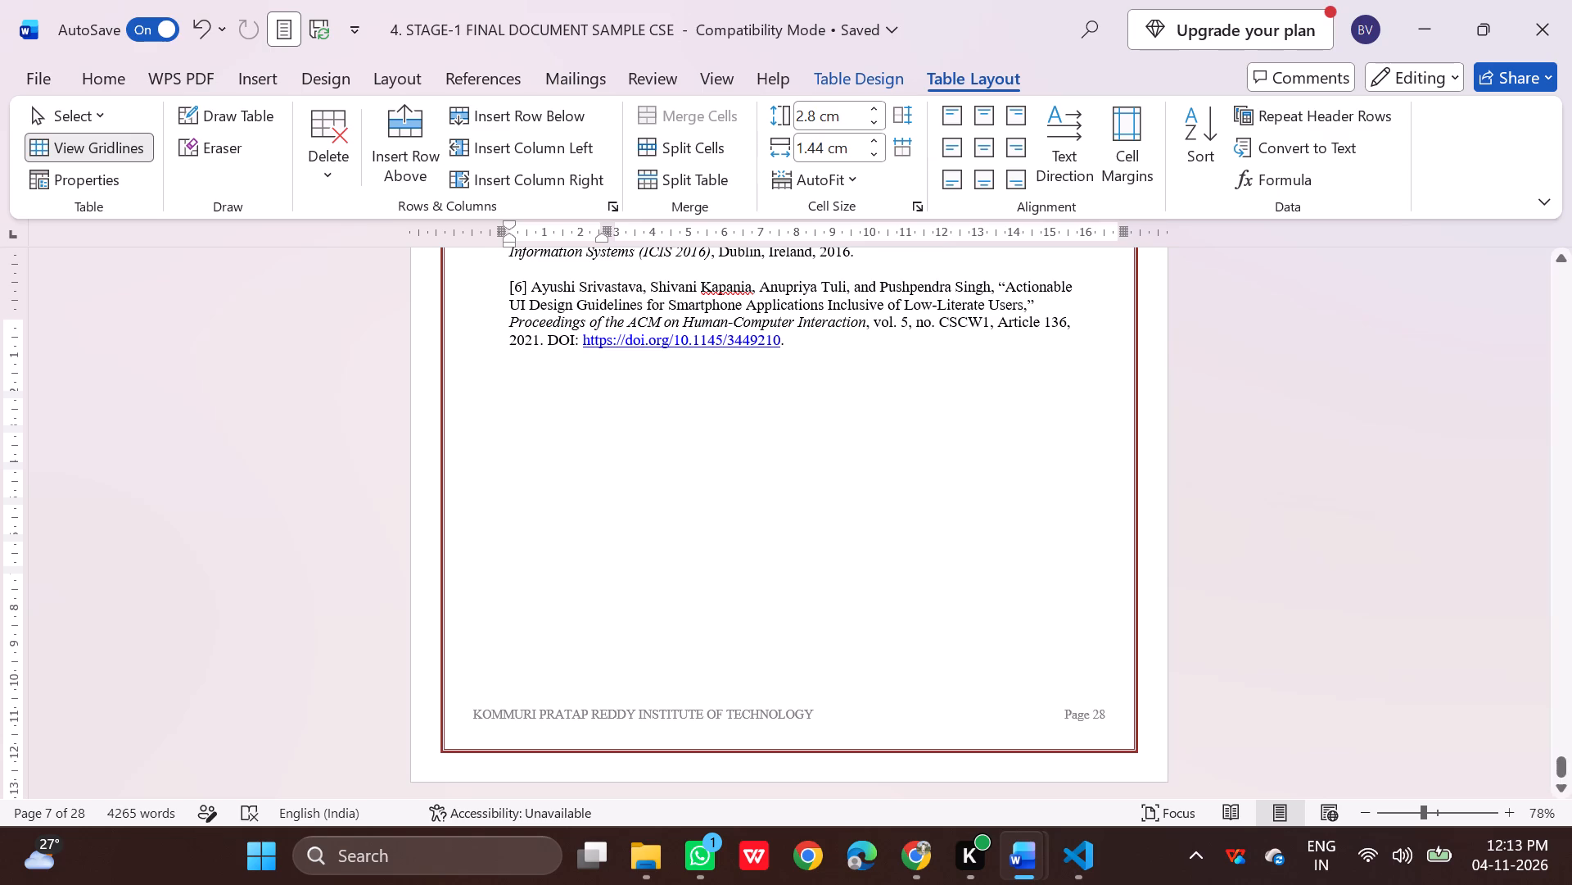
{"action": "scroll", "coordinate": [666, 514], "scroll_direction": "up", "scroll_amount": 17}
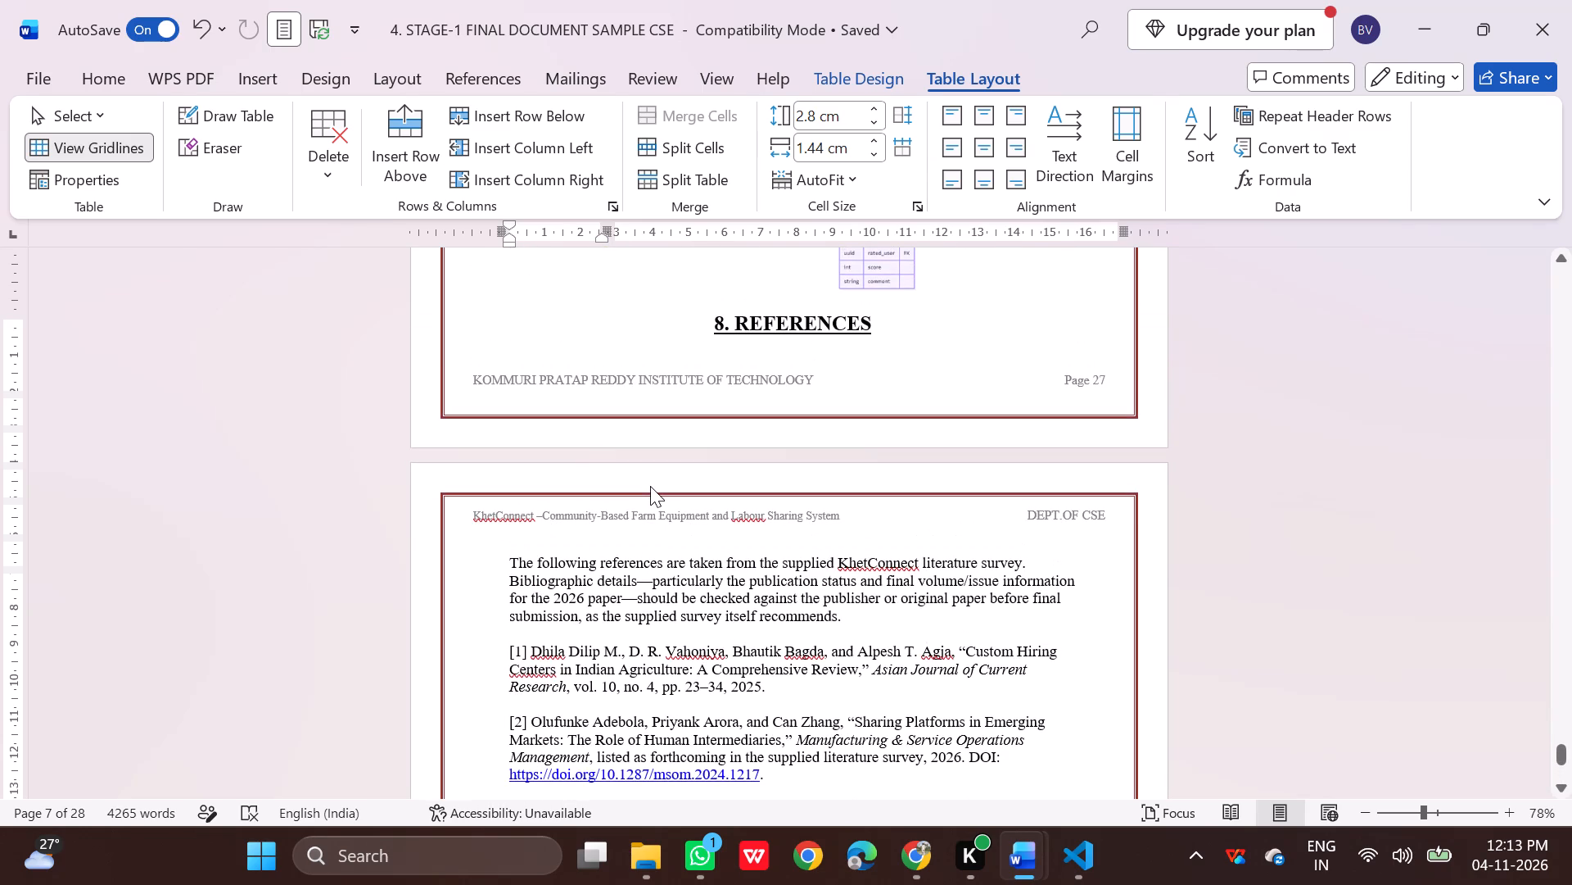
{"action": "scroll", "coordinate": [645, 475], "scroll_direction": "up", "scroll_amount": 3}
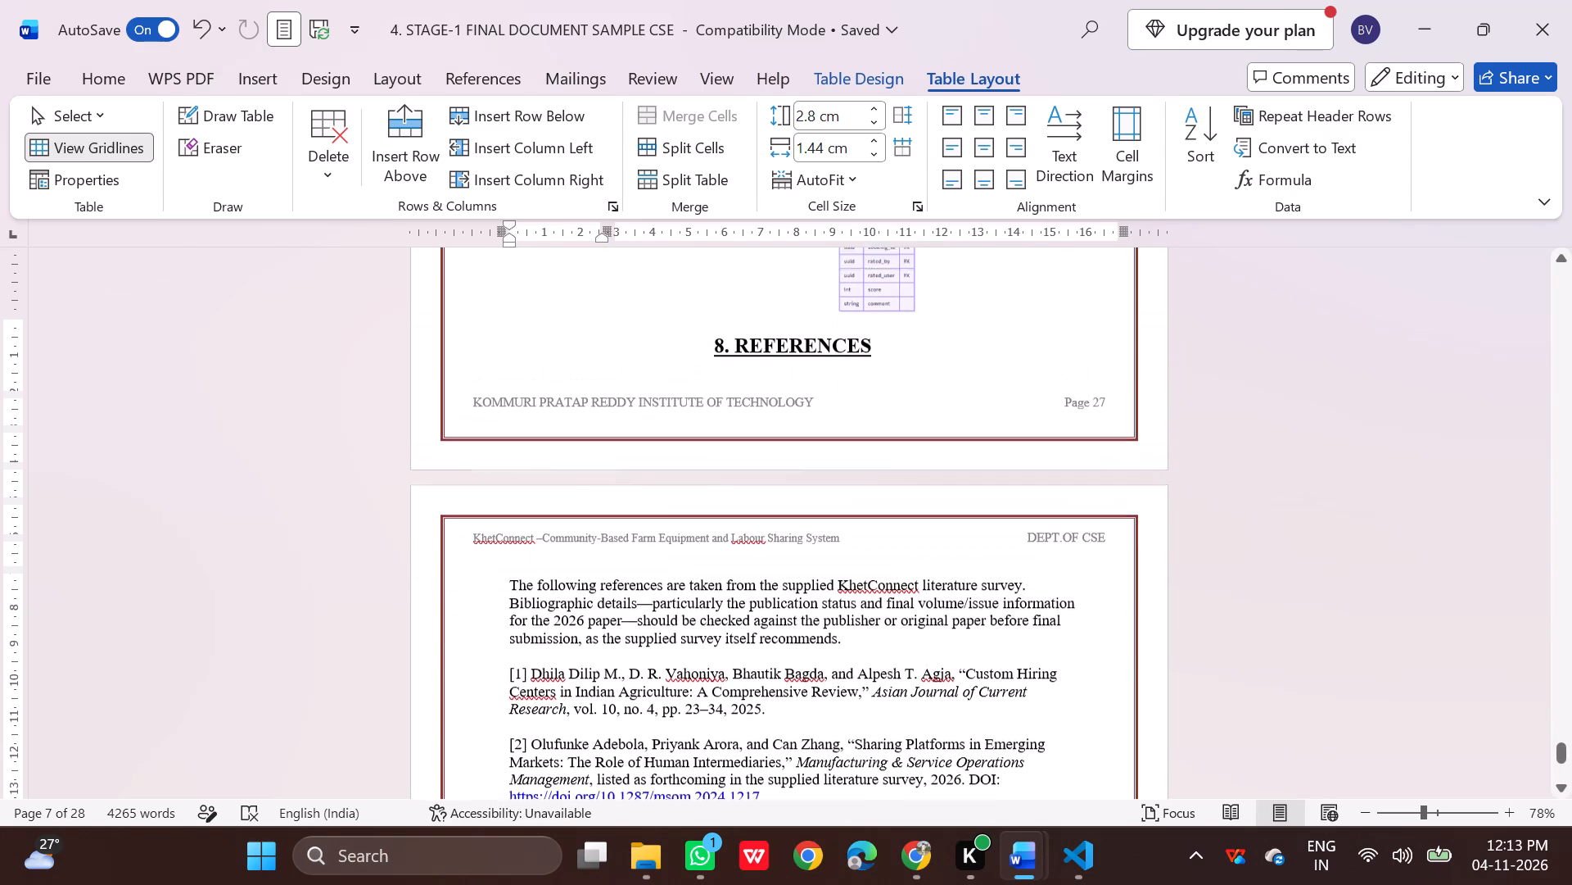
{"action": "scroll", "coordinate": [645, 464], "scroll_direction": "up", "scroll_amount": 1}
{"action": "left_click", "coordinate": [680, 499]}
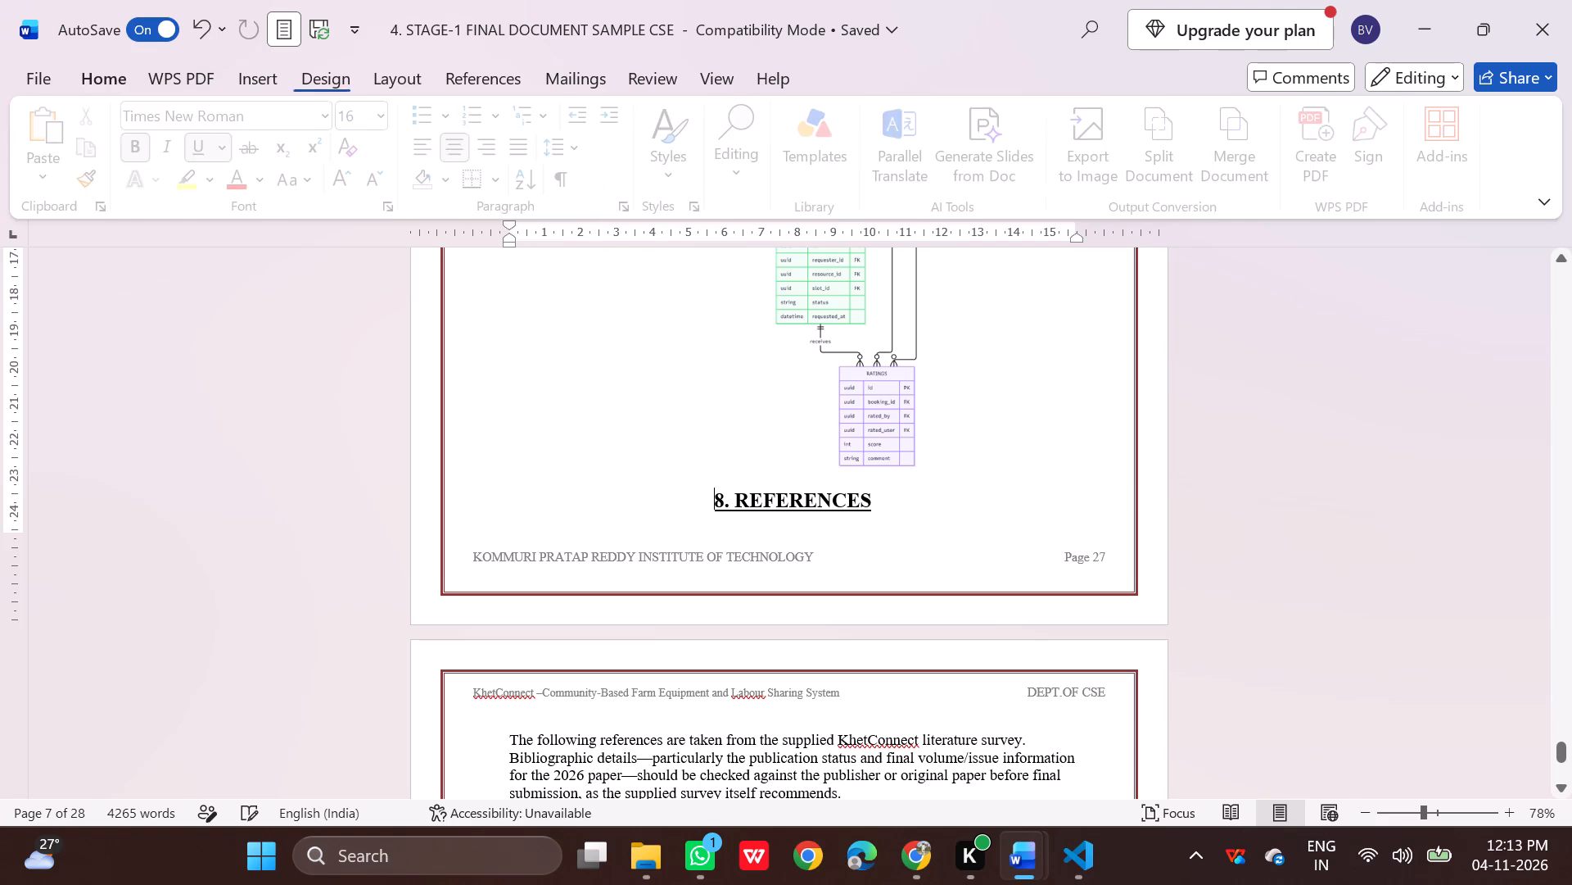
{"action": "left_click", "coordinate": [1009, 441]}
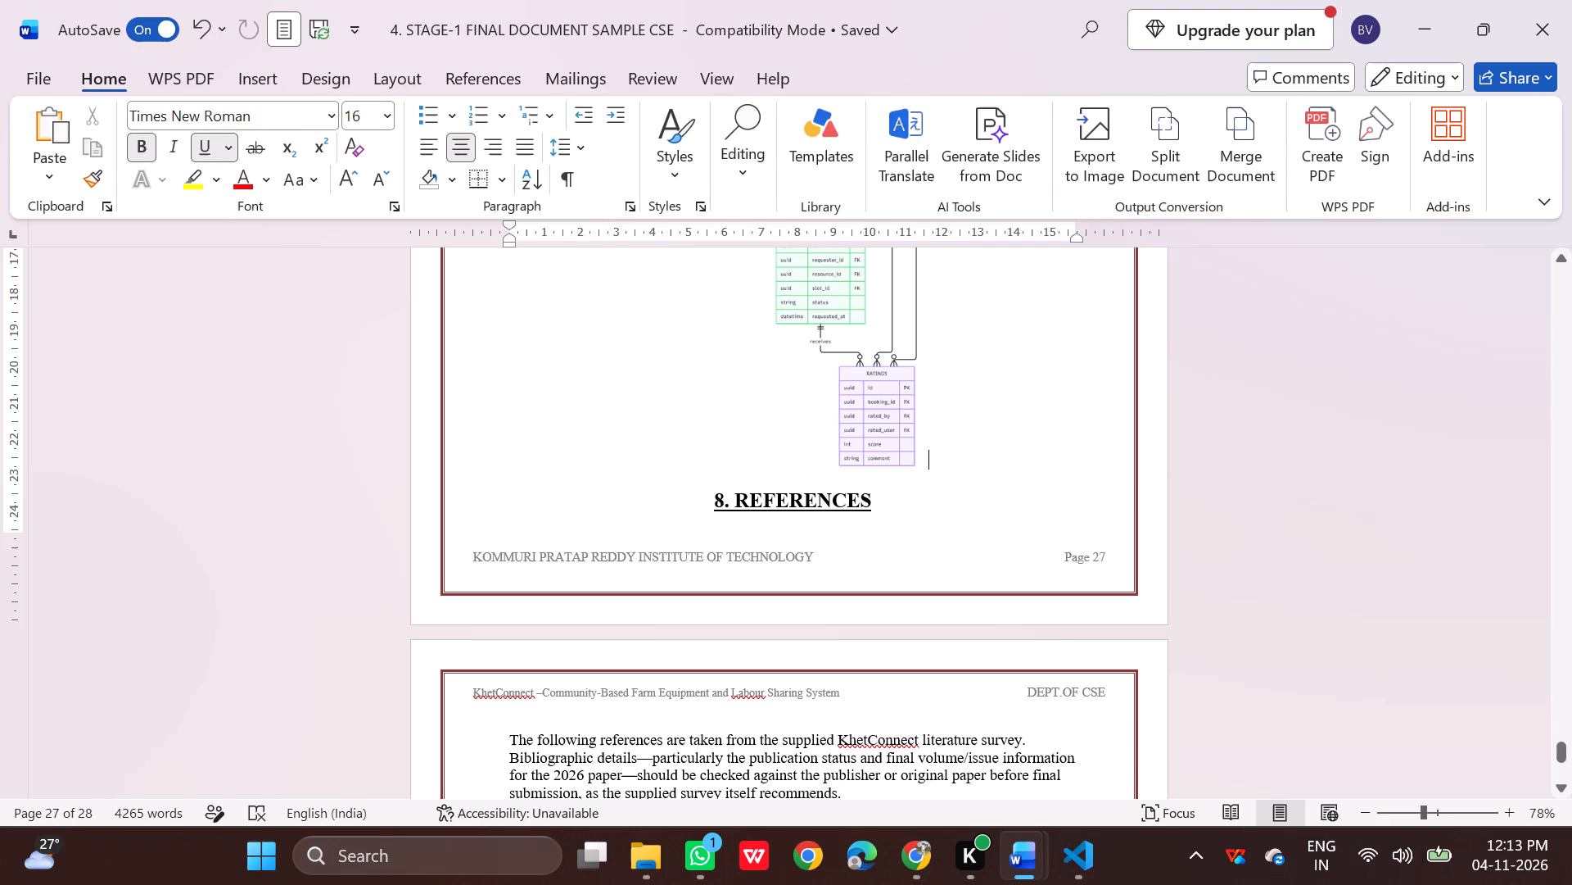
{"action": "key", "text": "Return"}
Justify the introductory paragraph and all six entries of the References section.
{"action": "scroll", "coordinate": [992, 474], "scroll_direction": "down", "scroll_amount": 5}
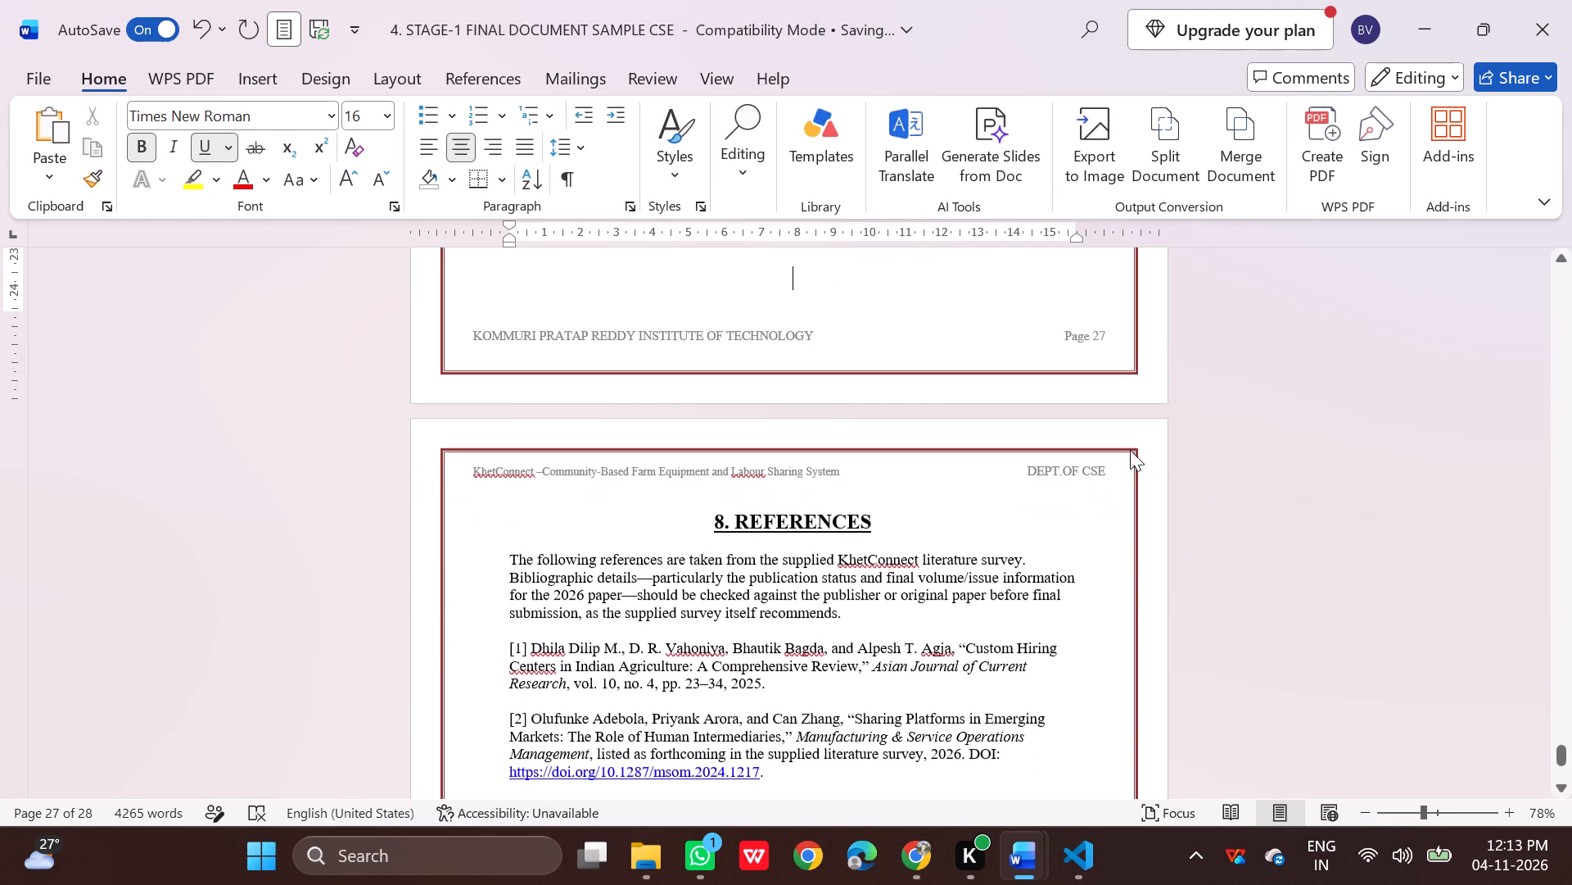
{"action": "scroll", "coordinate": [1132, 444], "scroll_direction": "down", "scroll_amount": 8}
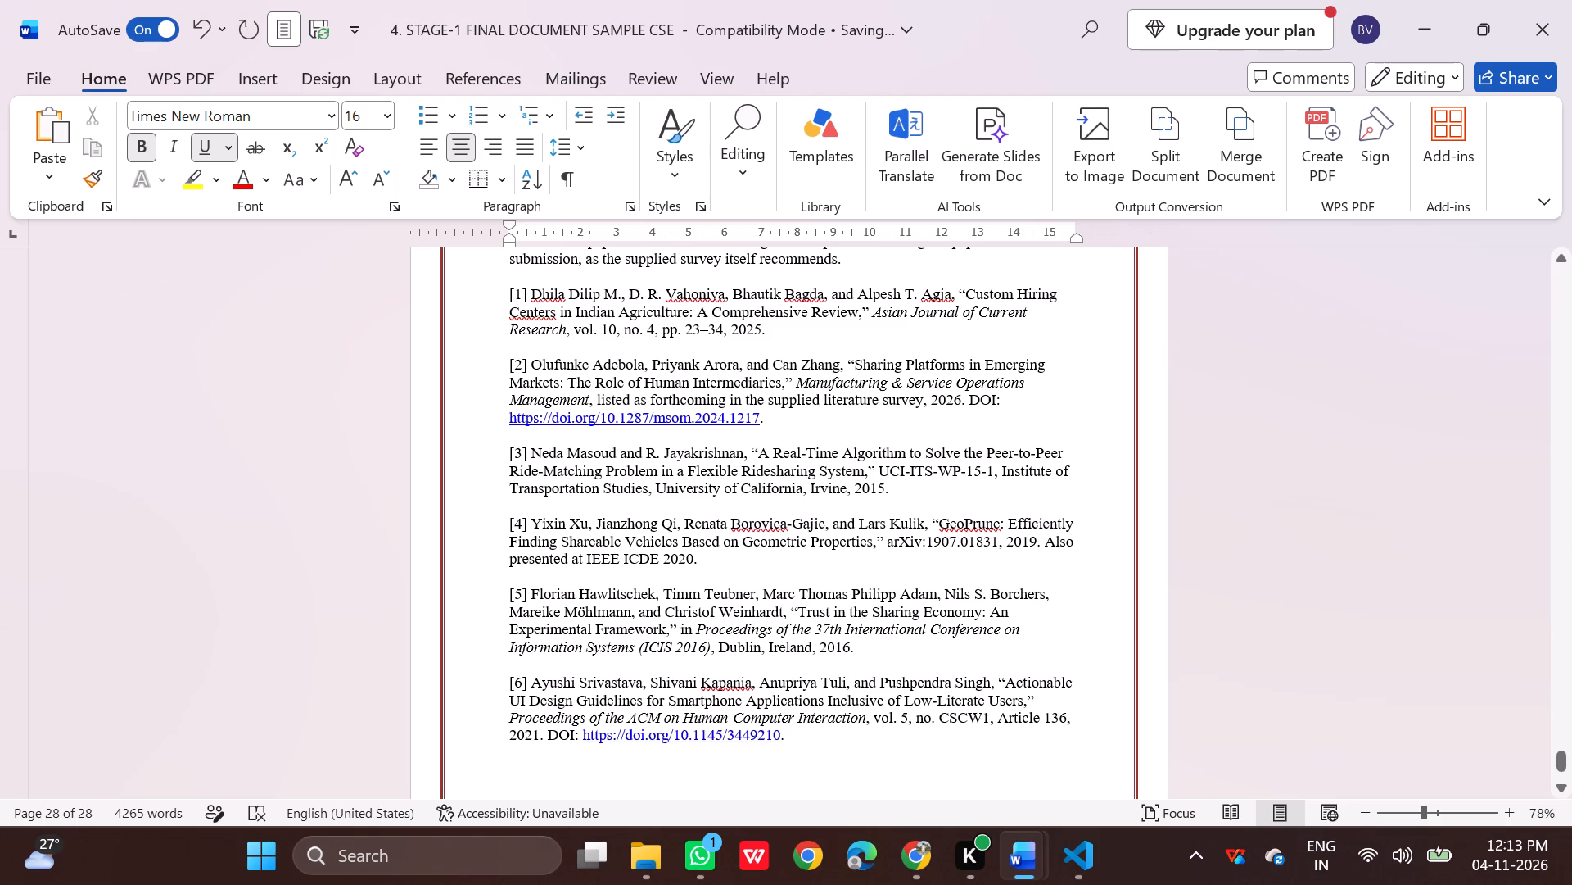
{"action": "scroll", "coordinate": [878, 611], "scroll_direction": "up", "scroll_amount": 2}
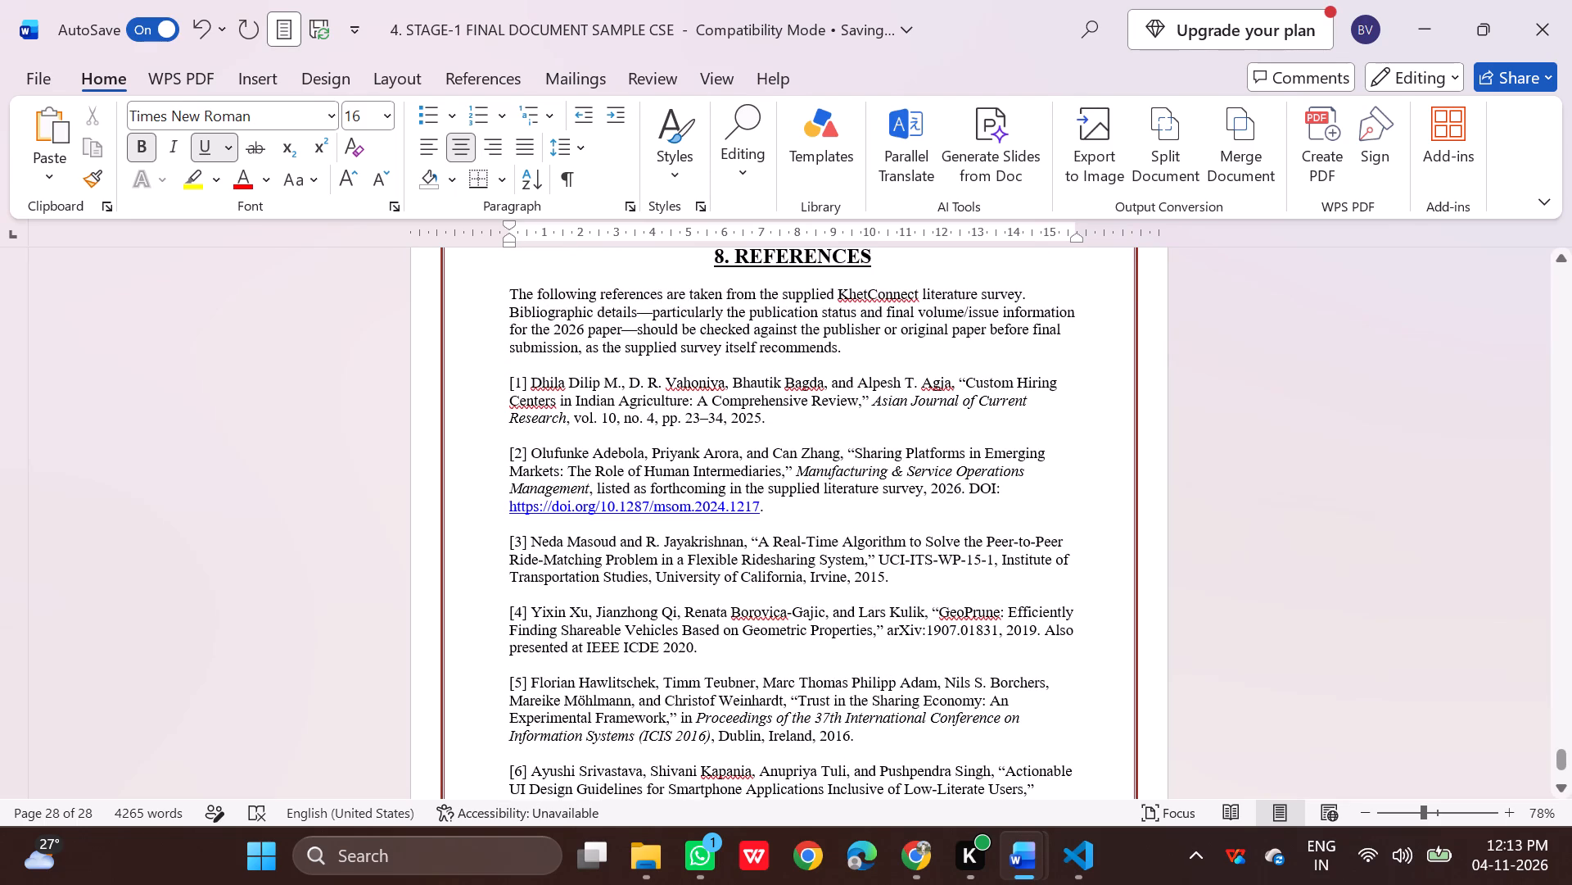
{"action": "left_click_drag", "start_coordinate": [497, 292], "coordinate": [1090, 686]}
{"action": "scroll", "coordinate": [1113, 578], "scroll_direction": "down", "scroll_amount": 3}
{"action": "key", "text": "ctrl+j"}
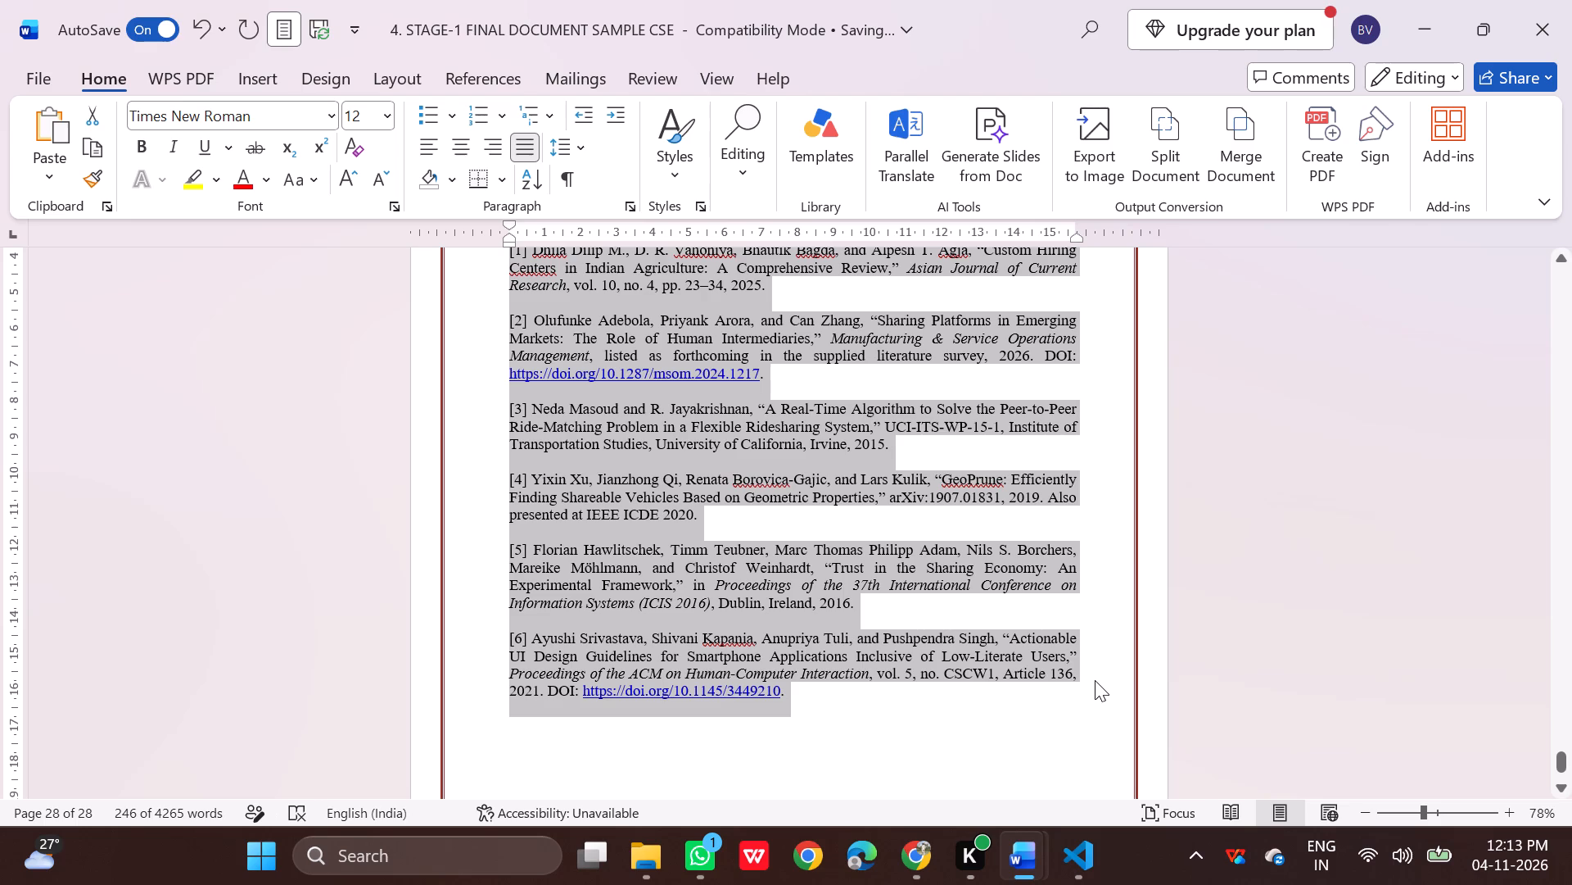
{"action": "left_click", "coordinate": [912, 724]}
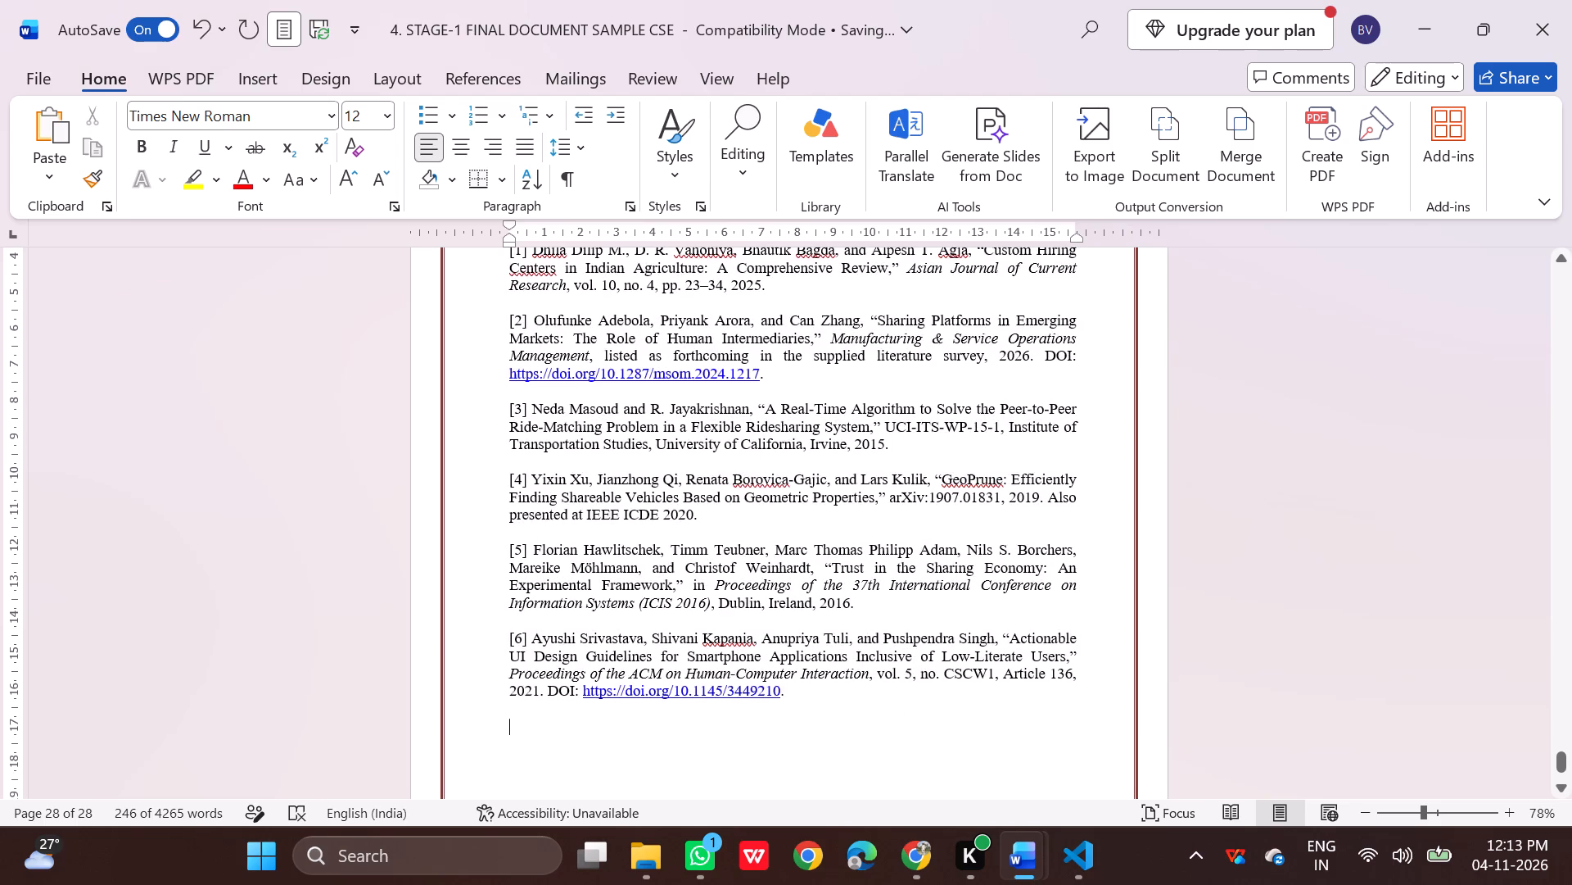
Add a blank line above the 7.6 Entity Relationship Overview heading so it moves onto the page with its description.
{"action": "scroll", "coordinate": [912, 566], "scroll_direction": "up", "scroll_amount": 7}
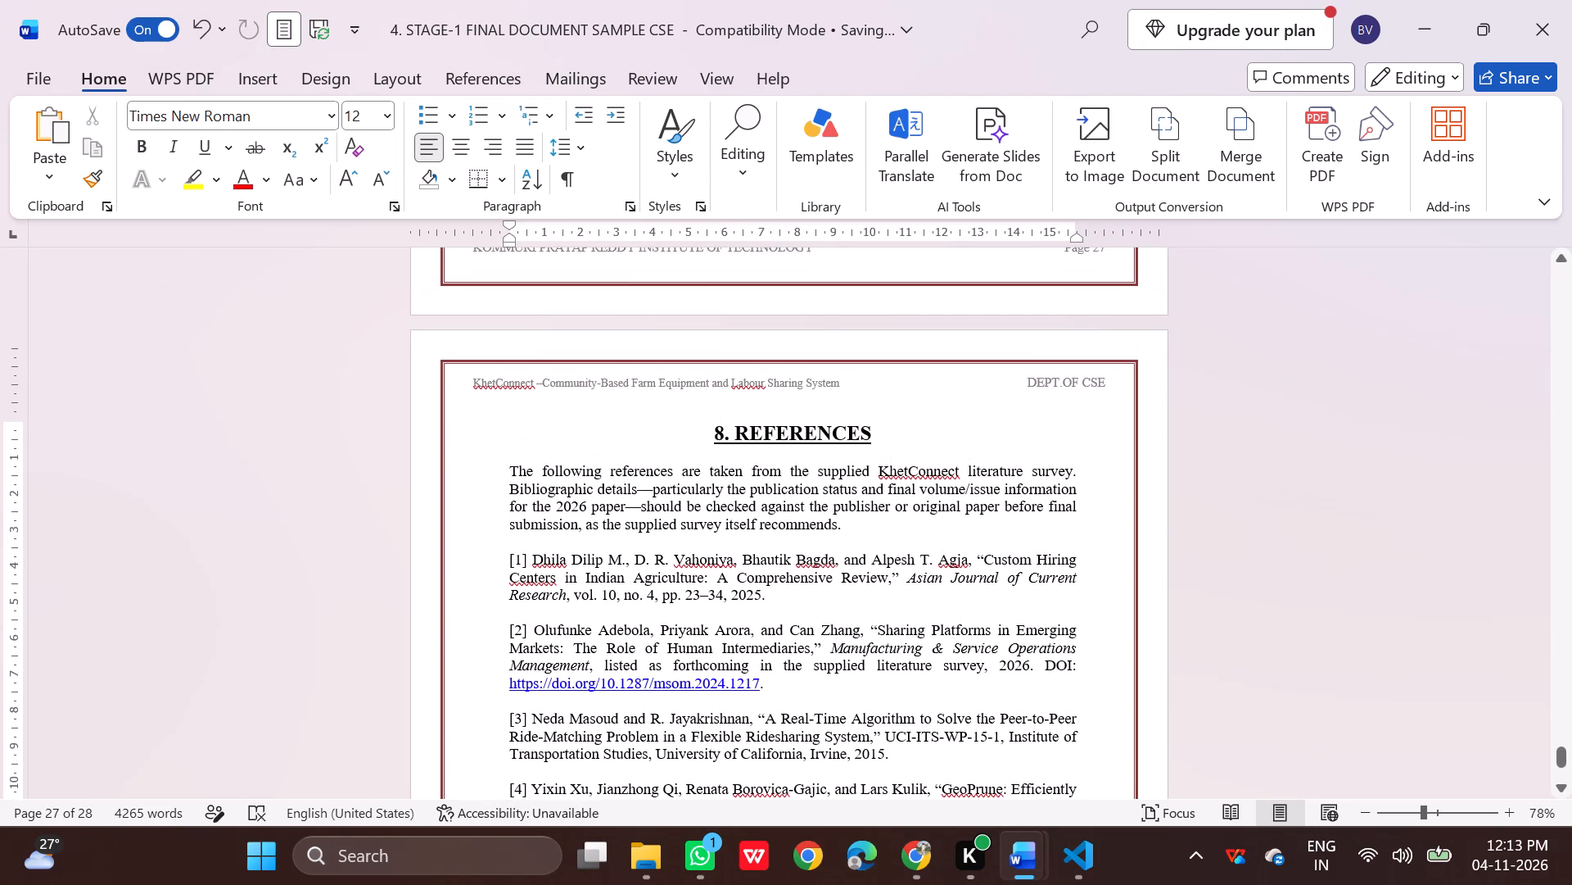
{"action": "scroll", "coordinate": [969, 483], "scroll_direction": "up", "scroll_amount": 8}
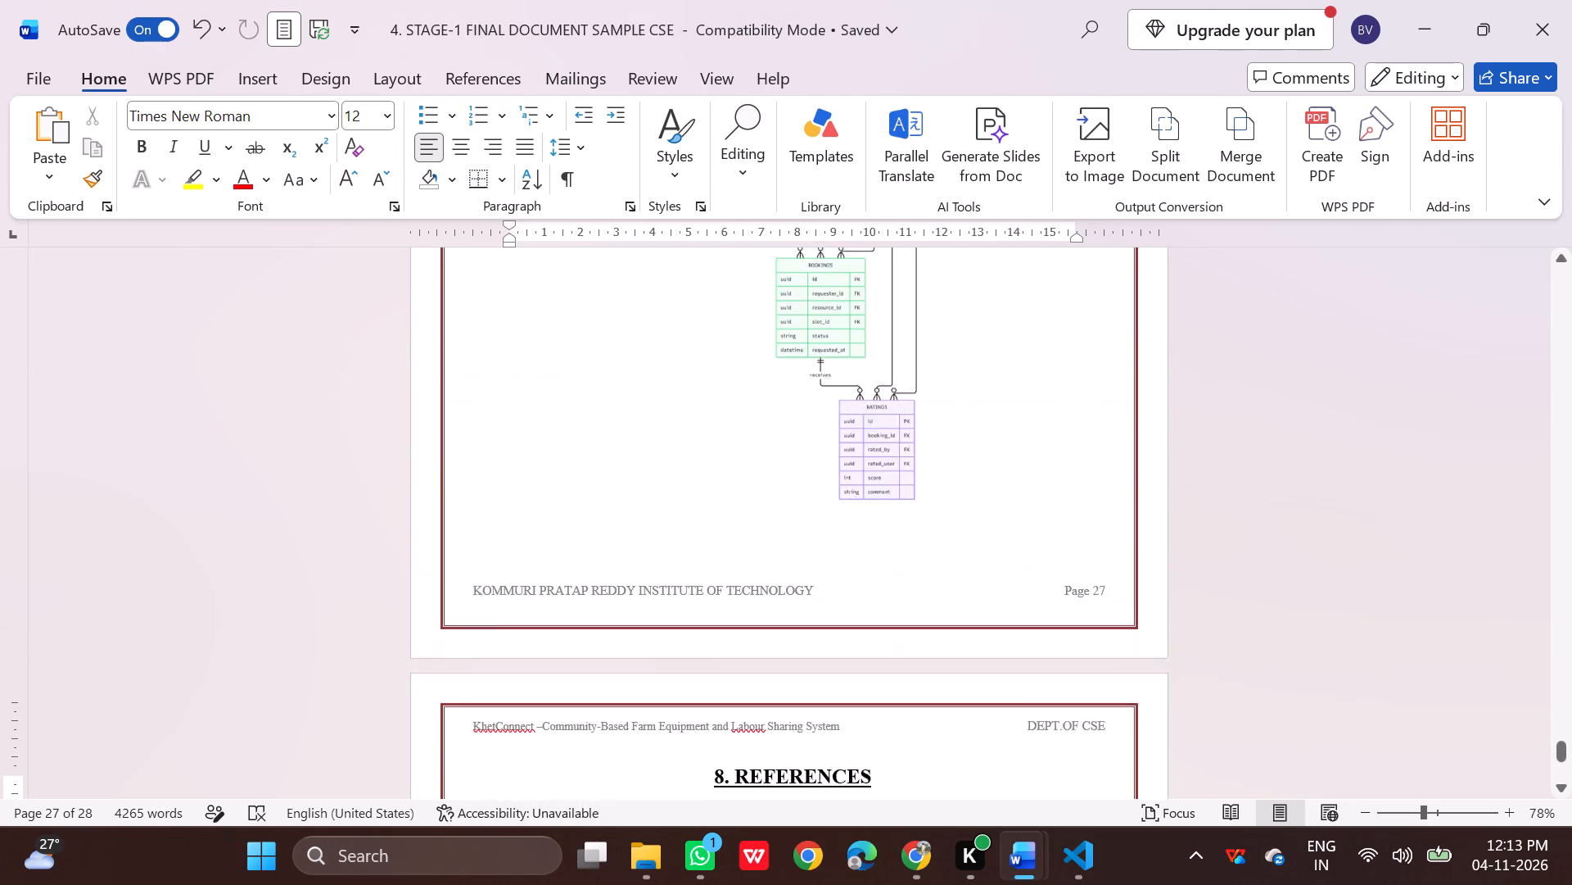
{"action": "scroll", "coordinate": [983, 478], "scroll_direction": "up", "scroll_amount": 11}
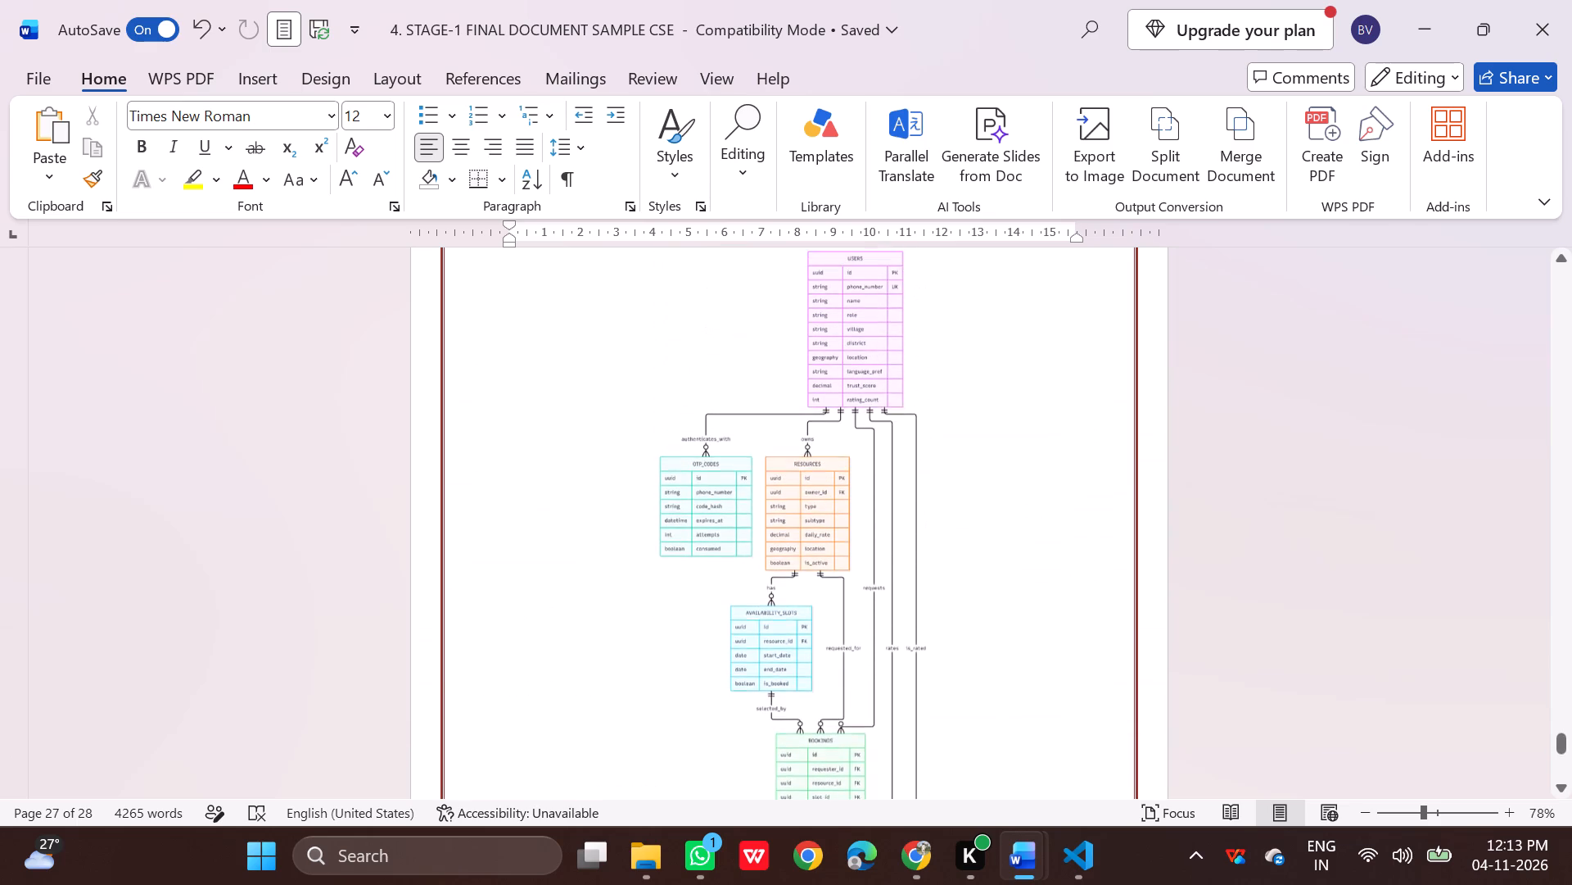
{"action": "scroll", "coordinate": [987, 483], "scroll_direction": "up", "scroll_amount": 6}
{"action": "scroll", "coordinate": [914, 520], "scroll_direction": "up", "scroll_amount": 1}
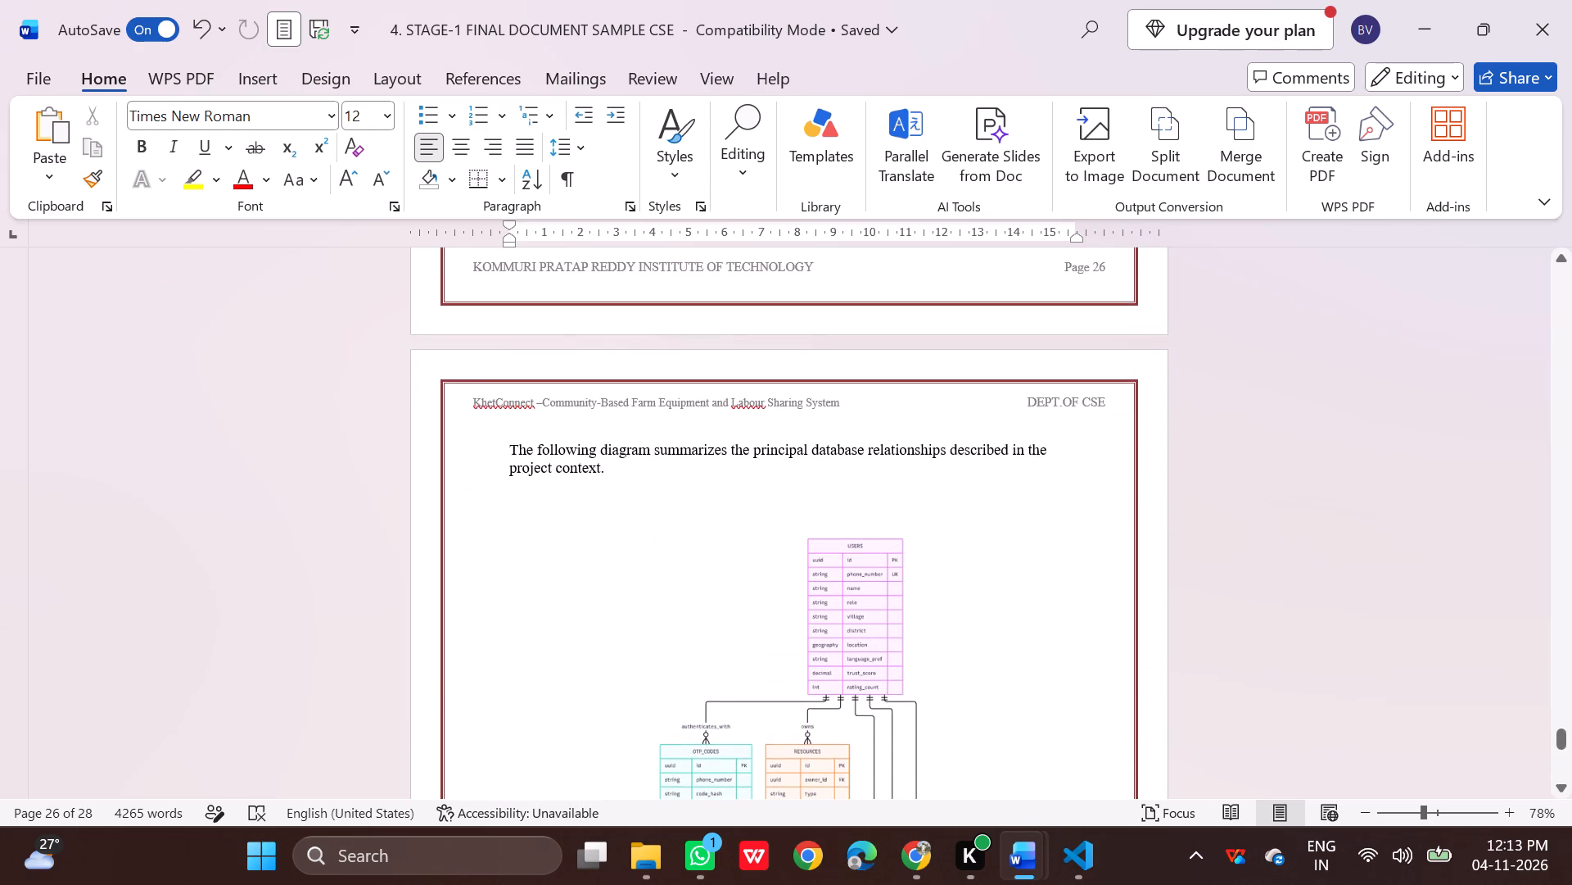
{"action": "scroll", "coordinate": [914, 520], "scroll_direction": "up", "scroll_amount": 3}
{"action": "scroll", "coordinate": [845, 368], "scroll_direction": "up", "scroll_amount": 1}
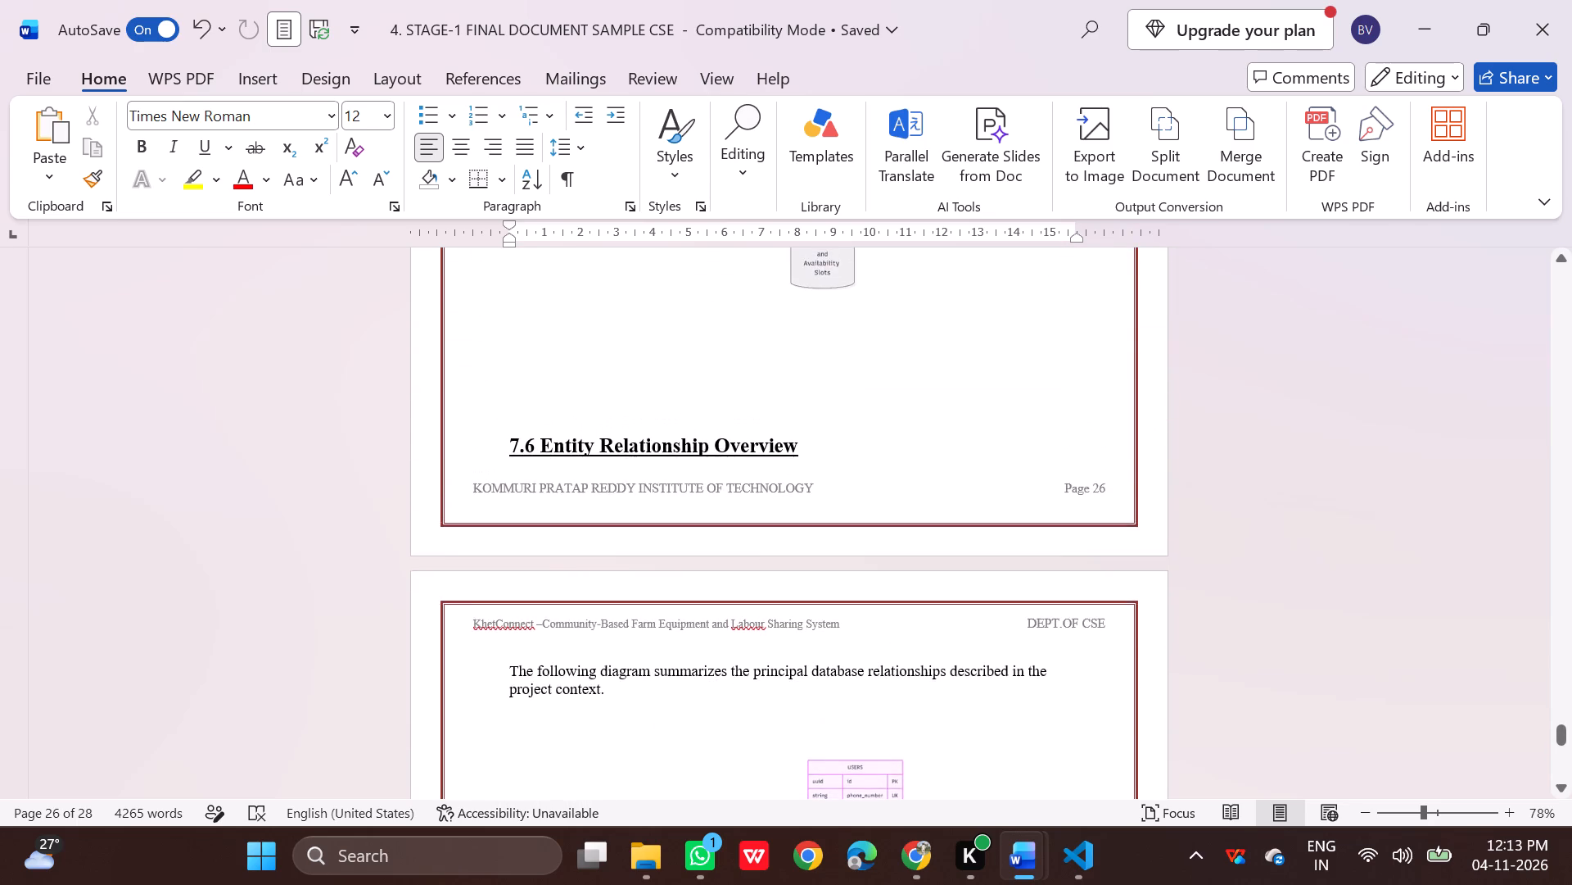
{"action": "scroll", "coordinate": [845, 368], "scroll_direction": "down", "scroll_amount": 4}
{"action": "scroll", "coordinate": [845, 368], "scroll_direction": "up", "scroll_amount": 2}
{"action": "scroll", "coordinate": [845, 368], "scroll_direction": "down", "scroll_amount": 3}
{"action": "scroll", "coordinate": [845, 368], "scroll_direction": "up", "scroll_amount": 5}
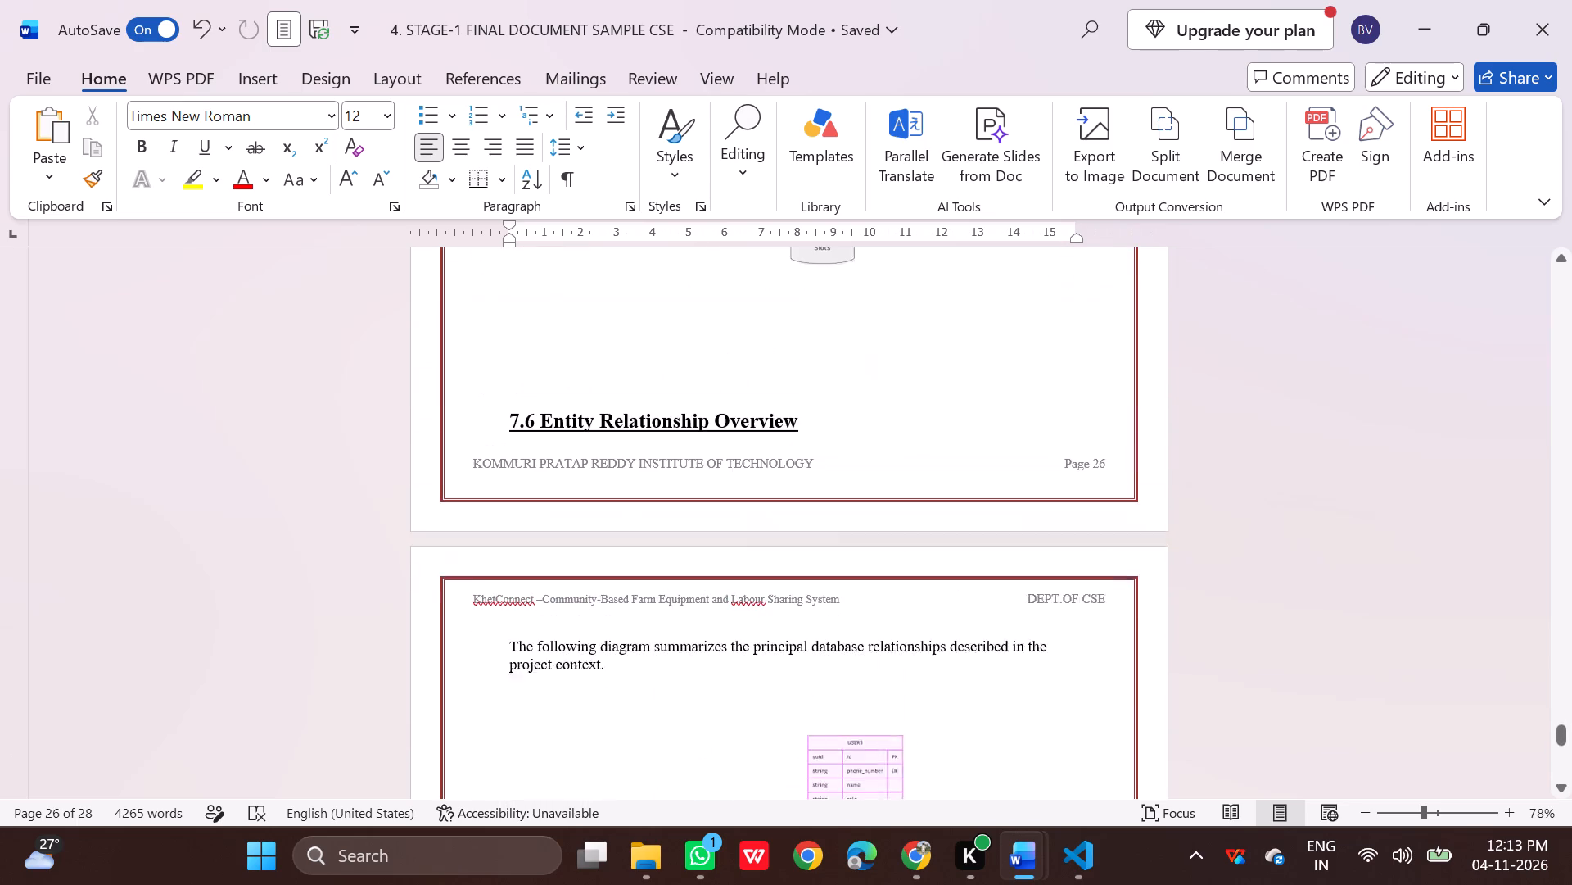
{"action": "left_click", "coordinate": [827, 370]}
{"action": "key", "text": "Return"}
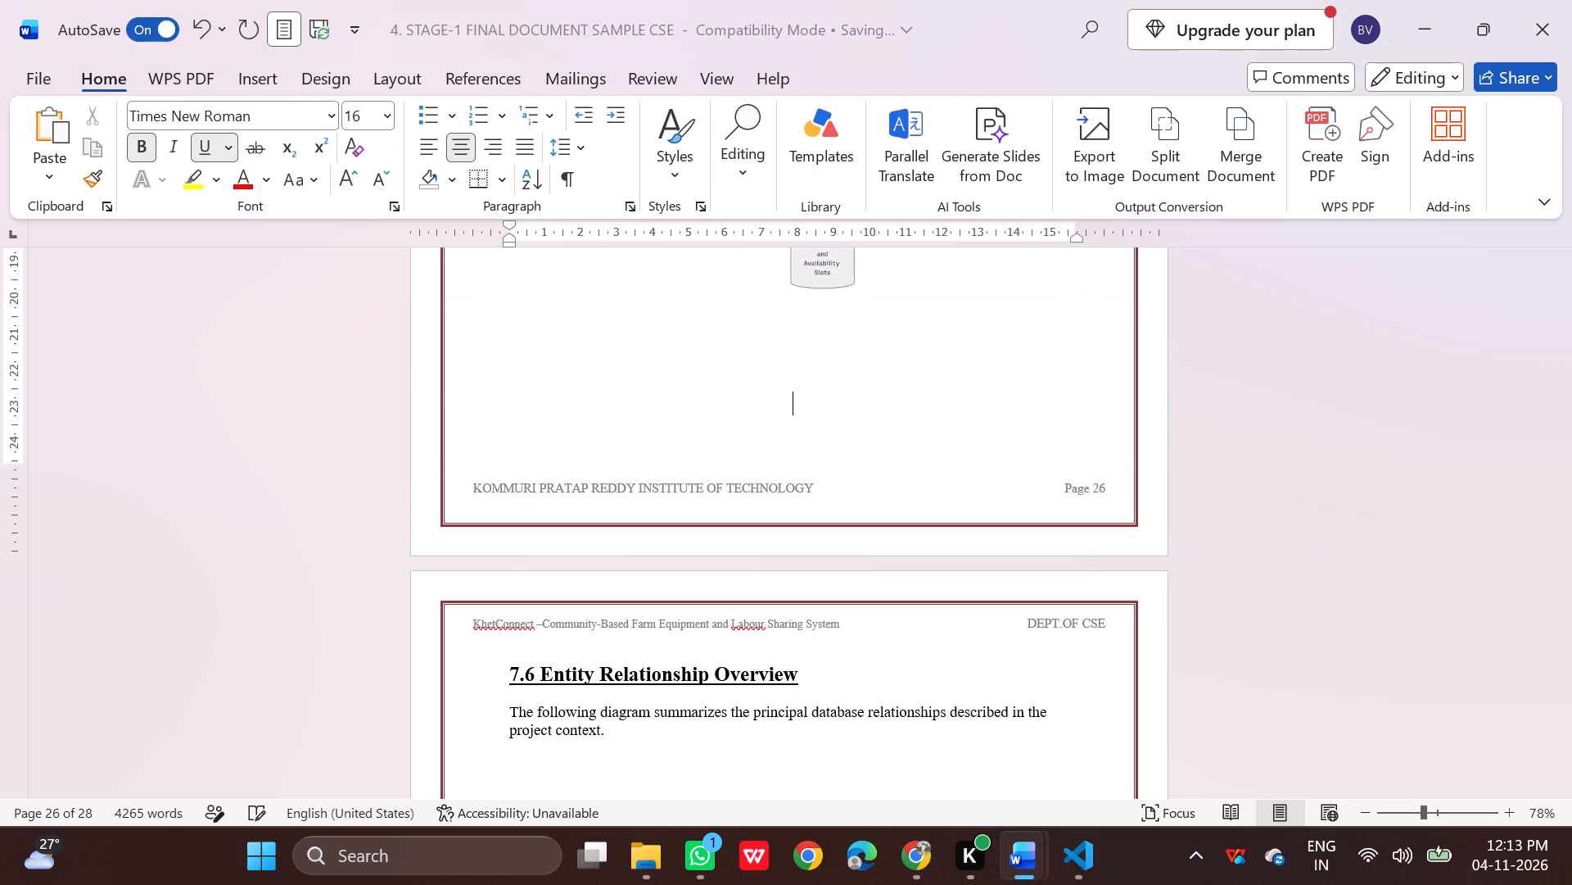
Add a blank line above the 7.5 Data Flow Diagram – Level 1 heading so it moves onto its diagram's page.
{"action": "scroll", "coordinate": [703, 884], "scroll_direction": "down", "scroll_amount": 6}
{"action": "scroll", "coordinate": [797, 688], "scroll_direction": "down", "scroll_amount": 10}
{"action": "scroll", "coordinate": [807, 442], "scroll_direction": "down", "scroll_amount": 4}
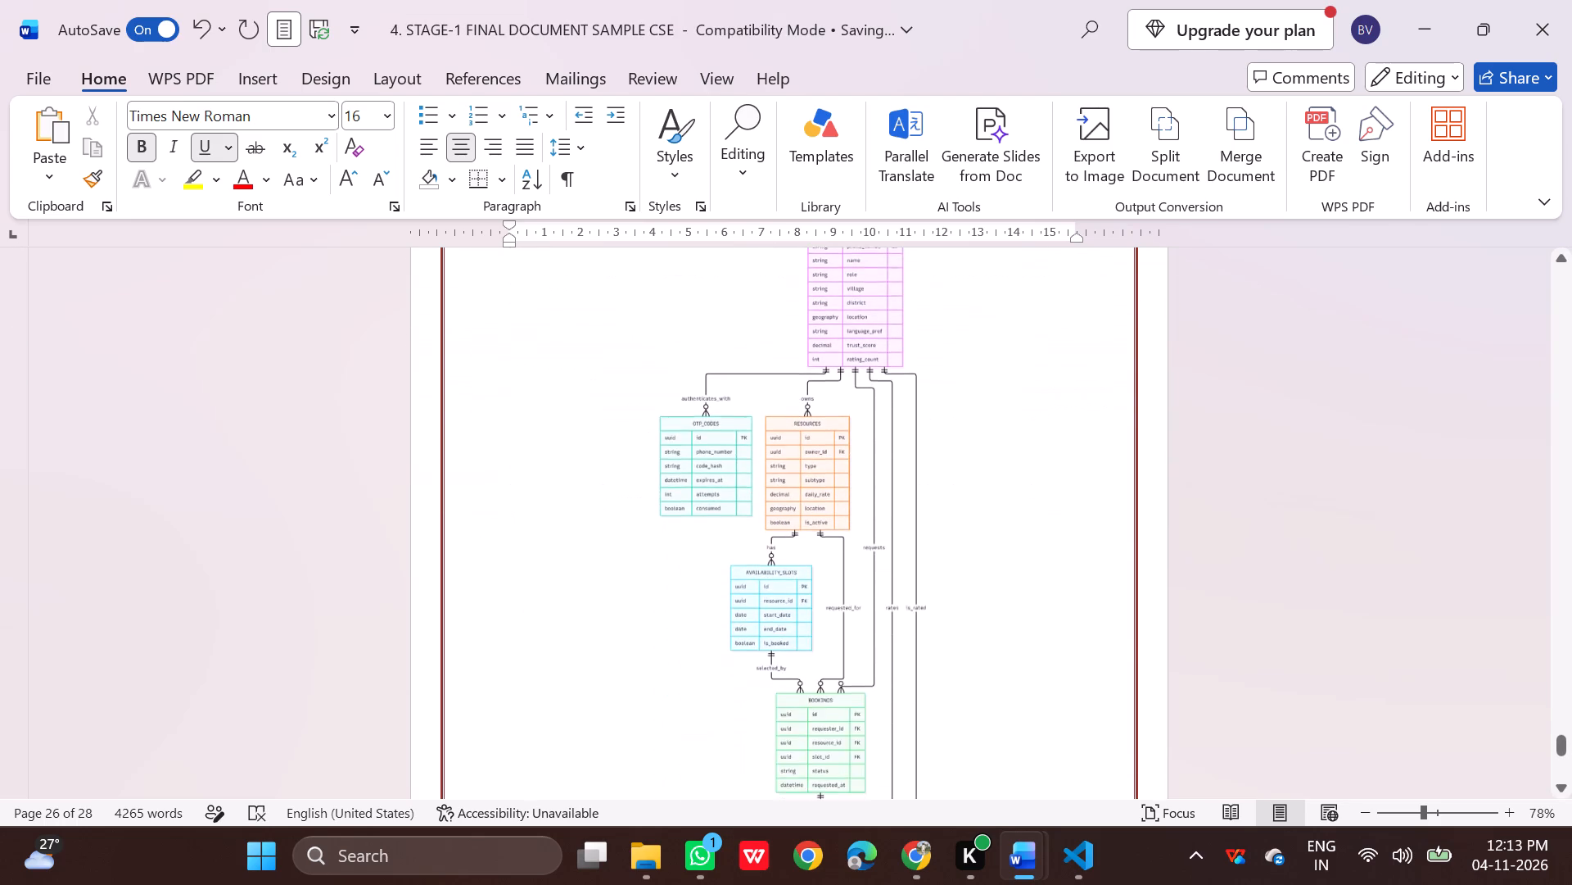
{"action": "scroll", "coordinate": [807, 442], "scroll_direction": "down", "scroll_amount": 5}
{"action": "scroll", "coordinate": [807, 442], "scroll_direction": "up", "scroll_amount": 20}
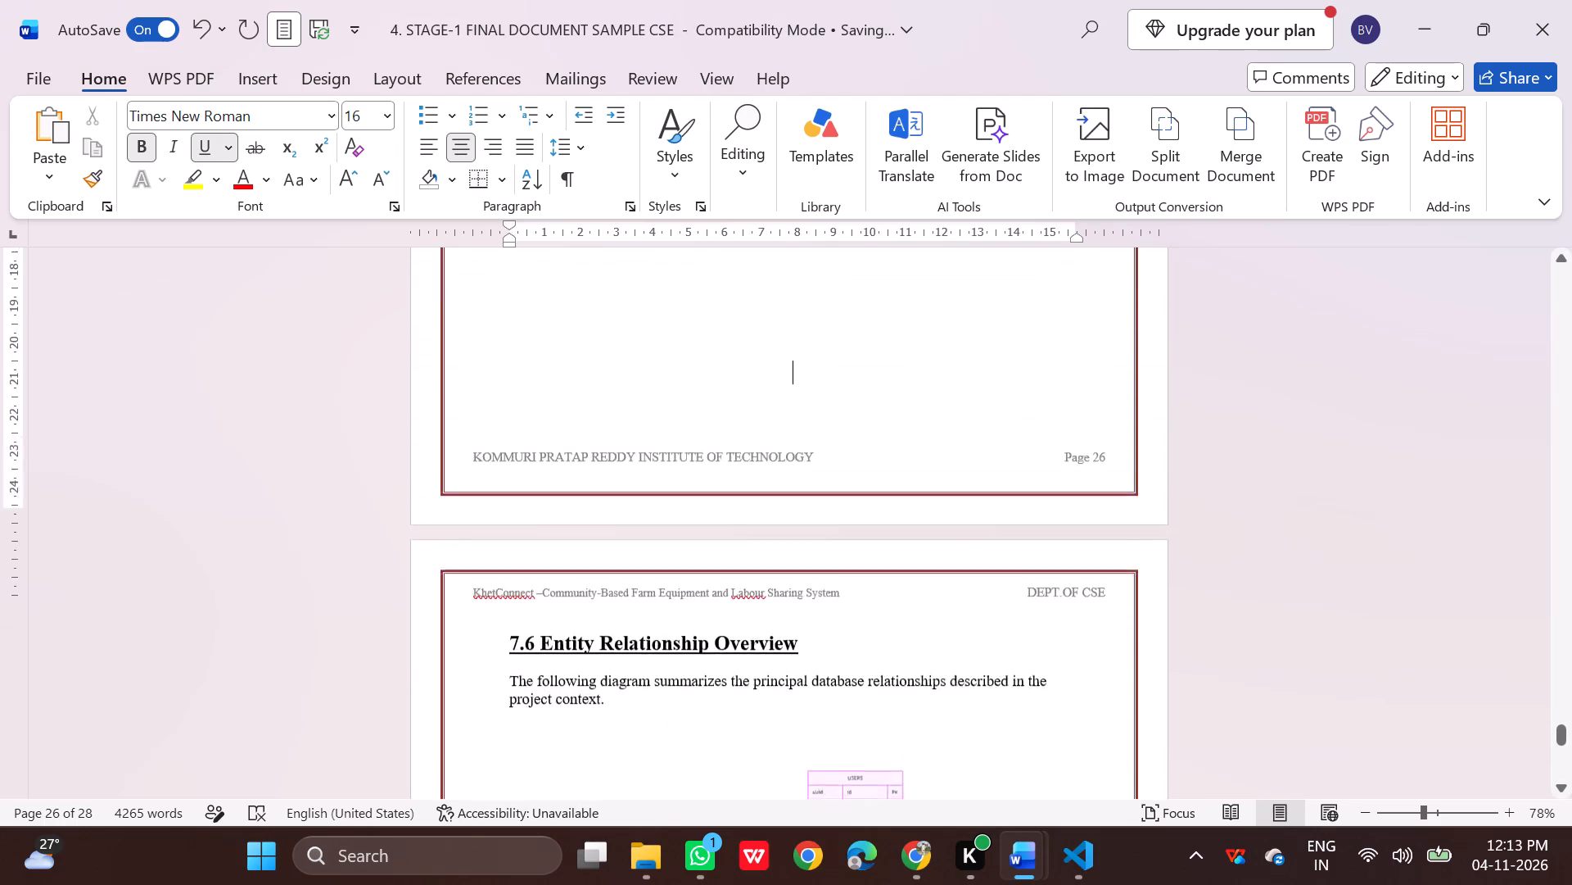
{"action": "scroll", "coordinate": [807, 461], "scroll_direction": "up", "scroll_amount": 19}
{"action": "scroll", "coordinate": [807, 461], "scroll_direction": "up", "scroll_amount": 2}
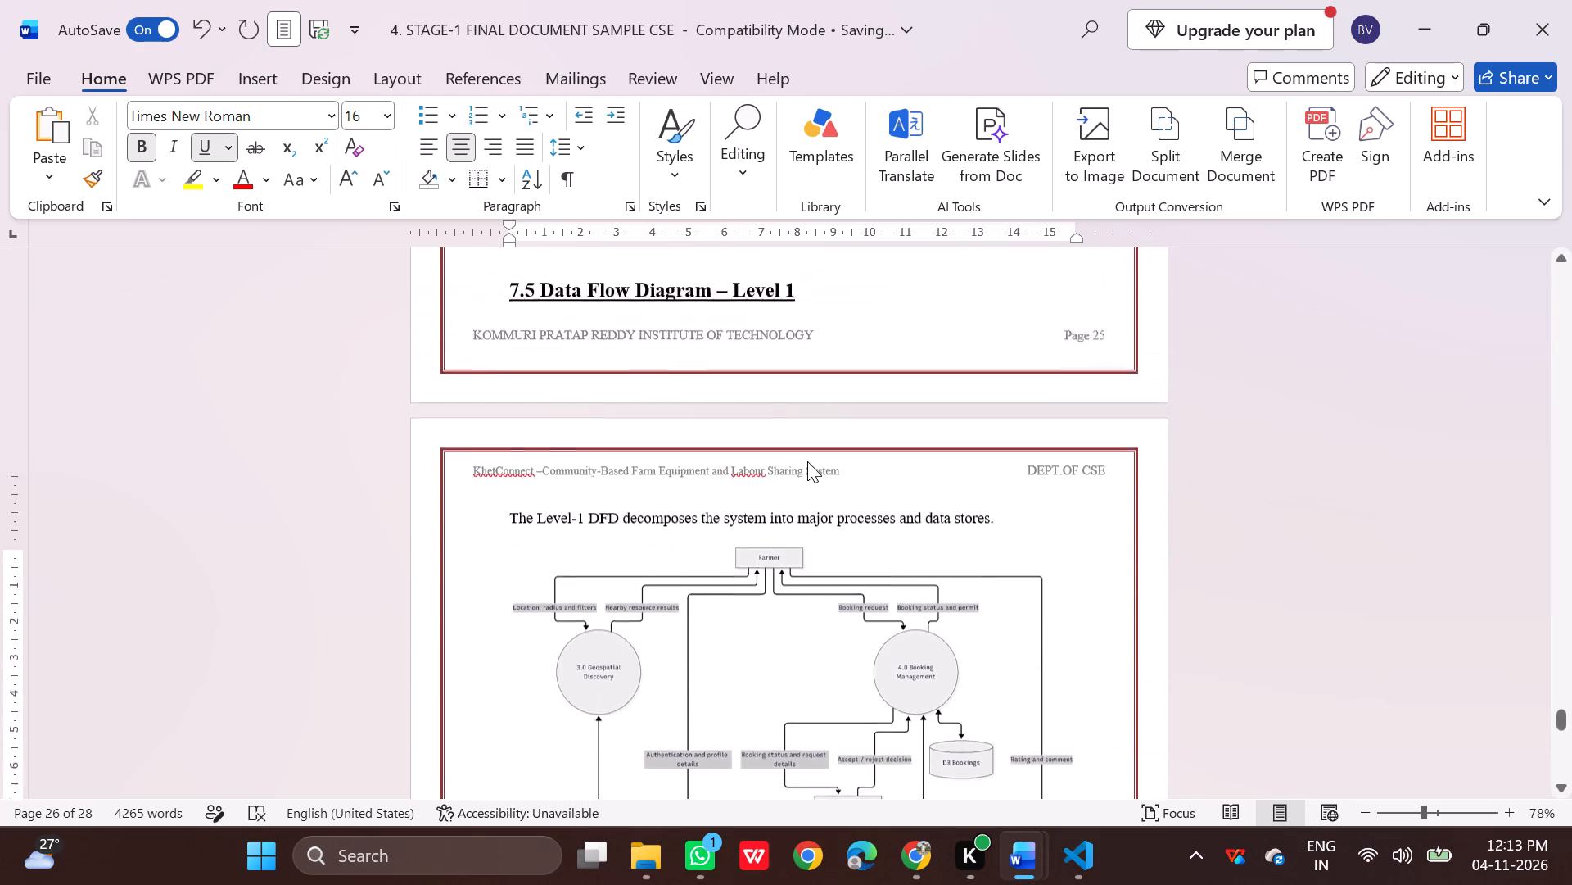
{"action": "scroll", "coordinate": [807, 461], "scroll_direction": "up", "scroll_amount": 2}
{"action": "left_click", "coordinate": [688, 356]}
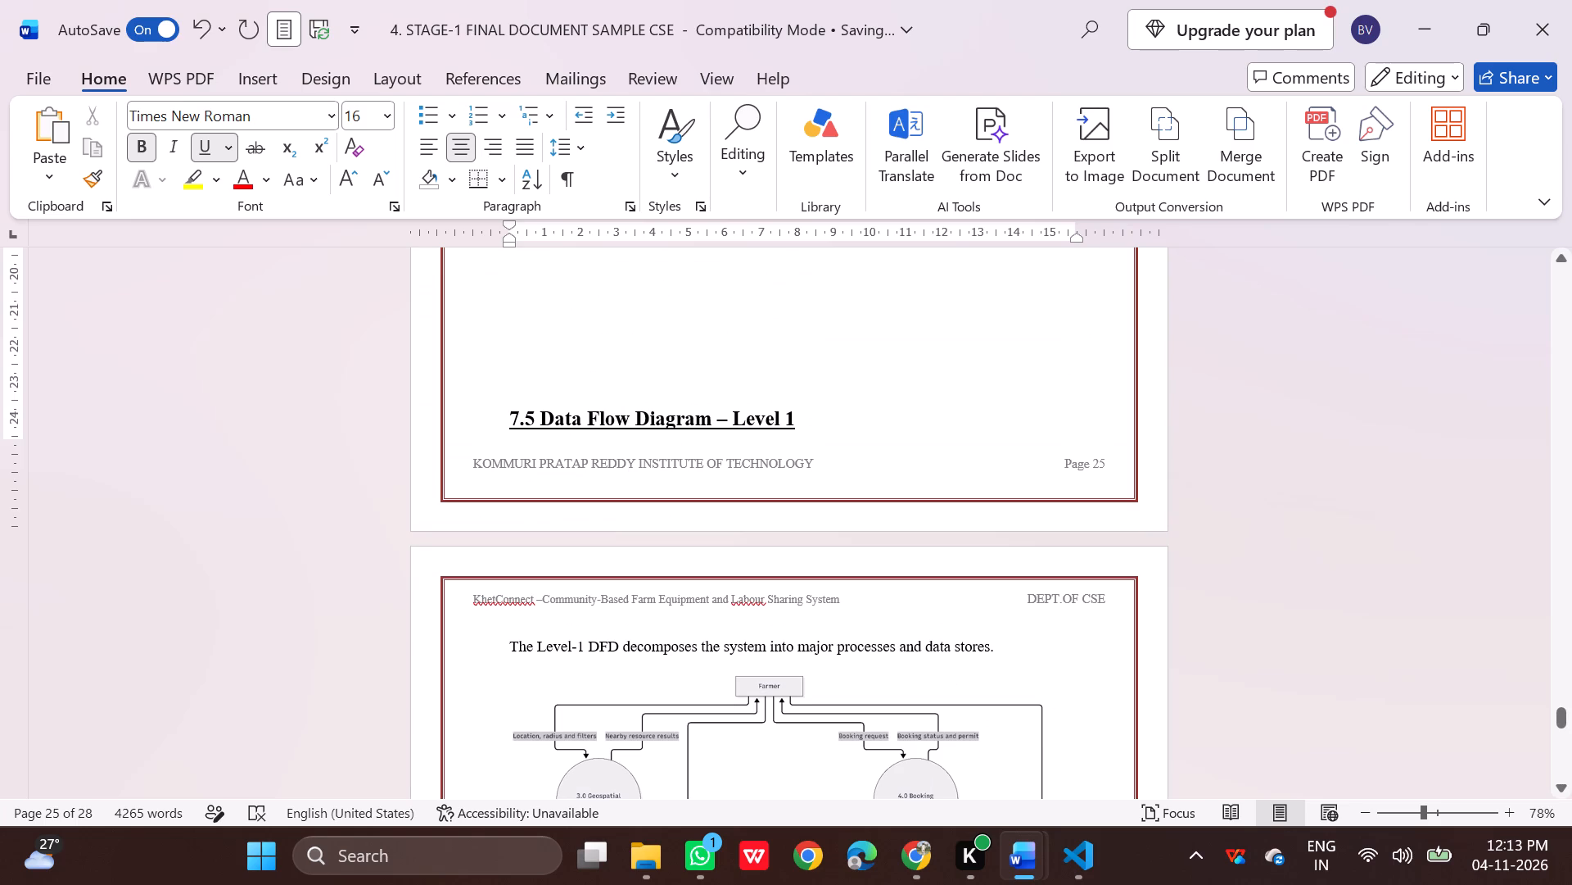
{"action": "key", "text": "Return"}
Add a blank line above the 7.4 Data Flow Diagram – Level 0 (Context Diagram) heading so it moves onto its description's page.
{"action": "scroll", "coordinate": [686, 353], "scroll_direction": "down", "scroll_amount": 13}
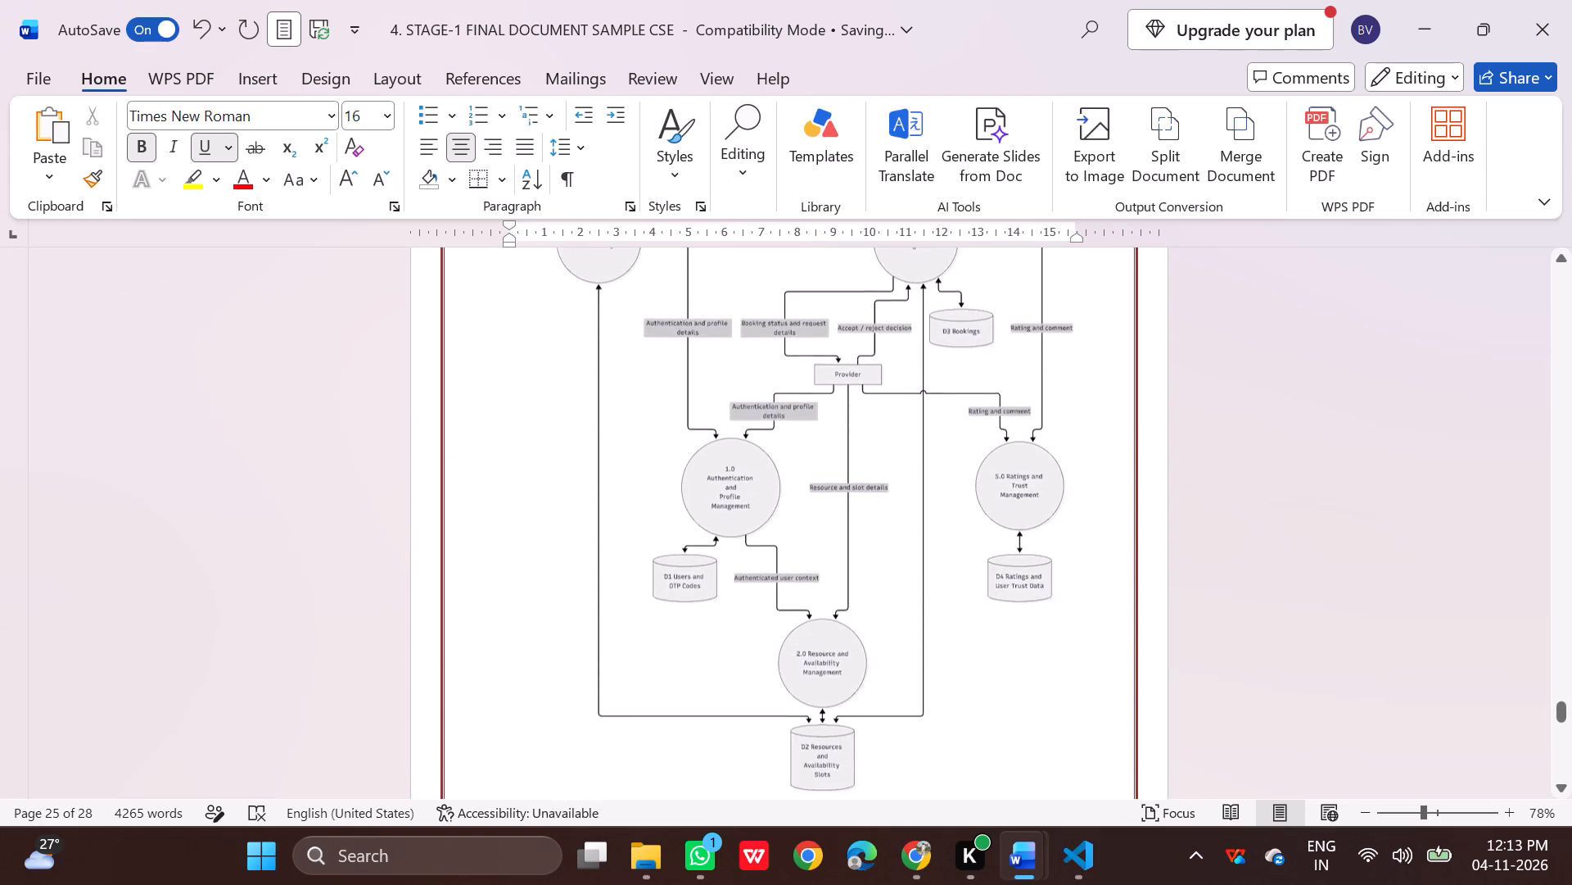
{"action": "scroll", "coordinate": [653, 410], "scroll_direction": "down", "scroll_amount": 5}
{"action": "scroll", "coordinate": [653, 410], "scroll_direction": "up", "scroll_amount": 20}
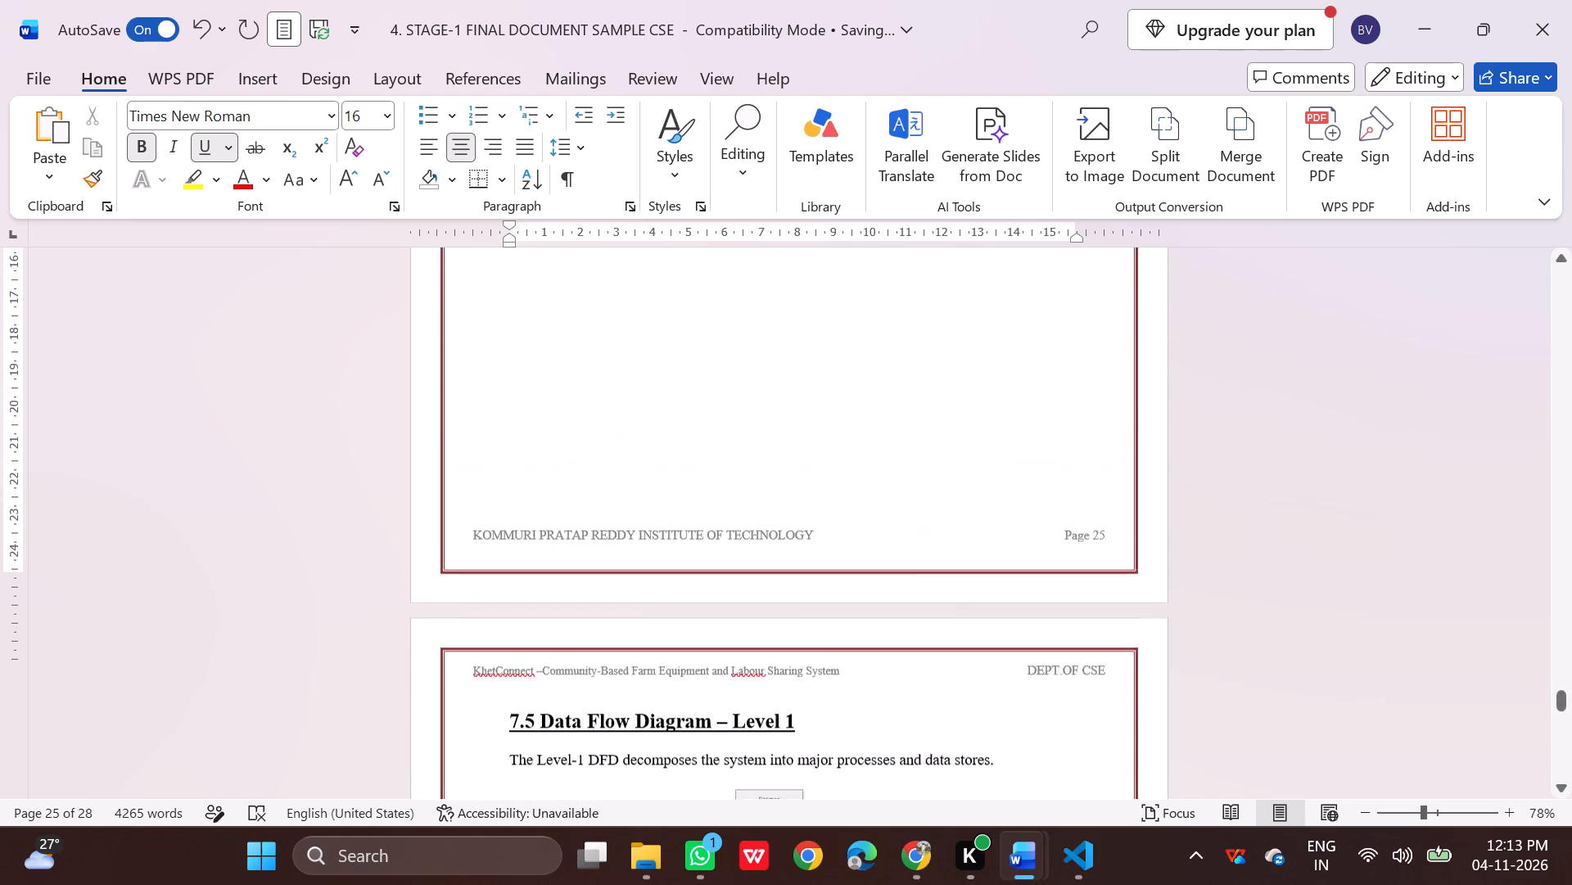
{"action": "scroll", "coordinate": [653, 410], "scroll_direction": "up", "scroll_amount": 20}
{"action": "scroll", "coordinate": [653, 410], "scroll_direction": "up", "scroll_amount": 1}
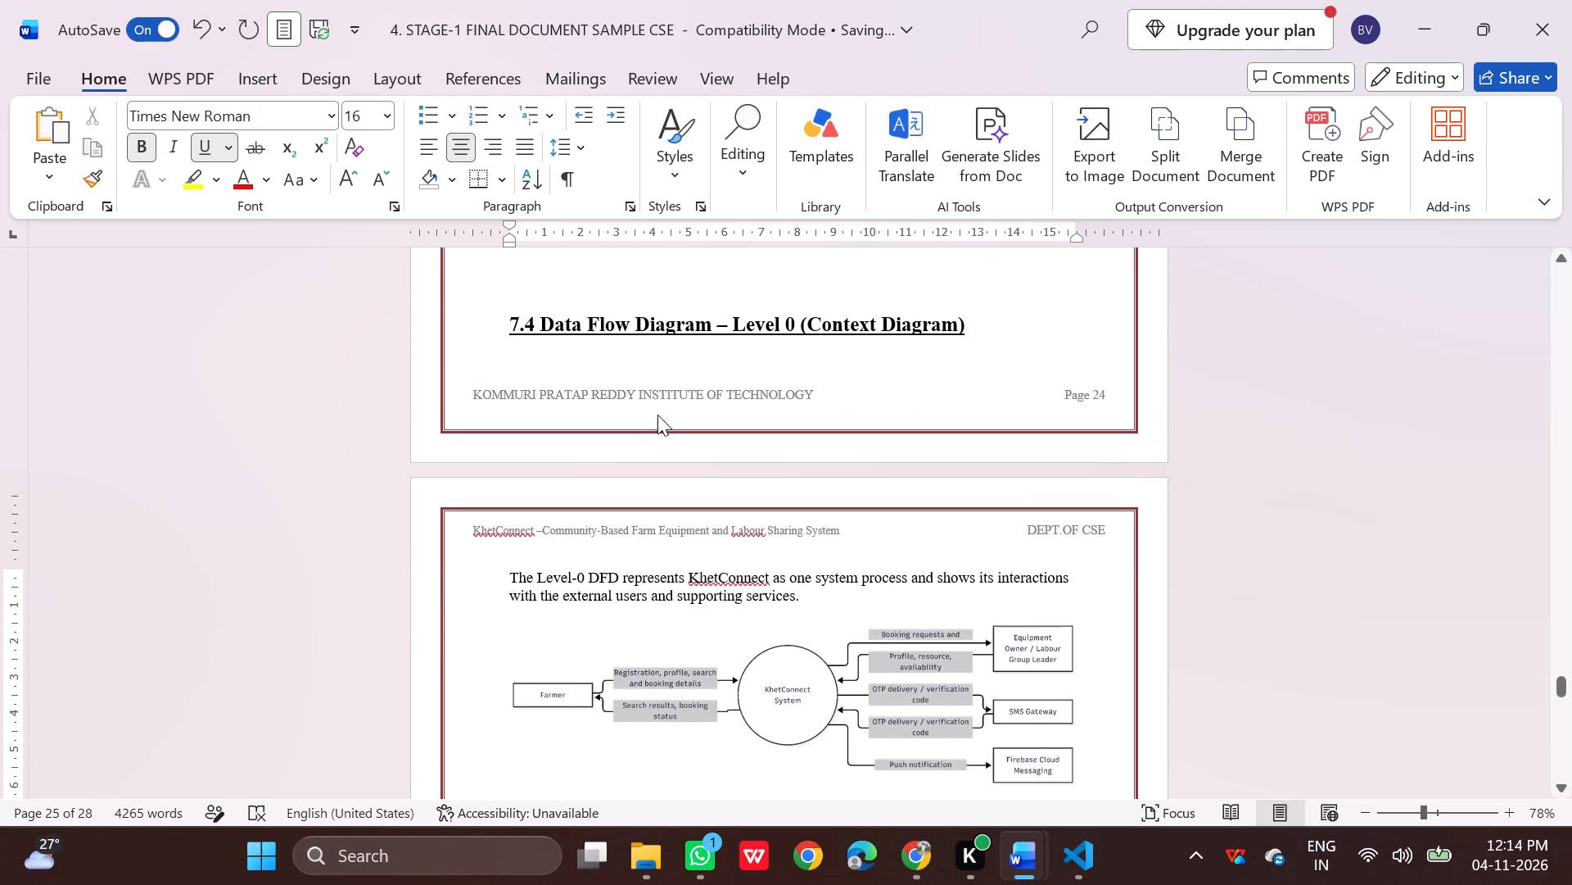
{"action": "scroll", "coordinate": [627, 240], "scroll_direction": "up", "scroll_amount": 3}
{"action": "scroll", "coordinate": [638, 345], "scroll_direction": "up", "scroll_amount": 3}
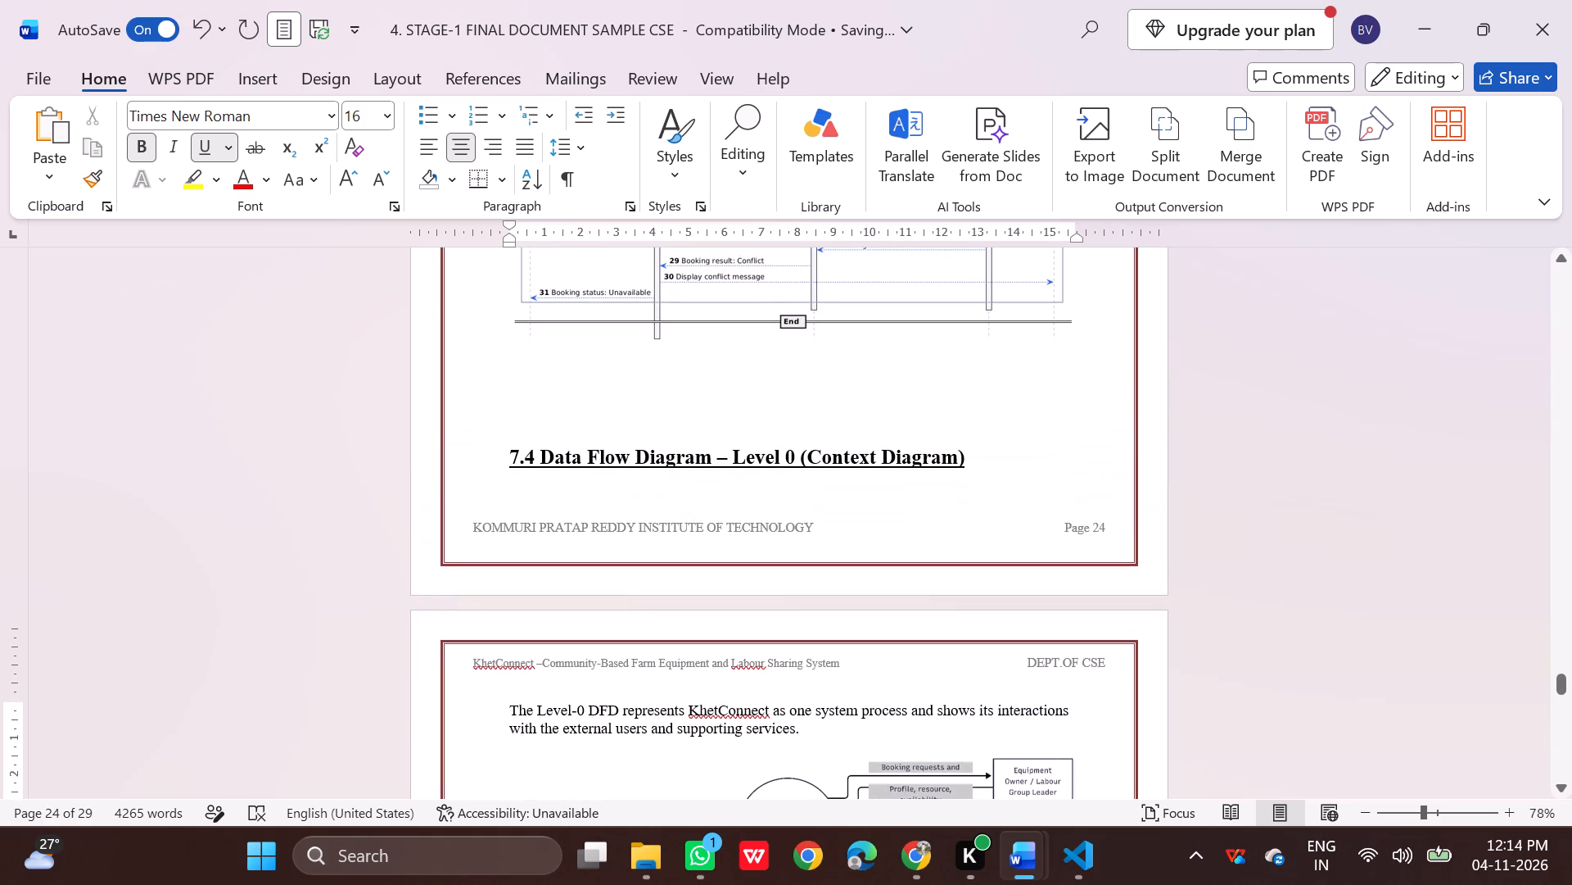
{"action": "left_click", "coordinate": [622, 404]}
{"action": "key", "text": "Return"}
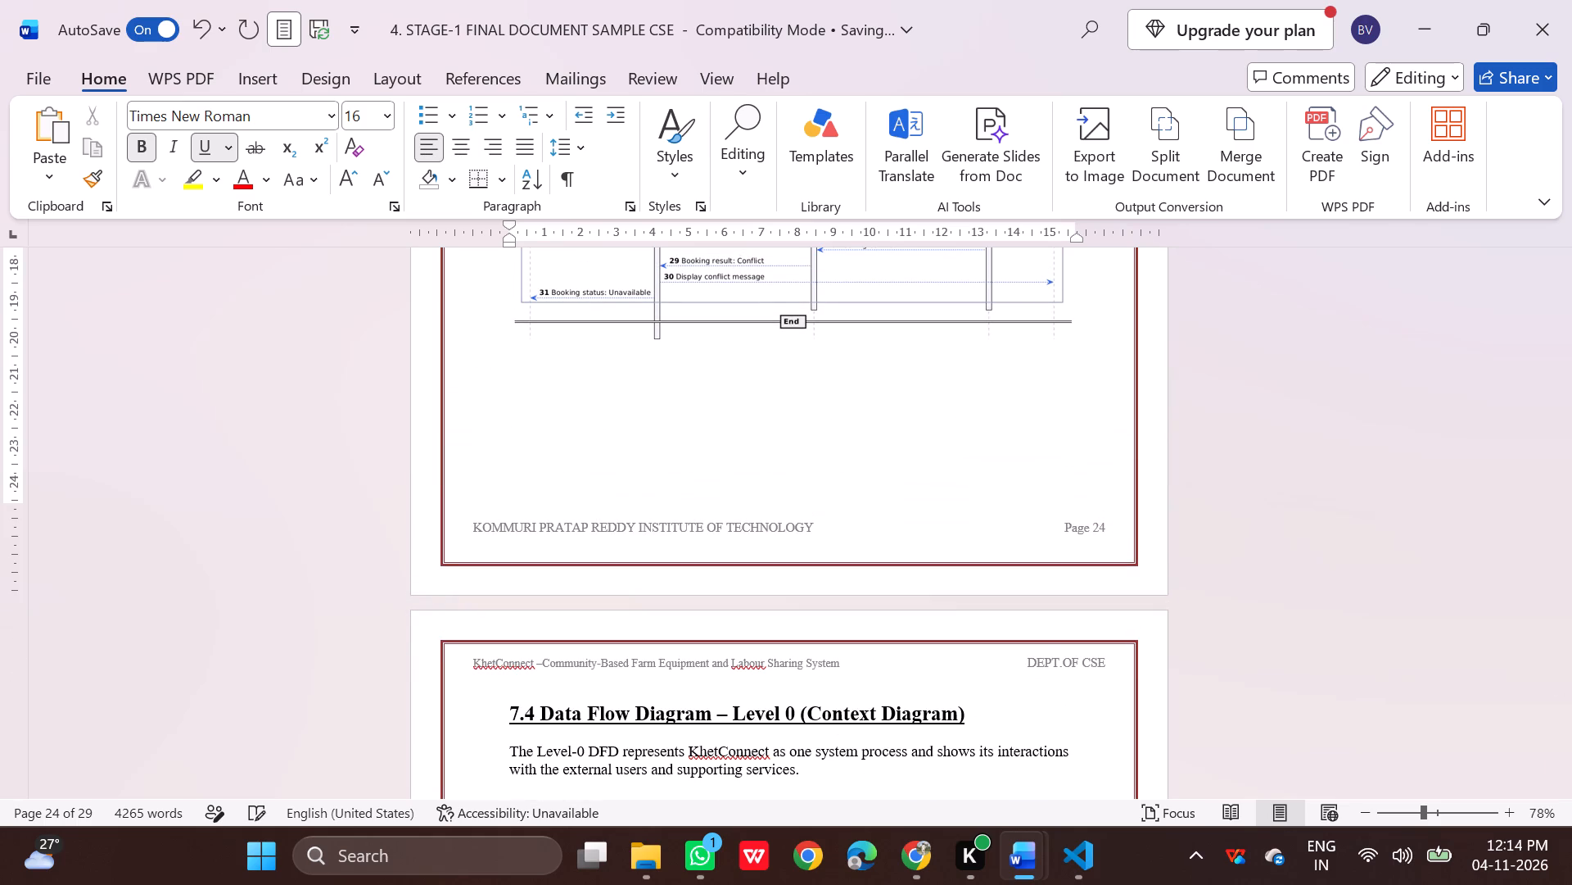
Add a blank line above the 7.3 Sequence Diagram – Booking Request and Acceptance heading so it moves onto its diagram's page.
{"action": "scroll", "coordinate": [622, 404], "scroll_direction": "down", "scroll_amount": 15}
{"action": "scroll", "coordinate": [621, 403], "scroll_direction": "up", "scroll_amount": 4}
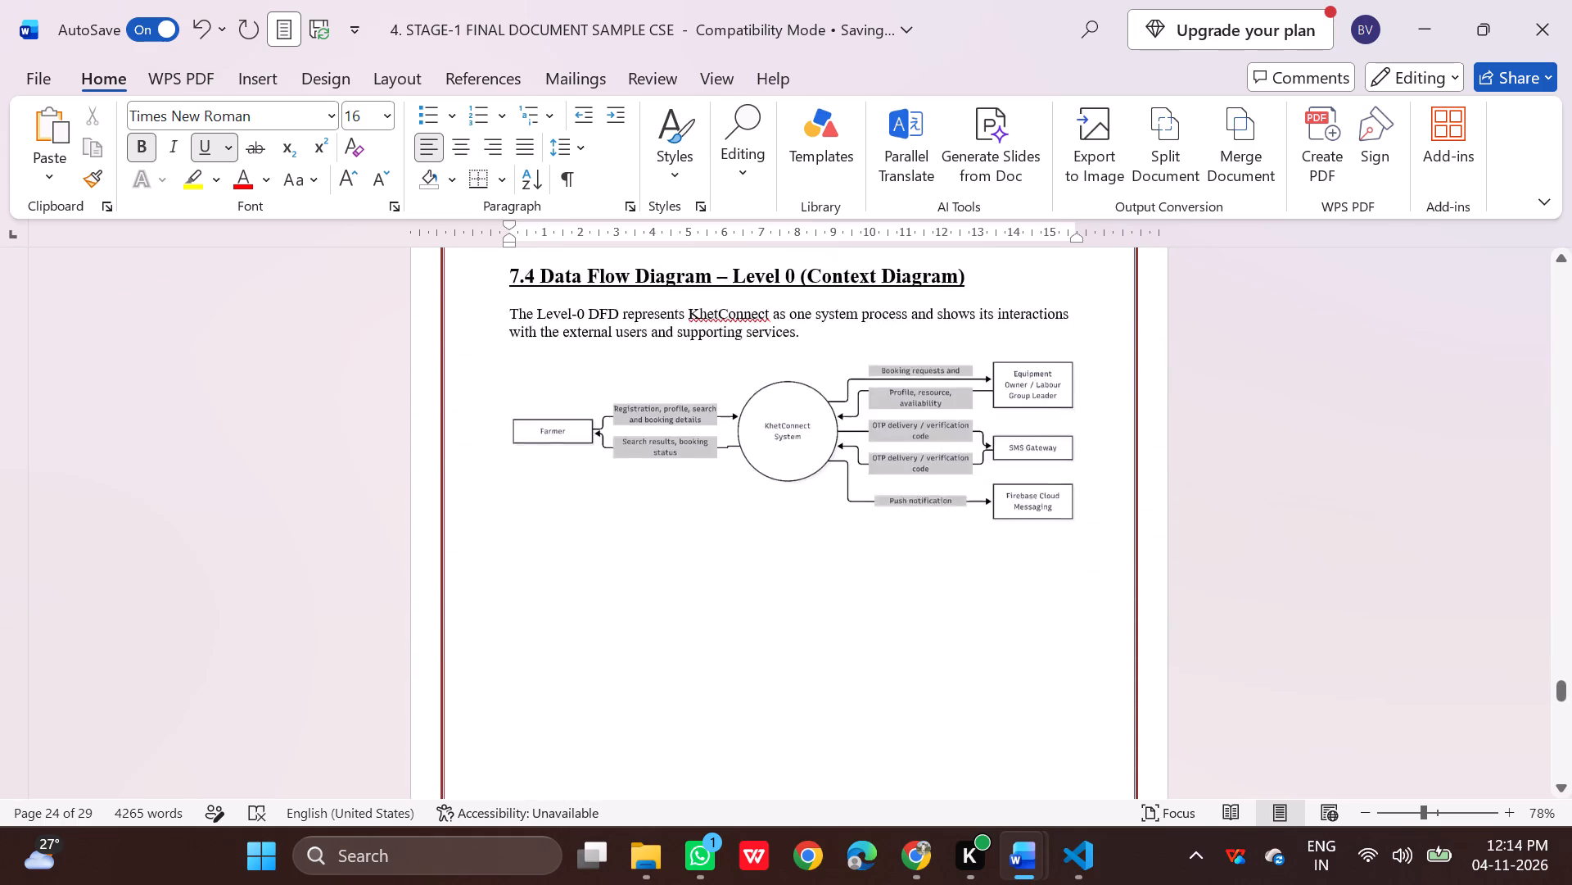
{"action": "scroll", "coordinate": [621, 403], "scroll_direction": "up", "scroll_amount": 11}
{"action": "scroll", "coordinate": [621, 403], "scroll_direction": "up", "scroll_amount": 16}
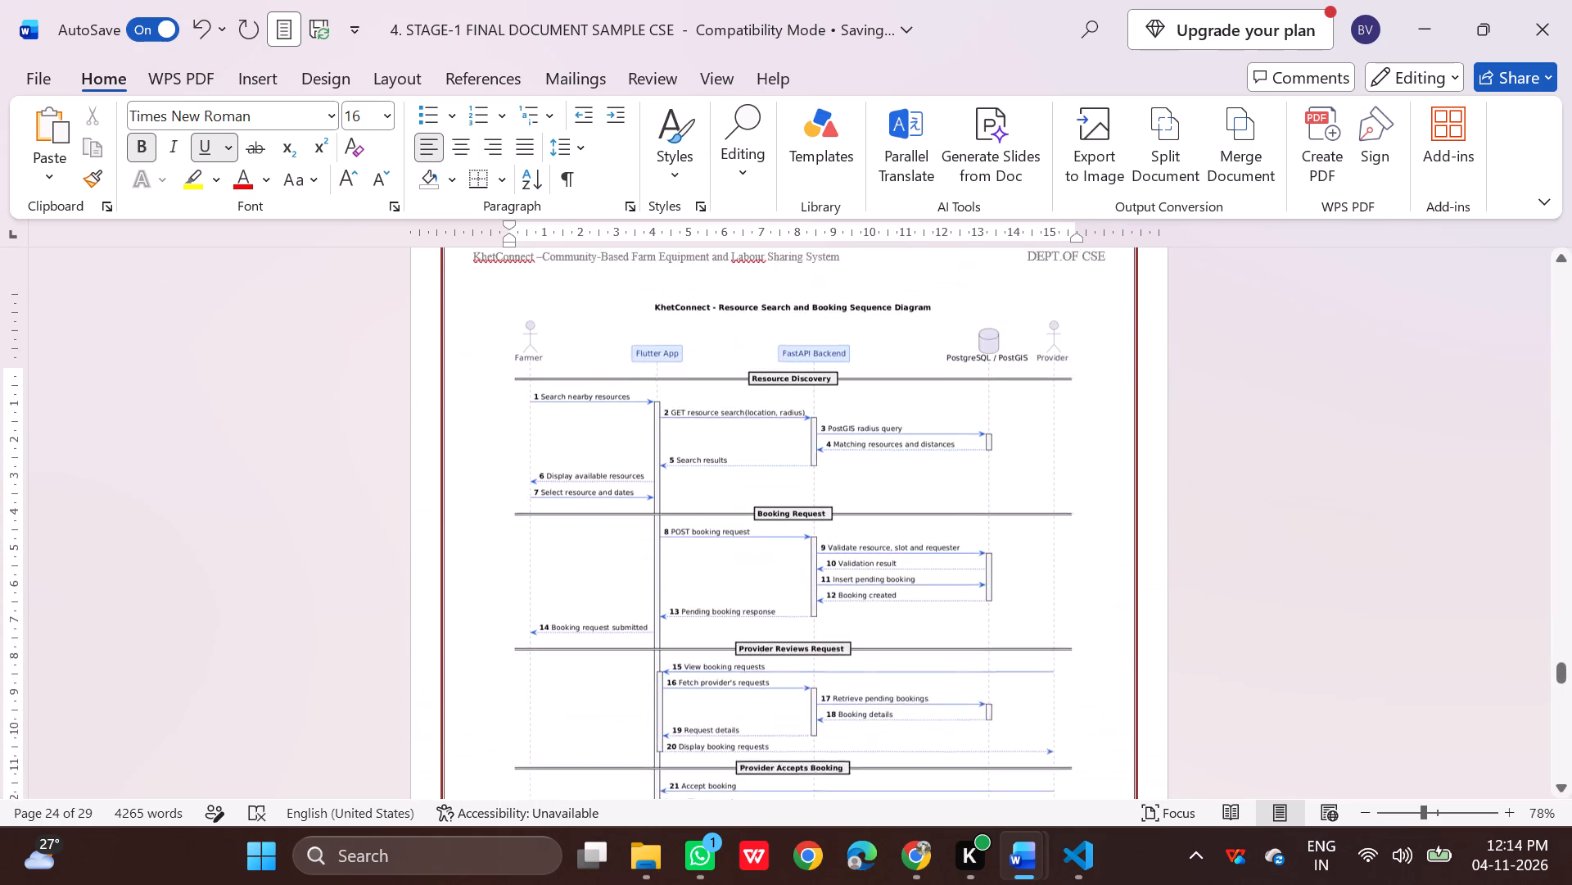
{"action": "scroll", "coordinate": [621, 403], "scroll_direction": "up", "scroll_amount": 5}
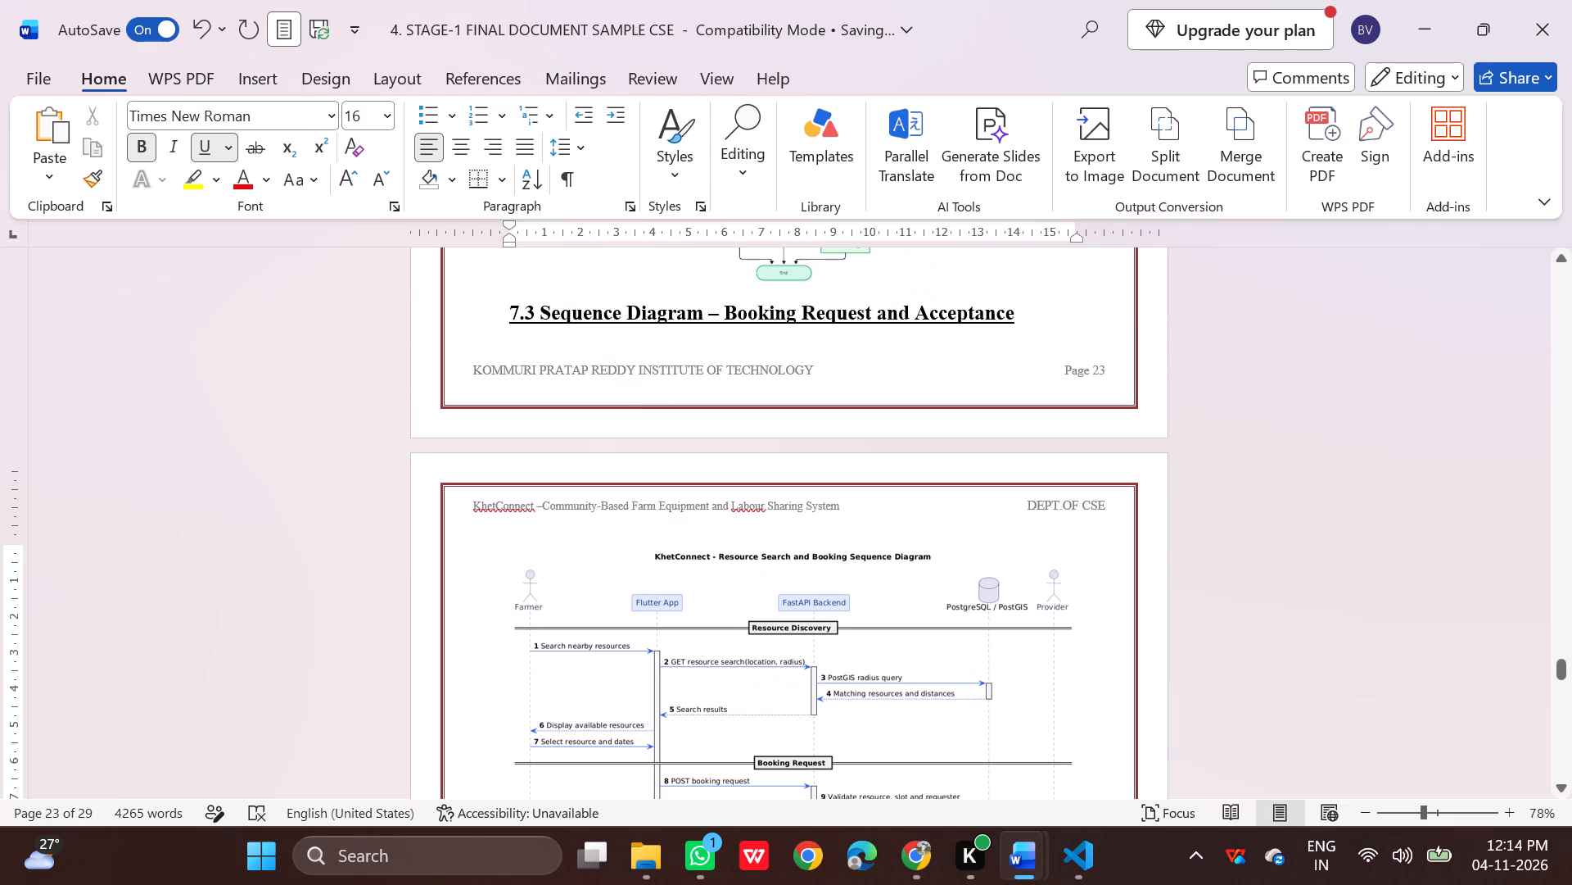
{"action": "scroll", "coordinate": [983, 338], "scroll_direction": "up", "scroll_amount": 2}
{"action": "left_click", "coordinate": [972, 362]}
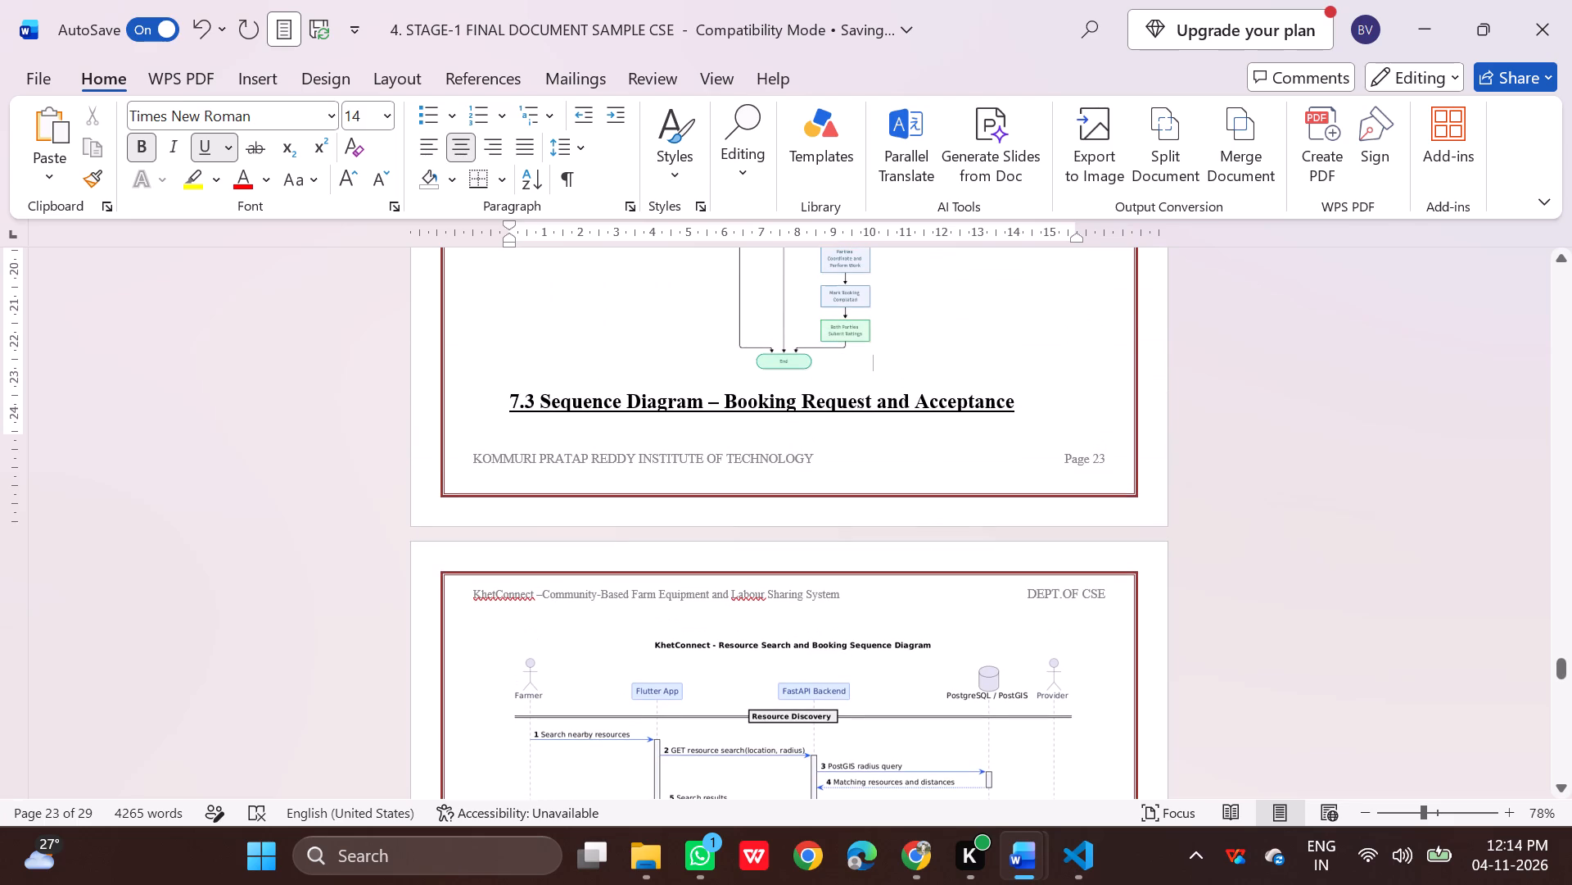
{"action": "key", "text": "Return"}
Examine how the 7.2 and 7.3 headings and their diagrams are laid out across the pages.
{"action": "scroll", "coordinate": [617, 474], "scroll_direction": "down", "scroll_amount": 8}
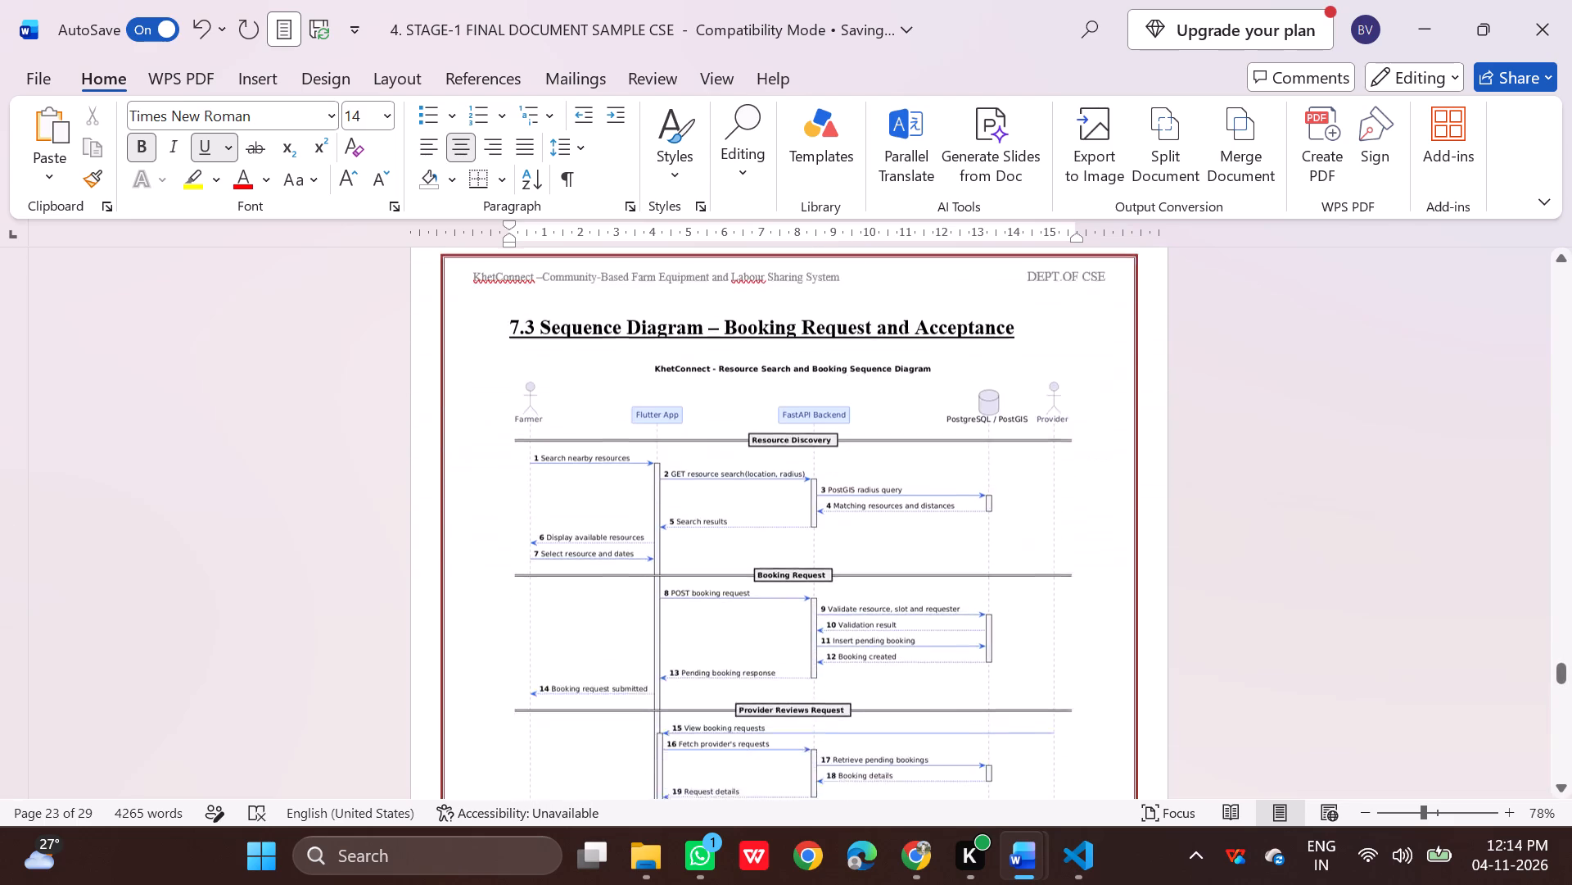
{"action": "scroll", "coordinate": [617, 477], "scroll_direction": "down", "scroll_amount": 12}
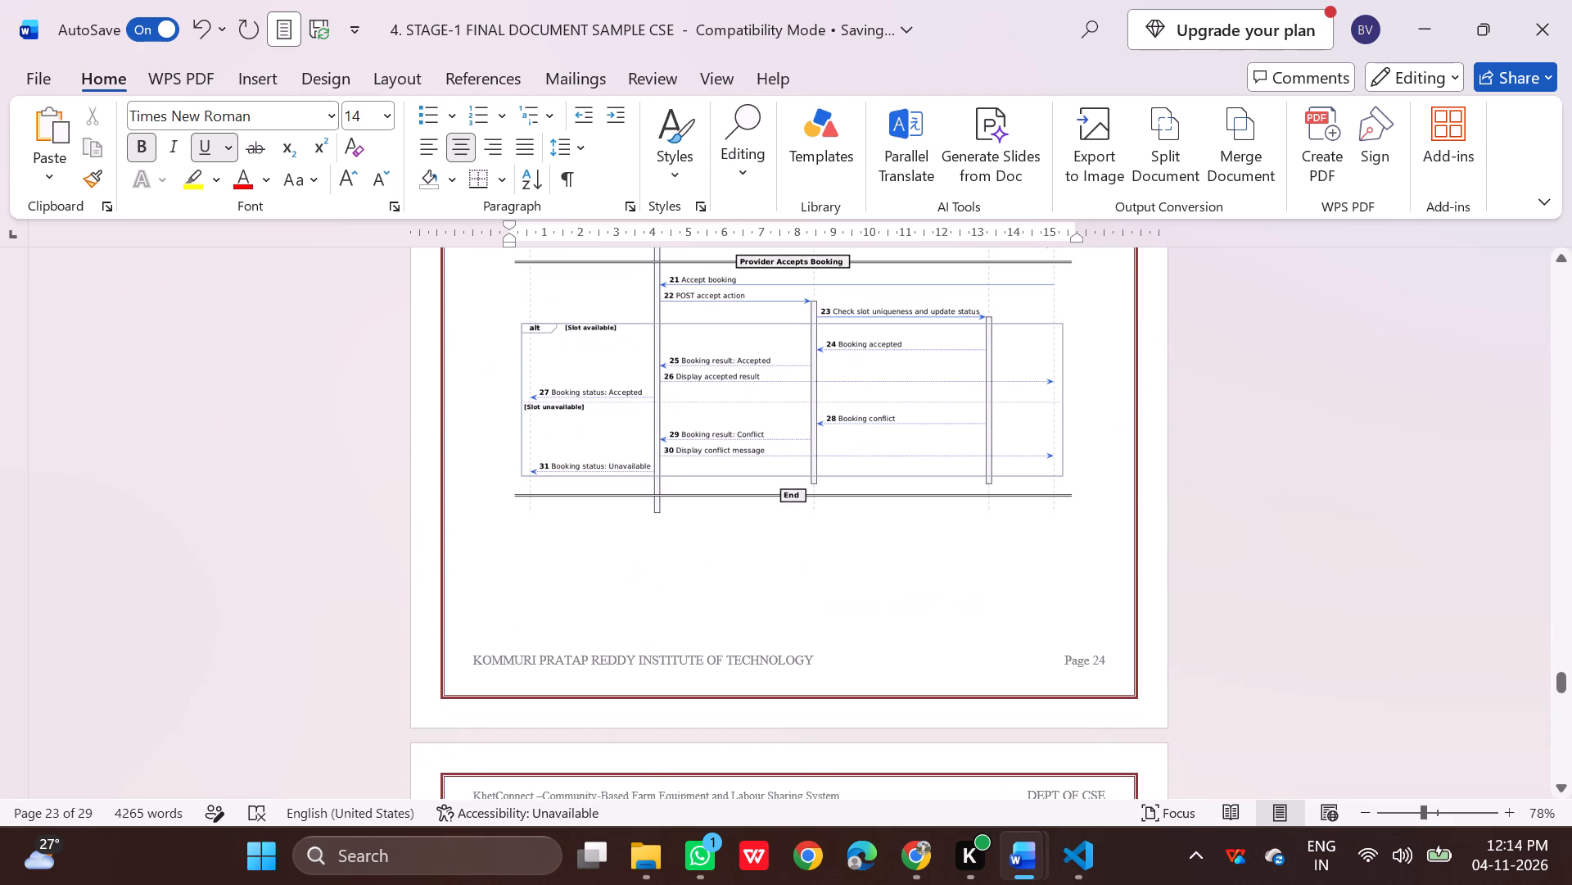
{"action": "scroll", "coordinate": [617, 477], "scroll_direction": "down", "scroll_amount": 3}
{"action": "scroll", "coordinate": [782, 495], "scroll_direction": "up", "scroll_amount": 4}
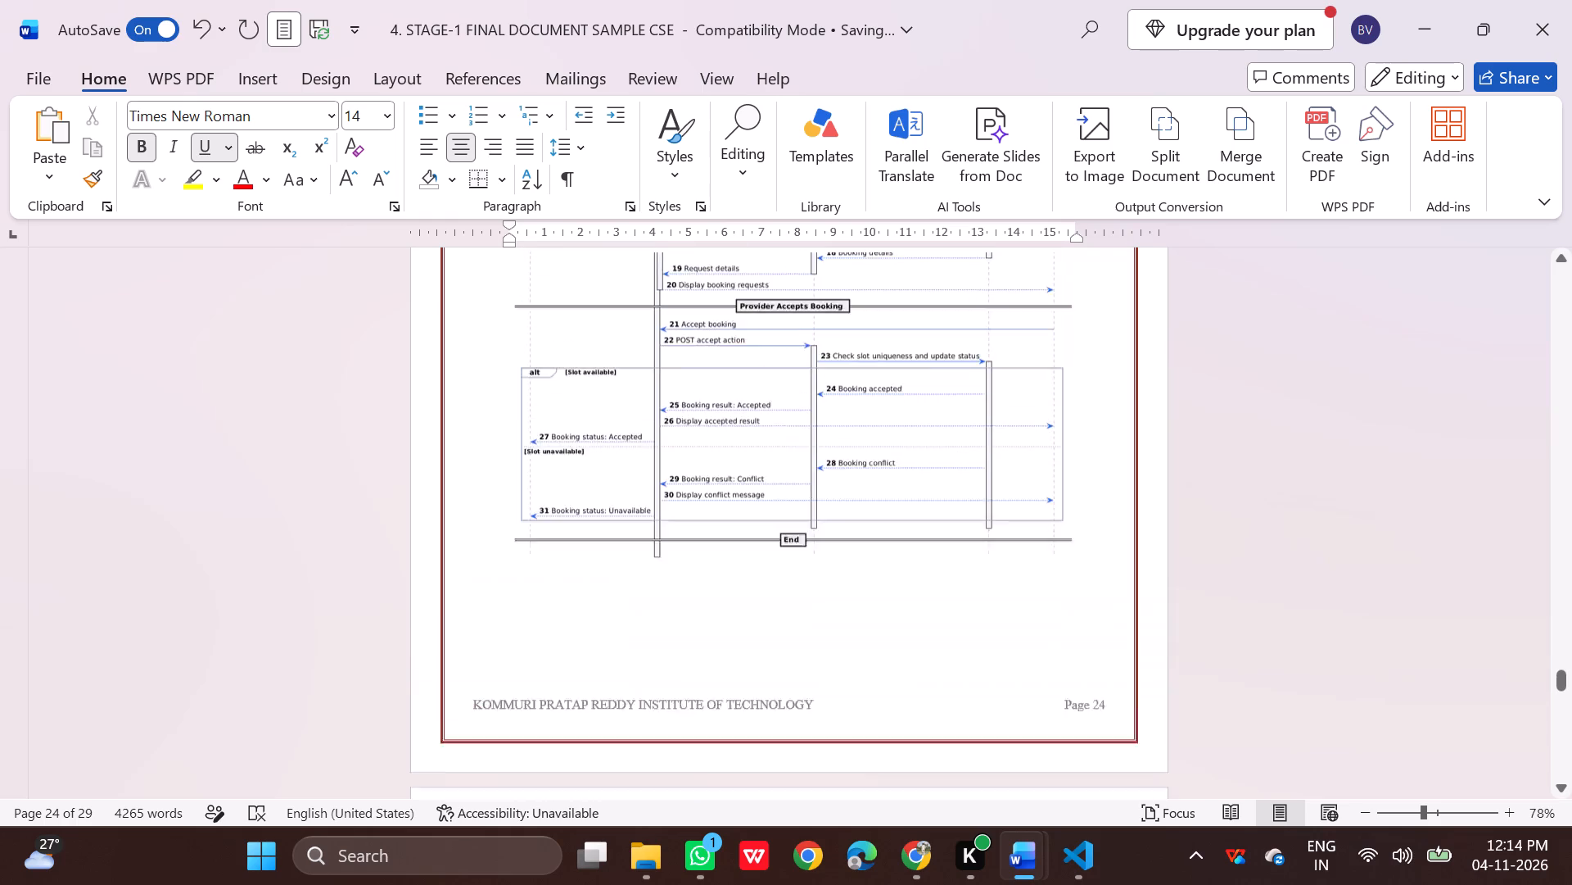
{"action": "scroll", "coordinate": [779, 494], "scroll_direction": "up", "scroll_amount": 13}
{"action": "scroll", "coordinate": [796, 489], "scroll_direction": "up", "scroll_amount": 11}
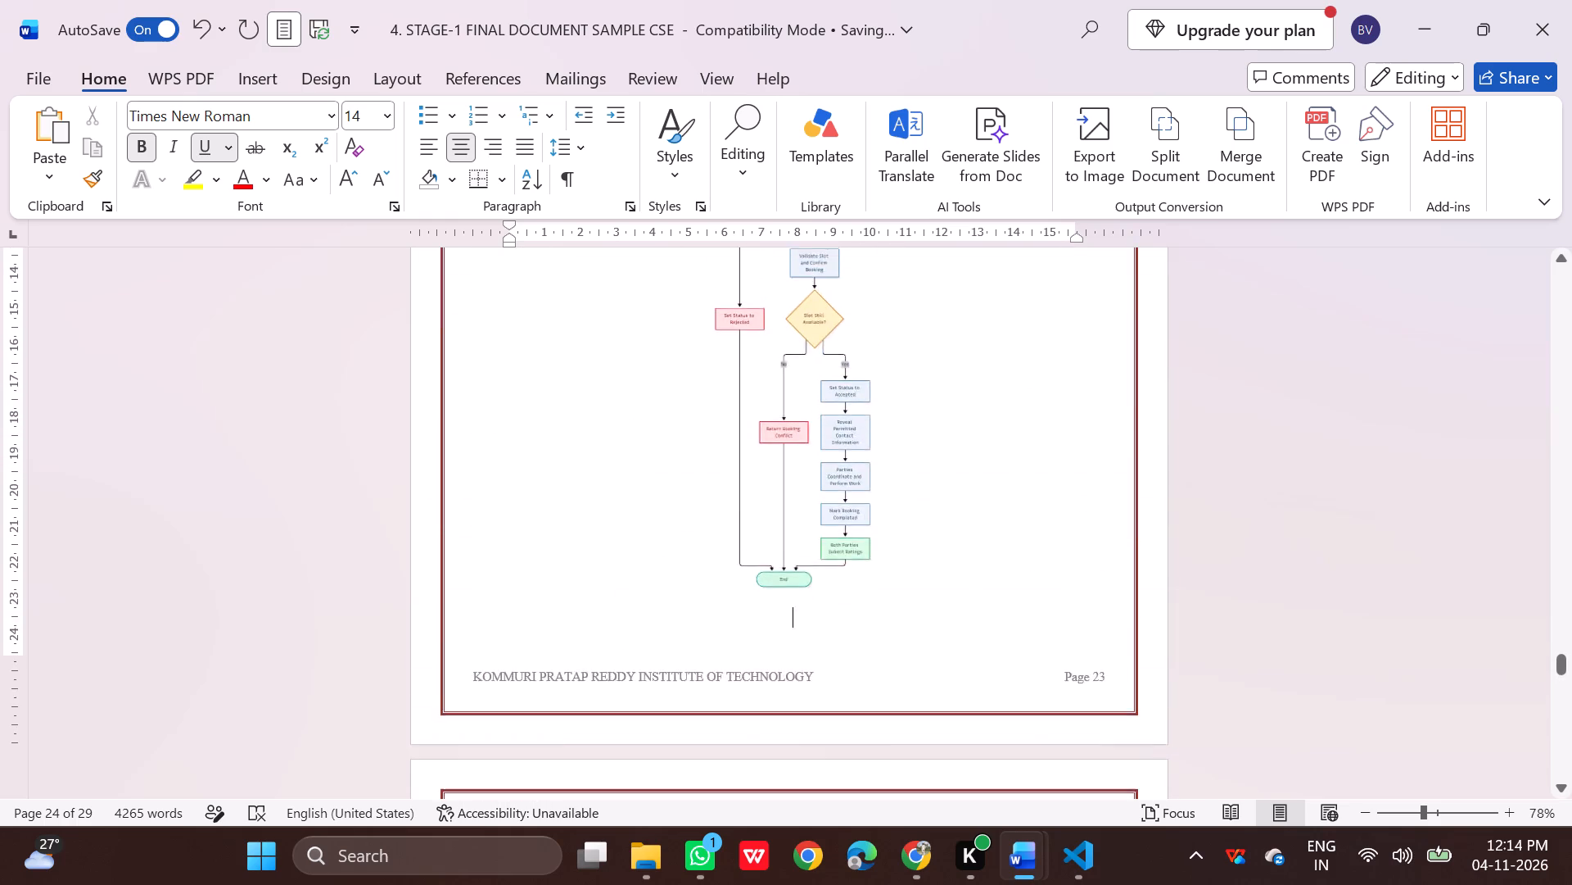
{"action": "scroll", "coordinate": [735, 474], "scroll_direction": "up", "scroll_amount": 20}
{"action": "scroll", "coordinate": [735, 474], "scroll_direction": "up", "scroll_amount": 6}
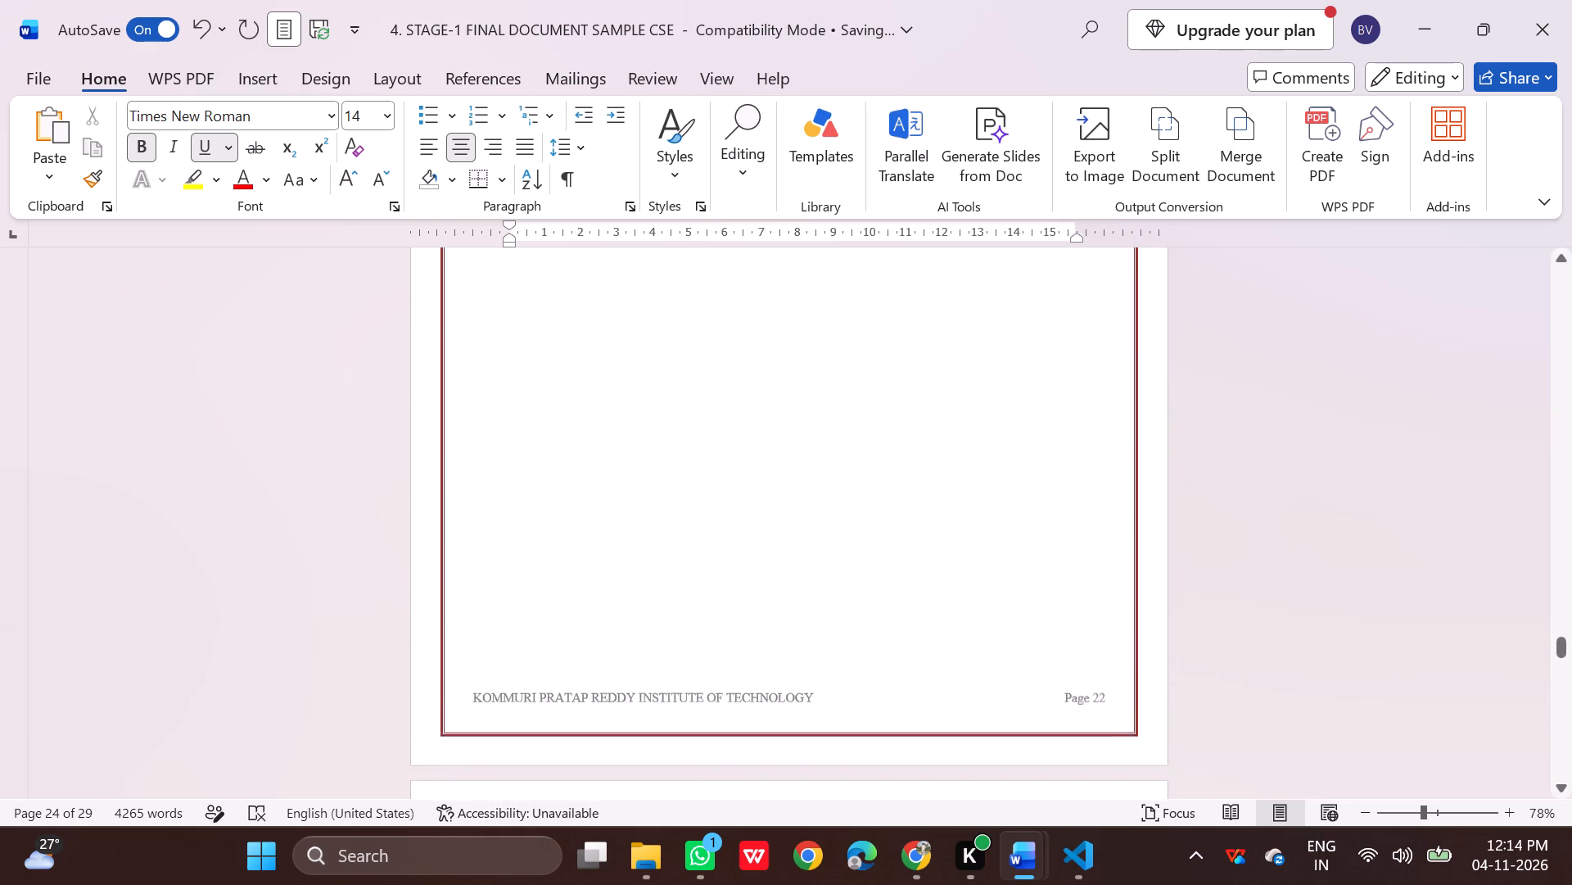
{"action": "scroll", "coordinate": [746, 462], "scroll_direction": "up", "scroll_amount": 12}
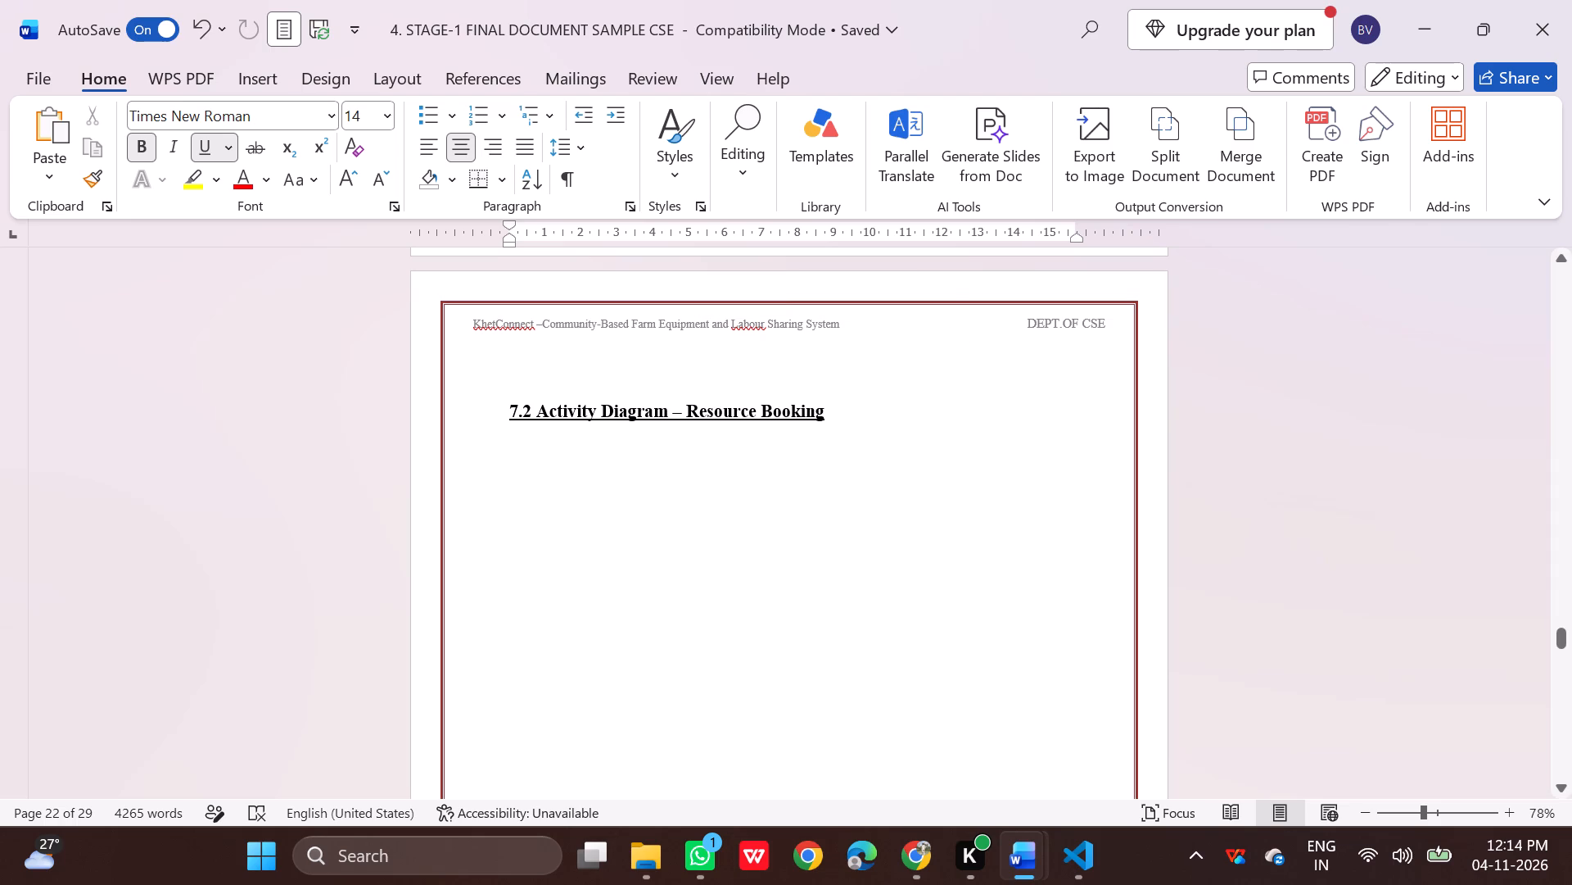
{"action": "scroll", "coordinate": [942, 258], "scroll_direction": "down", "scroll_amount": 6}
{"action": "scroll", "coordinate": [948, 346], "scroll_direction": "down", "scroll_amount": 14}
{"action": "scroll", "coordinate": [946, 351], "scroll_direction": "up", "scroll_amount": 9}
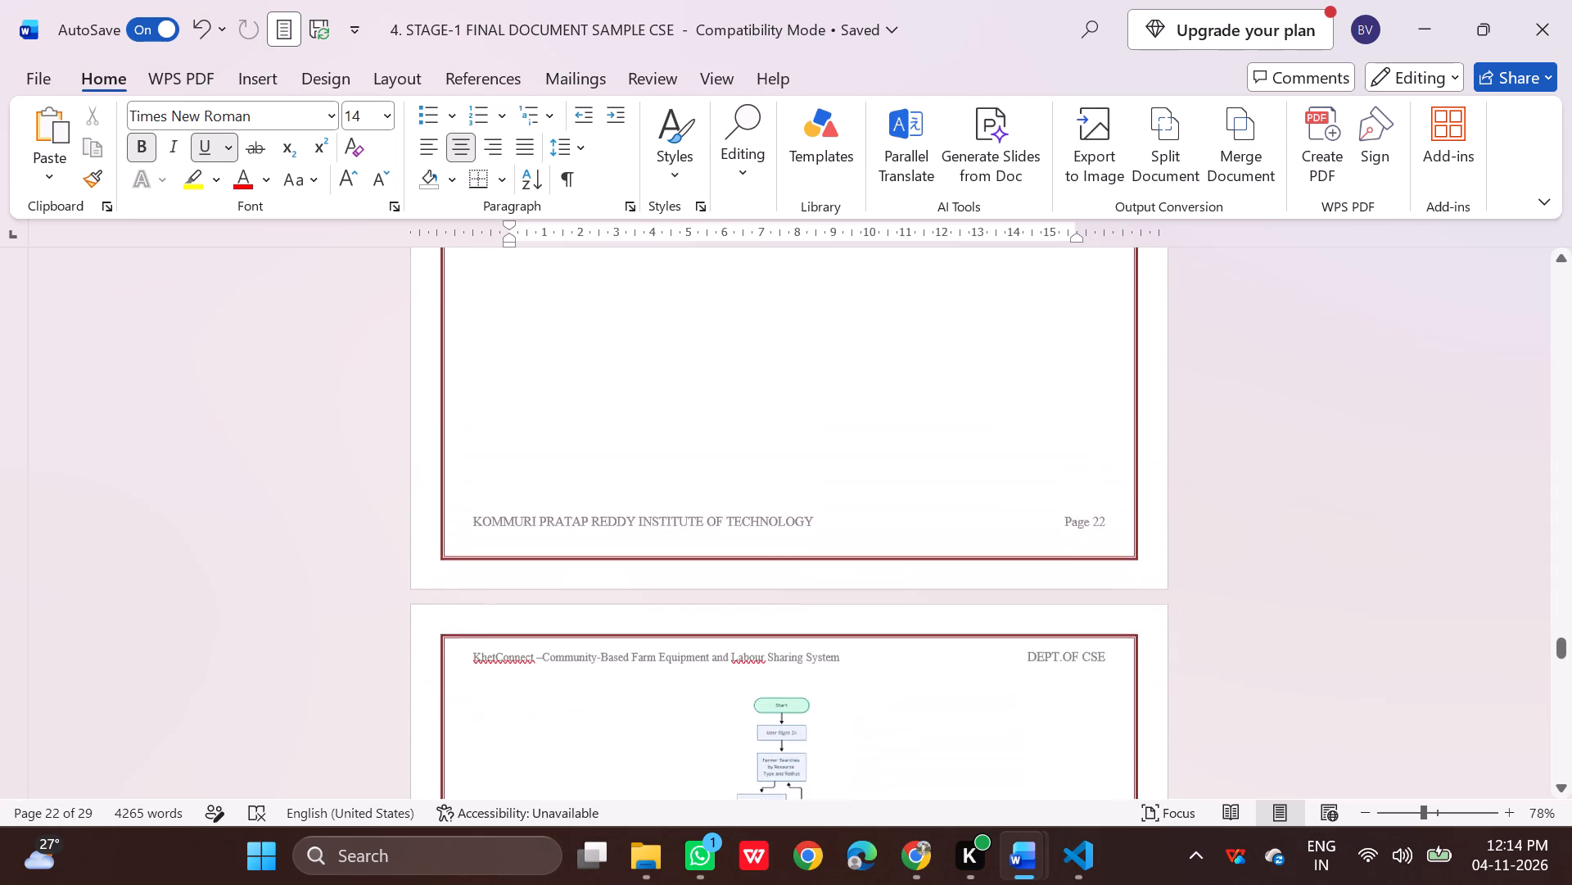
{"action": "scroll", "coordinate": [944, 357], "scroll_direction": "up", "scroll_amount": 12}
{"action": "scroll", "coordinate": [906, 376], "scroll_direction": "down", "scroll_amount": 18}
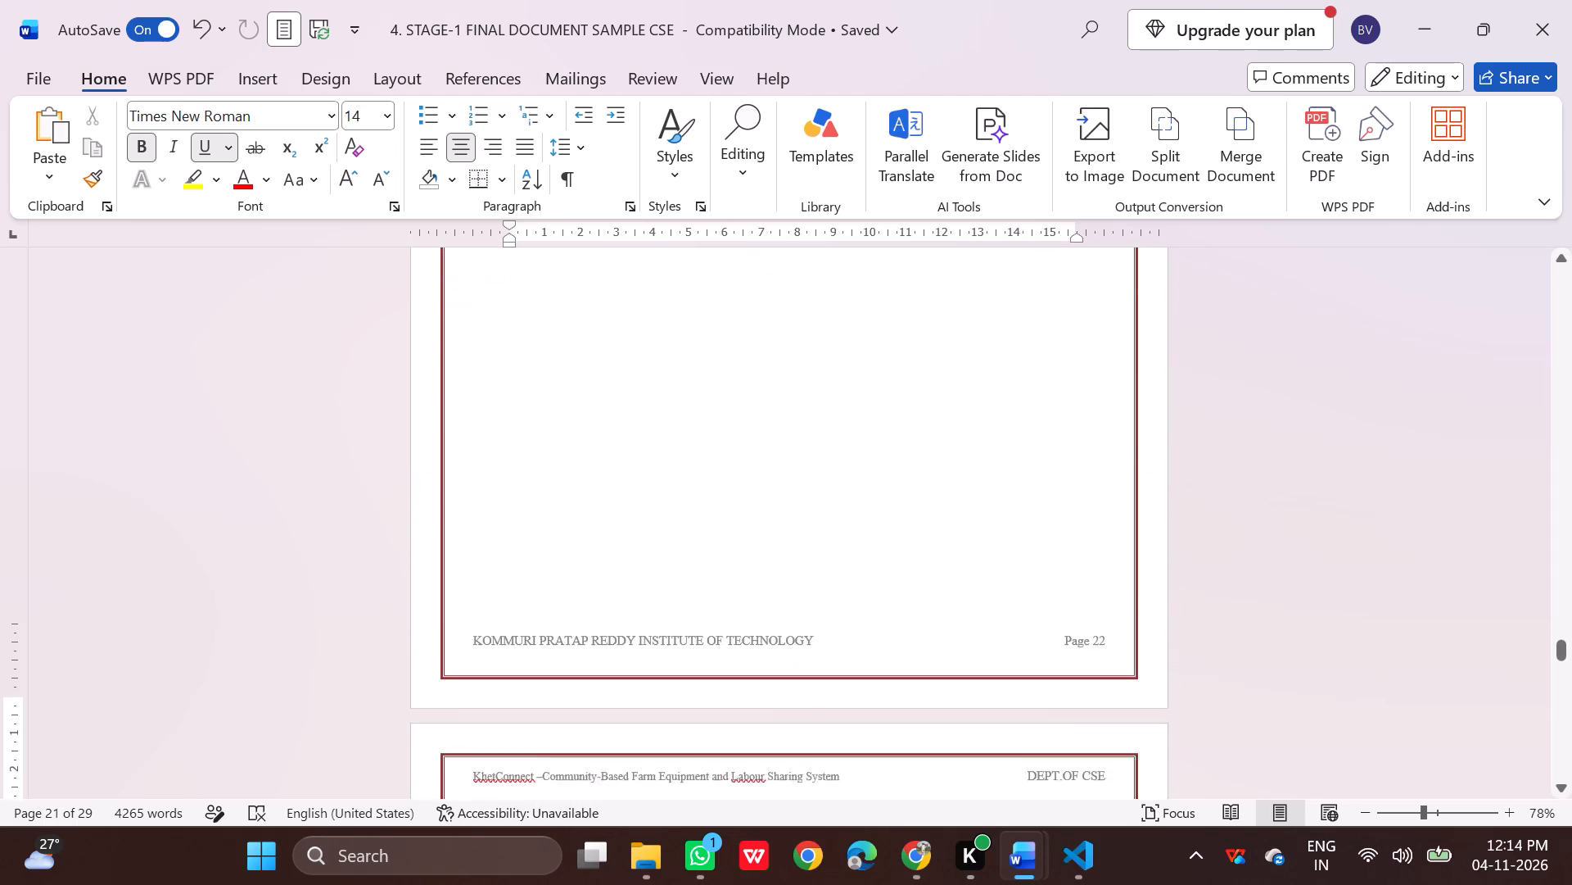
{"action": "scroll", "coordinate": [906, 374], "scroll_direction": "down", "scroll_amount": 19}
{"action": "scroll", "coordinate": [906, 373], "scroll_direction": "down", "scroll_amount": 4}
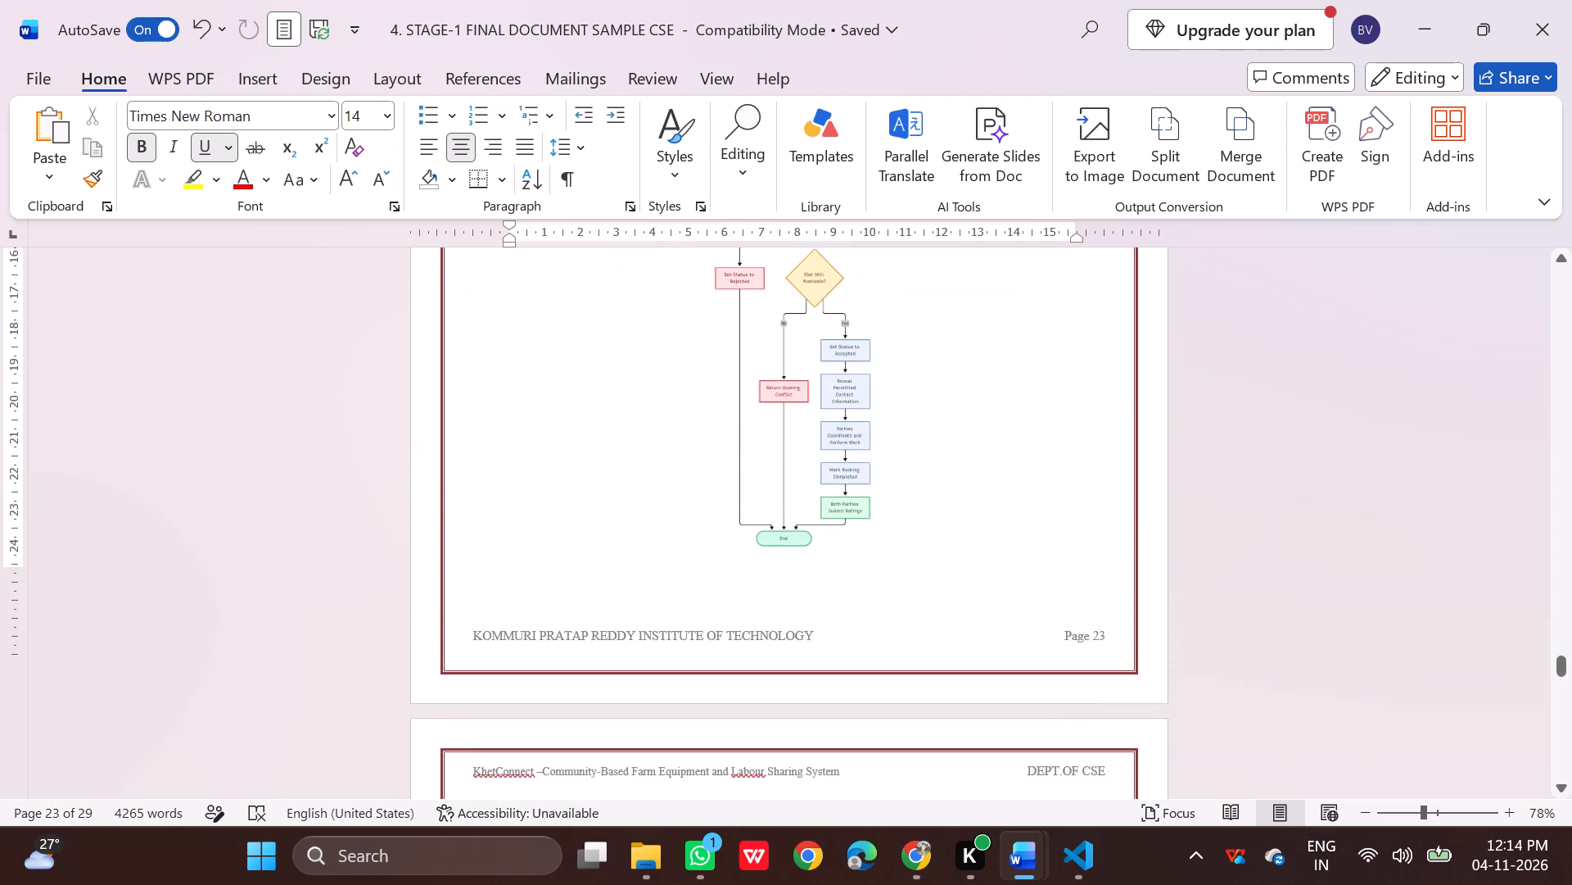
Copy the resource booking activity diagram picture belonging to section 7.2.
{"action": "scroll", "coordinate": [910, 416], "scroll_direction": "up", "scroll_amount": 8}
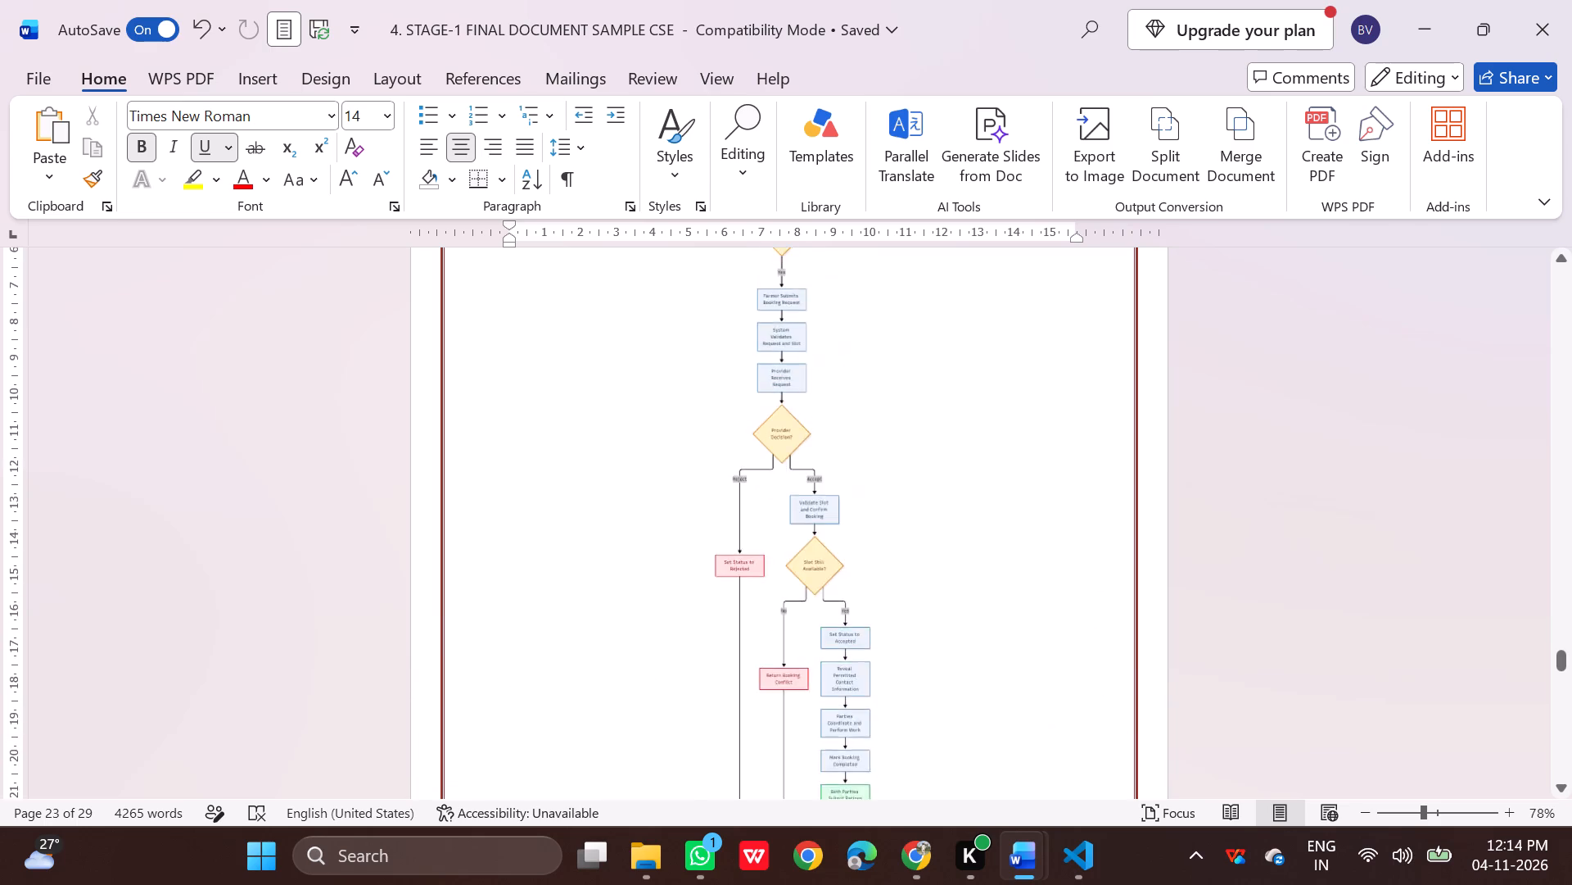
{"action": "scroll", "coordinate": [910, 425], "scroll_direction": "up", "scroll_amount": 4}
{"action": "scroll", "coordinate": [835, 503], "scroll_direction": "up", "scroll_amount": 2}
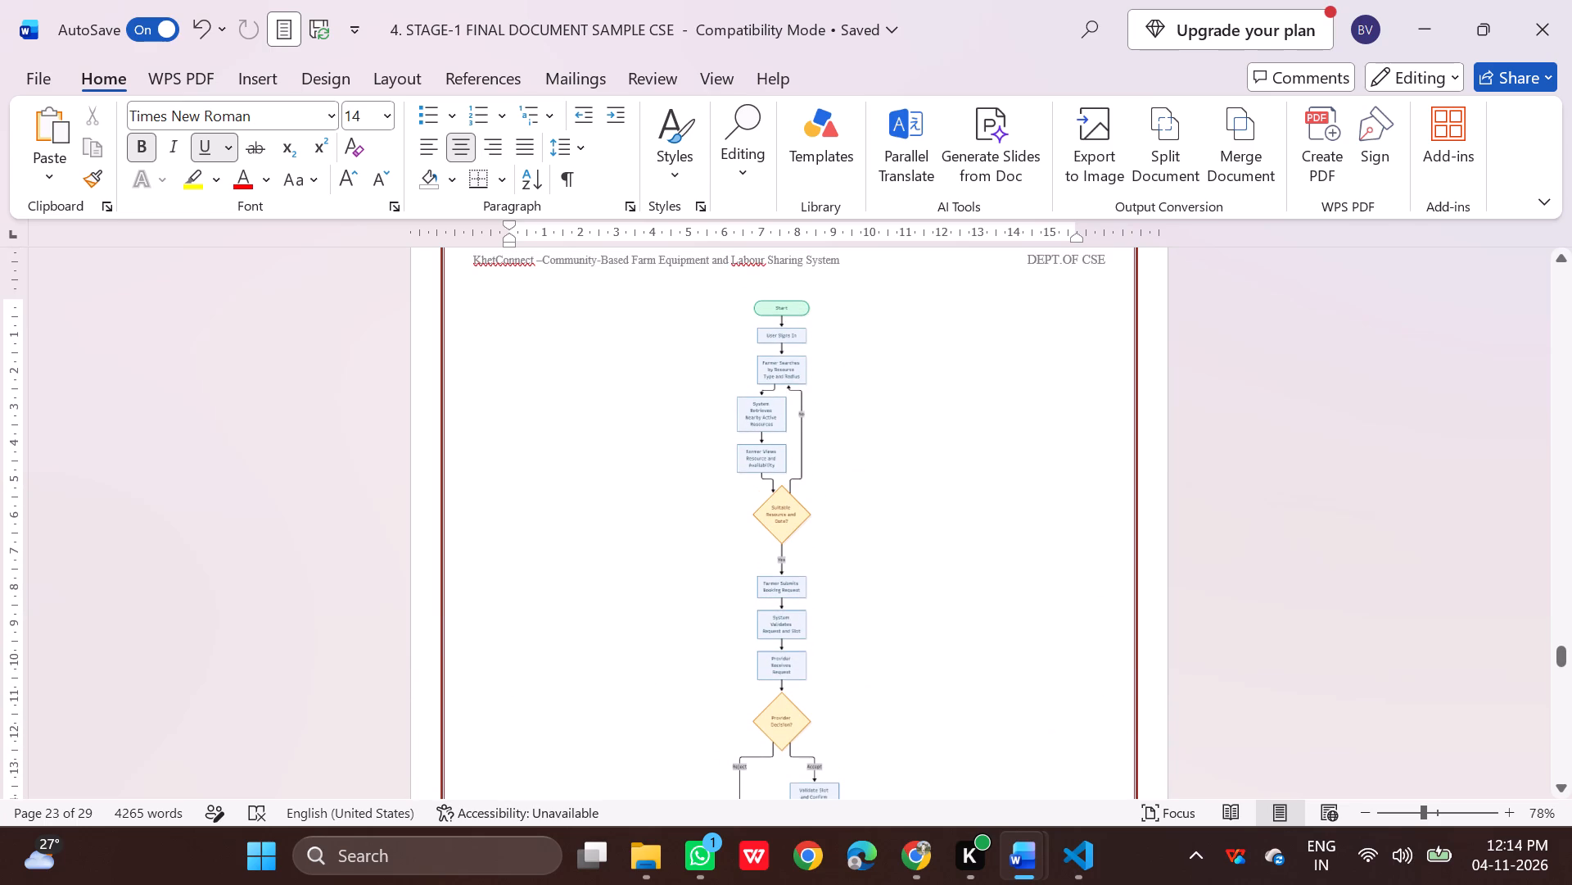
{"action": "left_click_drag", "start_coordinate": [815, 548], "coordinate": [815, 529]}
{"action": "scroll", "coordinate": [1037, 479], "scroll_direction": "up", "scroll_amount": 4}
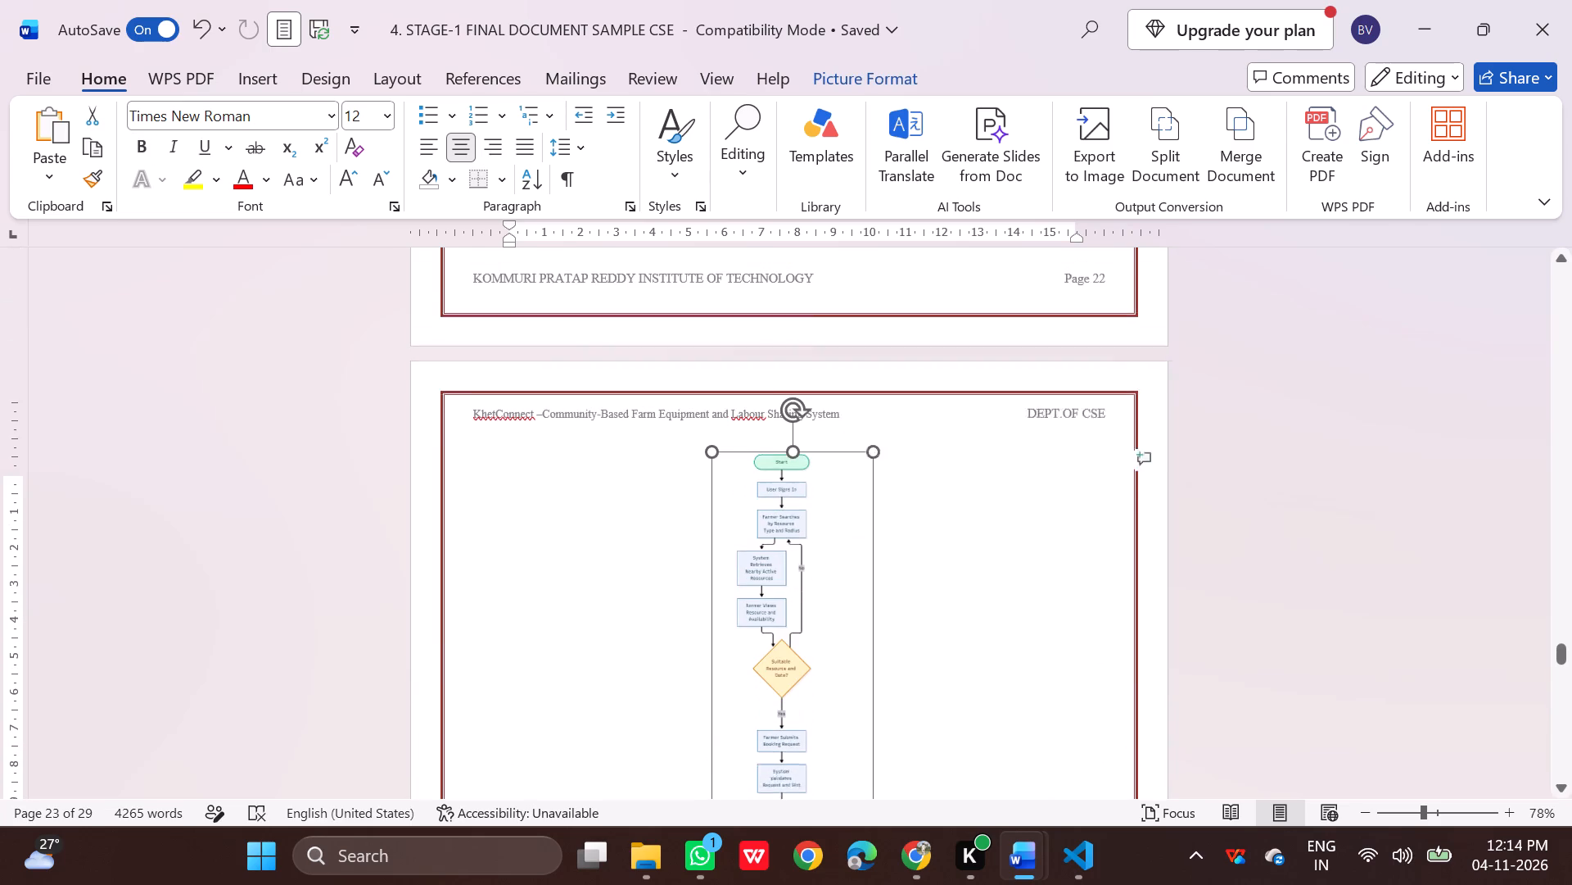
{"action": "scroll", "coordinate": [897, 527], "scroll_direction": "up", "scroll_amount": 4}
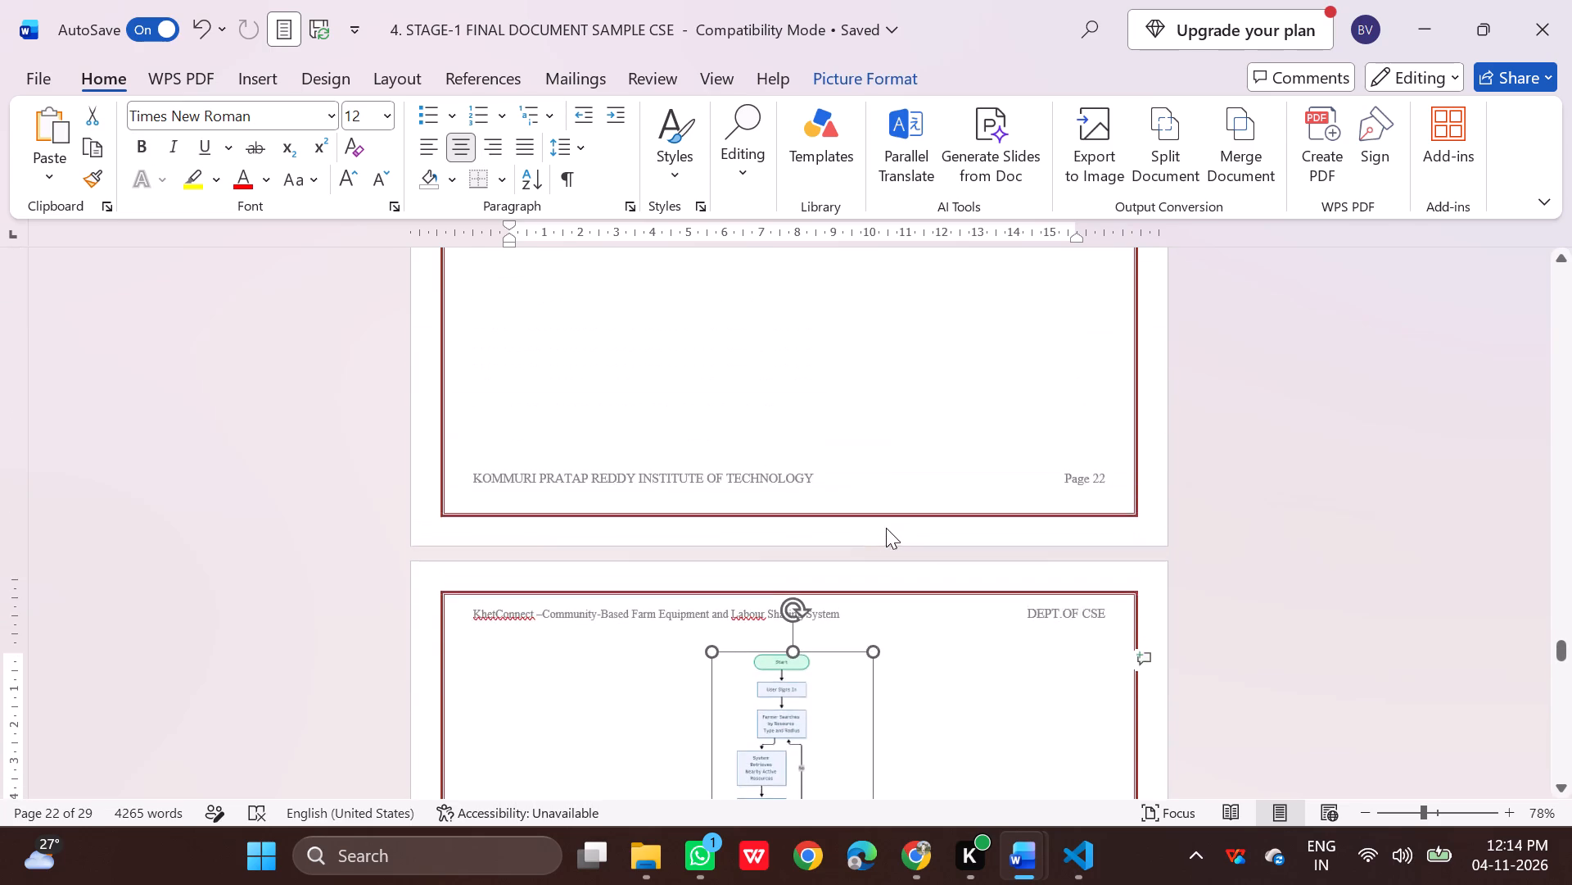
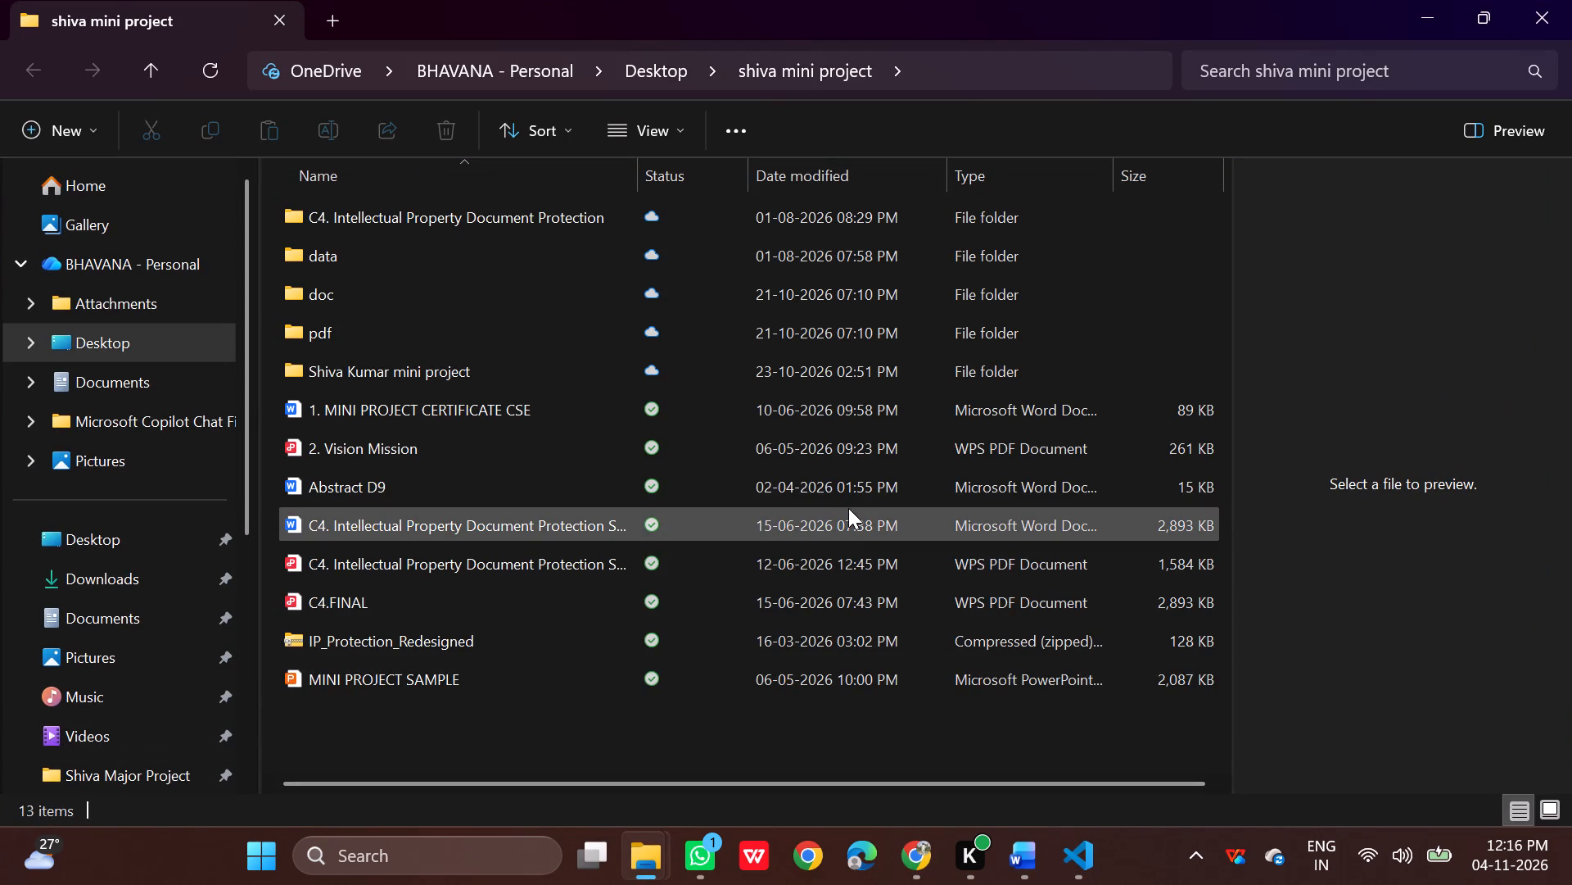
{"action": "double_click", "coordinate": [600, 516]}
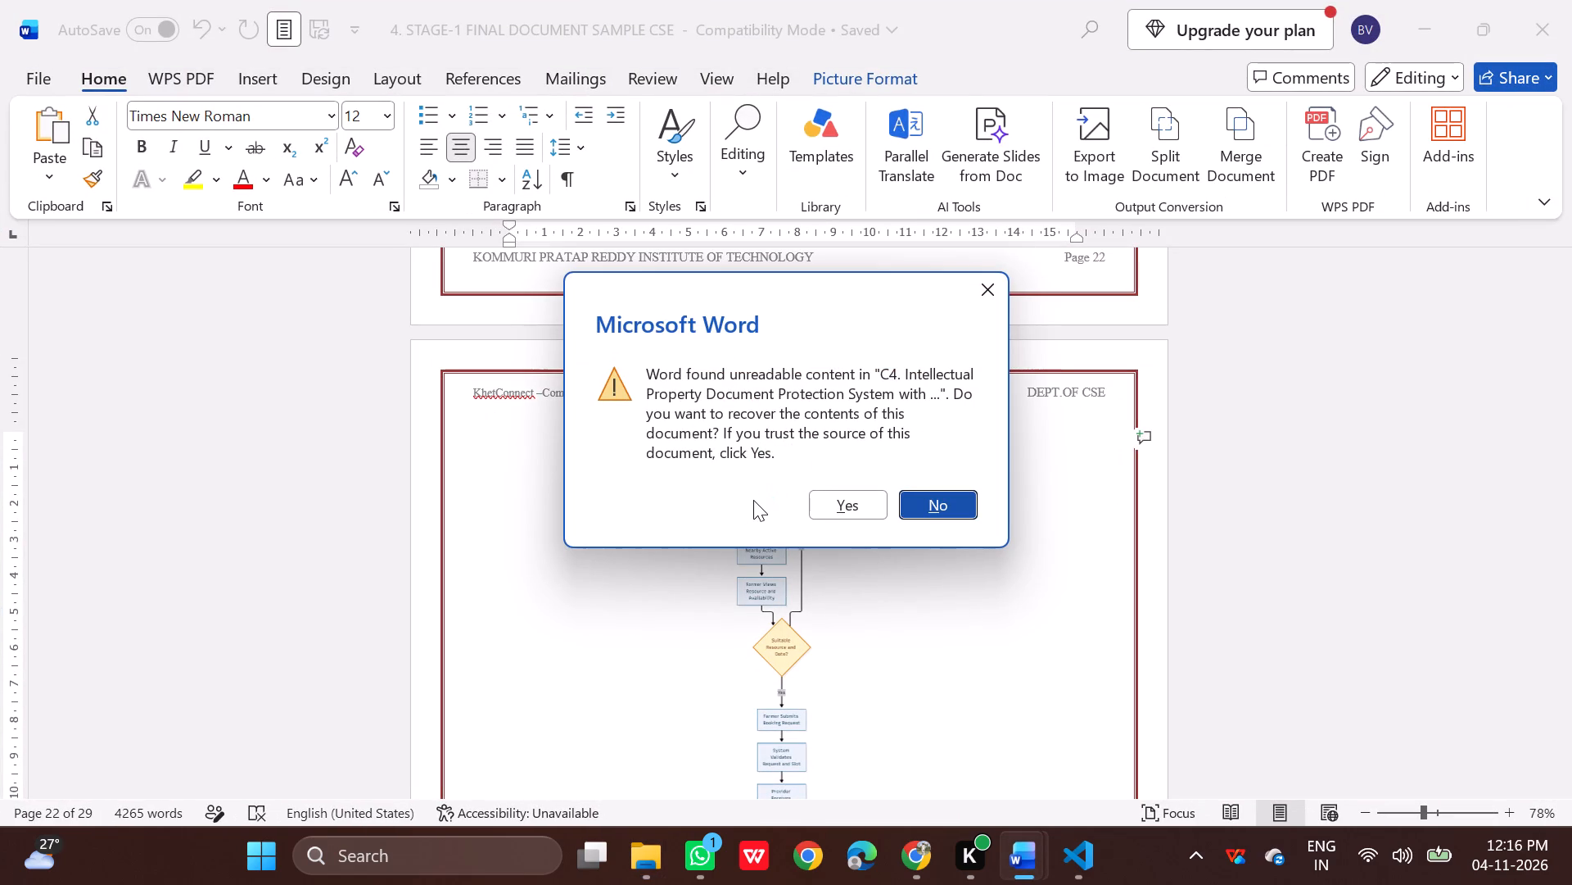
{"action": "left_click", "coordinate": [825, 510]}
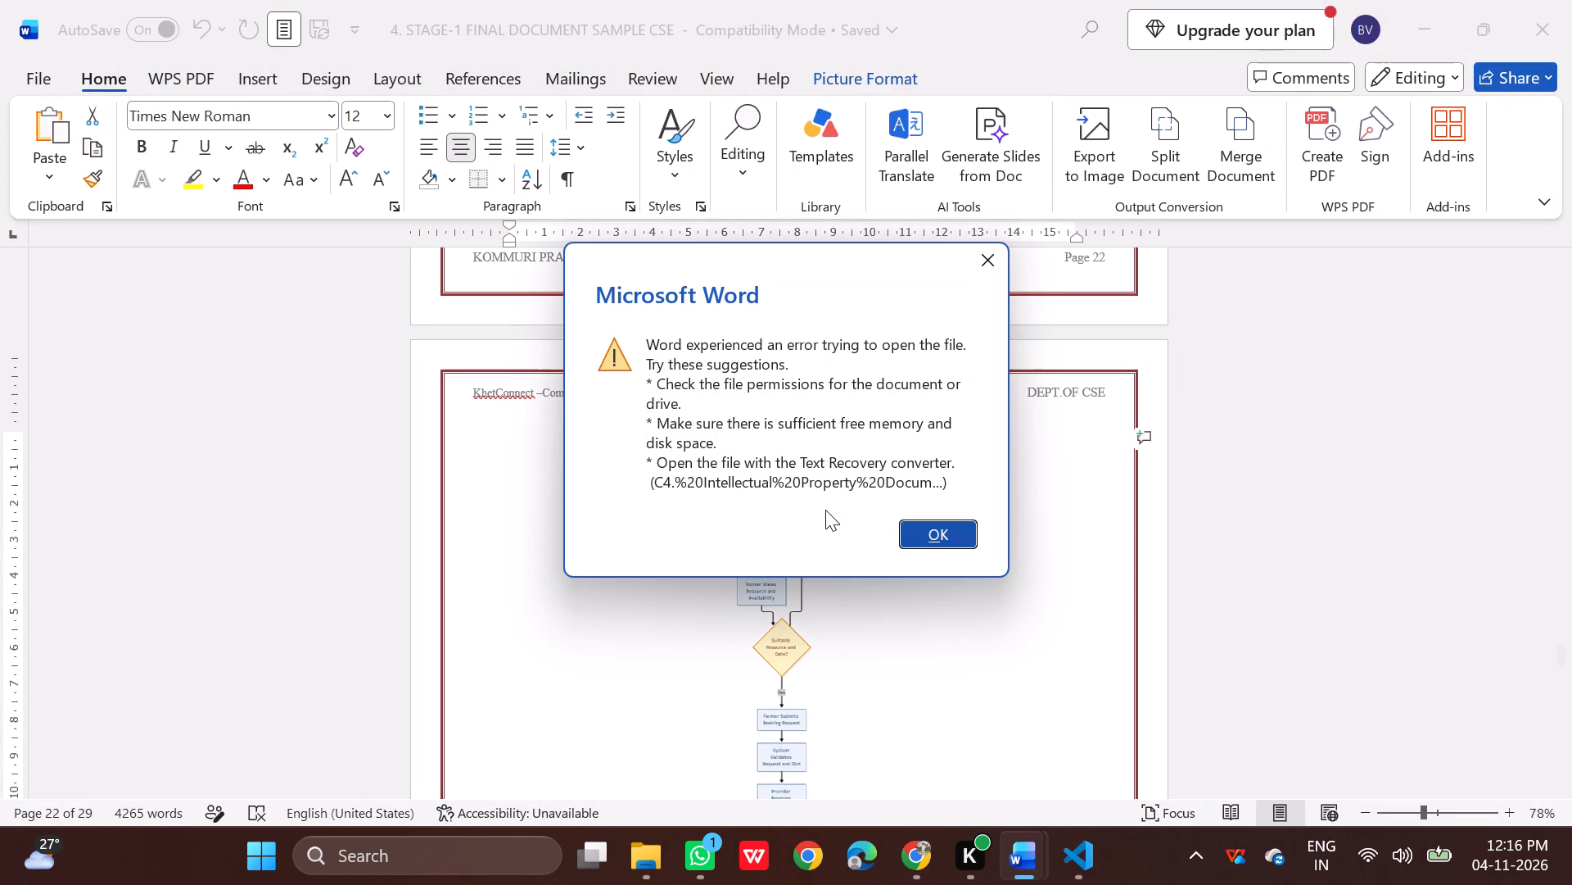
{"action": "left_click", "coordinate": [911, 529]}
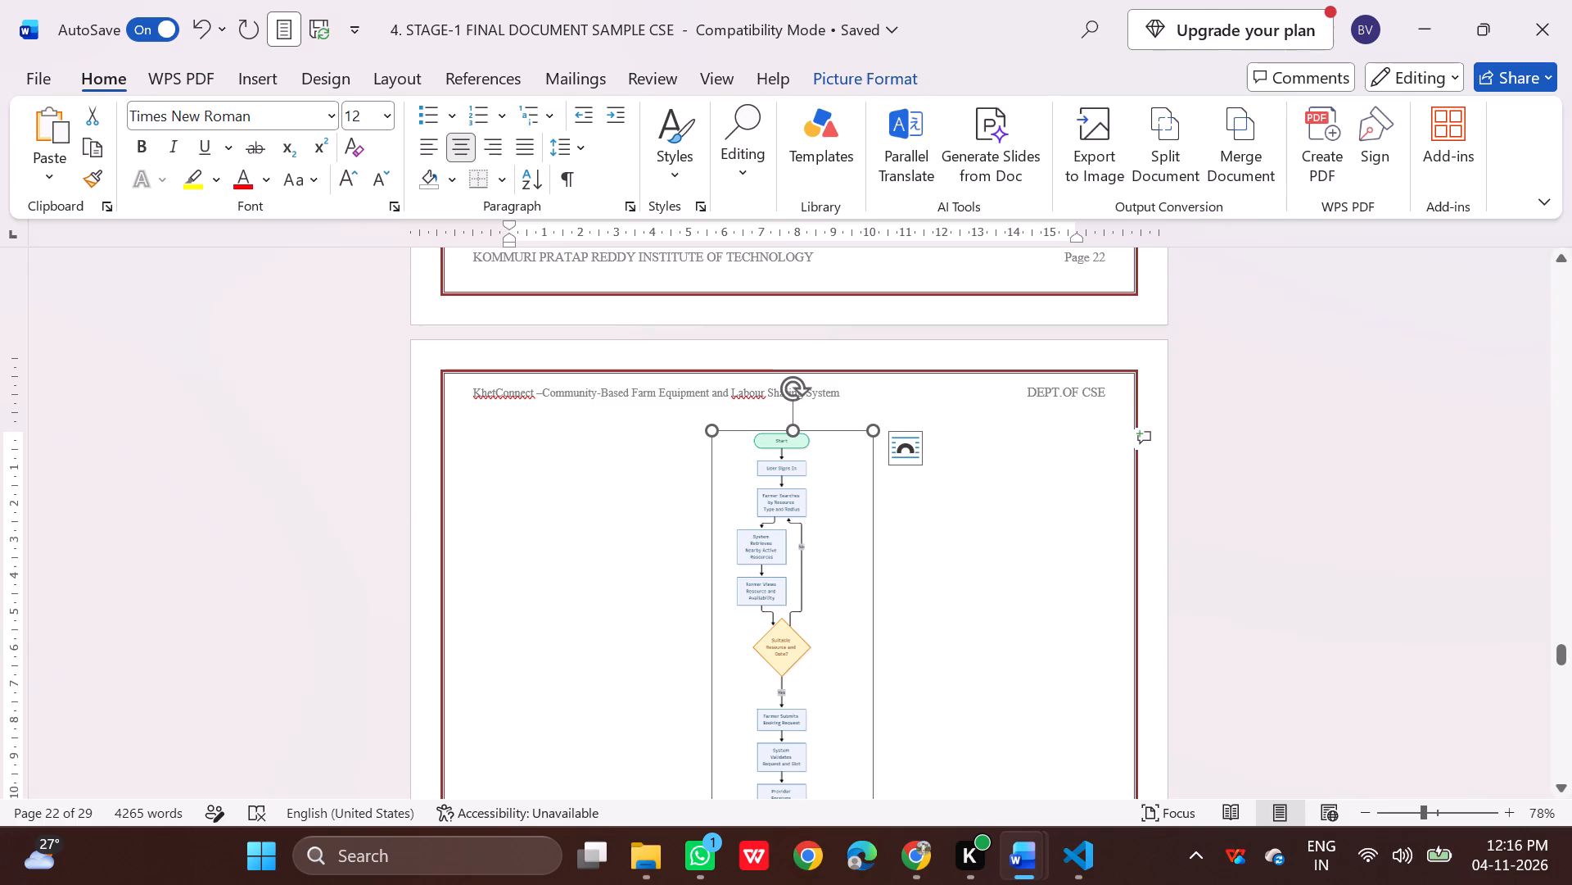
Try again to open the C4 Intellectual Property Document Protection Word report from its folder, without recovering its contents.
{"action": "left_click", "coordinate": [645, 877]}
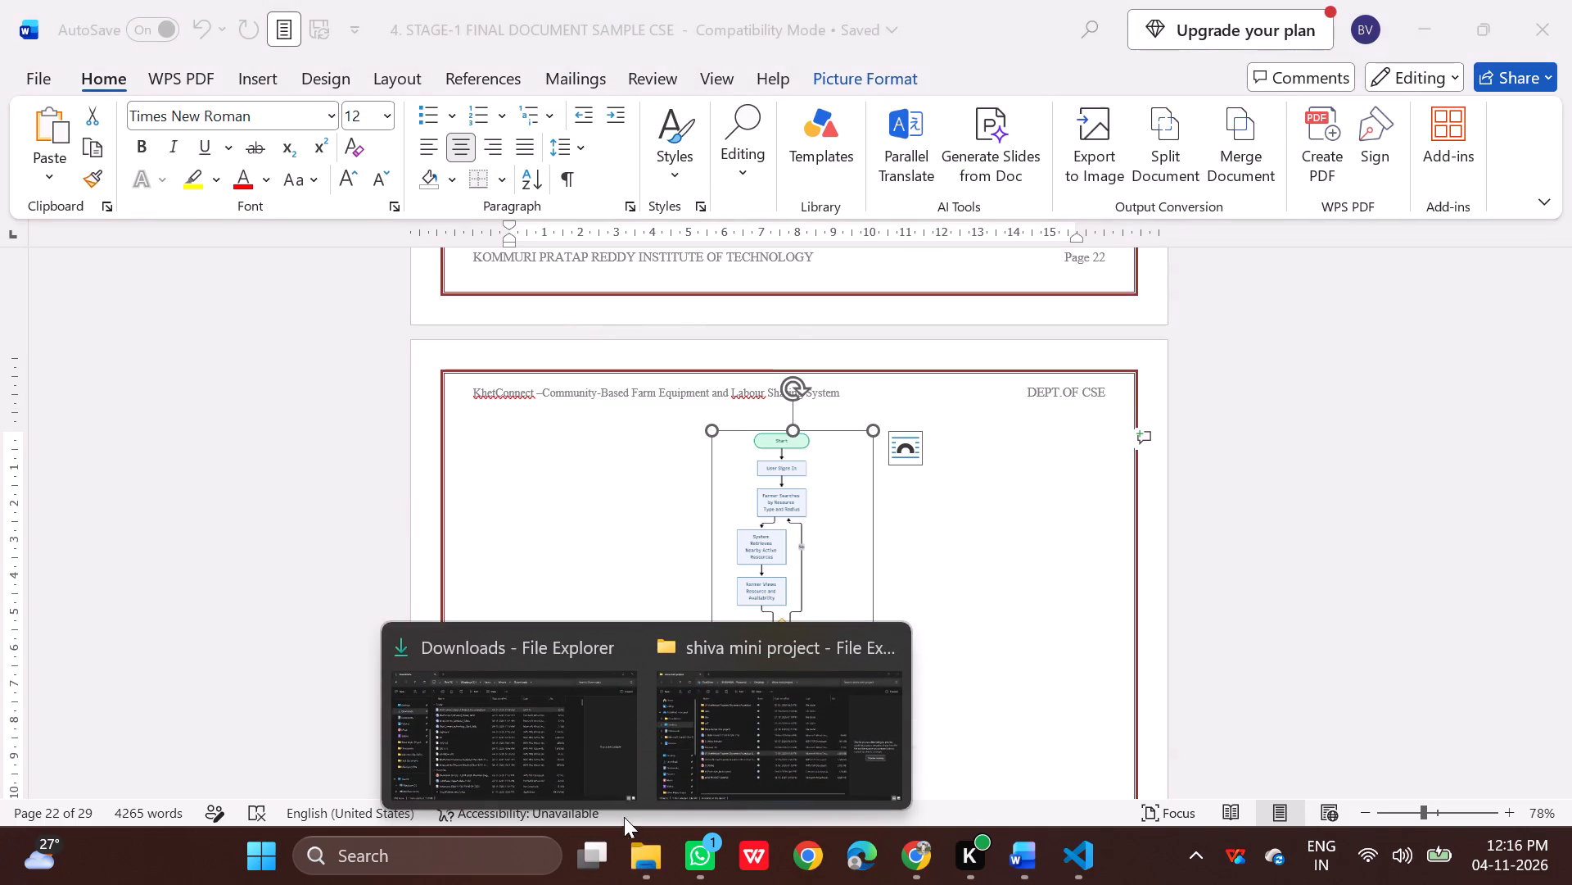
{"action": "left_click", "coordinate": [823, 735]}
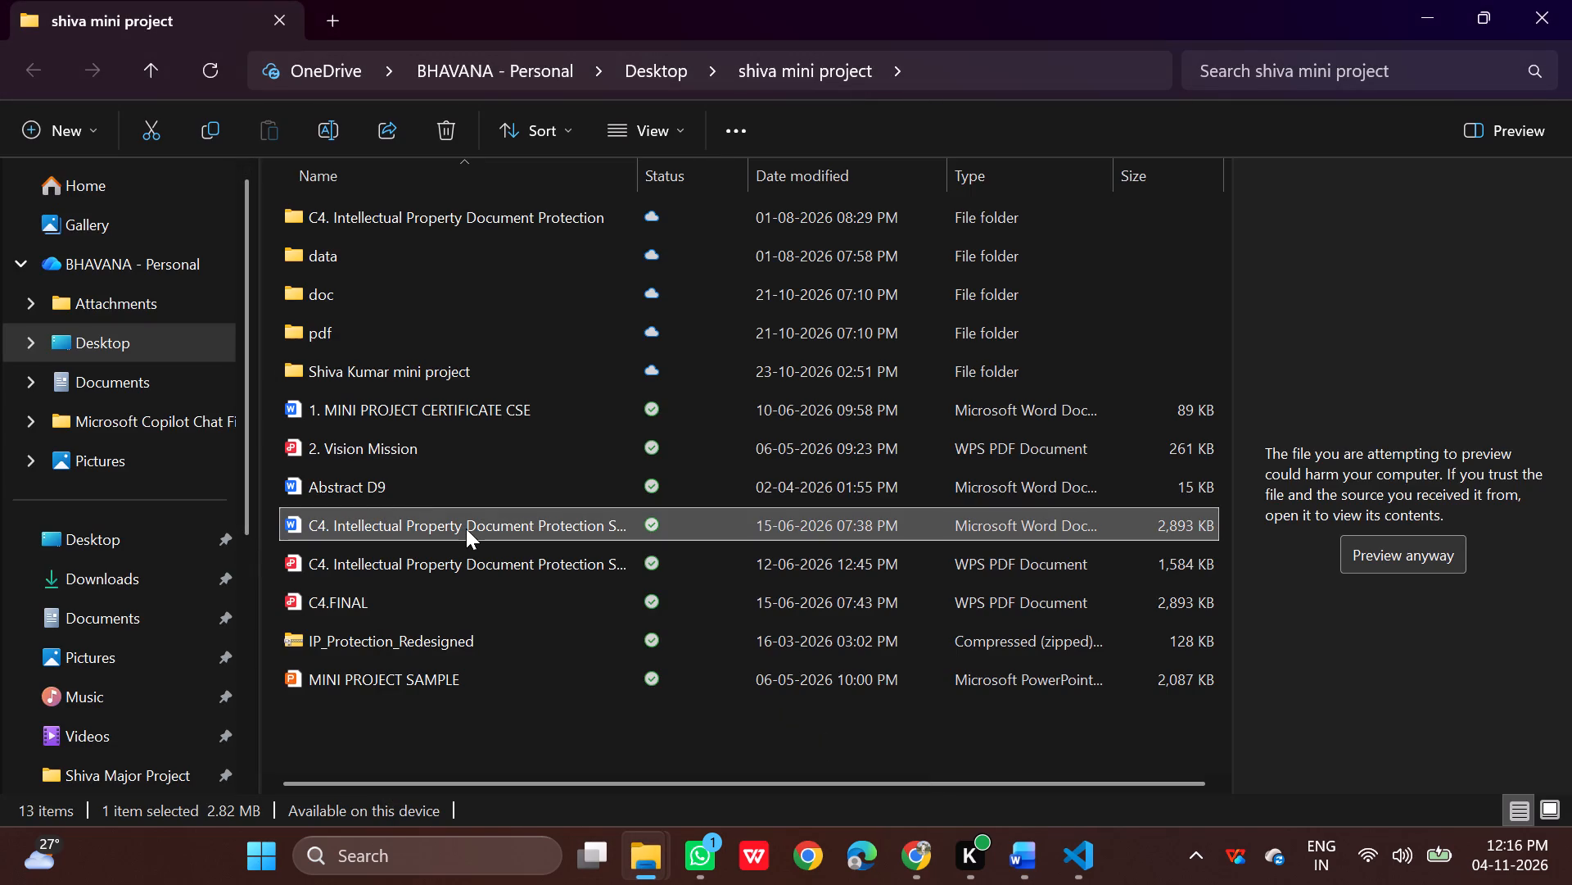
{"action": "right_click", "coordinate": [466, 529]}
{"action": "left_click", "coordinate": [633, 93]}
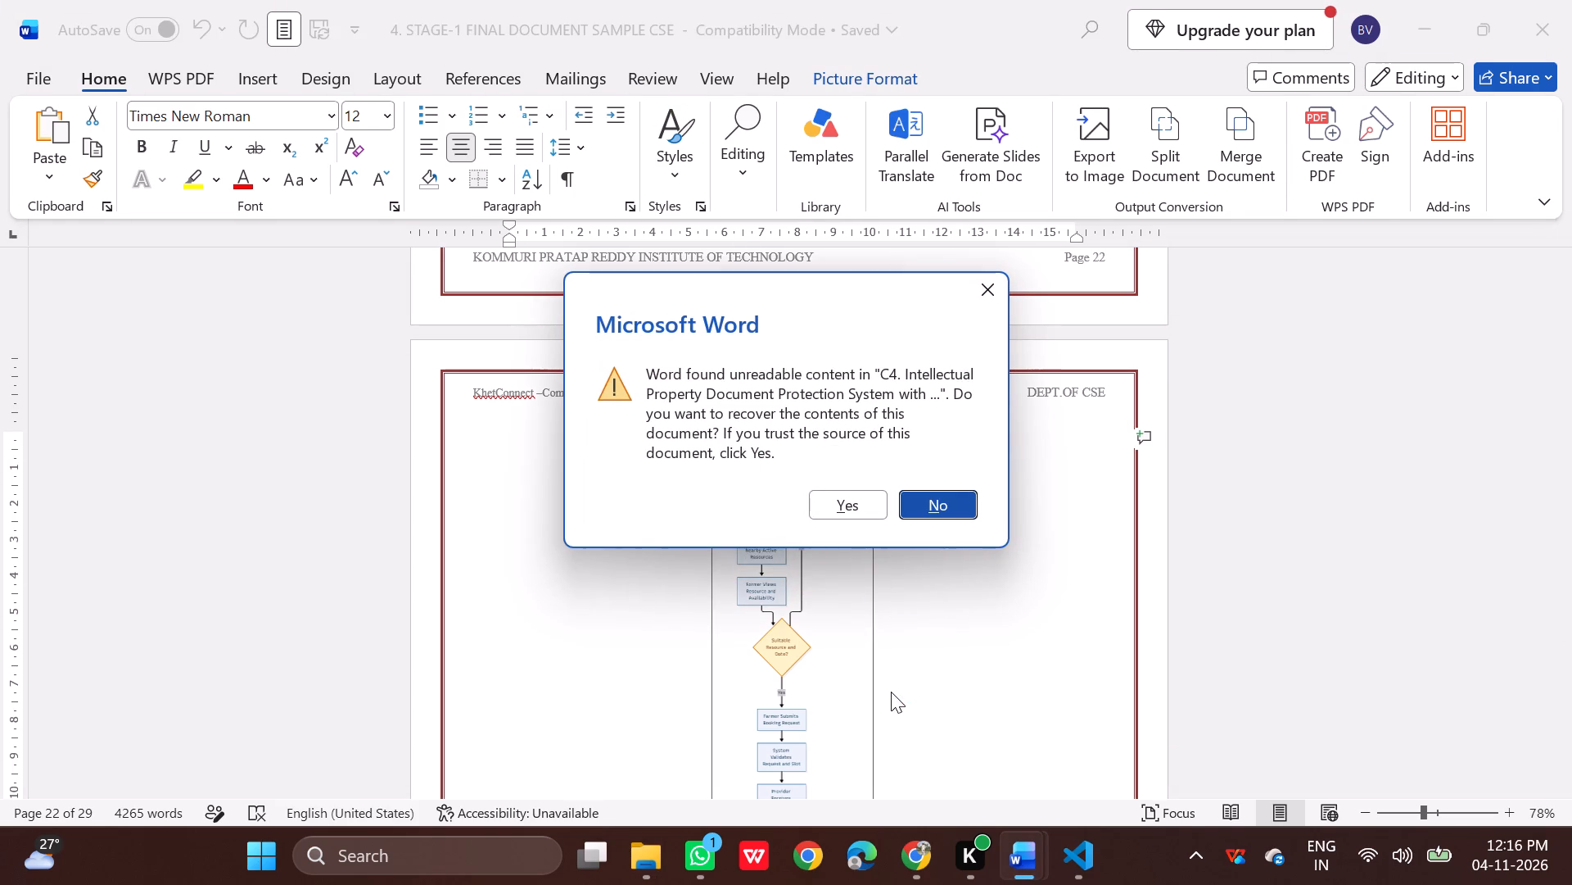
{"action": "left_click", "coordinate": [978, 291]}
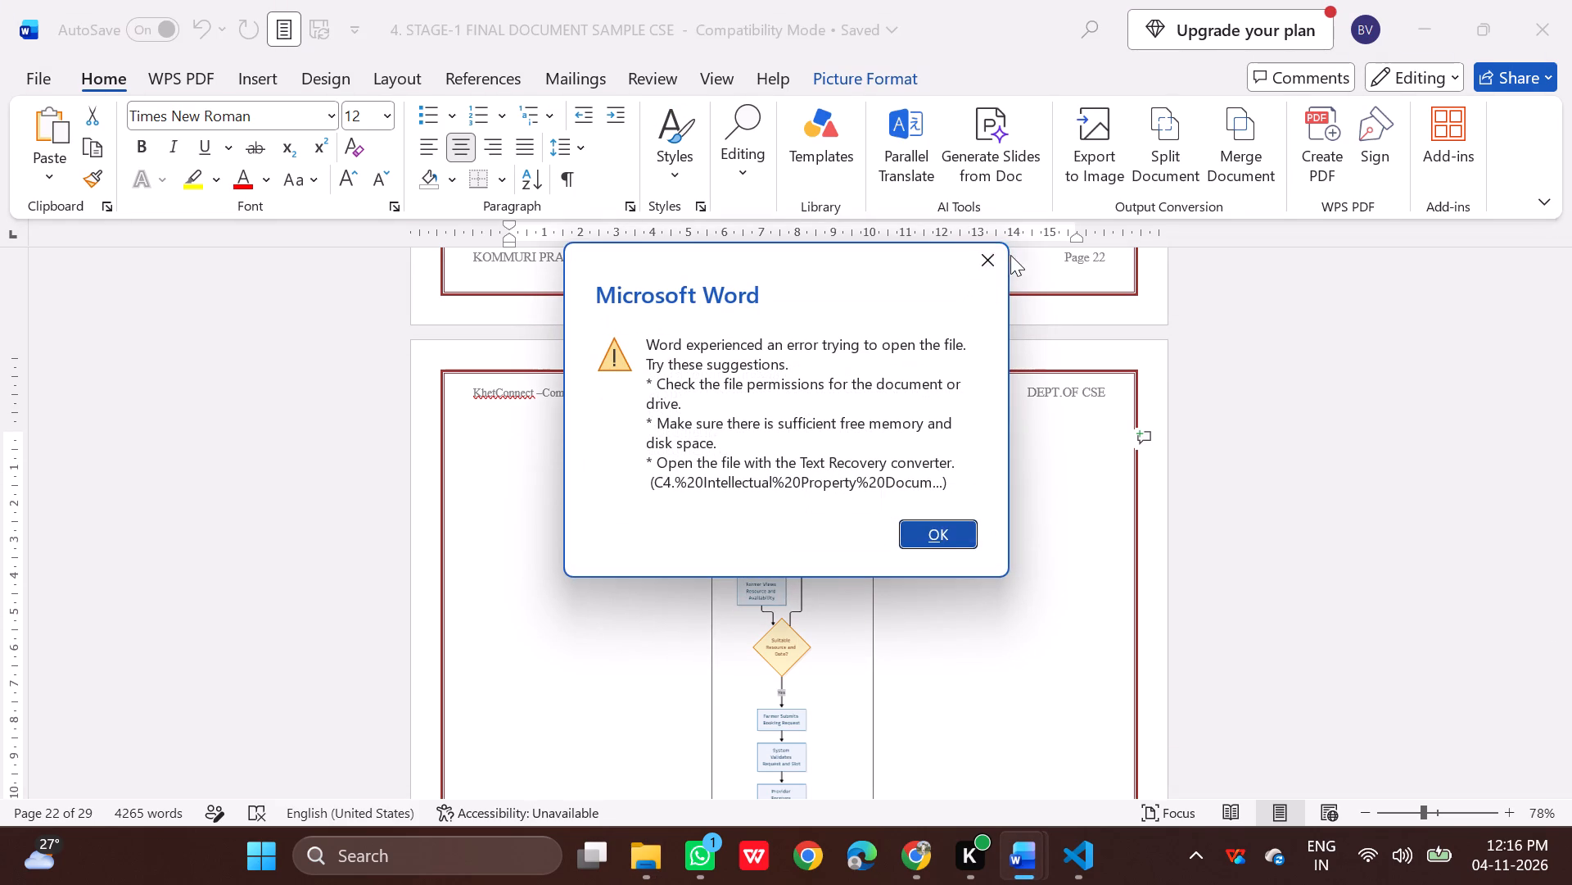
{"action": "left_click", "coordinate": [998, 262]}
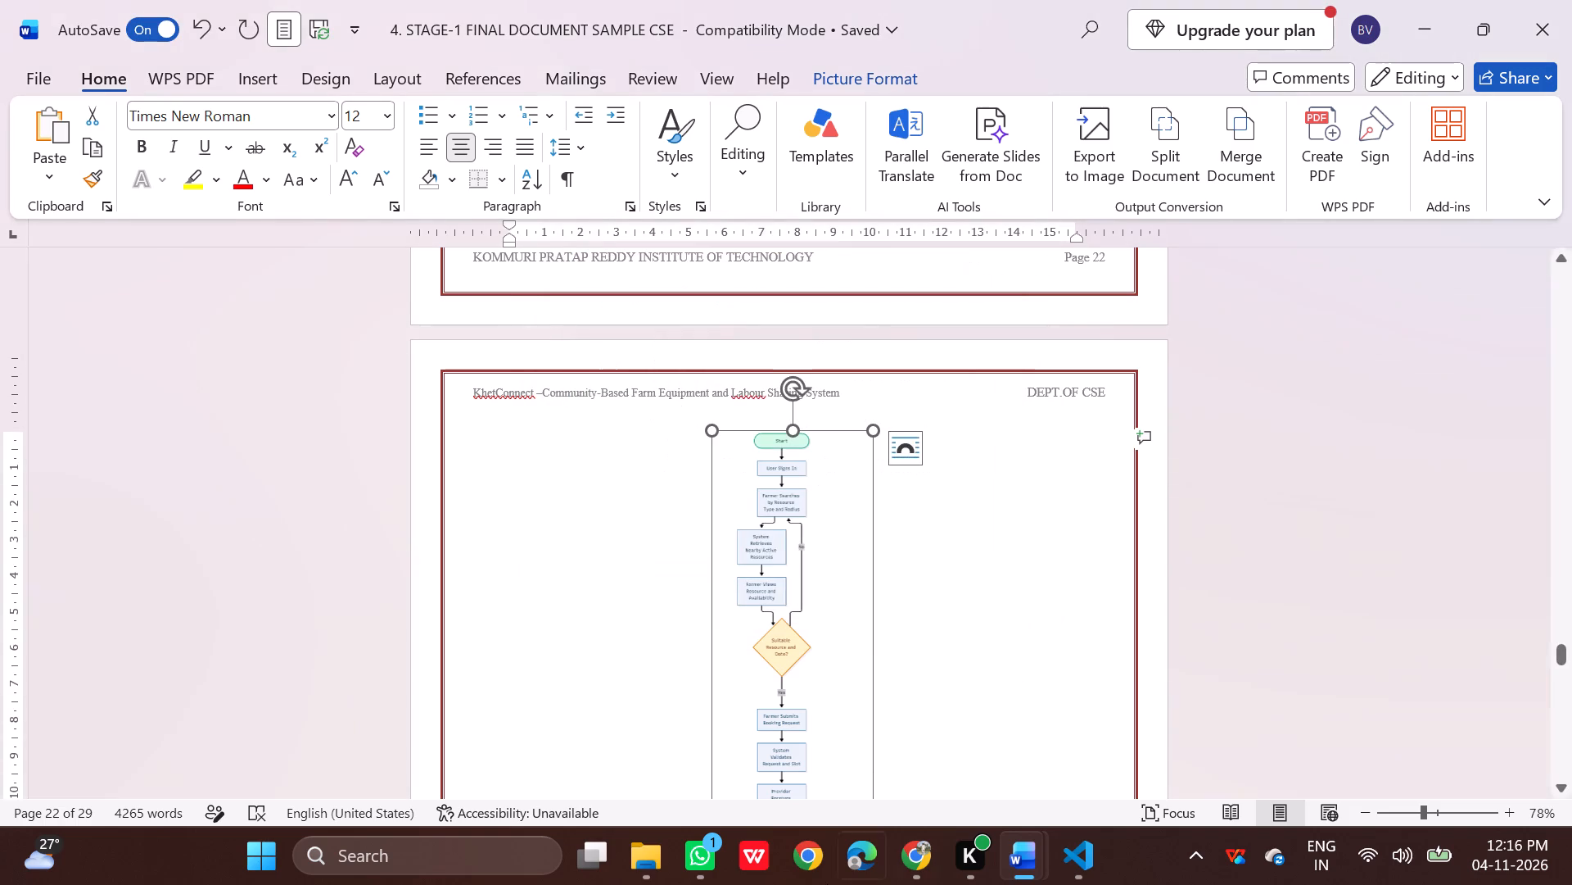
Open the C4 Intellectual Property Document Protection PDF from the pdf subfolder and examine its layout through chapter 4, Proposed System.
{"action": "key", "text": "alt+Tab"}
{"action": "scroll", "coordinate": [644, 850], "scroll_direction": "up", "scroll_amount": 6}
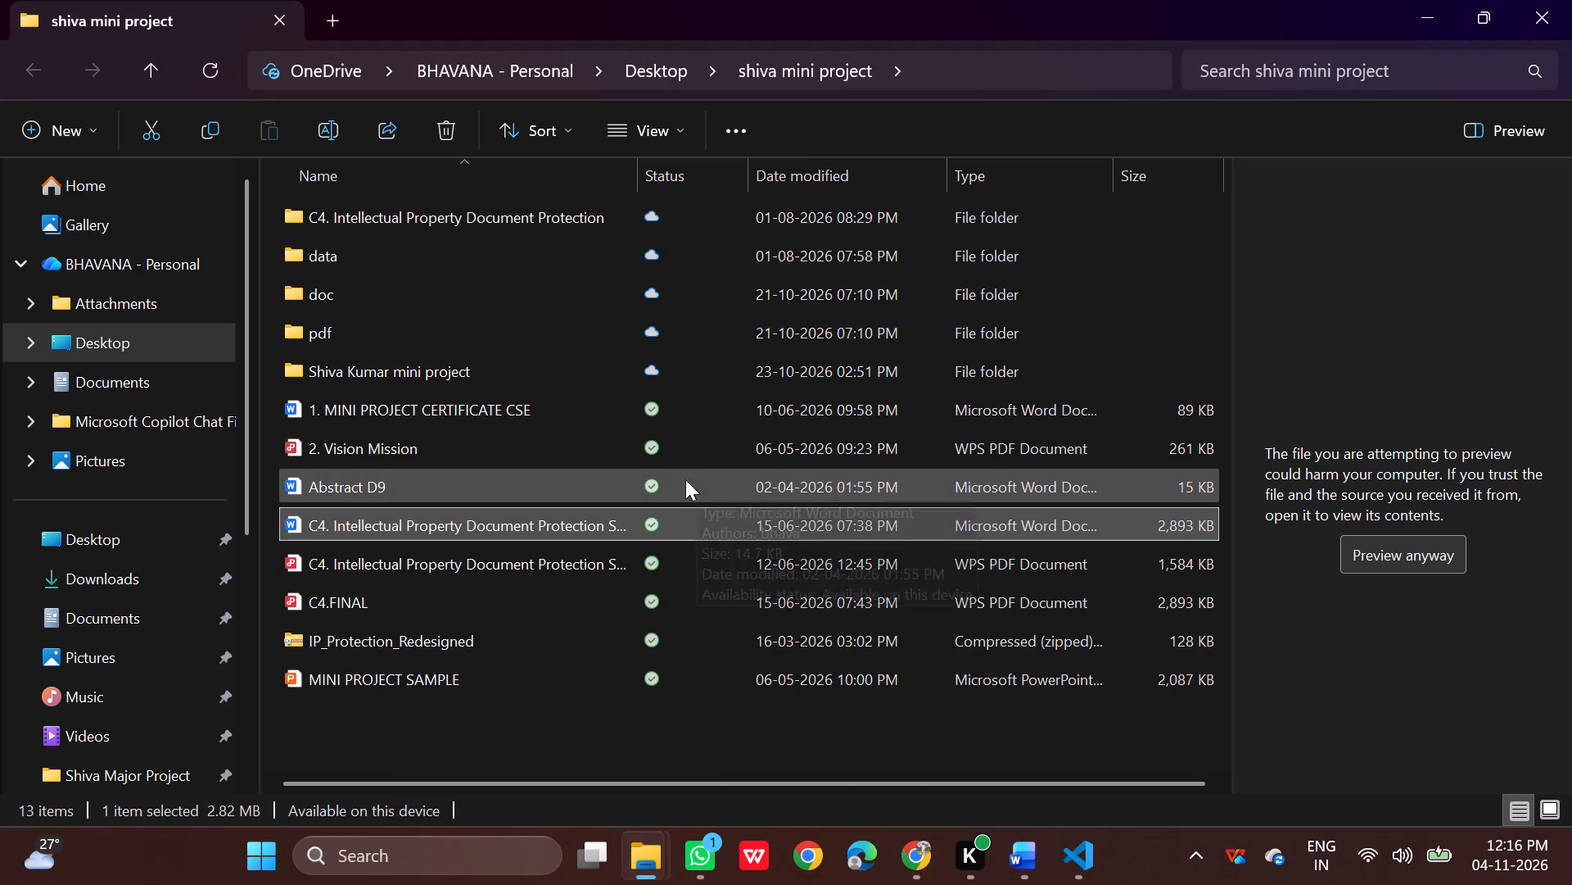
{"action": "double_click", "coordinate": [440, 321]}
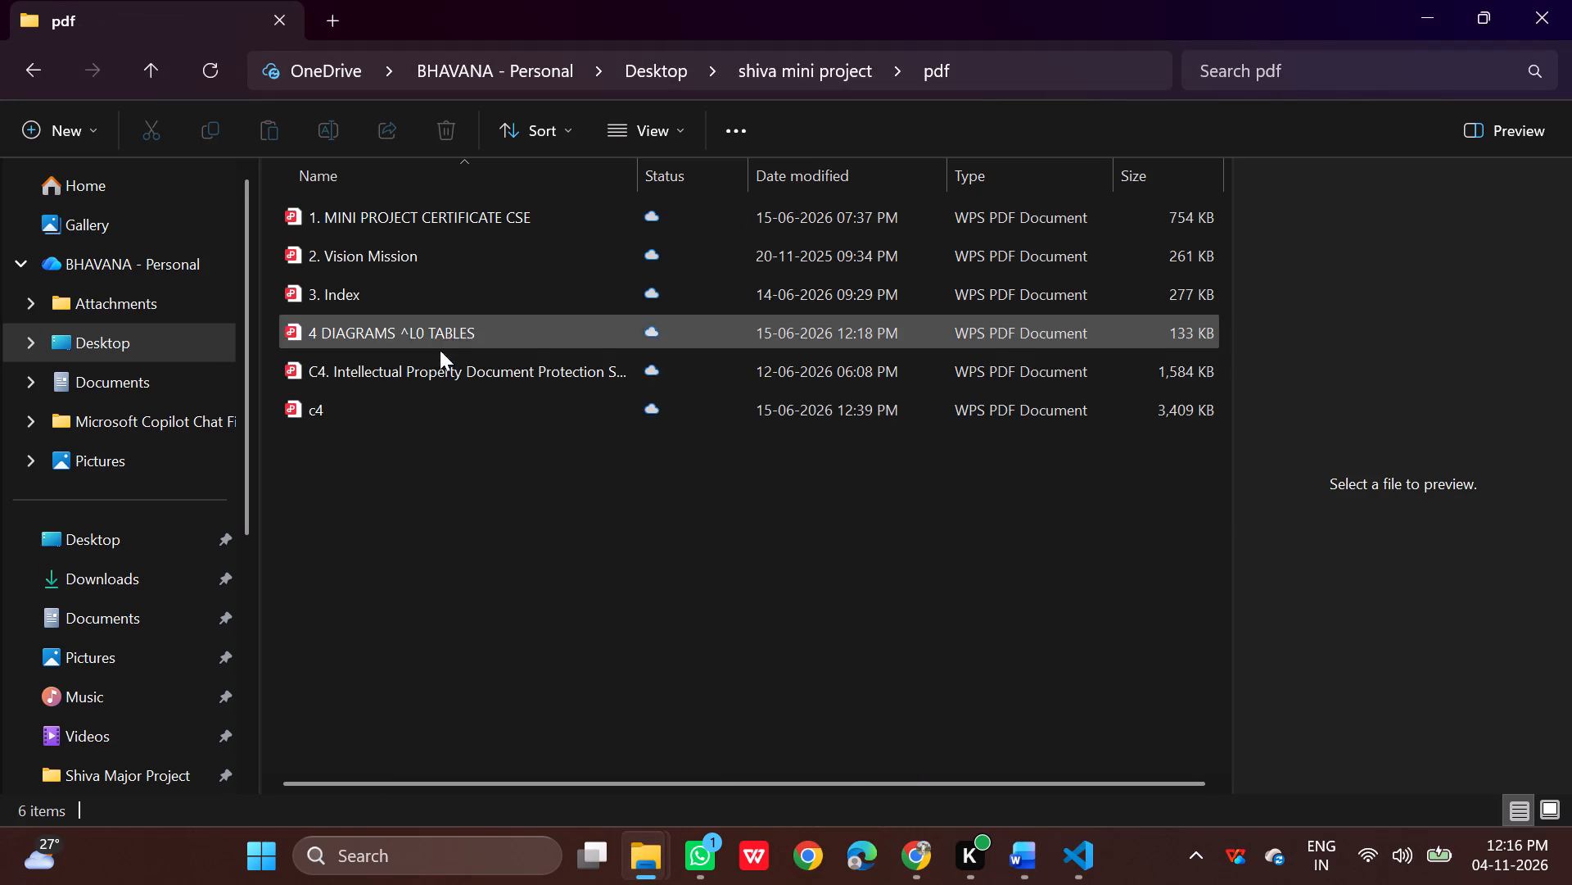
{"action": "double_click", "coordinate": [440, 368]}
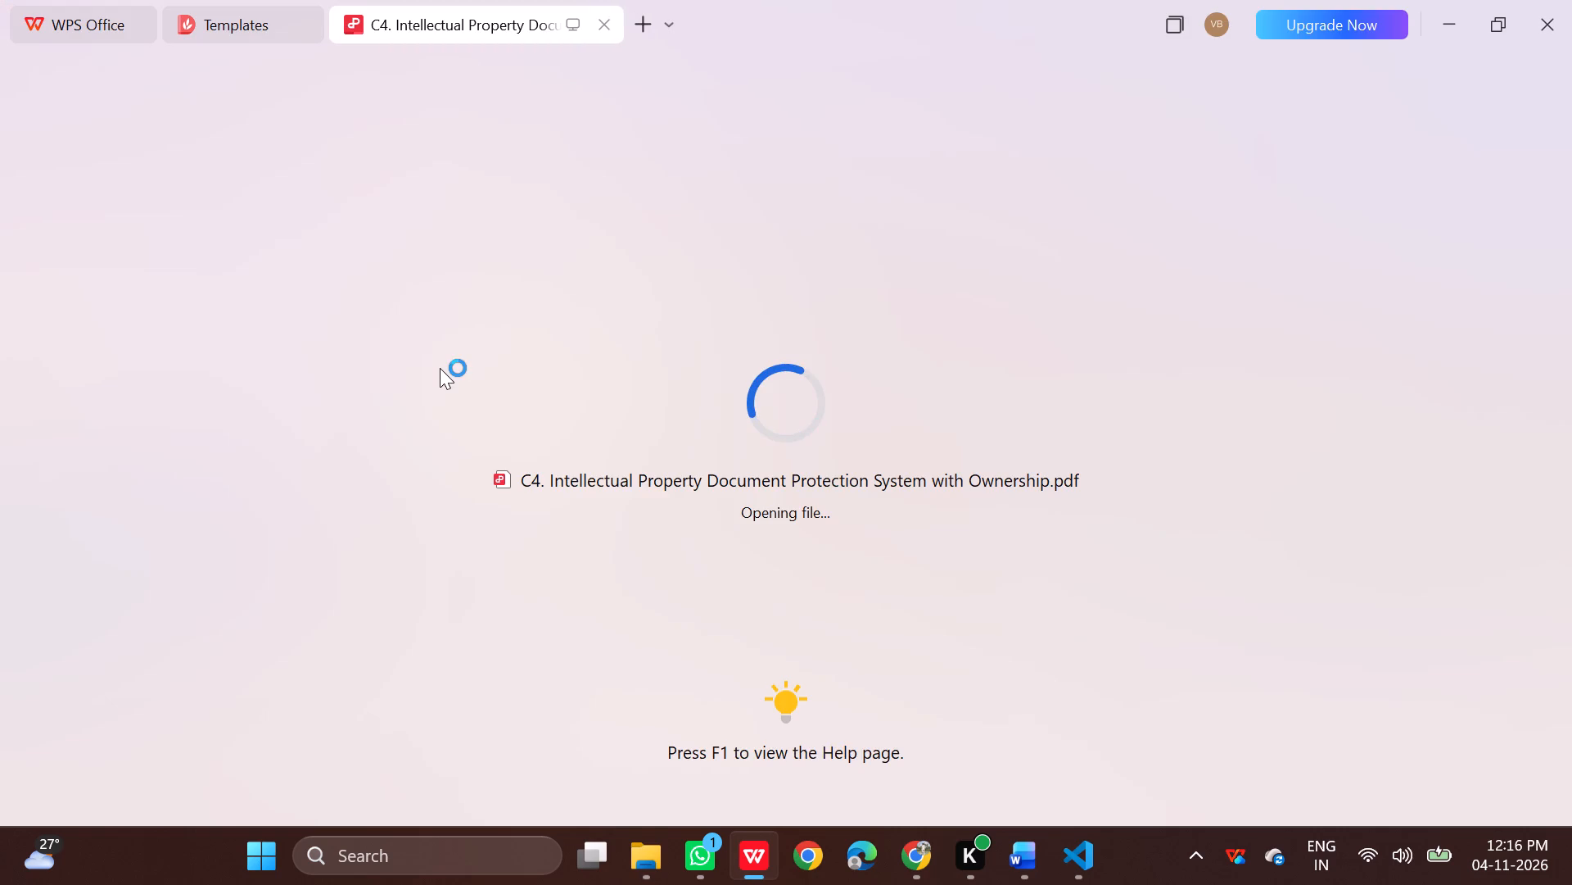
{"action": "scroll", "coordinate": [440, 368], "scroll_direction": "down", "scroll_amount": 13}
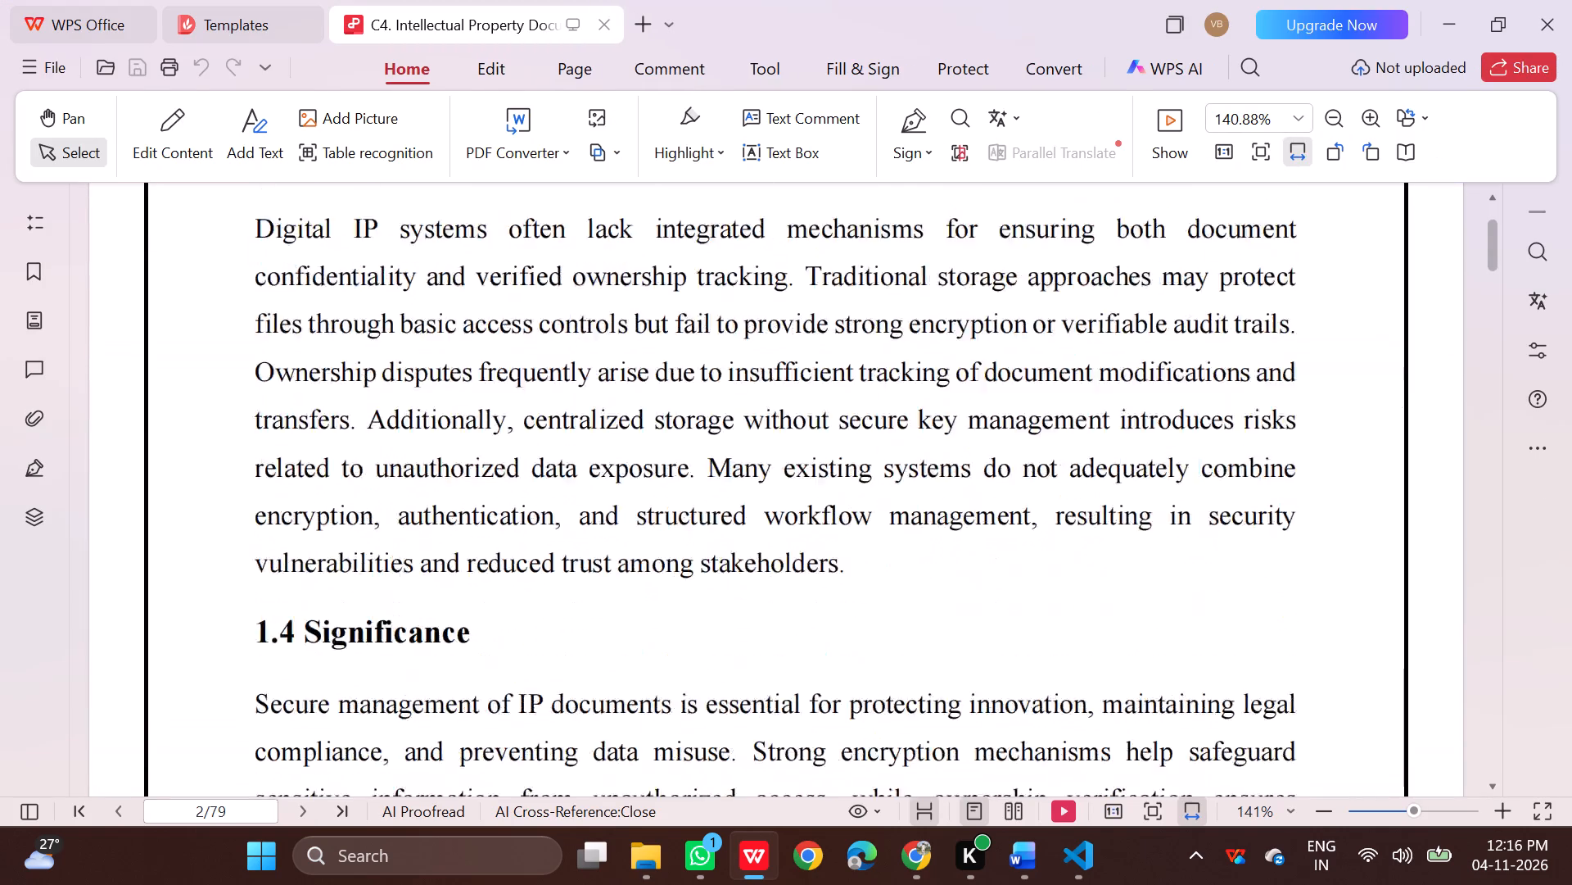
{"action": "scroll", "coordinate": [425, 299], "scroll_direction": "down", "scroll_amount": 7}
{"action": "scroll", "coordinate": [425, 299], "scroll_direction": "up", "scroll_amount": 1}
{"action": "scroll", "coordinate": [425, 299], "scroll_direction": "down", "scroll_amount": 1}
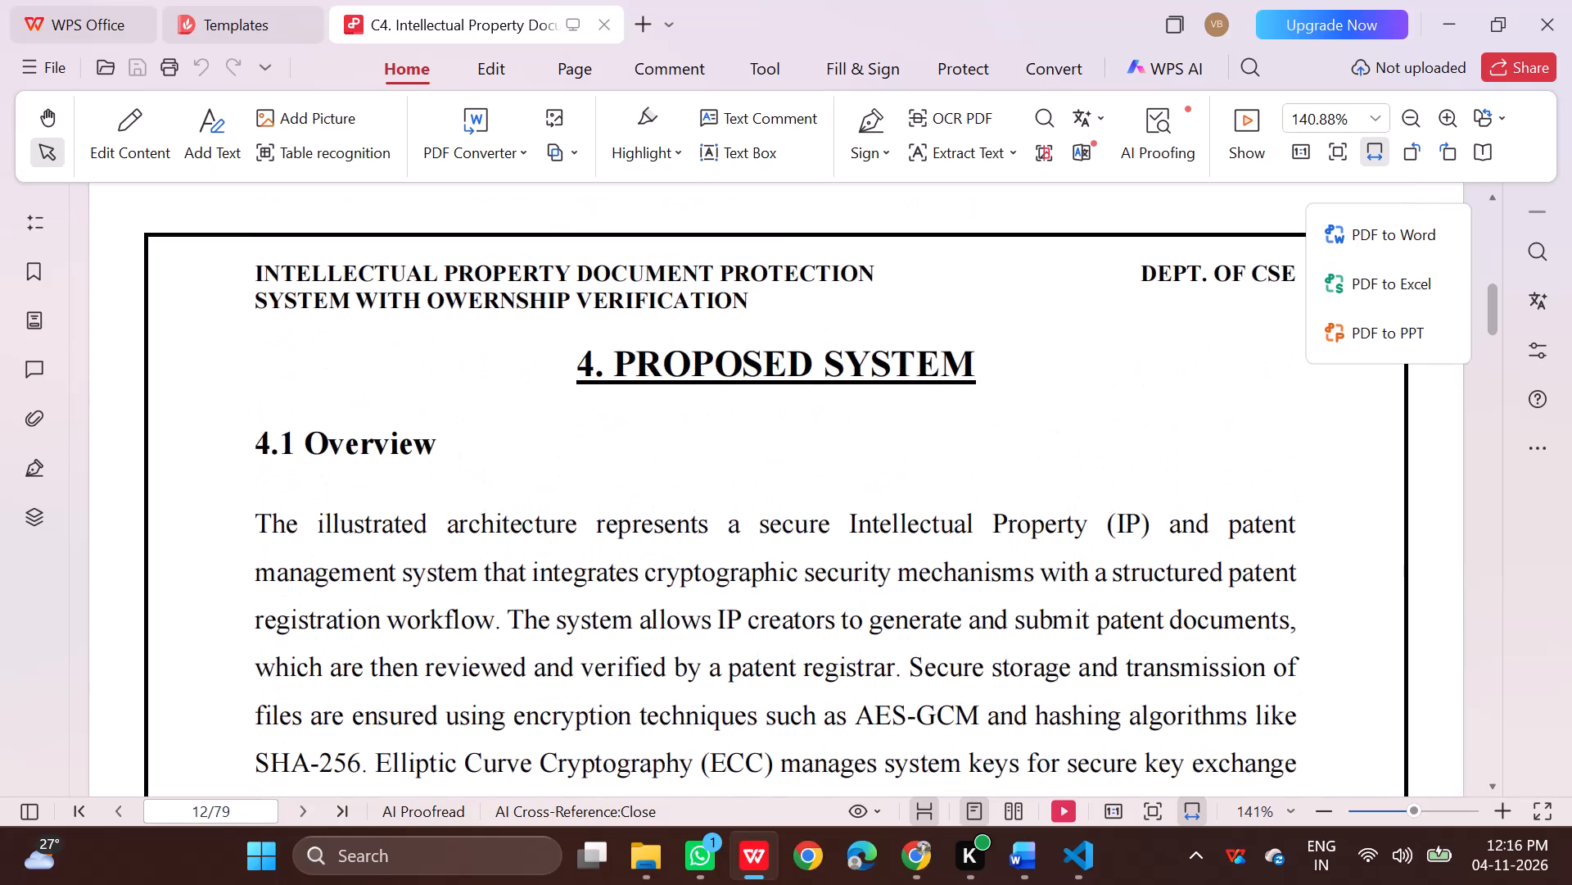
{"action": "scroll", "coordinate": [425, 299], "scroll_direction": "down", "scroll_amount": 2}
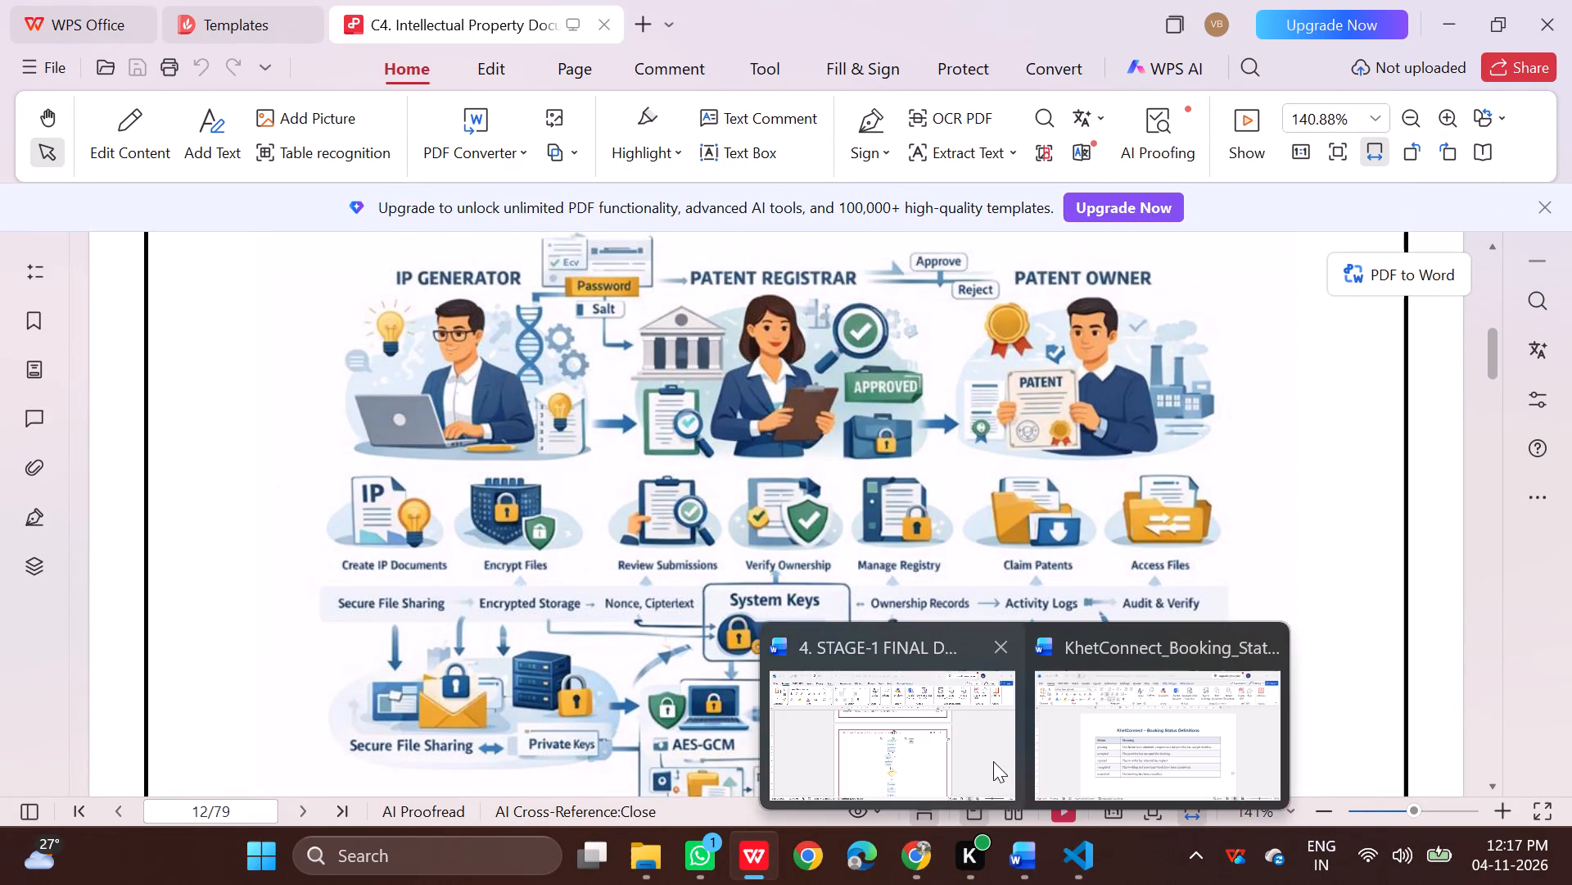
Switch to the Stage-1 Word document and examine its page layout from chapter 1 through the 4. PROPOSED SYSTEM heading.
{"action": "left_click", "coordinate": [987, 757]}
{"action": "scroll", "coordinate": [832, 555], "scroll_direction": "up", "scroll_amount": 10}
{"action": "left_click_drag", "start_coordinate": [1562, 647], "coordinate": [1562, 618]}
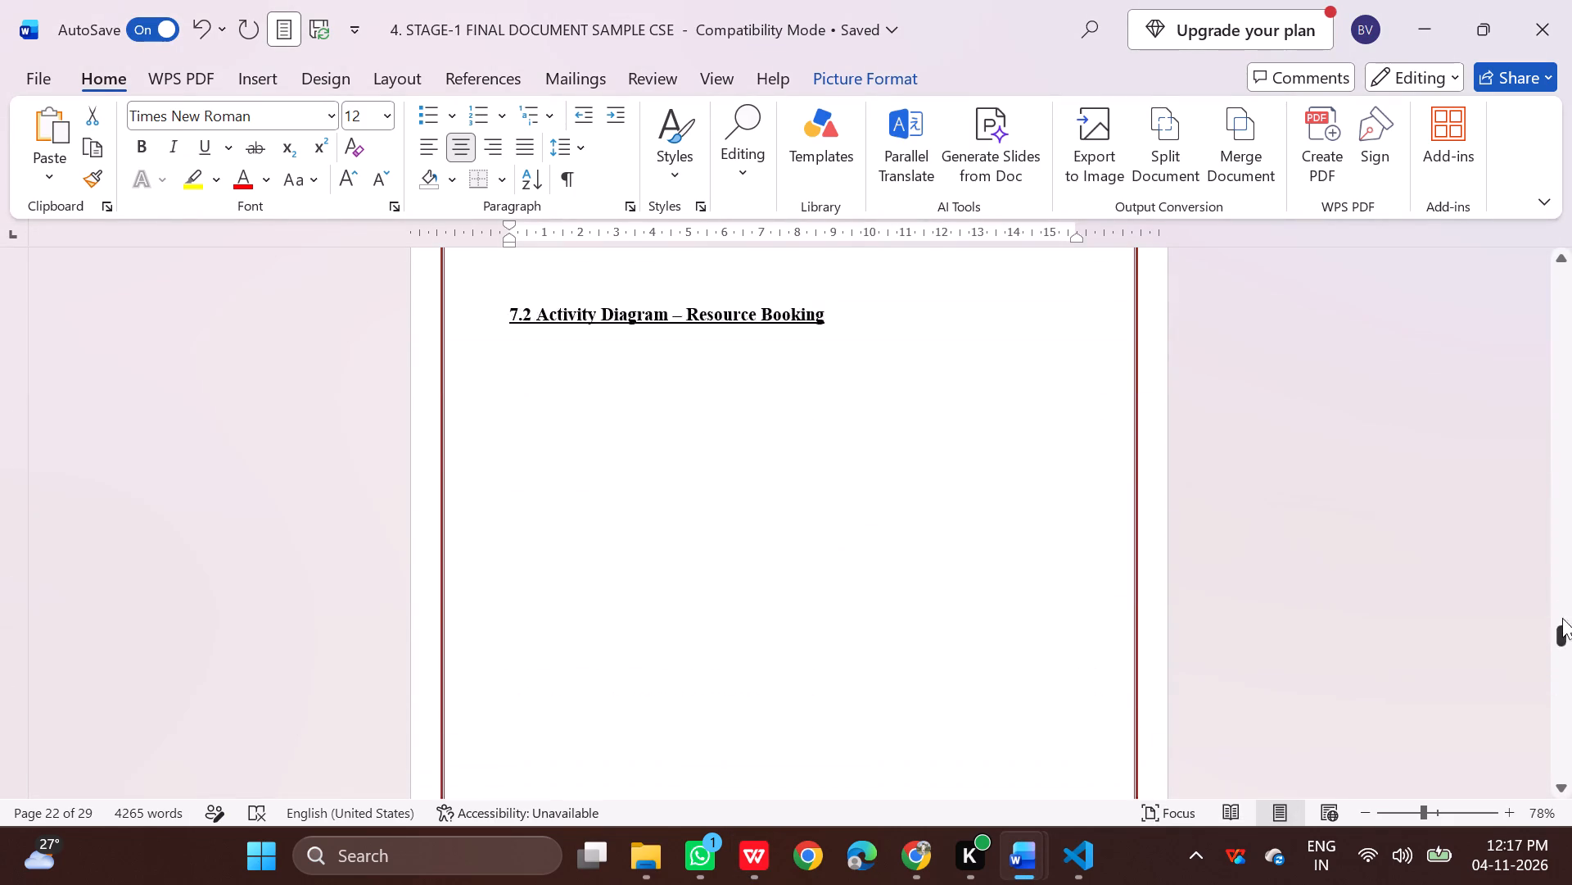
{"action": "left_click_drag", "start_coordinate": [1562, 618], "coordinate": [1562, 270]}
{"action": "scroll", "coordinate": [700, 464], "scroll_direction": "down", "scroll_amount": 20}
{"action": "scroll", "coordinate": [700, 464], "scroll_direction": "down", "scroll_amount": 1}
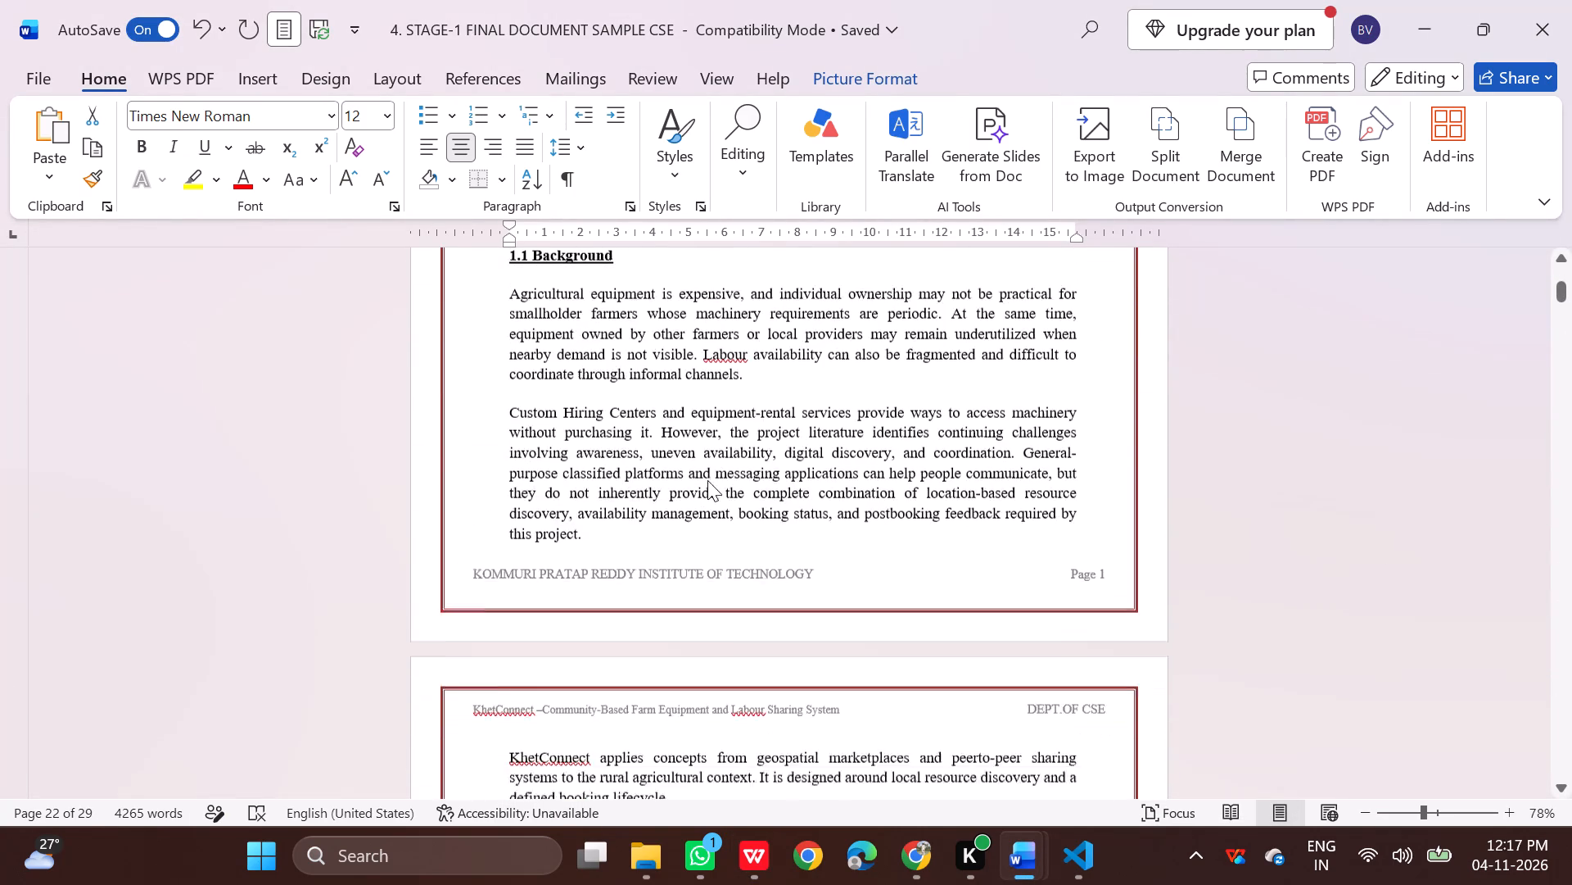
{"action": "scroll", "coordinate": [707, 480], "scroll_direction": "down", "scroll_amount": 20}
{"action": "scroll", "coordinate": [707, 480], "scroll_direction": "down", "scroll_amount": 20}
{"action": "scroll", "coordinate": [707, 480], "scroll_direction": "down", "scroll_amount": 2}
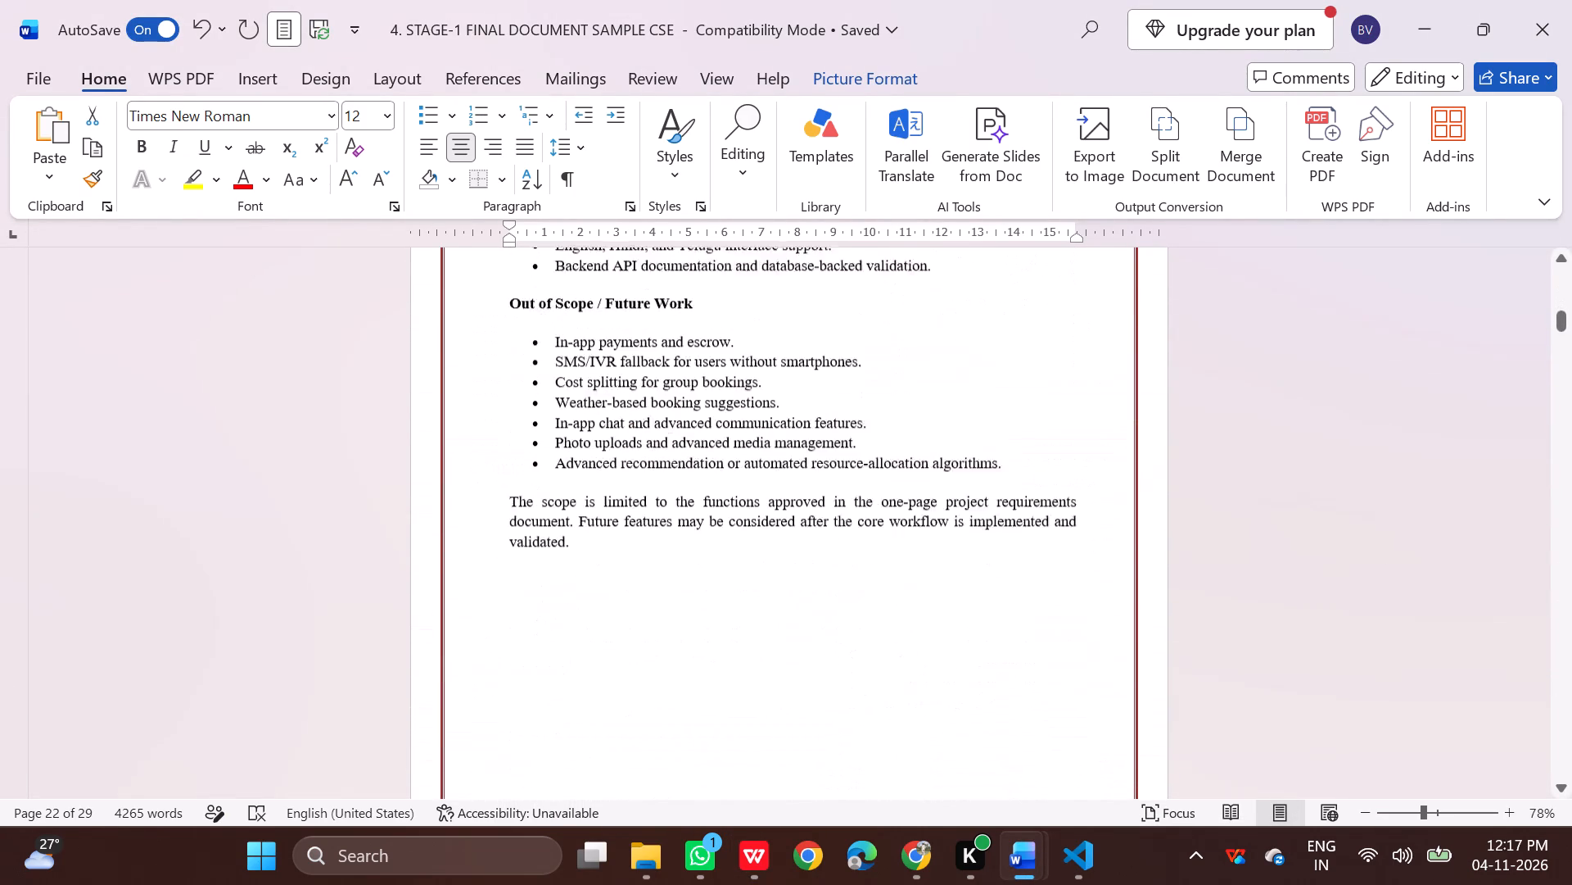
{"action": "scroll", "coordinate": [719, 476], "scroll_direction": "down", "scroll_amount": 11}
{"action": "scroll", "coordinate": [719, 476], "scroll_direction": "down", "scroll_amount": 20}
{"action": "scroll", "coordinate": [719, 476], "scroll_direction": "down", "scroll_amount": 14}
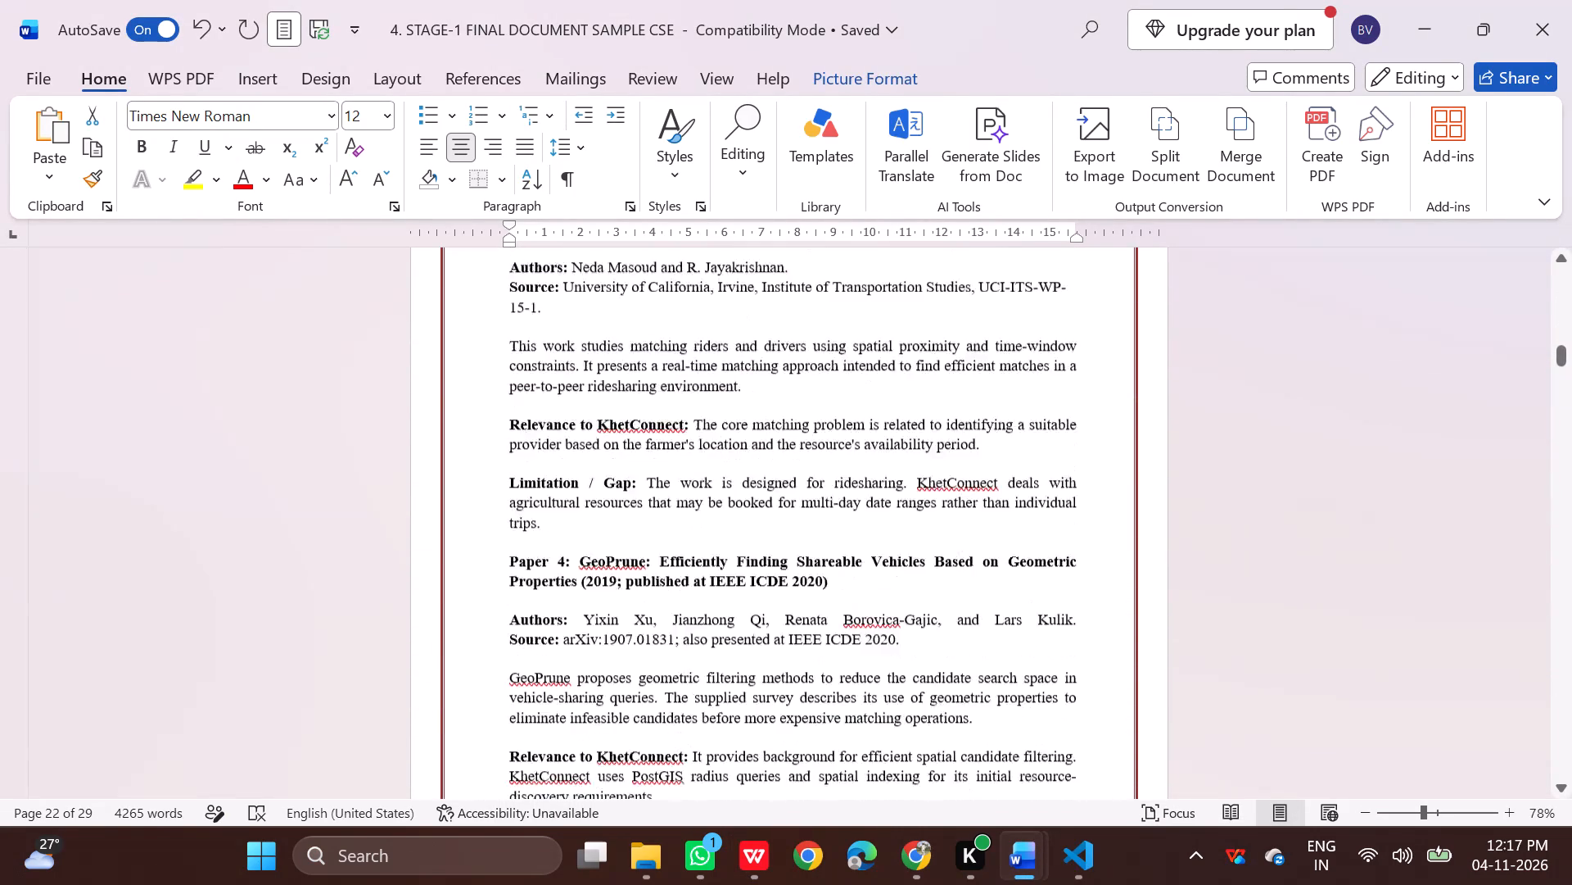
{"action": "scroll", "coordinate": [719, 476], "scroll_direction": "down", "scroll_amount": 20}
{"action": "scroll", "coordinate": [719, 476], "scroll_direction": "down", "scroll_amount": 20}
{"action": "scroll", "coordinate": [719, 476], "scroll_direction": "down", "scroll_amount": 1}
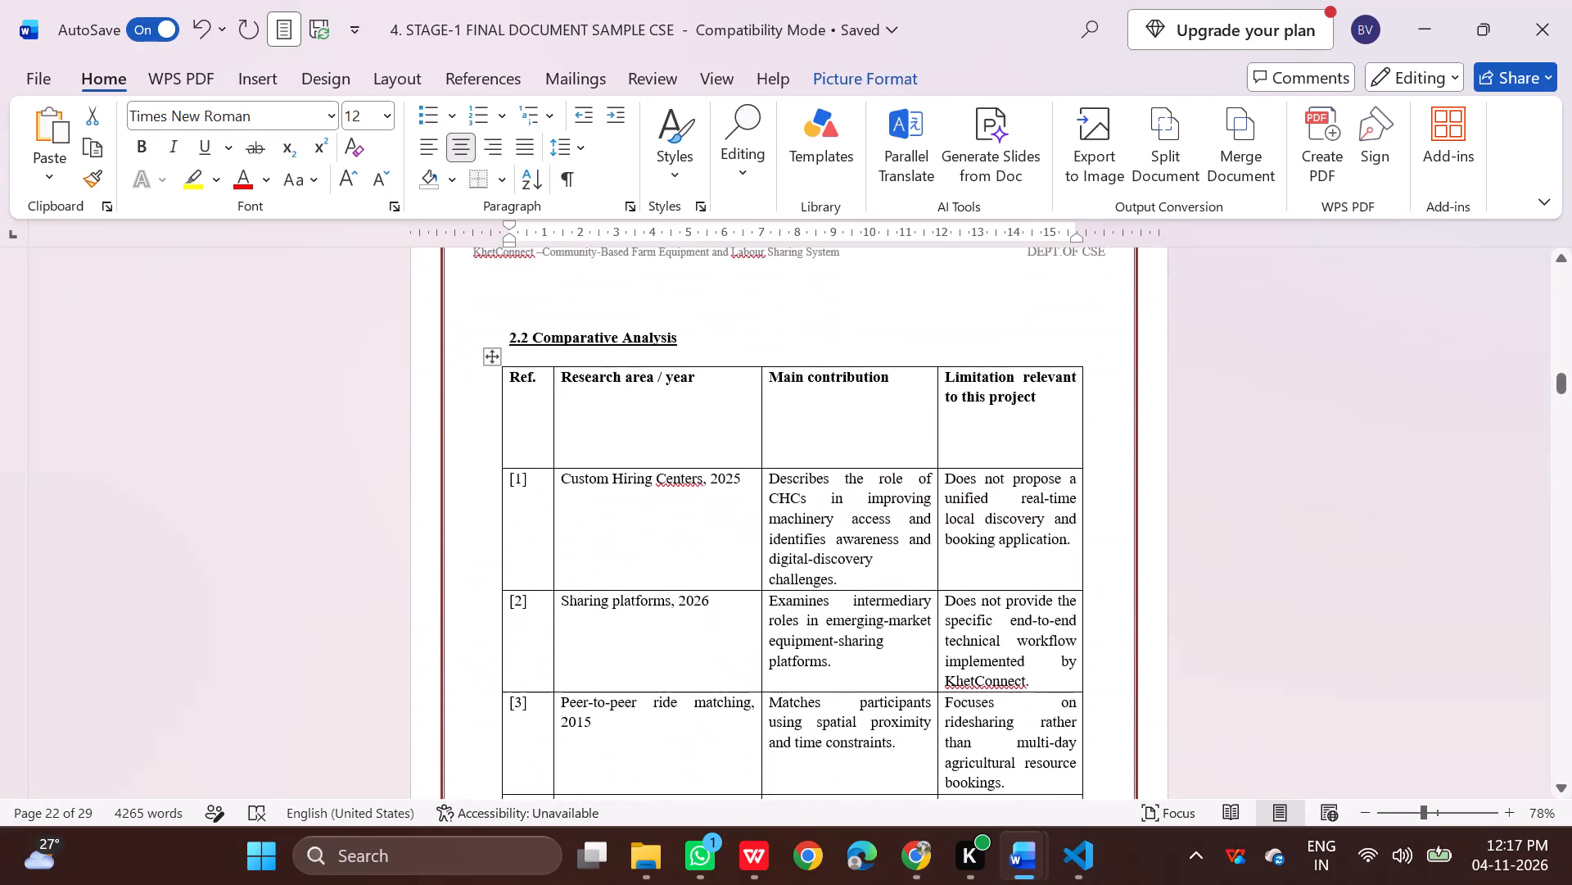
{"action": "scroll", "coordinate": [719, 476], "scroll_direction": "down", "scroll_amount": 20}
{"action": "scroll", "coordinate": [719, 476], "scroll_direction": "down", "scroll_amount": 18}
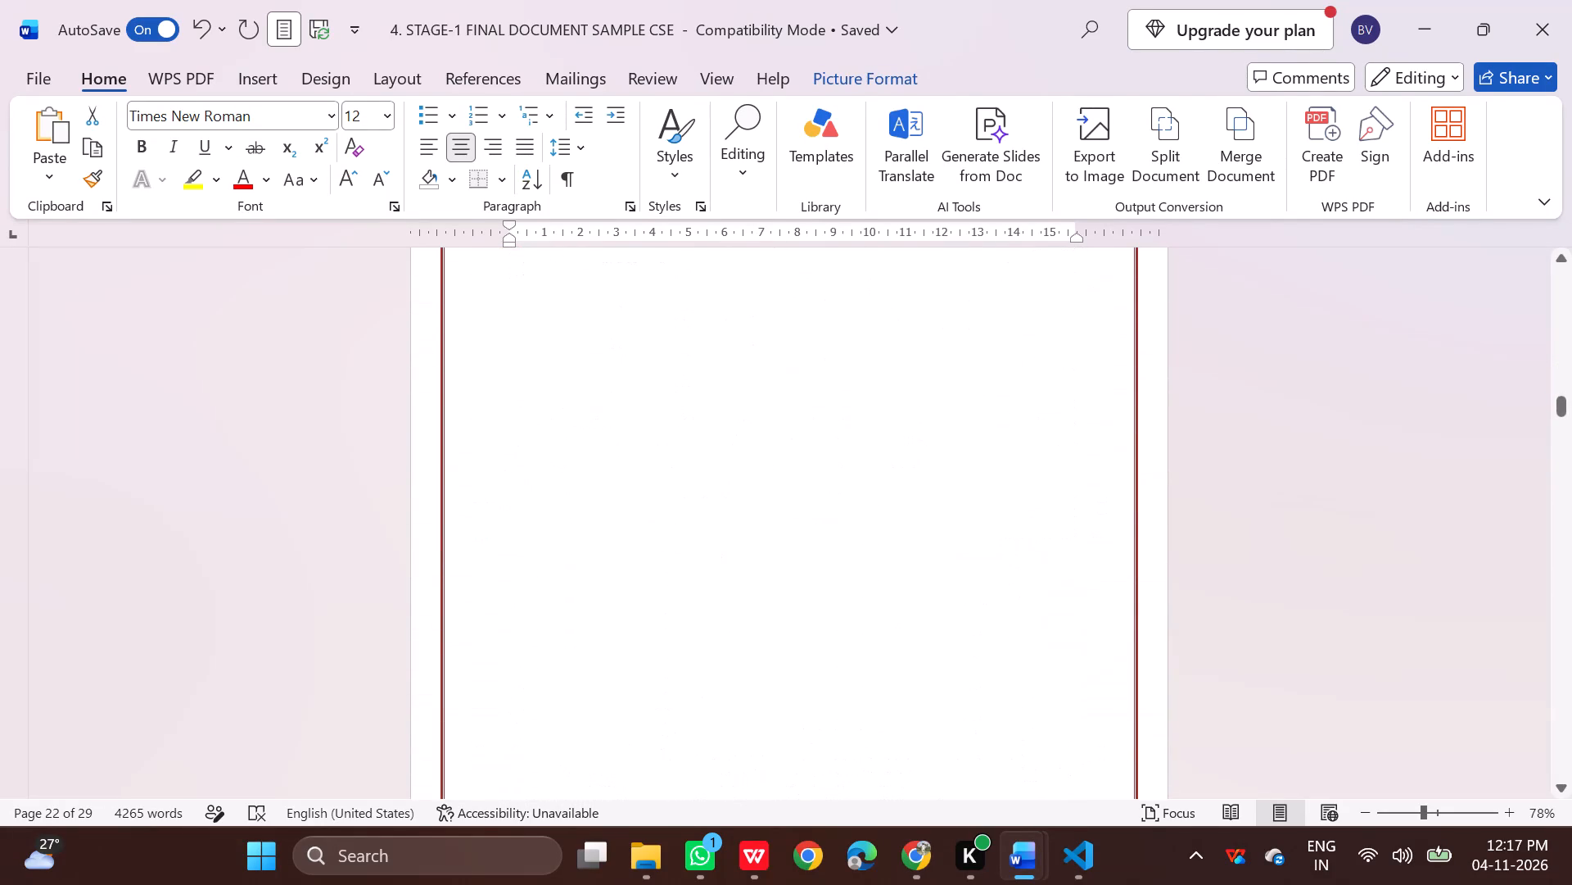
{"action": "scroll", "coordinate": [719, 476], "scroll_direction": "down", "scroll_amount": 13}
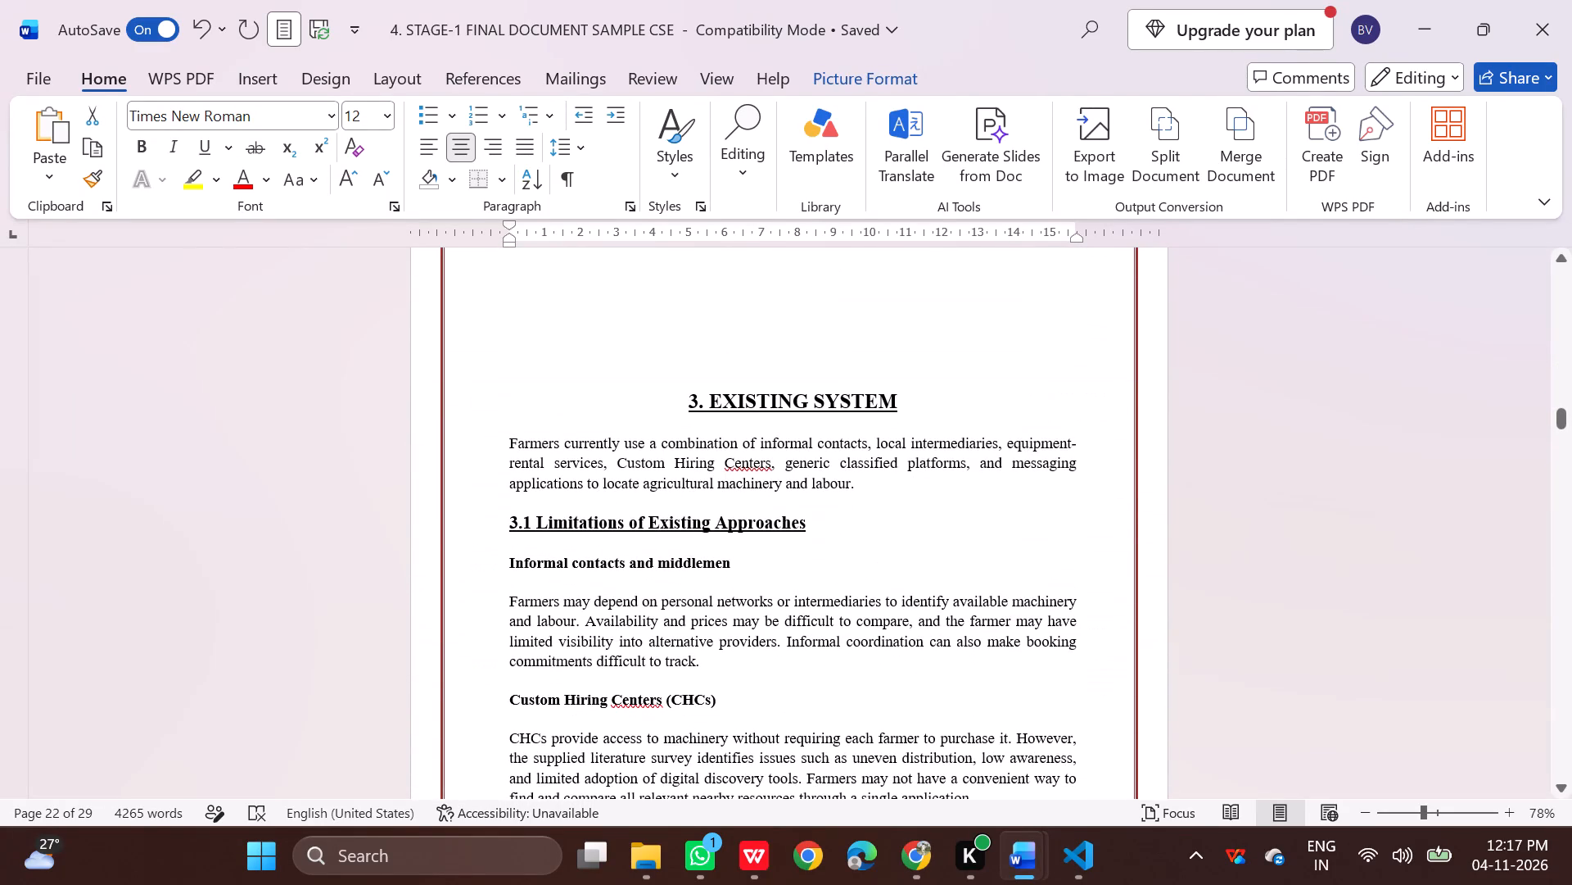
{"action": "scroll", "coordinate": [719, 476], "scroll_direction": "down", "scroll_amount": 20}
{"action": "scroll", "coordinate": [719, 476], "scroll_direction": "down", "scroll_amount": 16}
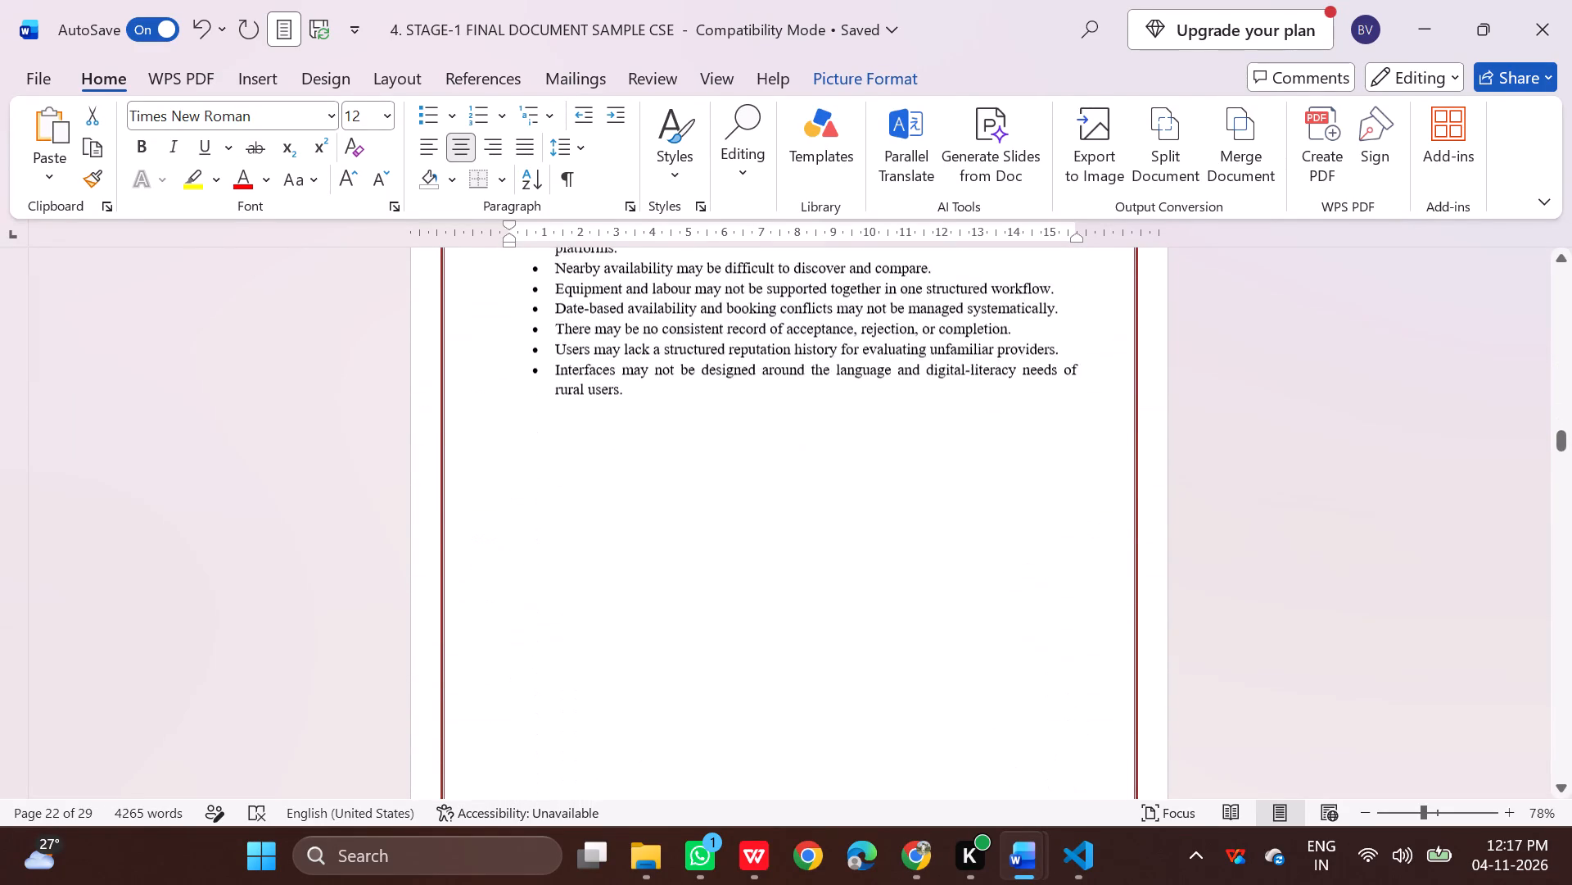
{"action": "scroll", "coordinate": [719, 476], "scroll_direction": "down", "scroll_amount": 9}
{"action": "scroll", "coordinate": [719, 476], "scroll_direction": "up", "scroll_amount": 20}
{"action": "scroll", "coordinate": [719, 476], "scroll_direction": "down", "scroll_amount": 20}
{"action": "scroll", "coordinate": [719, 476], "scroll_direction": "down", "scroll_amount": 2}
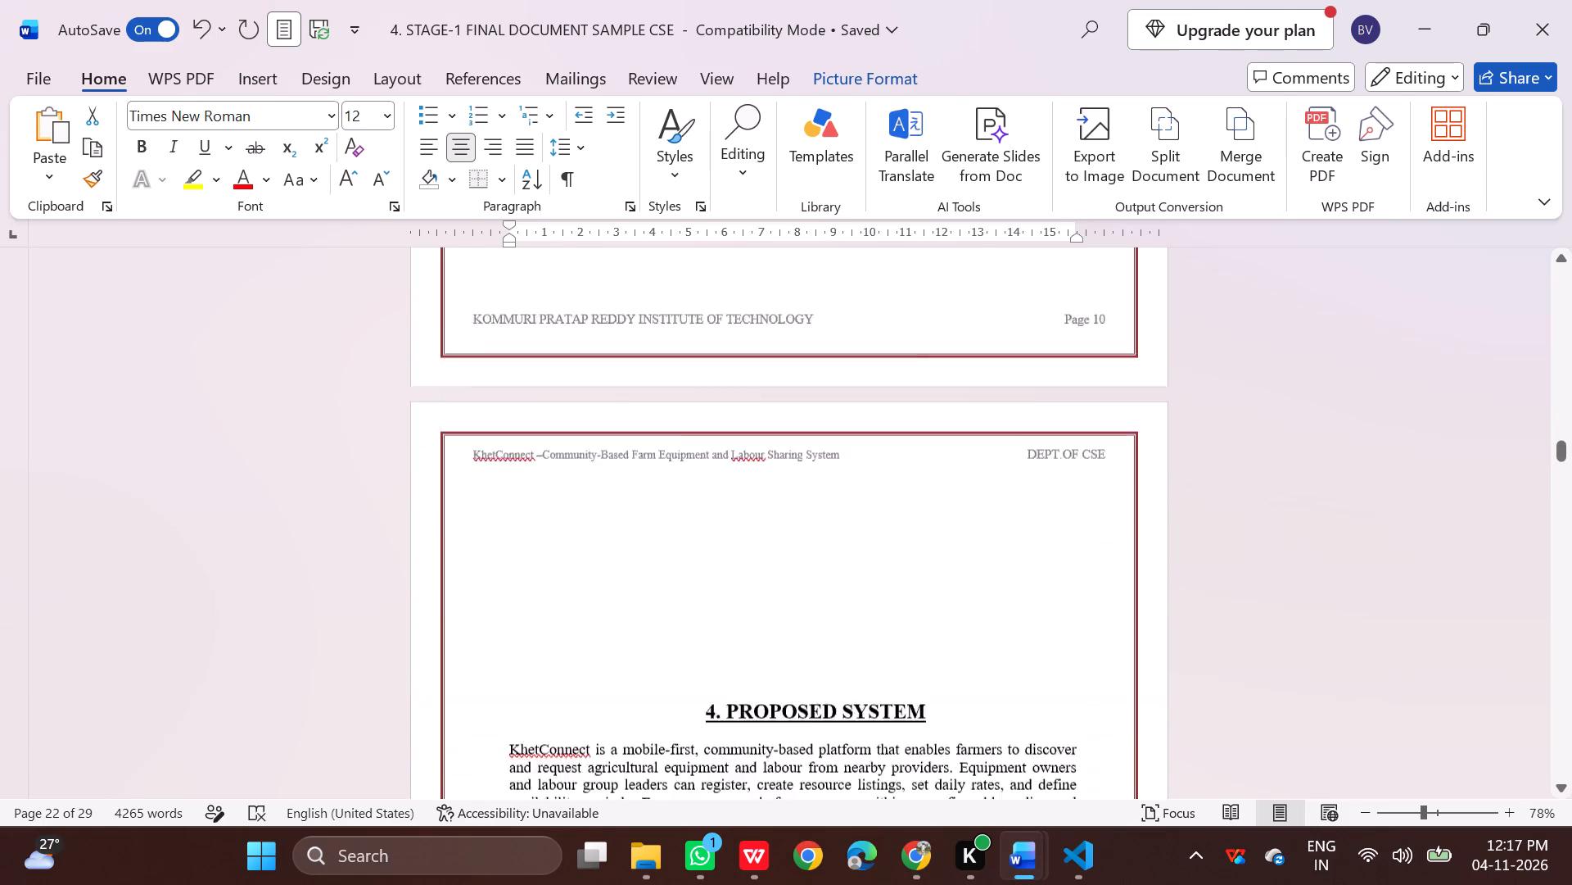
{"action": "scroll", "coordinate": [719, 476], "scroll_direction": "down", "scroll_amount": 12}
{"action": "scroll", "coordinate": [719, 476], "scroll_direction": "up", "scroll_amount": 15}
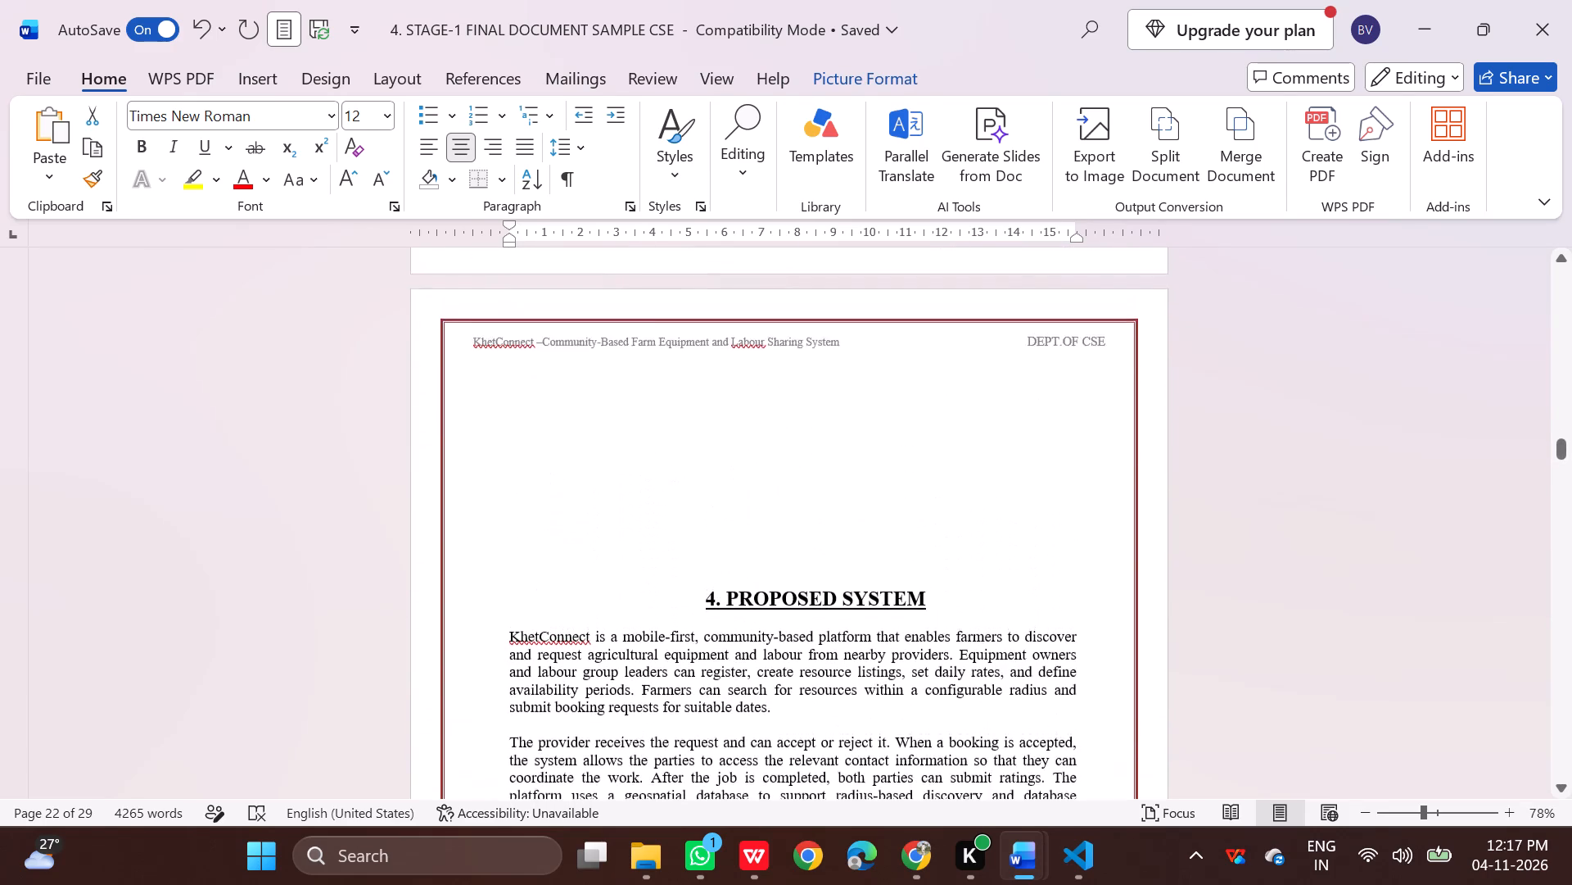
Delete three blank lines above the 4. PROPOSED SYSTEM heading to move it closer to the top of its page.
{"action": "left_click", "coordinate": [714, 476]}
{"action": "left_click", "coordinate": [702, 570]}
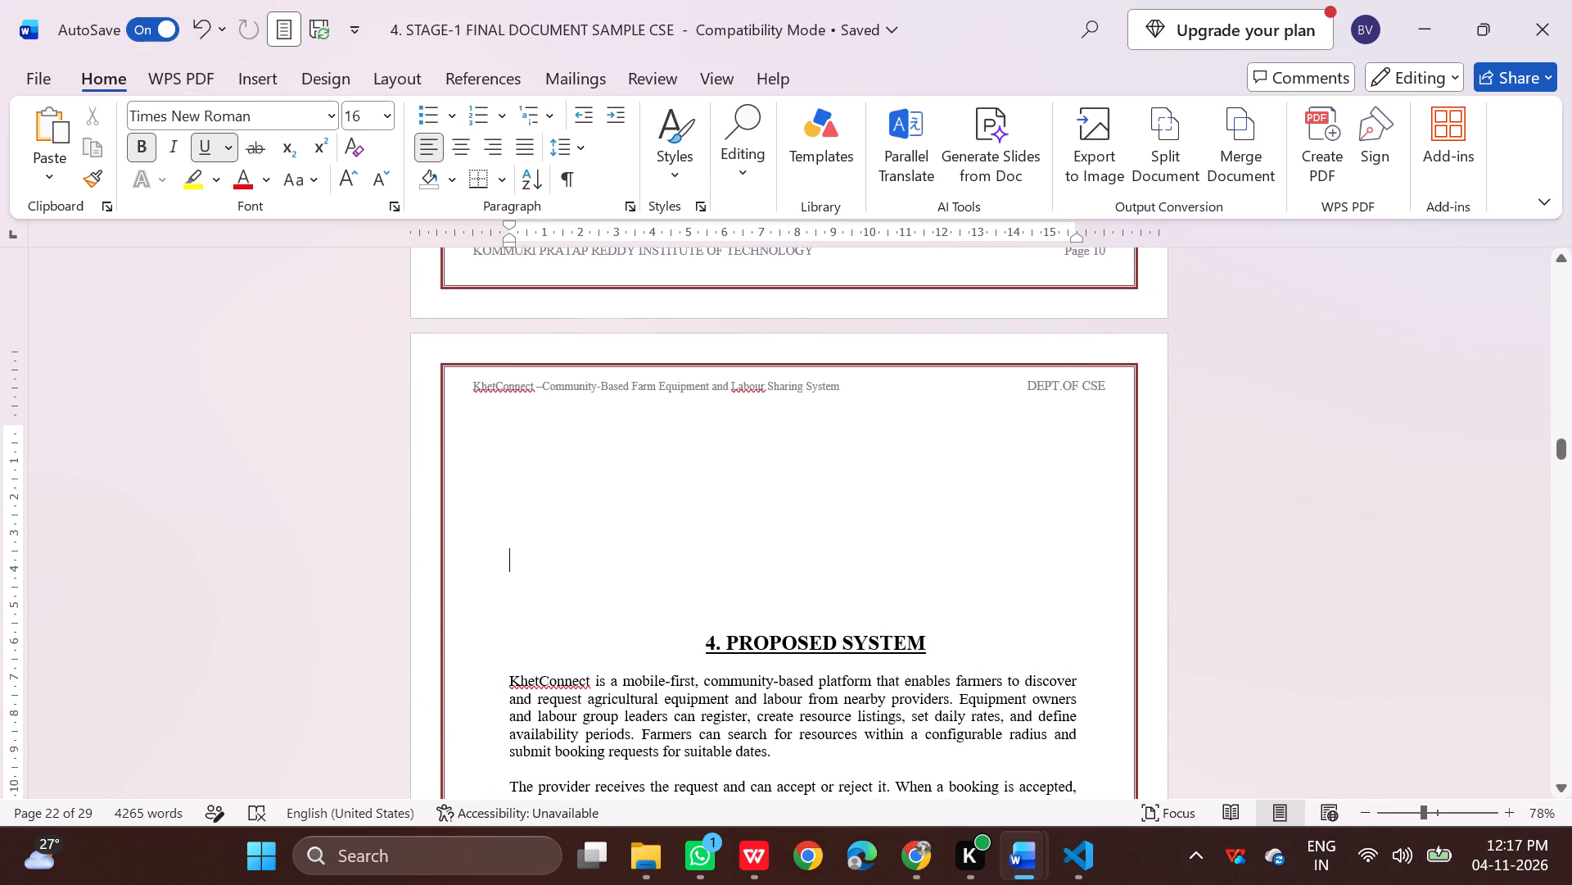
{"action": "left_click", "coordinate": [702, 579]}
{"action": "key", "text": "BackSpace"}
{"action": "key", "text": "BackSpace"}
{"action": "key", "text": "BackSpace"}
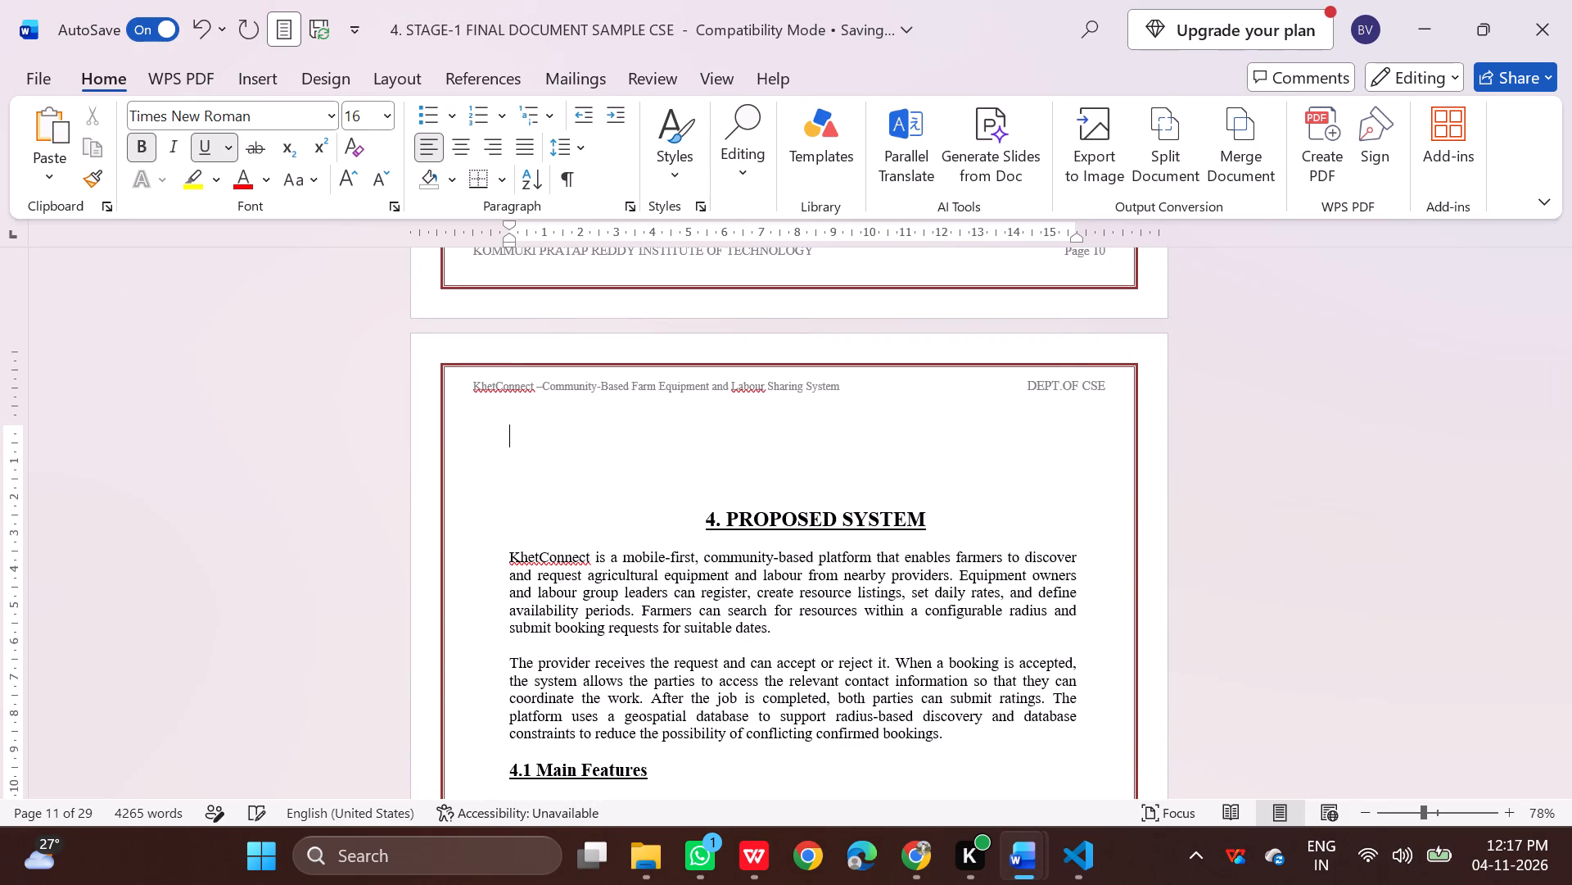
Examine the Stage-1 Word document from 4. PROPOSED SYSTEM through the flowchart under the 4.3 Proposed Workflow heading.
{"action": "scroll", "coordinate": [662, 570], "scroll_direction": "down", "scroll_amount": 20}
{"action": "scroll", "coordinate": [662, 570], "scroll_direction": "down", "scroll_amount": 6}
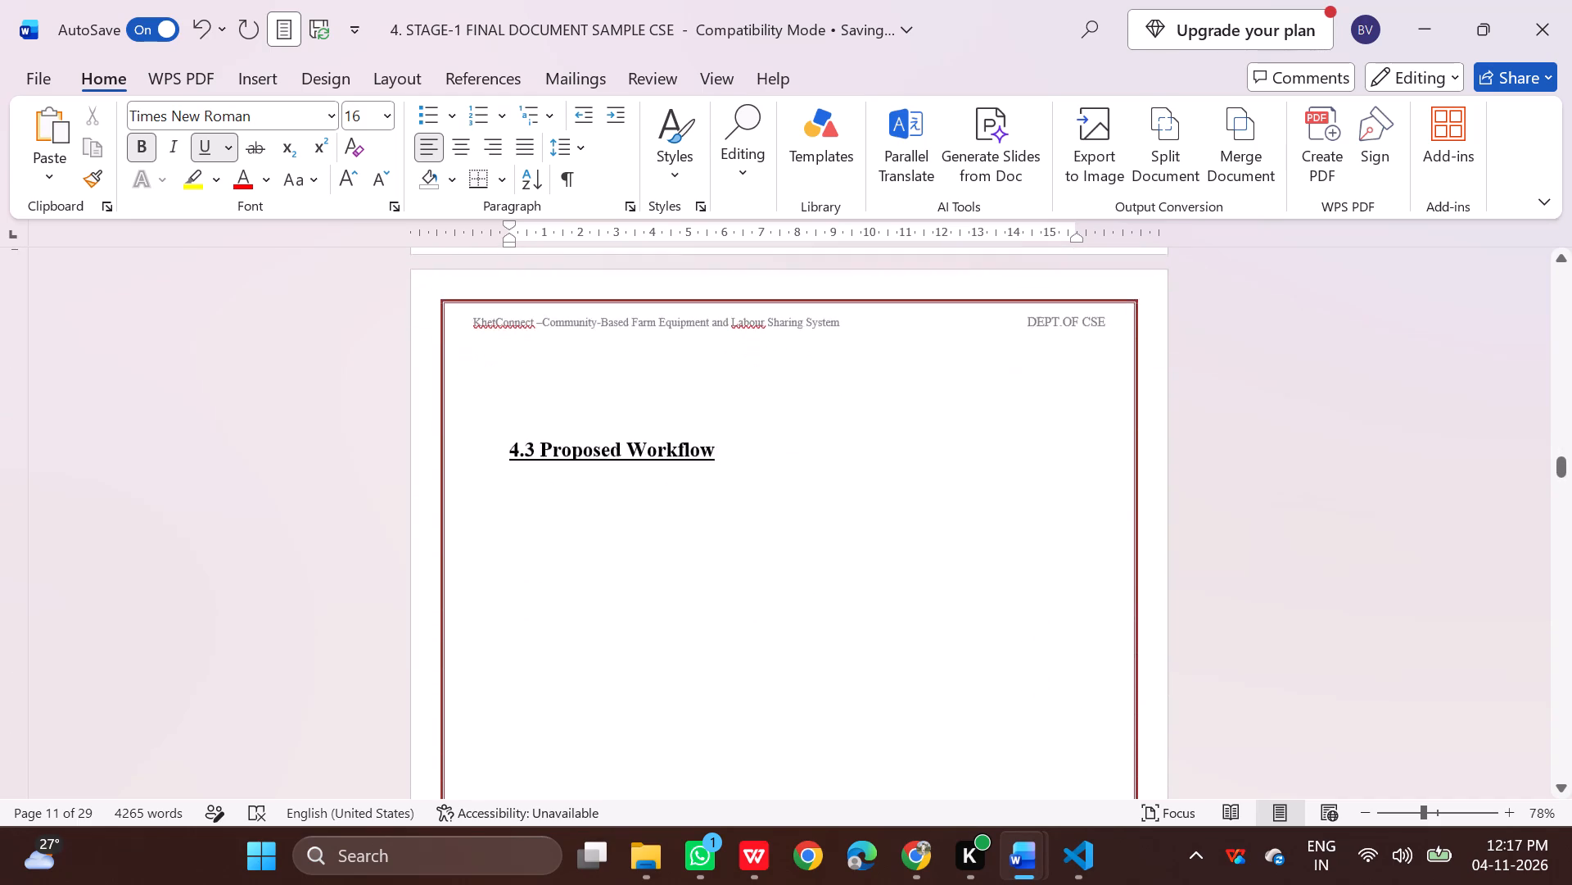
{"action": "scroll", "coordinate": [671, 646], "scroll_direction": "down", "scroll_amount": 18}
{"action": "scroll", "coordinate": [700, 663], "scroll_direction": "down", "scroll_amount": 5}
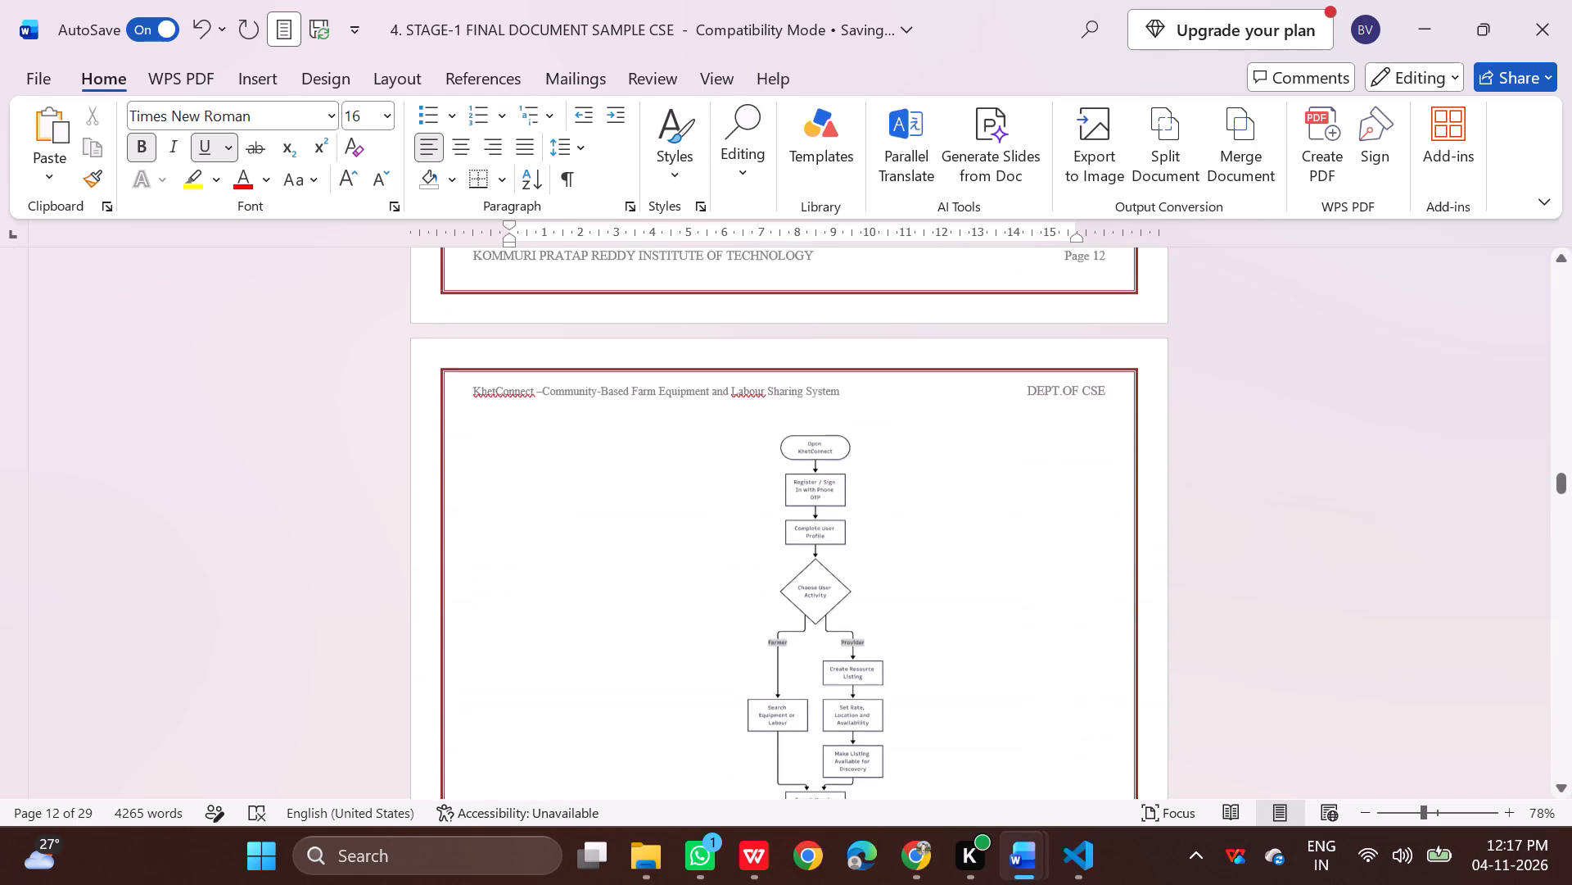
{"action": "left_click", "coordinate": [808, 635]}
Switch to the C4 reference PDF and take a screenshot of the whole Proposed System Architecture figure, Fig. 4.1.
{"action": "key", "text": "alt+Tab"}
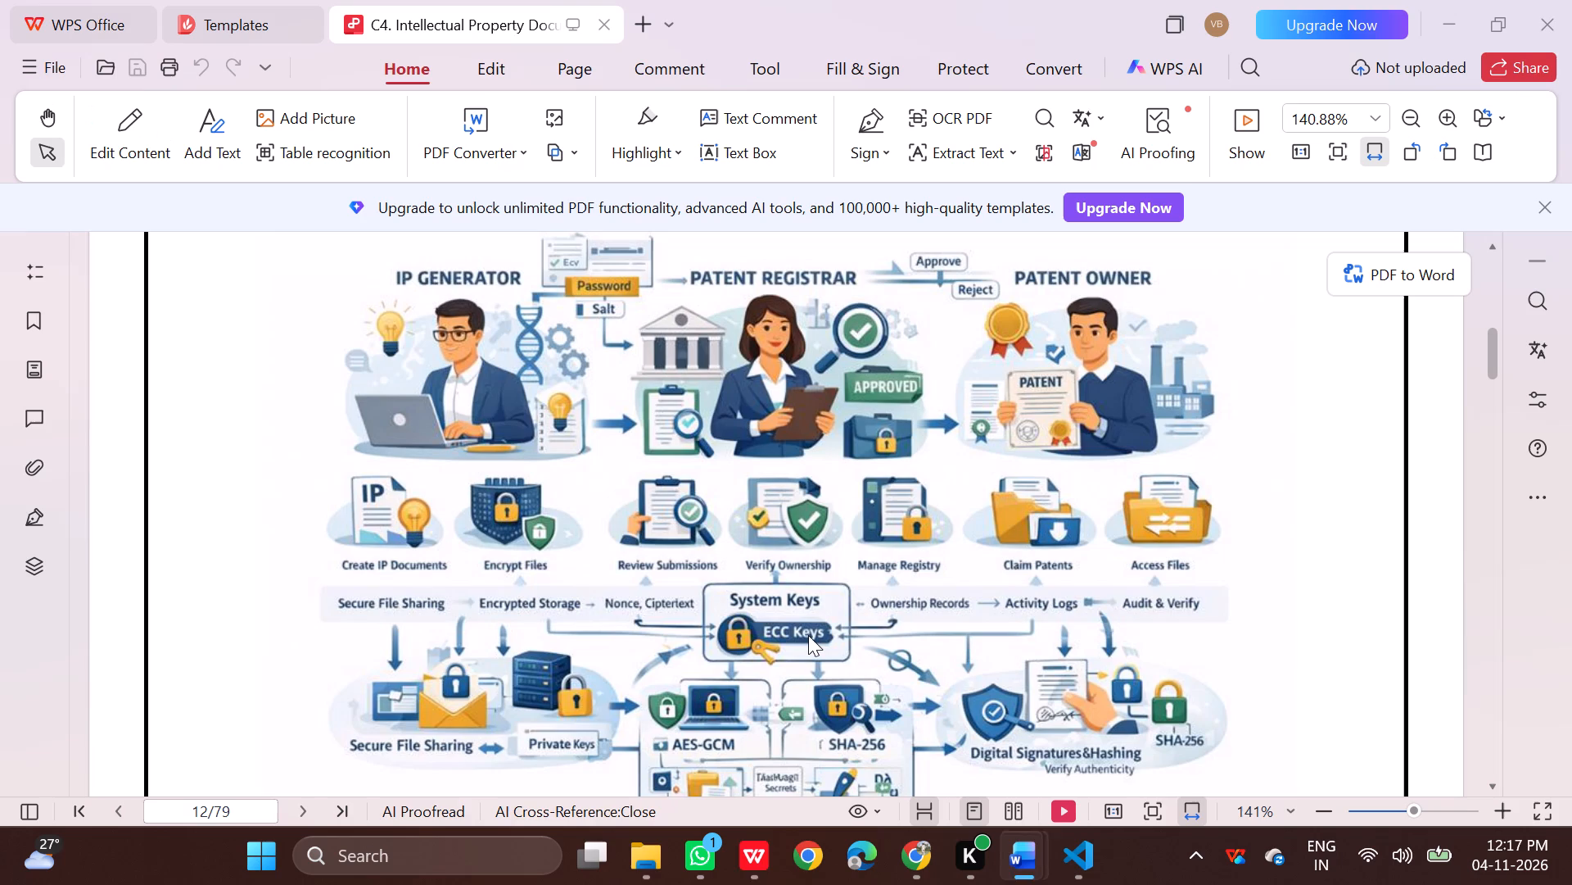
{"action": "left_click", "coordinate": [730, 477]}
{"action": "scroll", "coordinate": [730, 477], "scroll_direction": "up", "scroll_amount": 1}
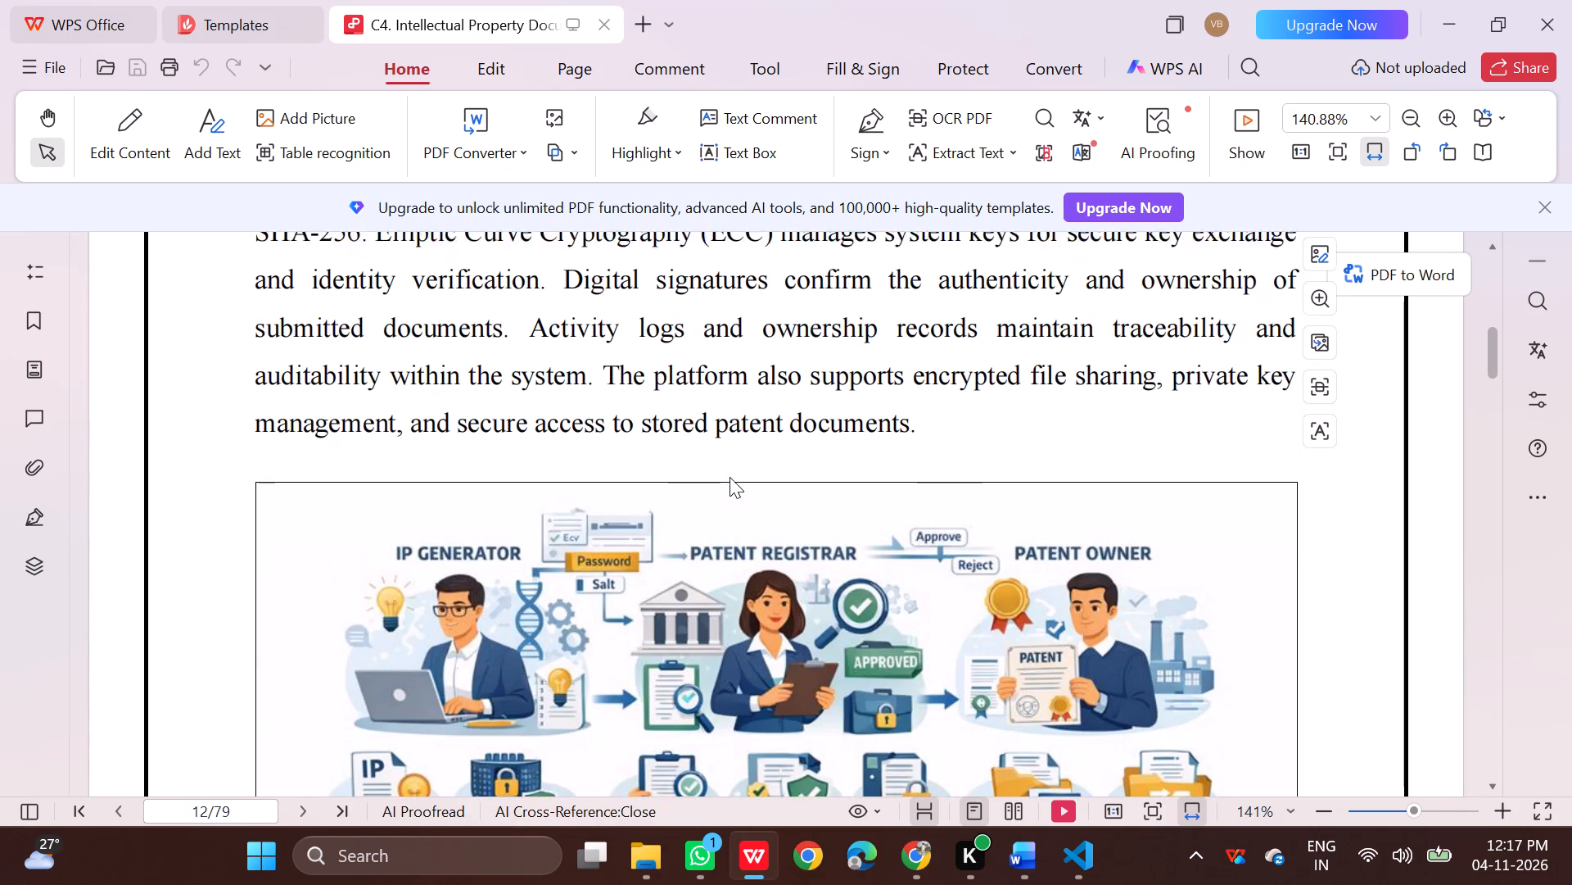
{"action": "scroll", "coordinate": [730, 477], "scroll_direction": "up", "scroll_amount": 1}
{"action": "scroll", "coordinate": [730, 477], "scroll_direction": "down", "scroll_amount": 3, "text": "ctrl"}
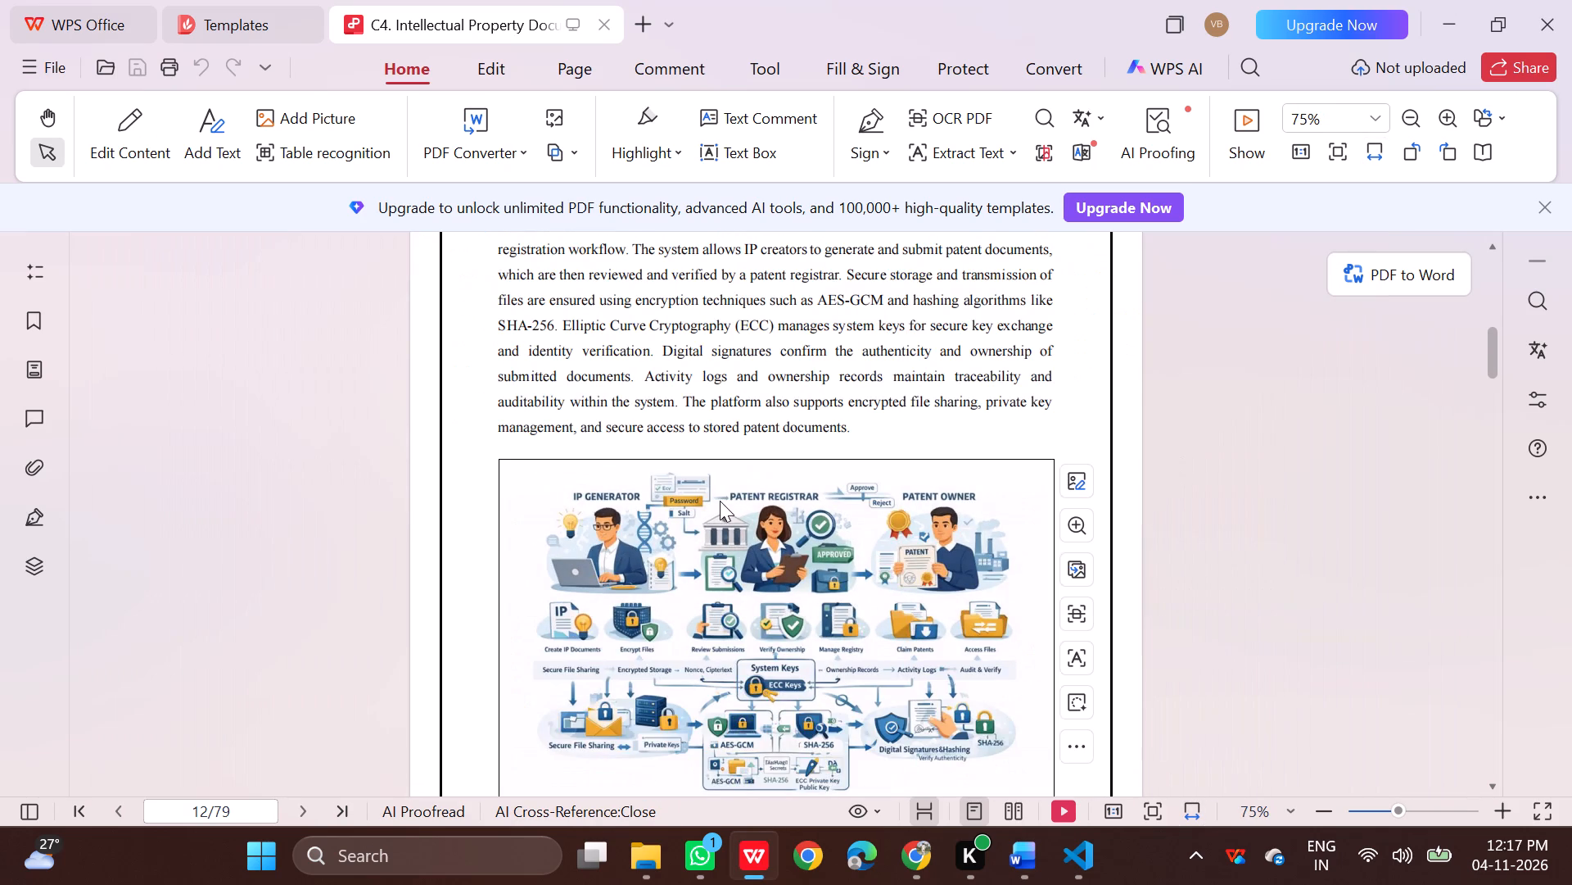
{"action": "scroll", "coordinate": [720, 501], "scroll_direction": "down", "scroll_amount": 1}
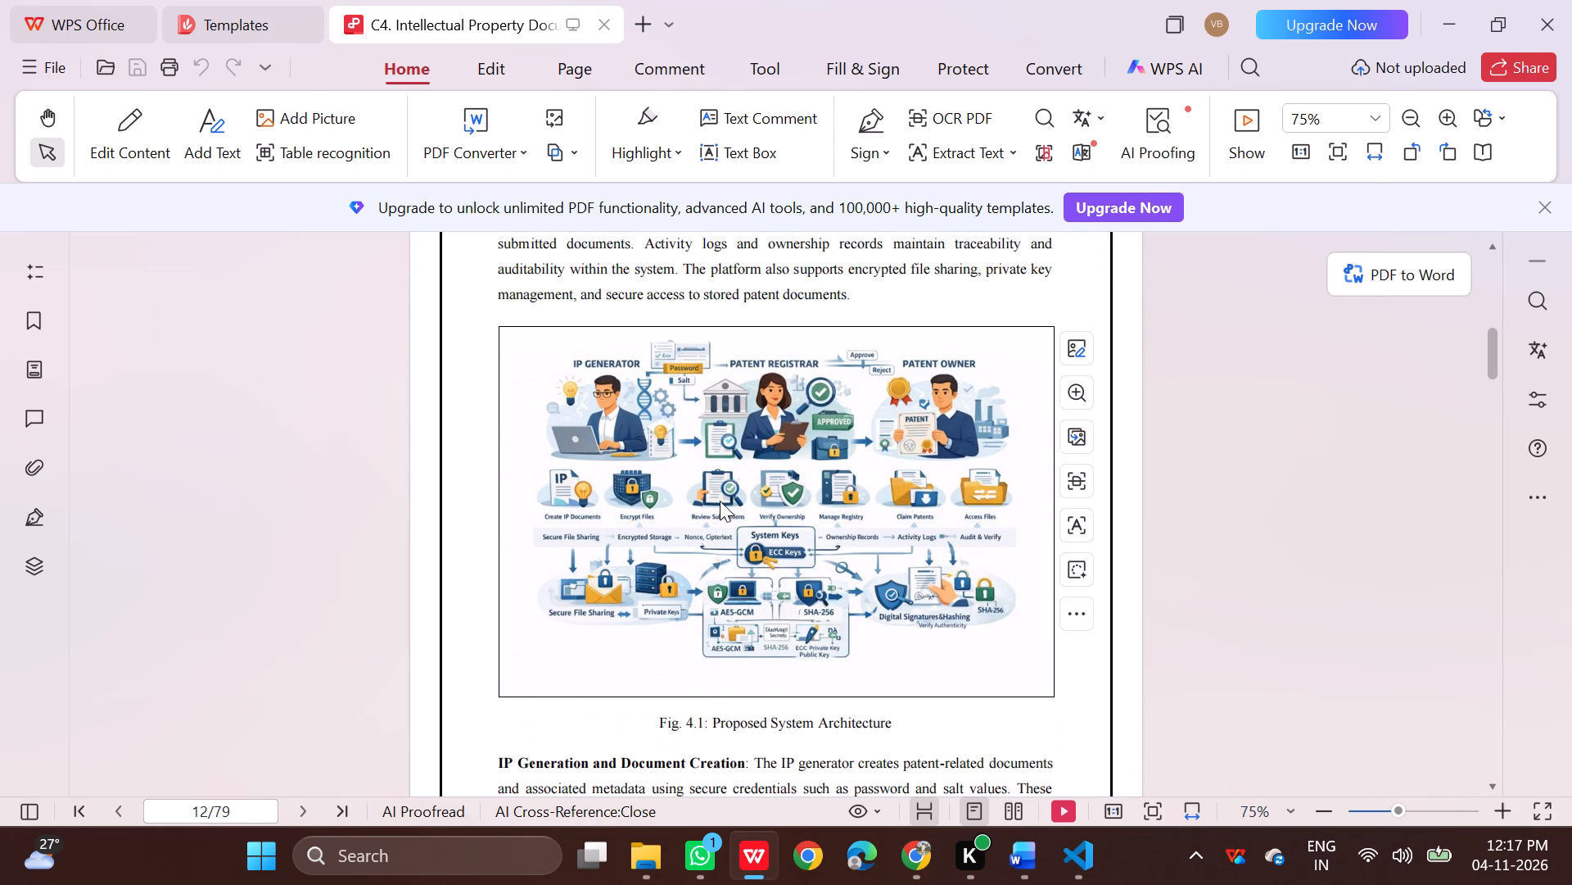
{"action": "key", "text": "shift+super+s"}
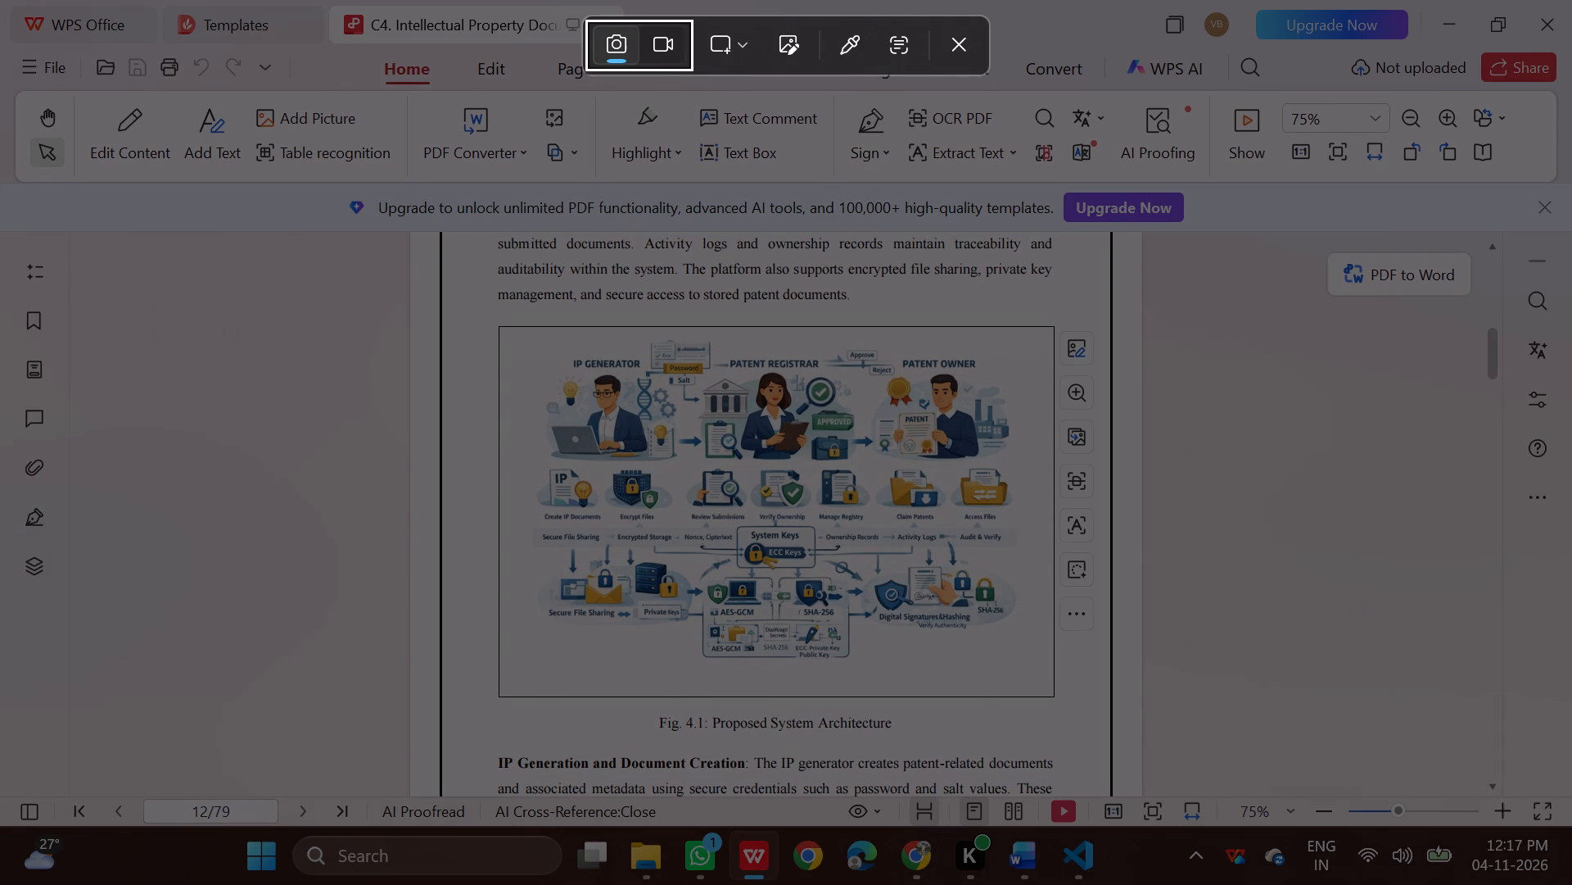
{"action": "left_click_drag", "start_coordinate": [479, 310], "coordinate": [1013, 611]}
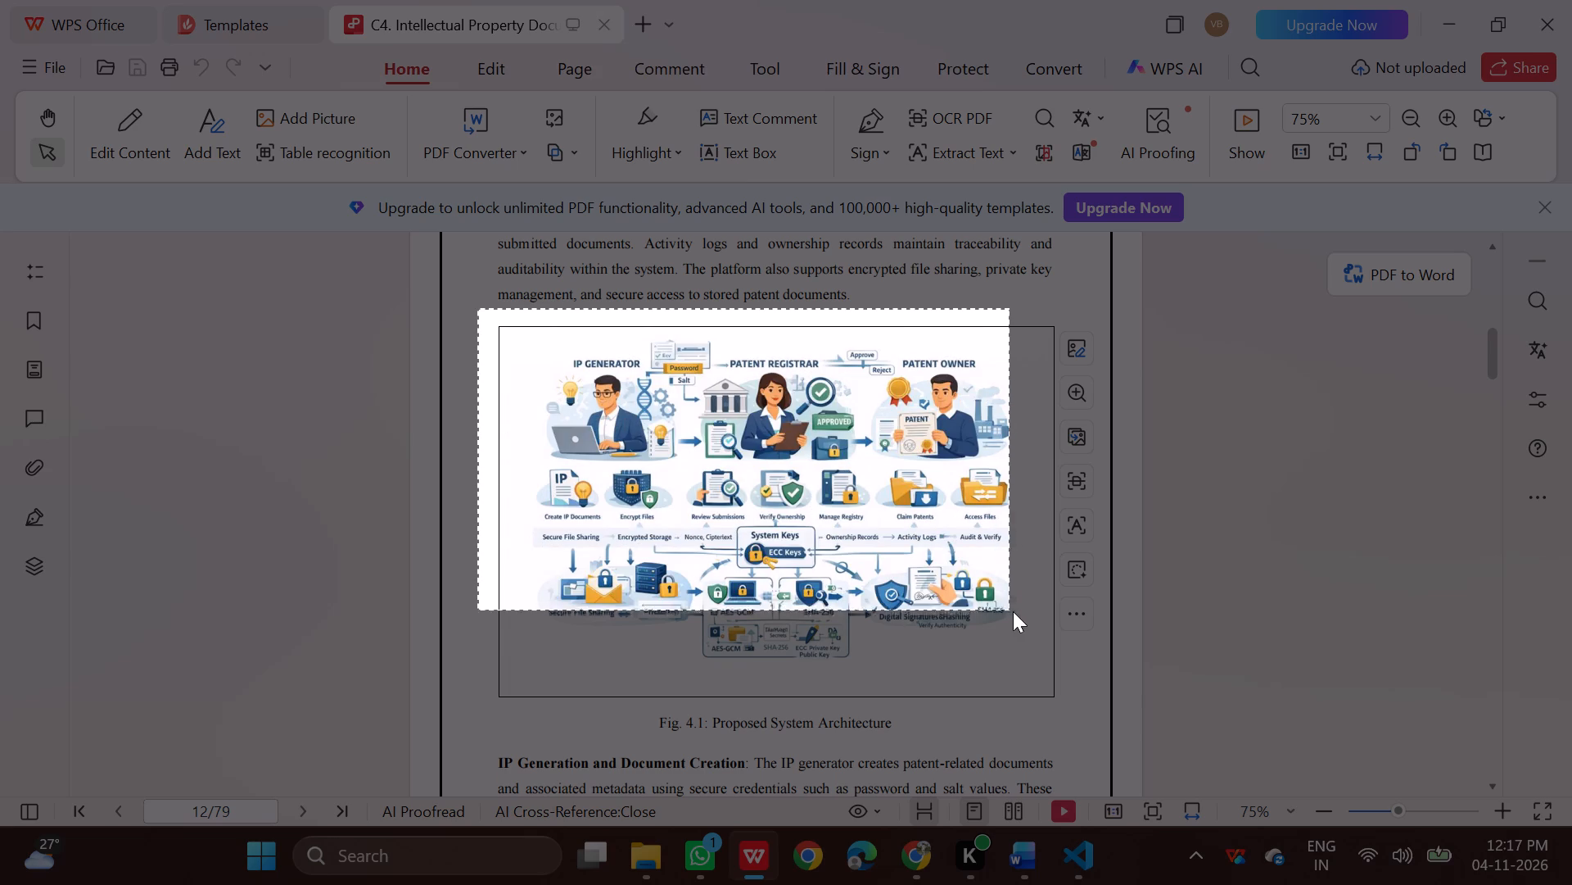
{"action": "left_click_drag", "start_coordinate": [1013, 611], "coordinate": [1066, 709]}
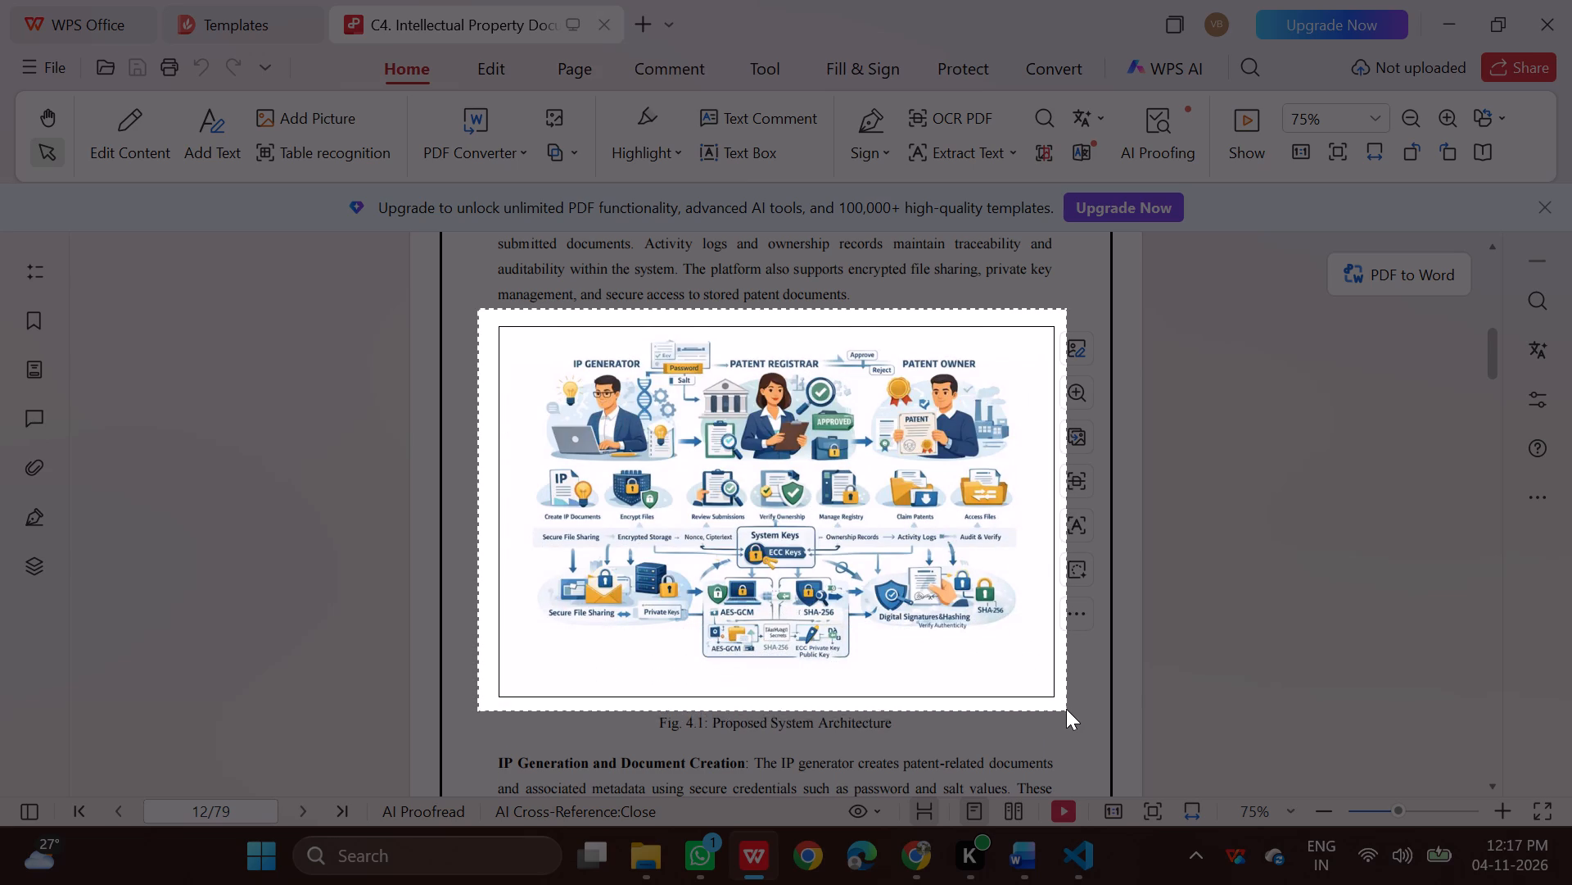
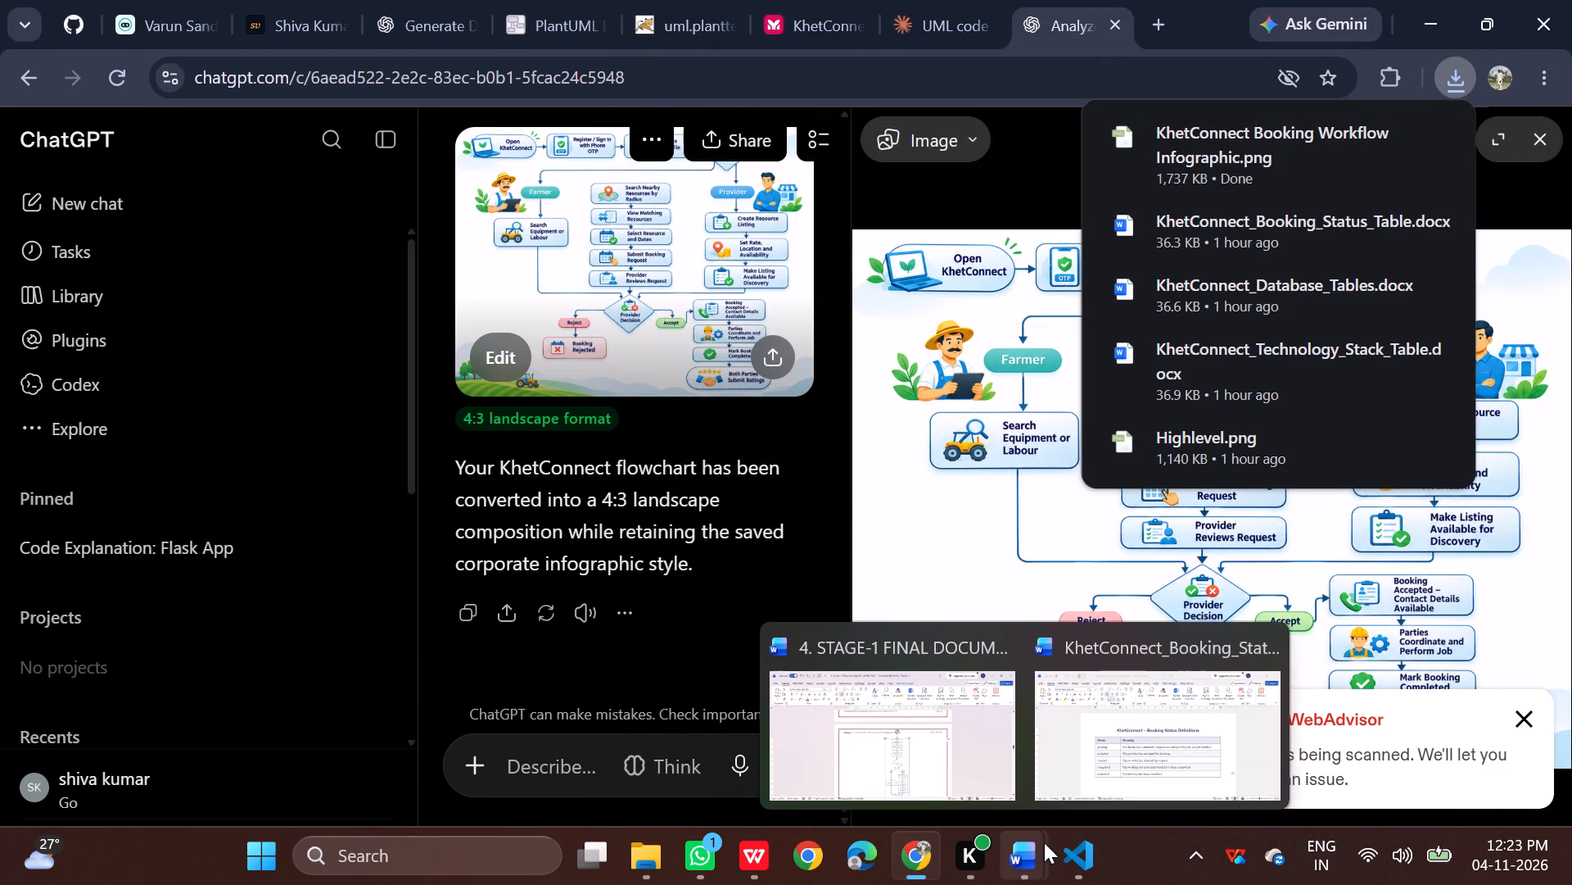
Open the downloaded KhetConnect Booking Workflow Infographic from the Downloads folder, inspect the flowchart in the image viewer, and close it.
{"action": "left_click", "coordinate": [947, 764]}
{"action": "scroll", "coordinate": [836, 615], "scroll_direction": "up", "scroll_amount": 4}
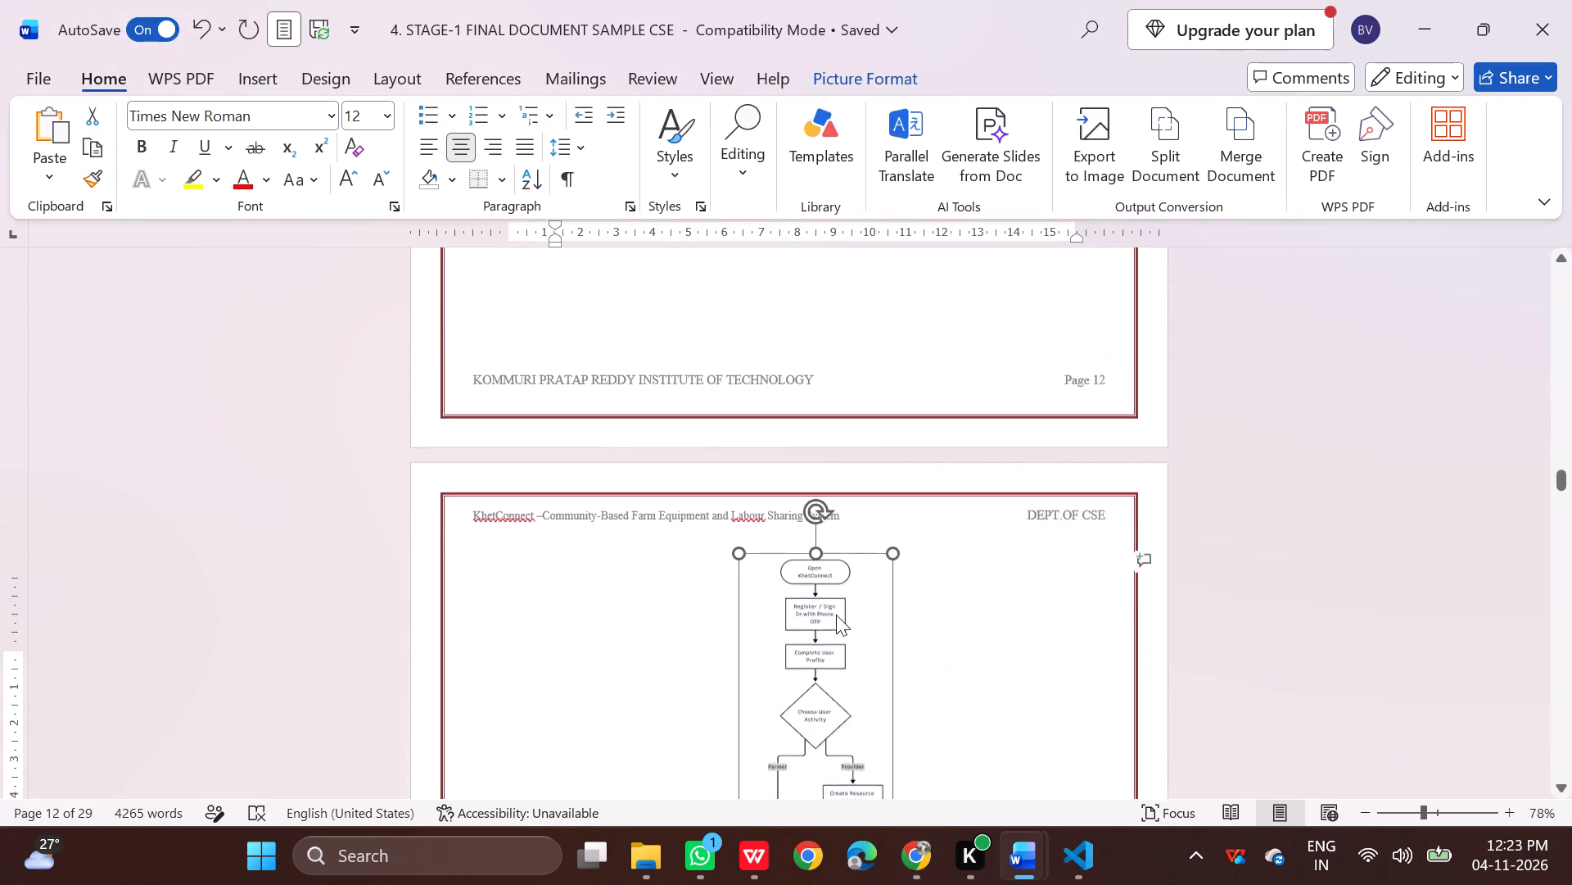
{"action": "scroll", "coordinate": [836, 615], "scroll_direction": "up", "scroll_amount": 4}
{"action": "scroll", "coordinate": [841, 615], "scroll_direction": "down", "scroll_amount": 6}
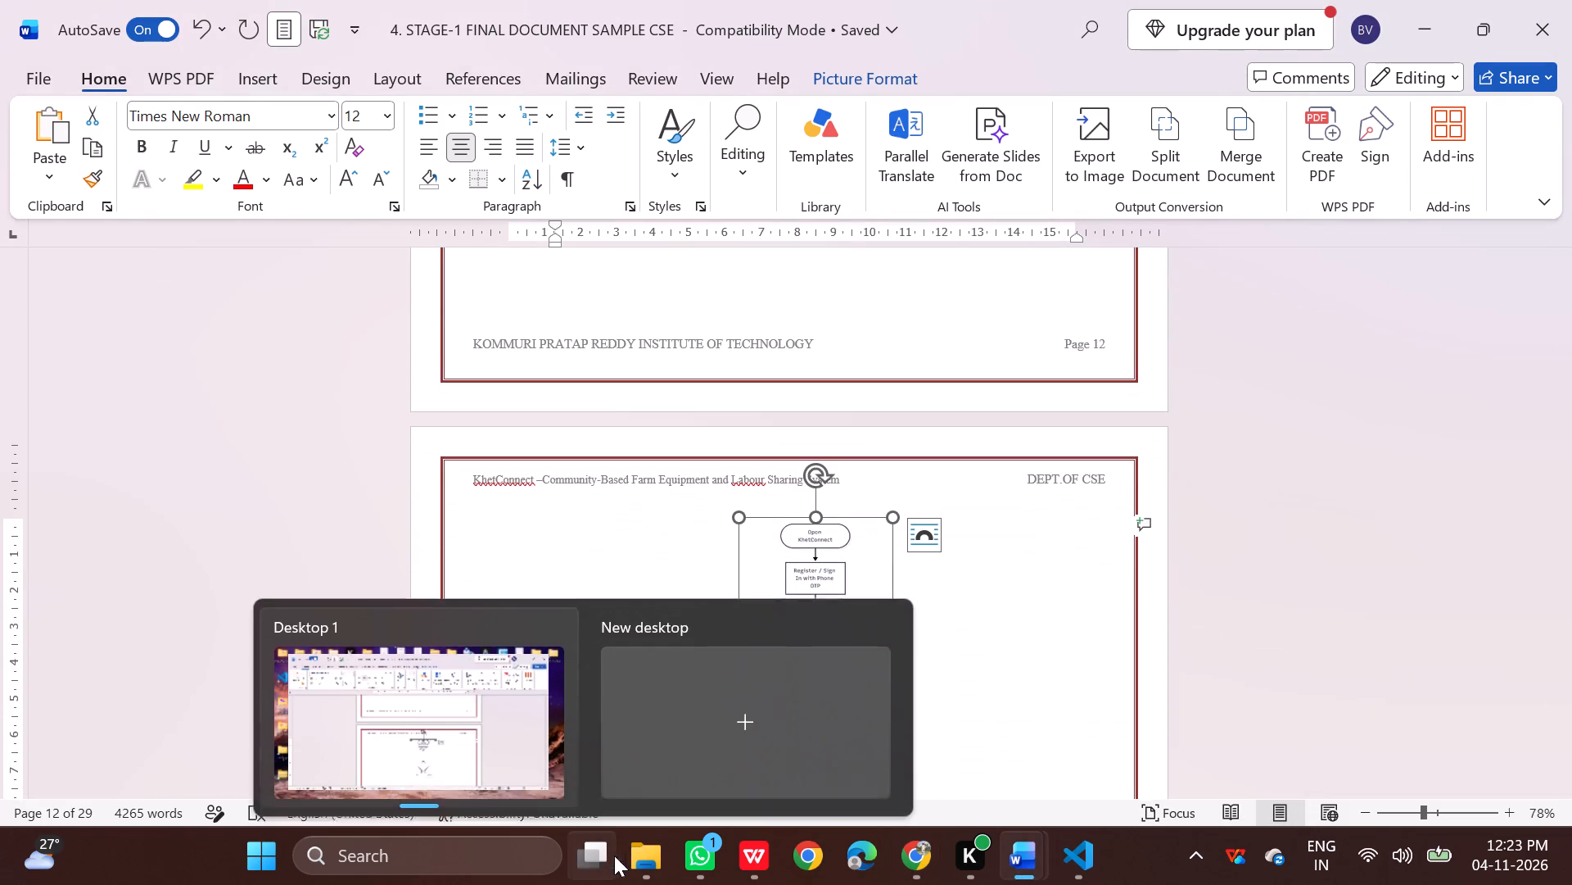
{"action": "left_click", "coordinate": [642, 855]}
{"action": "left_click", "coordinate": [516, 732]}
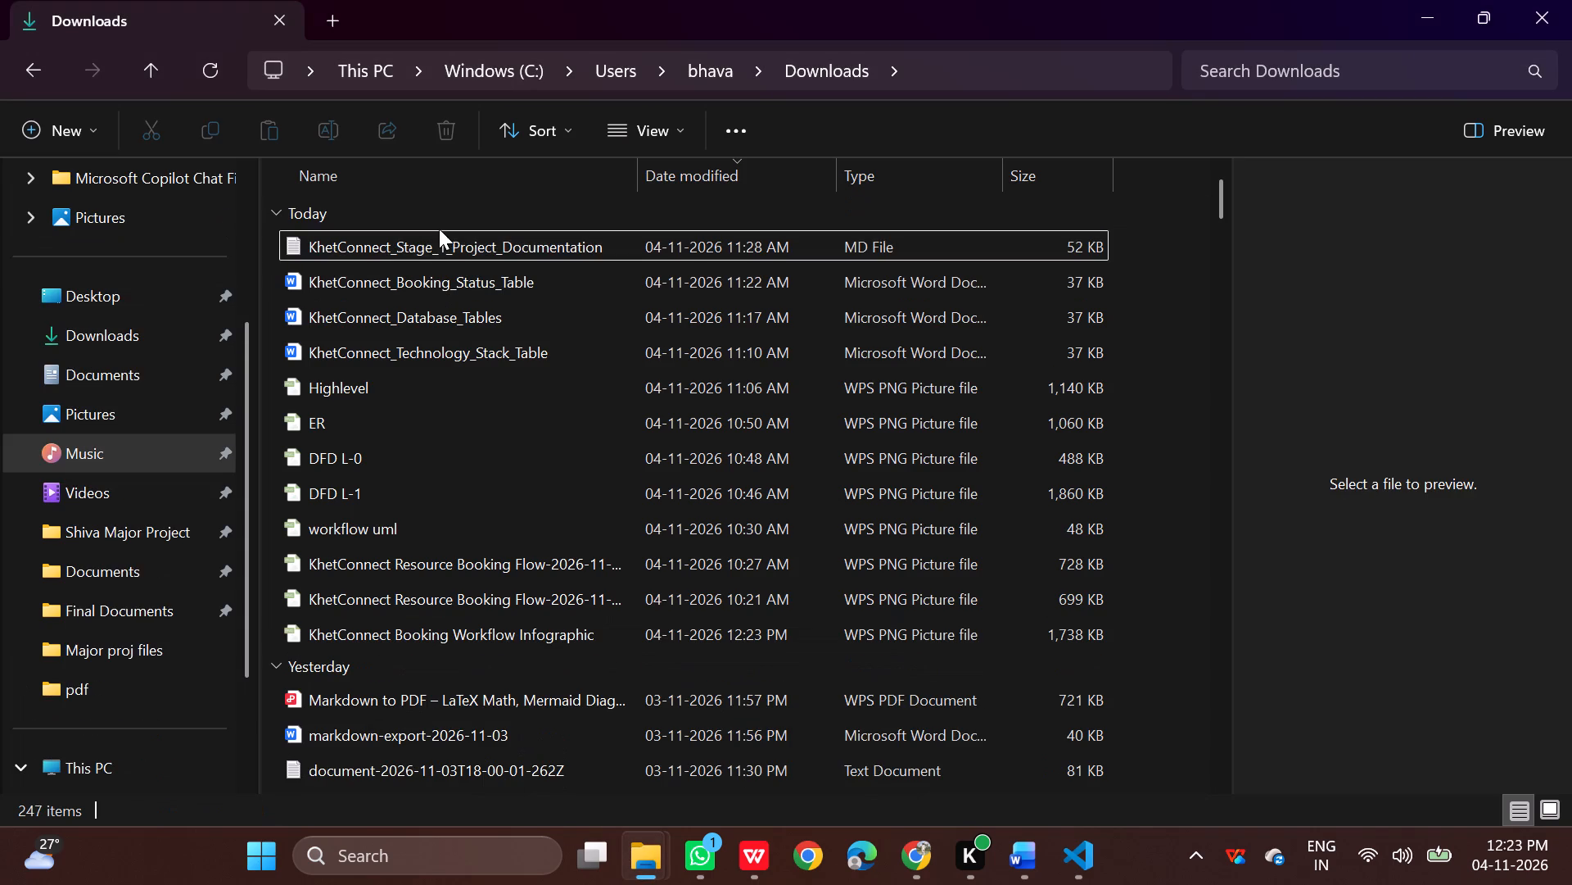
{"action": "double_click", "coordinate": [463, 624]}
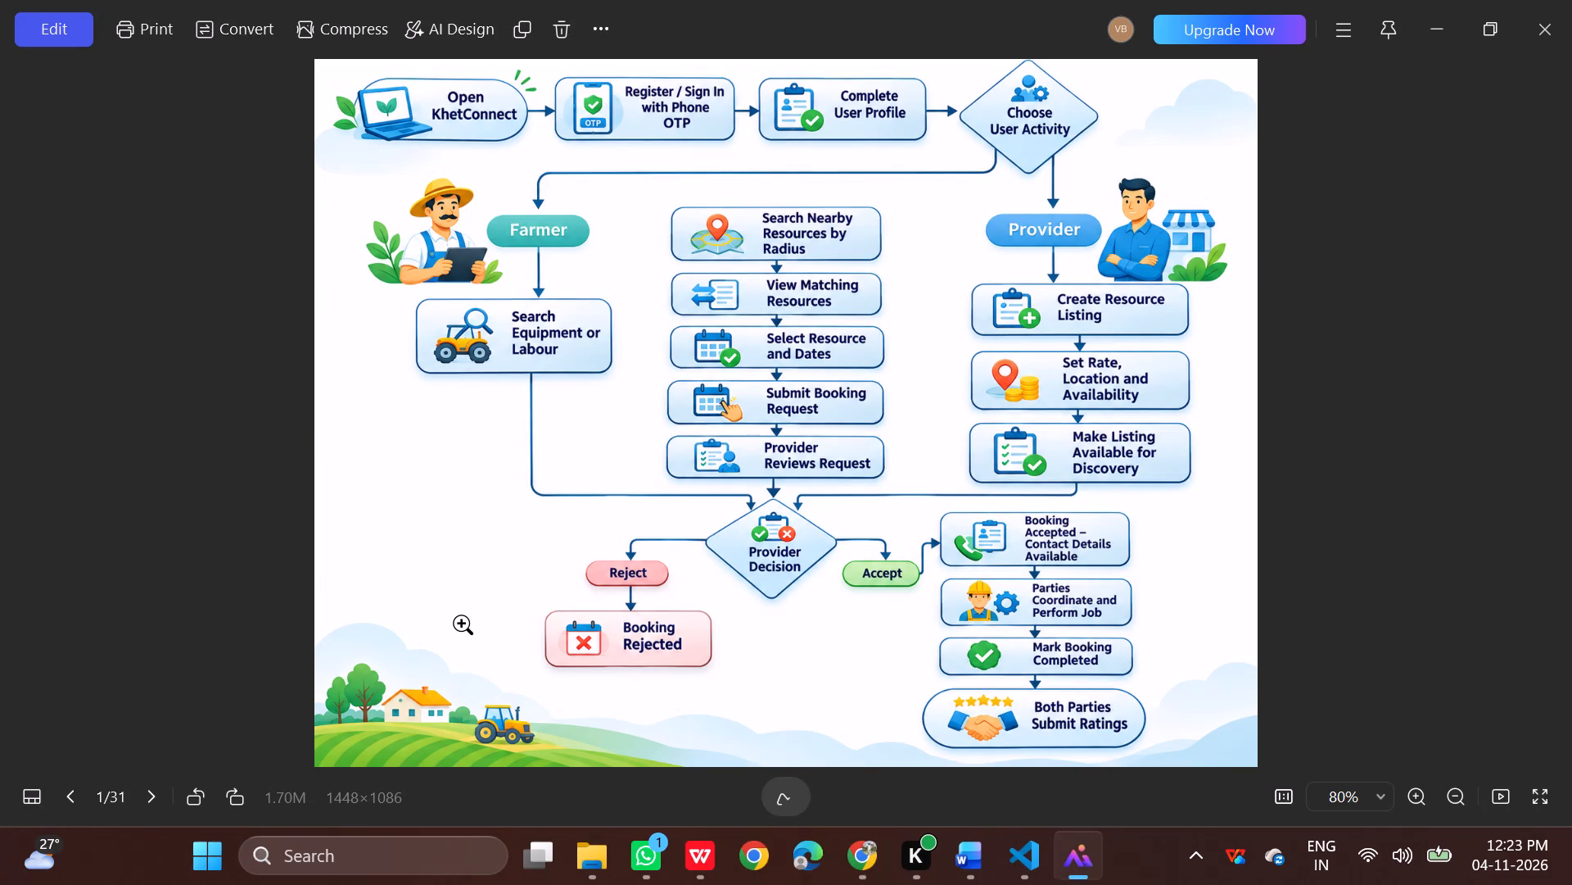
{"action": "scroll", "coordinate": [556, 601], "scroll_direction": "up", "scroll_amount": 3}
{"action": "scroll", "coordinate": [552, 438], "scroll_direction": "down", "scroll_amount": 5}
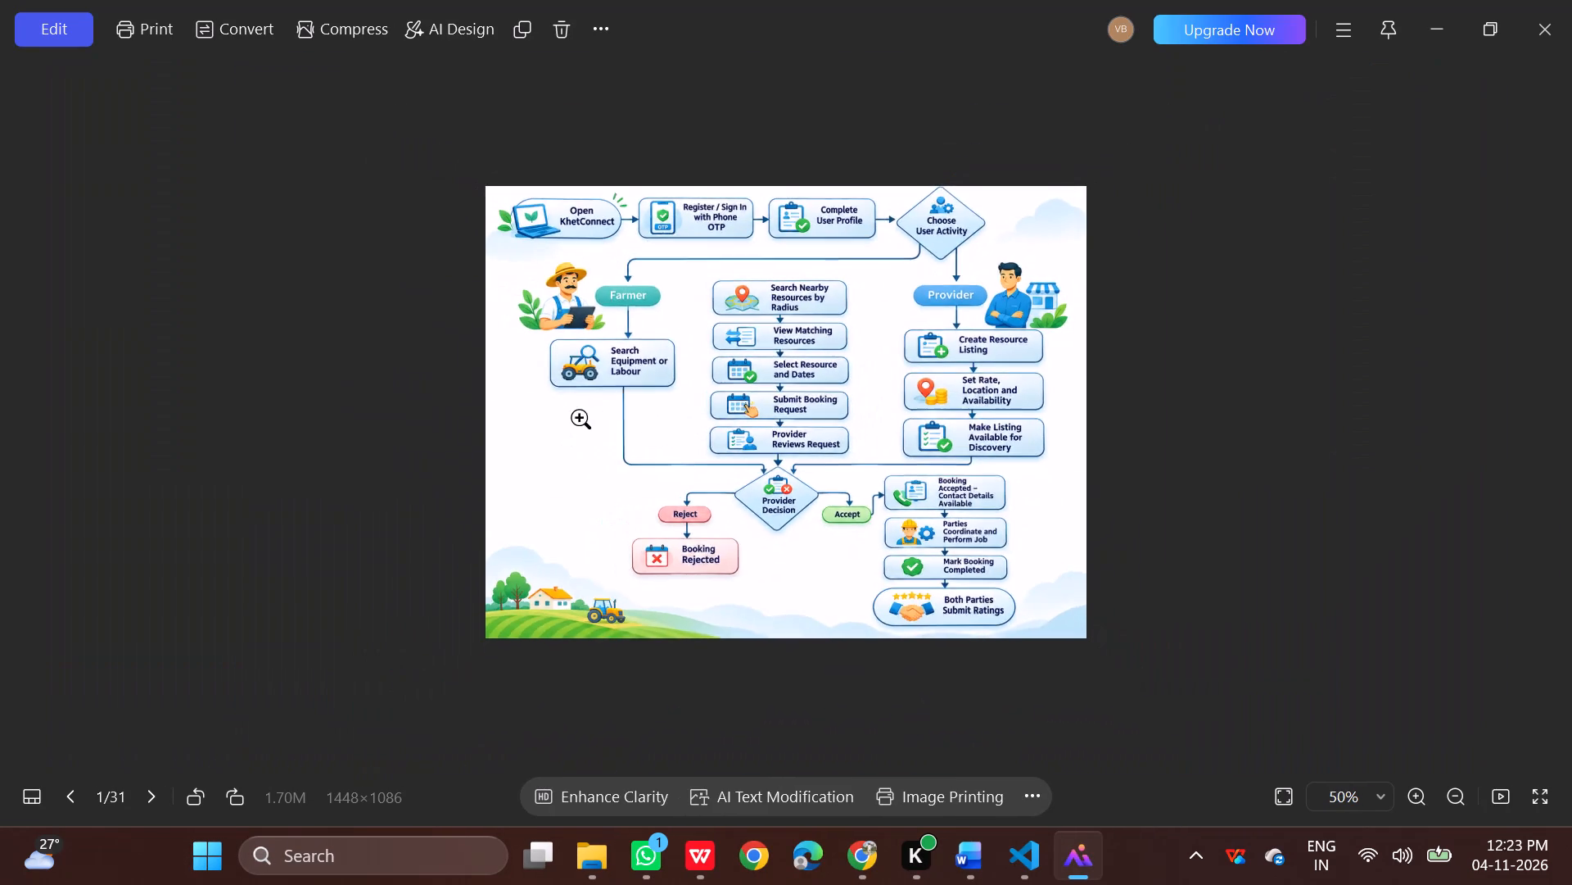
{"action": "scroll", "coordinate": [593, 372], "scroll_direction": "up", "scroll_amount": 1}
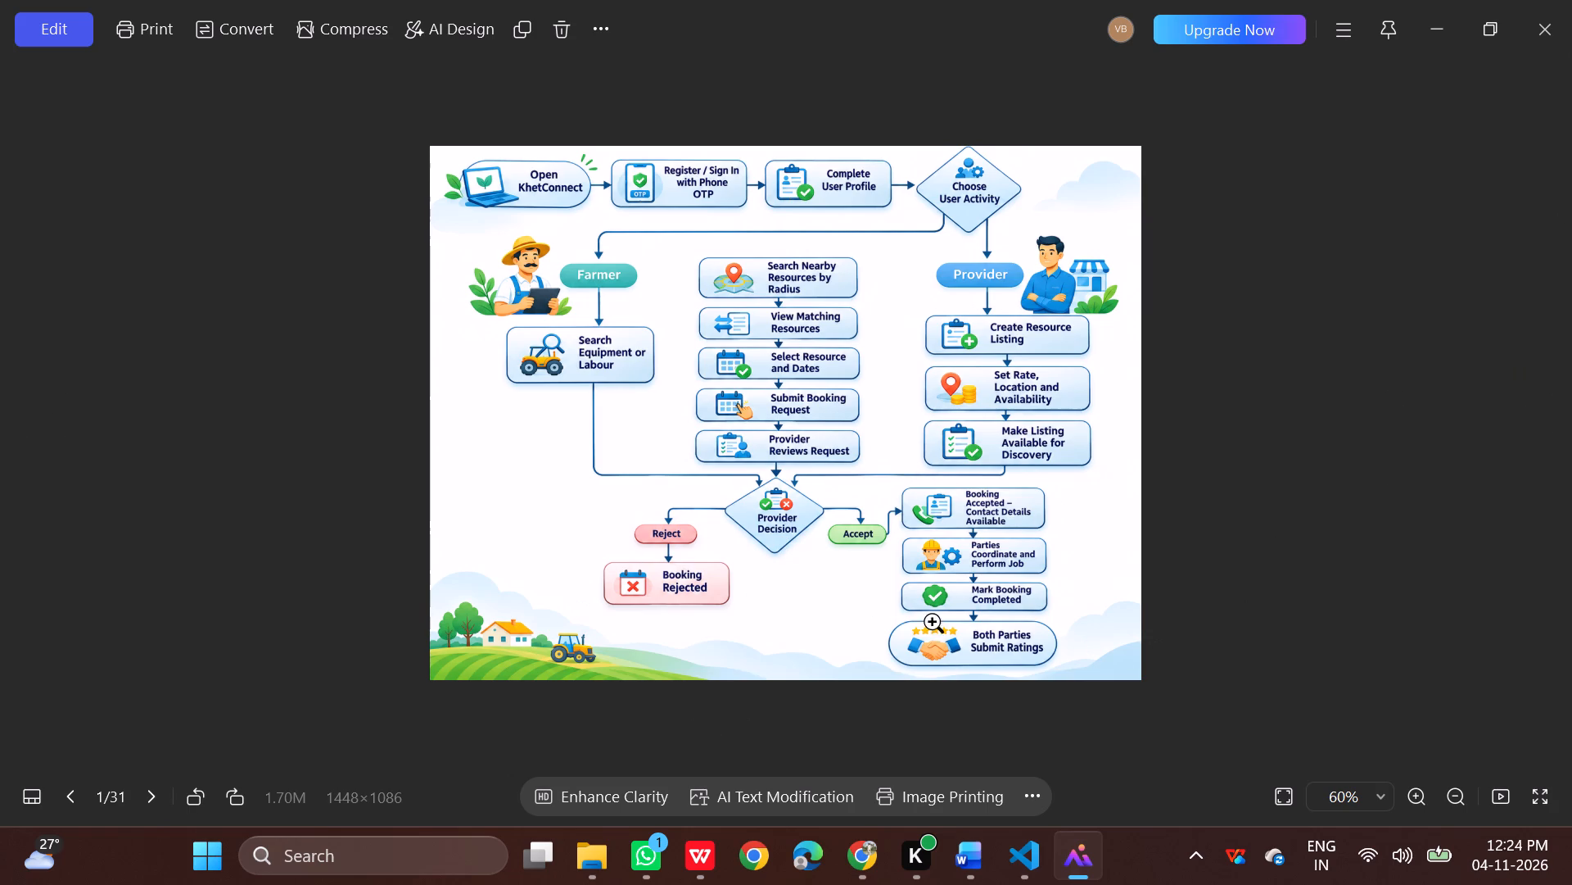
{"action": "left_click", "coordinate": [1540, 39]}
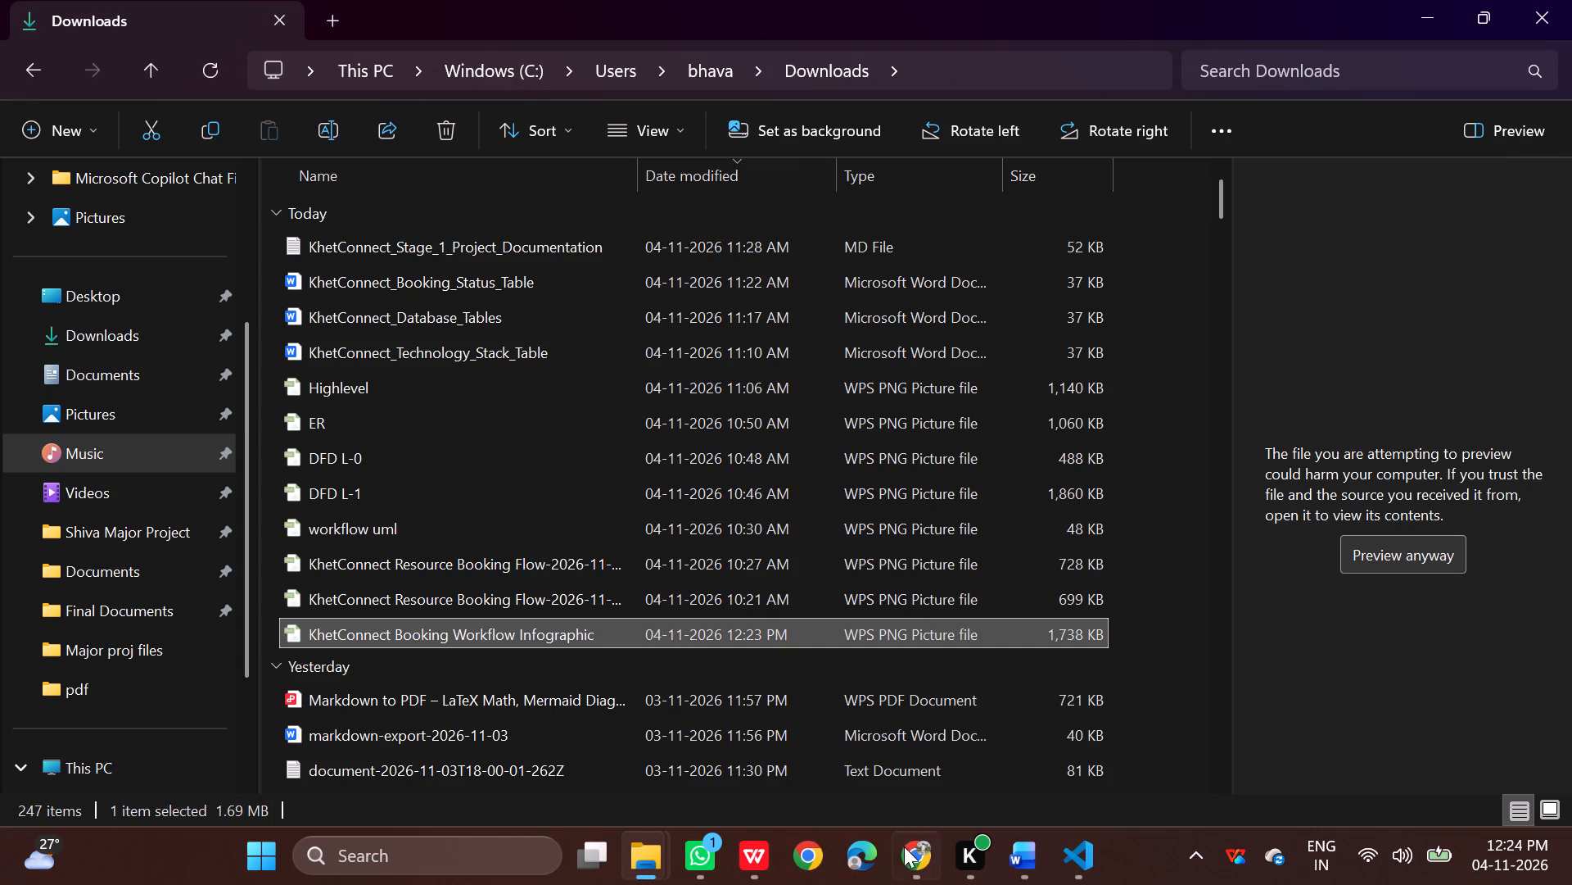
Switch to the Stage-1 Word document and delete the old black-and-white flowchart from section 4.3 Proposed Workflow.
{"action": "left_click", "coordinate": [908, 777]}
{"action": "scroll", "coordinate": [845, 577], "scroll_direction": "up", "scroll_amount": 2}
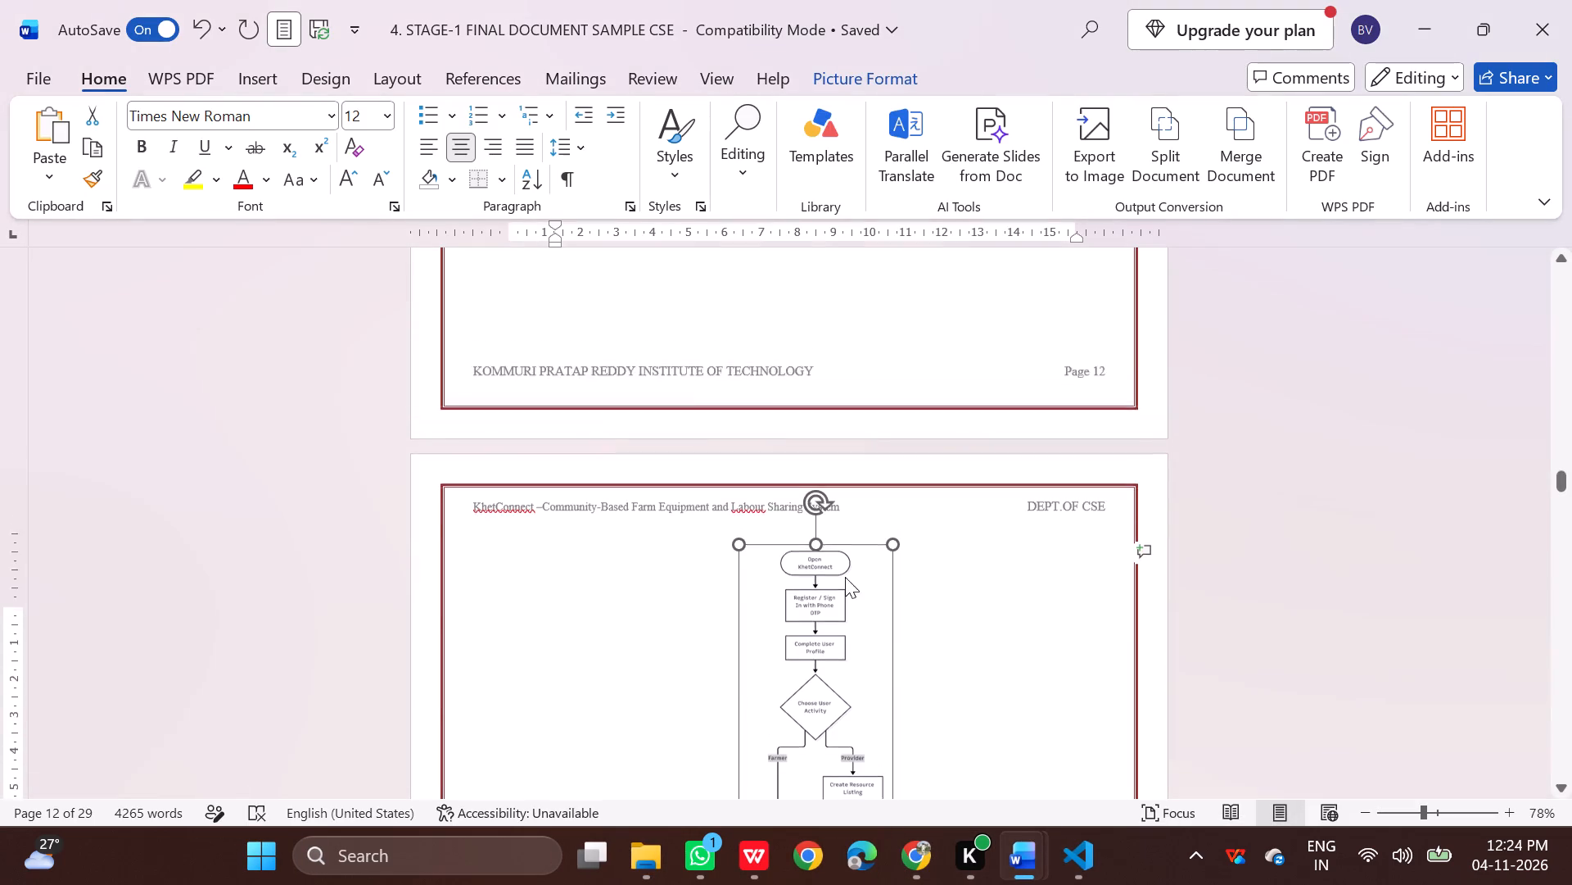
{"action": "scroll", "coordinate": [845, 577], "scroll_direction": "up", "scroll_amount": 19}
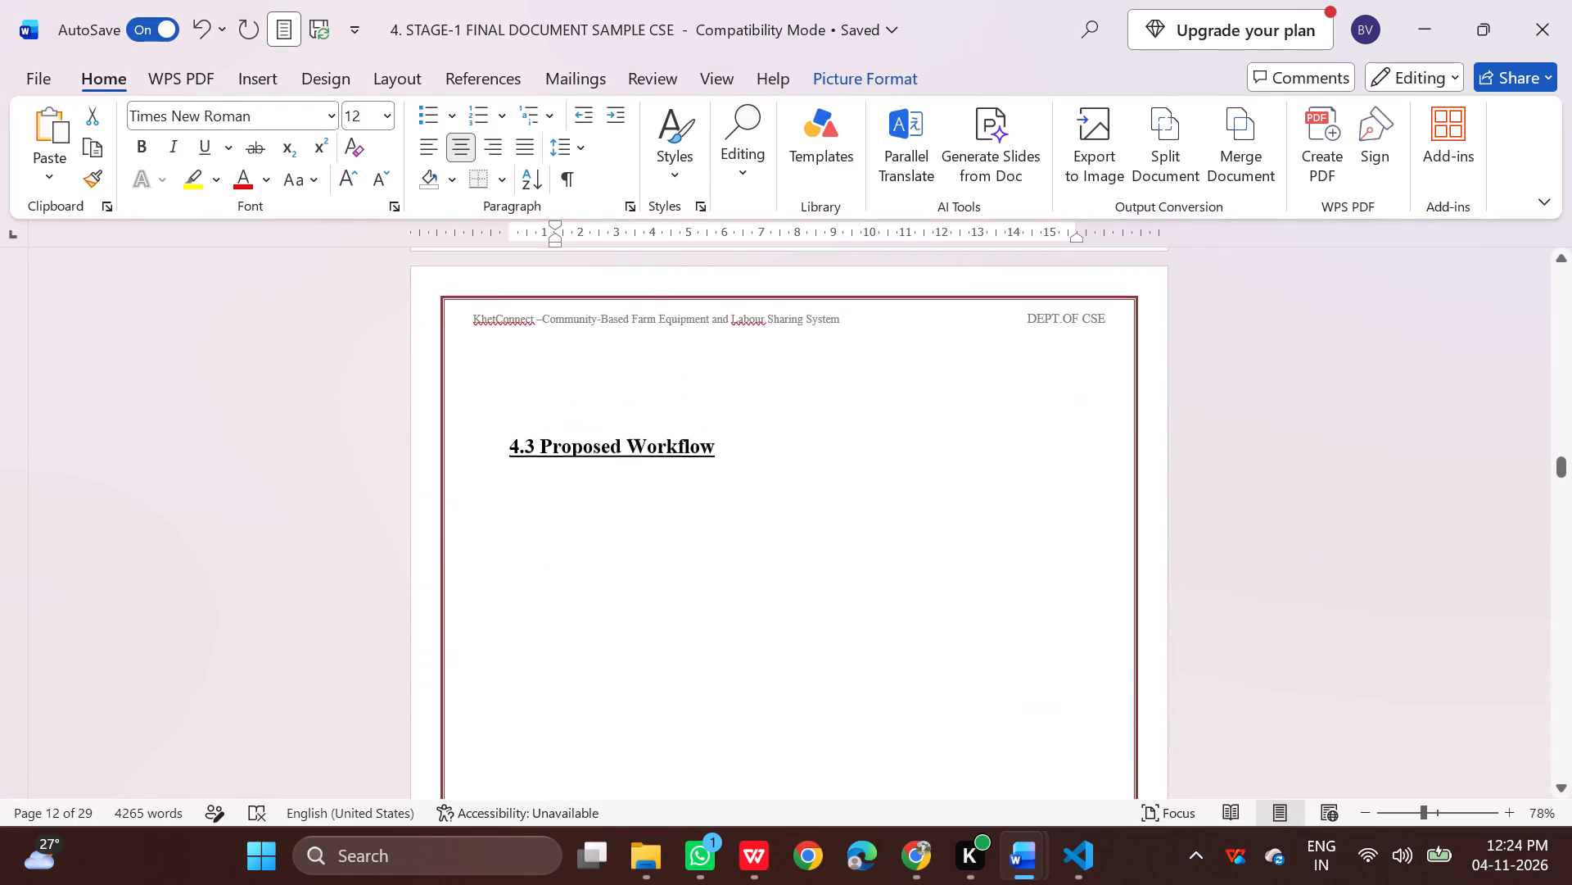
{"action": "scroll", "coordinate": [696, 540], "scroll_direction": "up", "scroll_amount": 14}
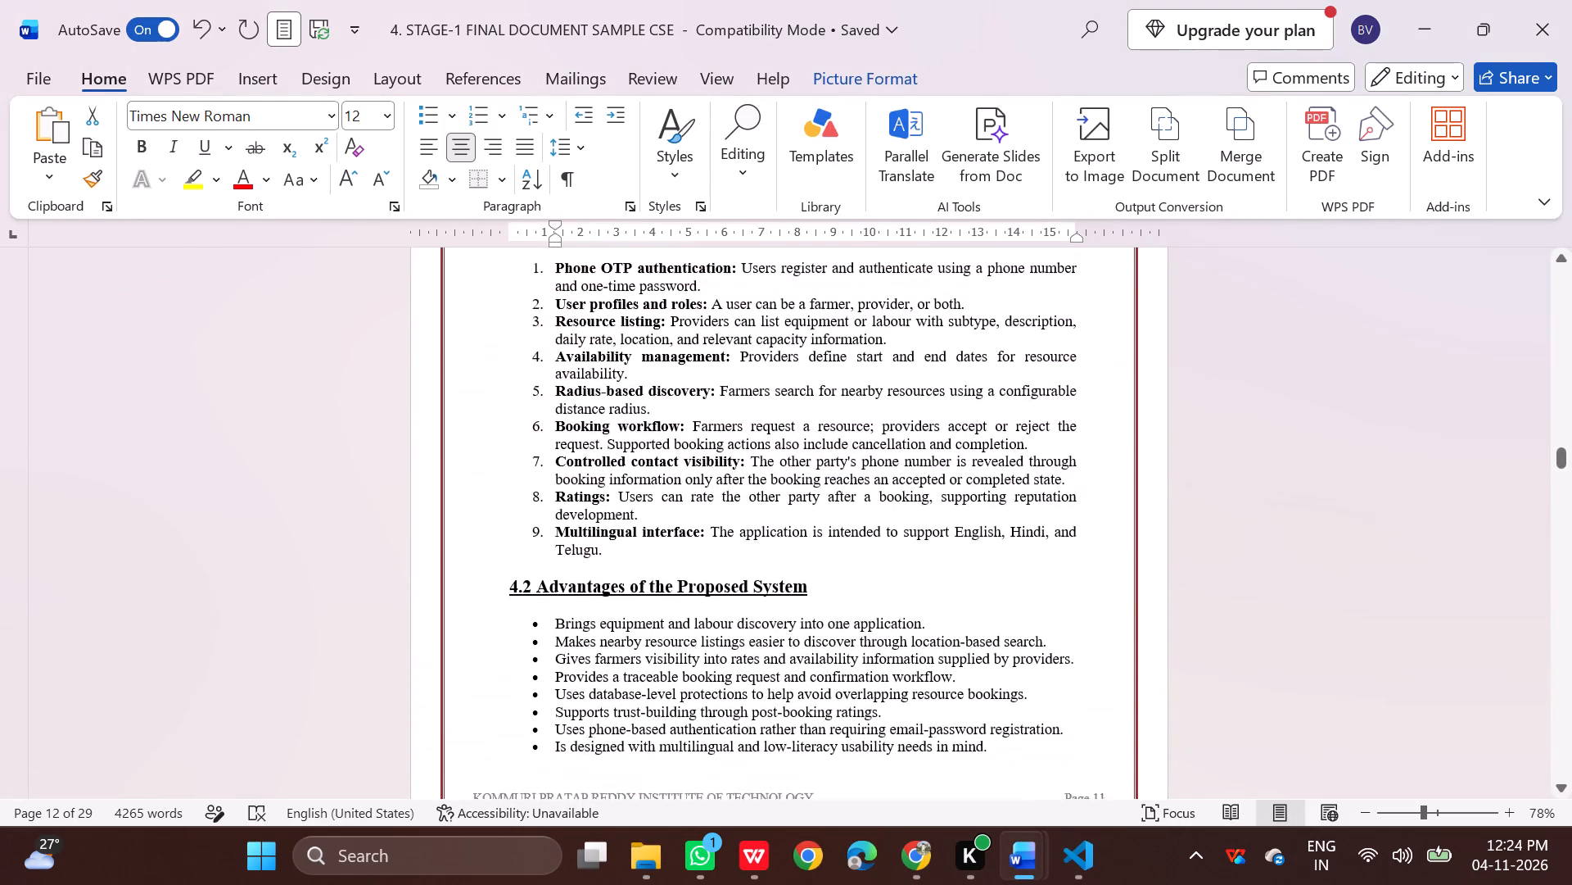
{"action": "scroll", "coordinate": [705, 553], "scroll_direction": "up", "scroll_amount": 13}
{"action": "scroll", "coordinate": [706, 551], "scroll_direction": "down", "scroll_amount": 18}
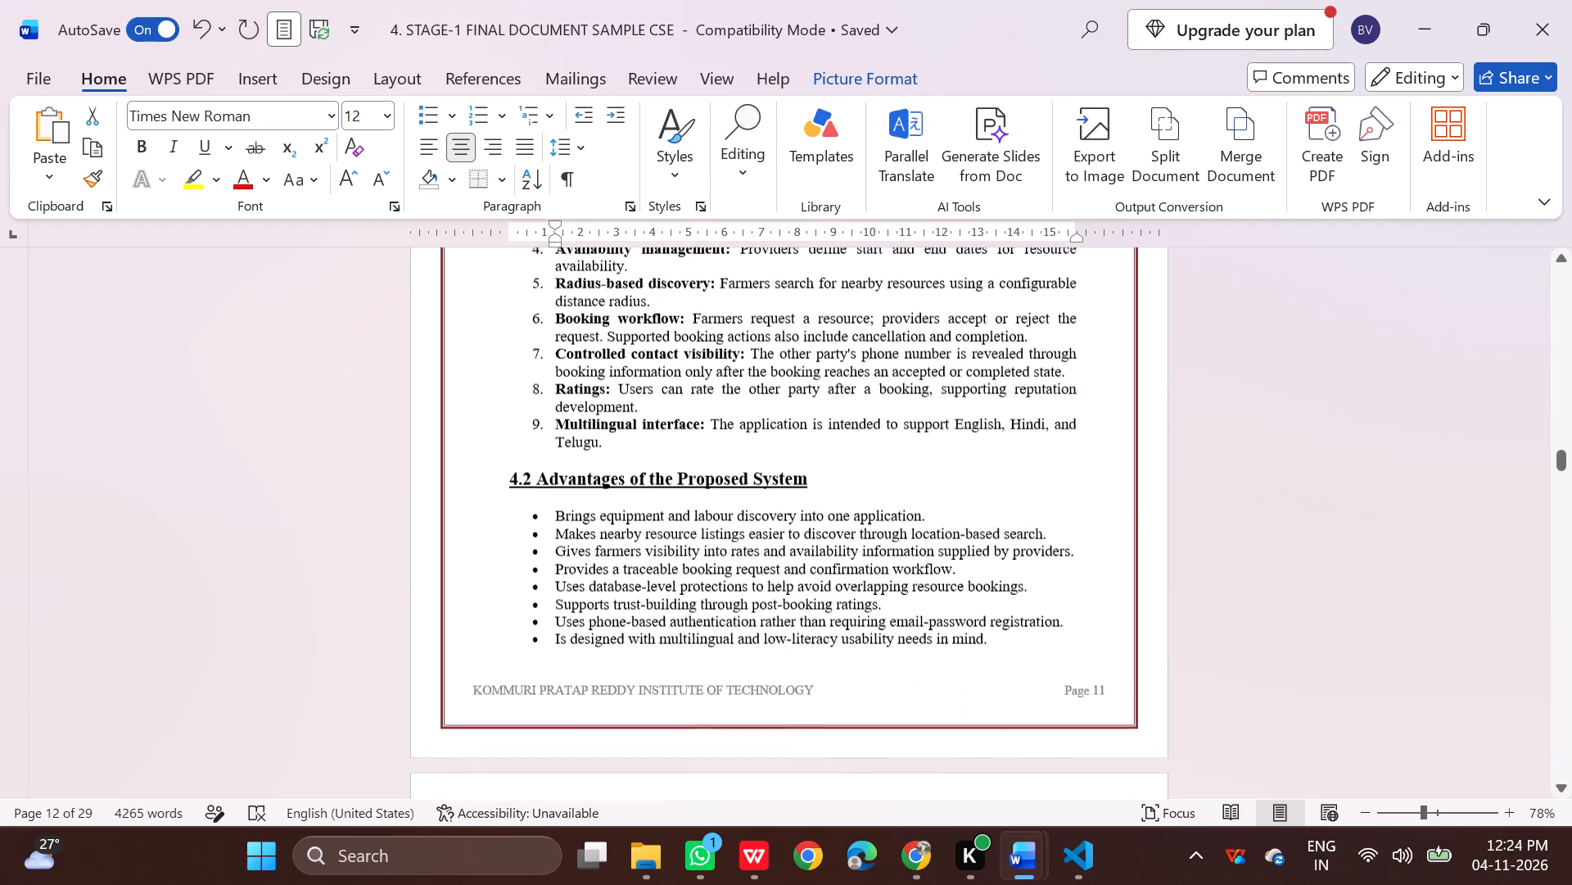
{"action": "scroll", "coordinate": [707, 551], "scroll_direction": "down", "scroll_amount": 20}
{"action": "scroll", "coordinate": [707, 551], "scroll_direction": "down", "scroll_amount": 11}
{"action": "left_click", "coordinate": [820, 623]}
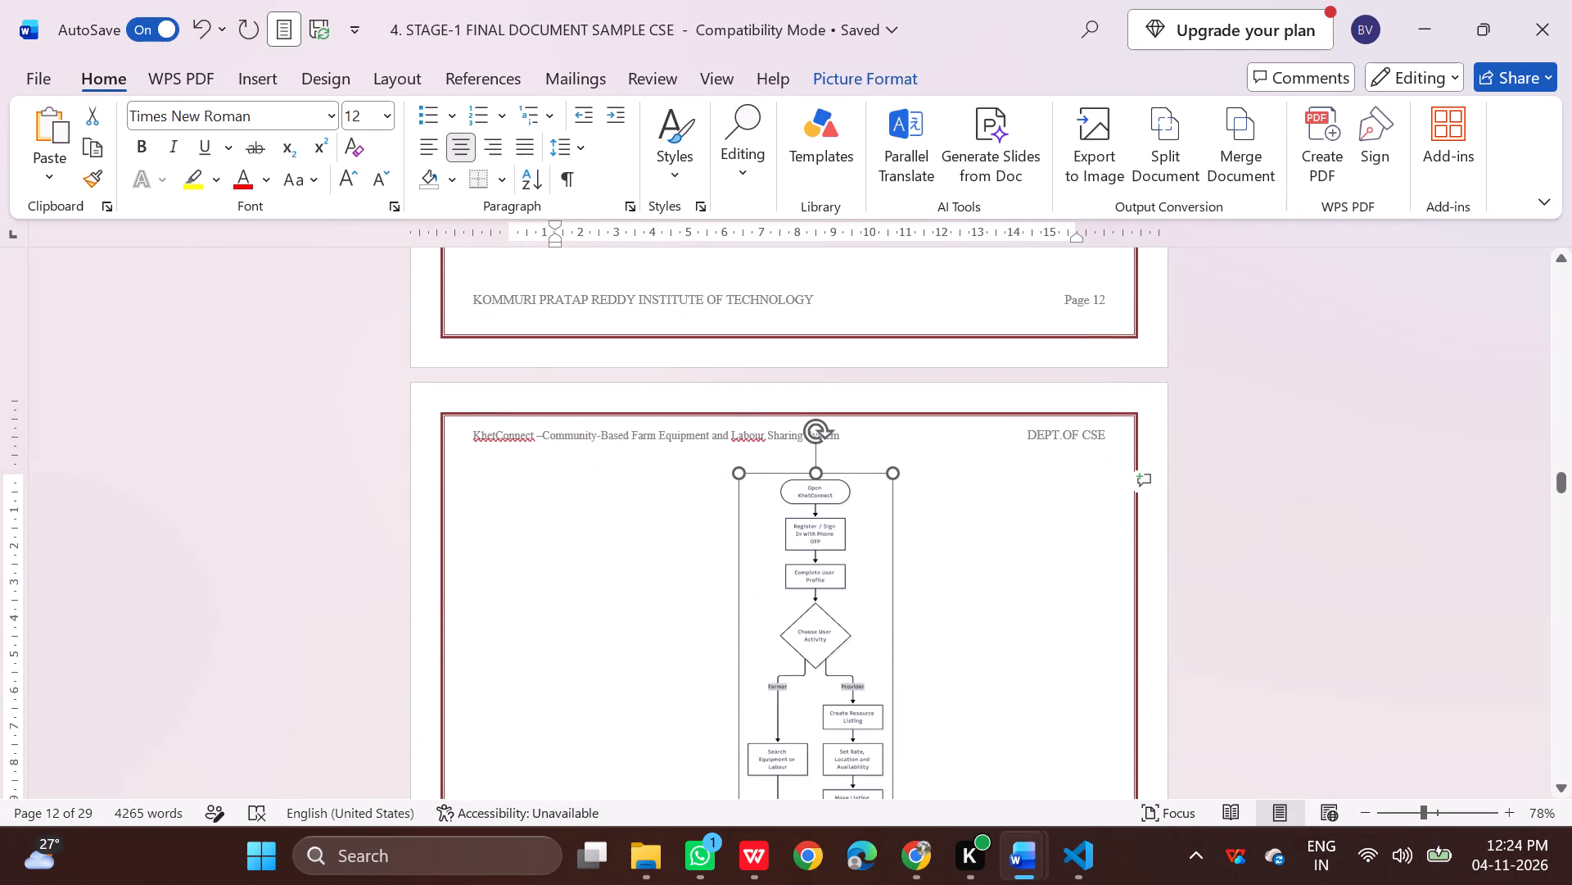
{"action": "key", "text": "Delete"}
Copy the KhetConnect Booking Workflow Infographic image from Downloads and paste it under the 4.3 Proposed Workflow heading in Word.
{"action": "scroll", "coordinate": [821, 623], "scroll_direction": "up", "scroll_amount": 2}
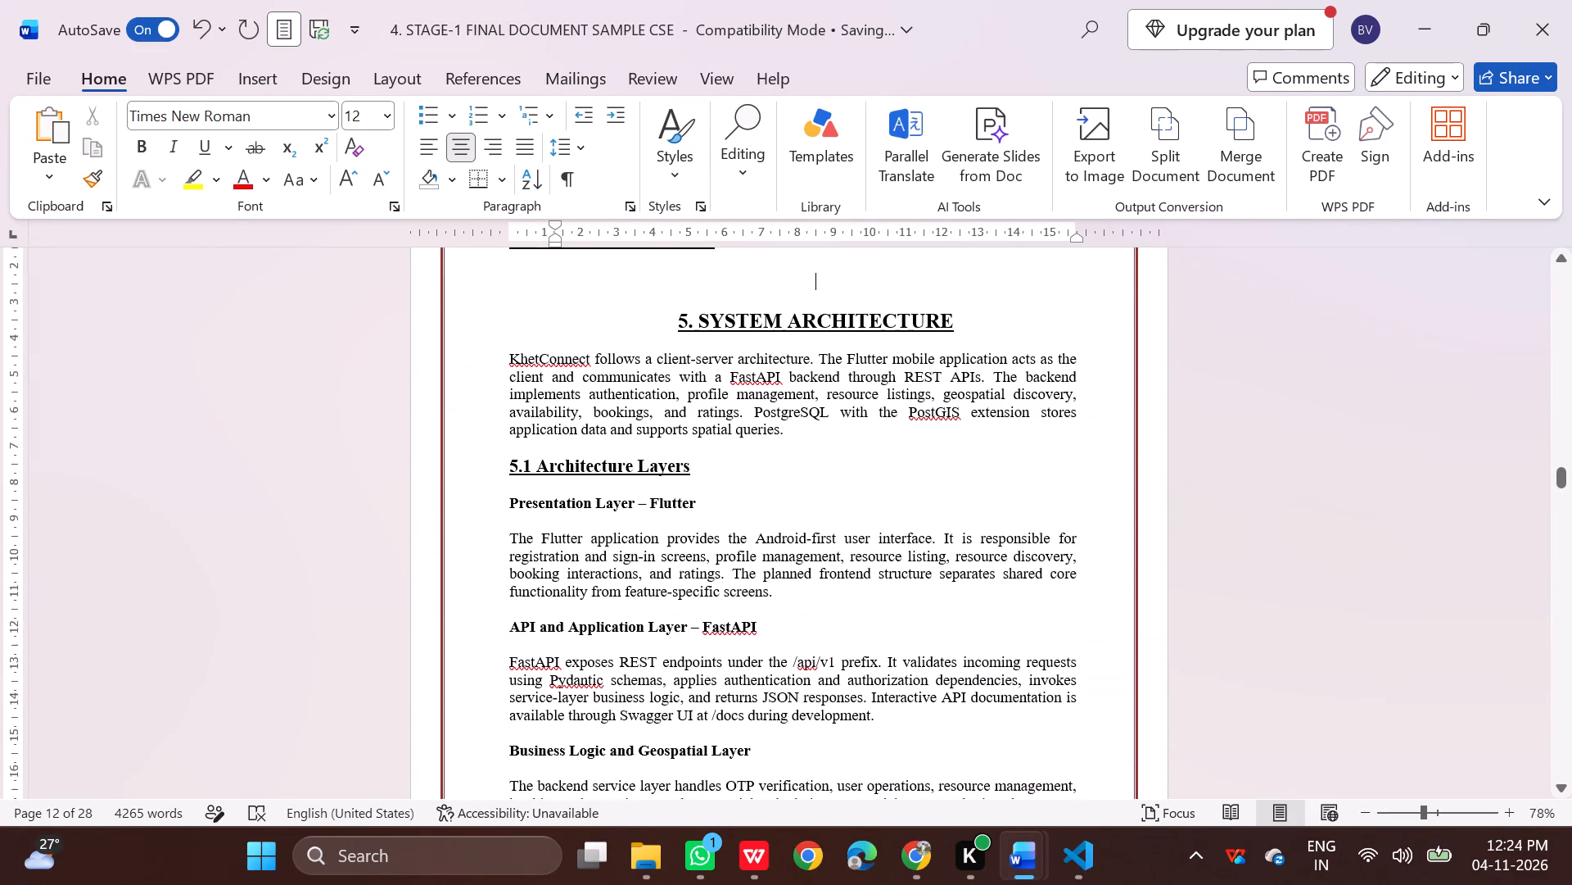
{"action": "scroll", "coordinate": [821, 623], "scroll_direction": "up", "scroll_amount": 8}
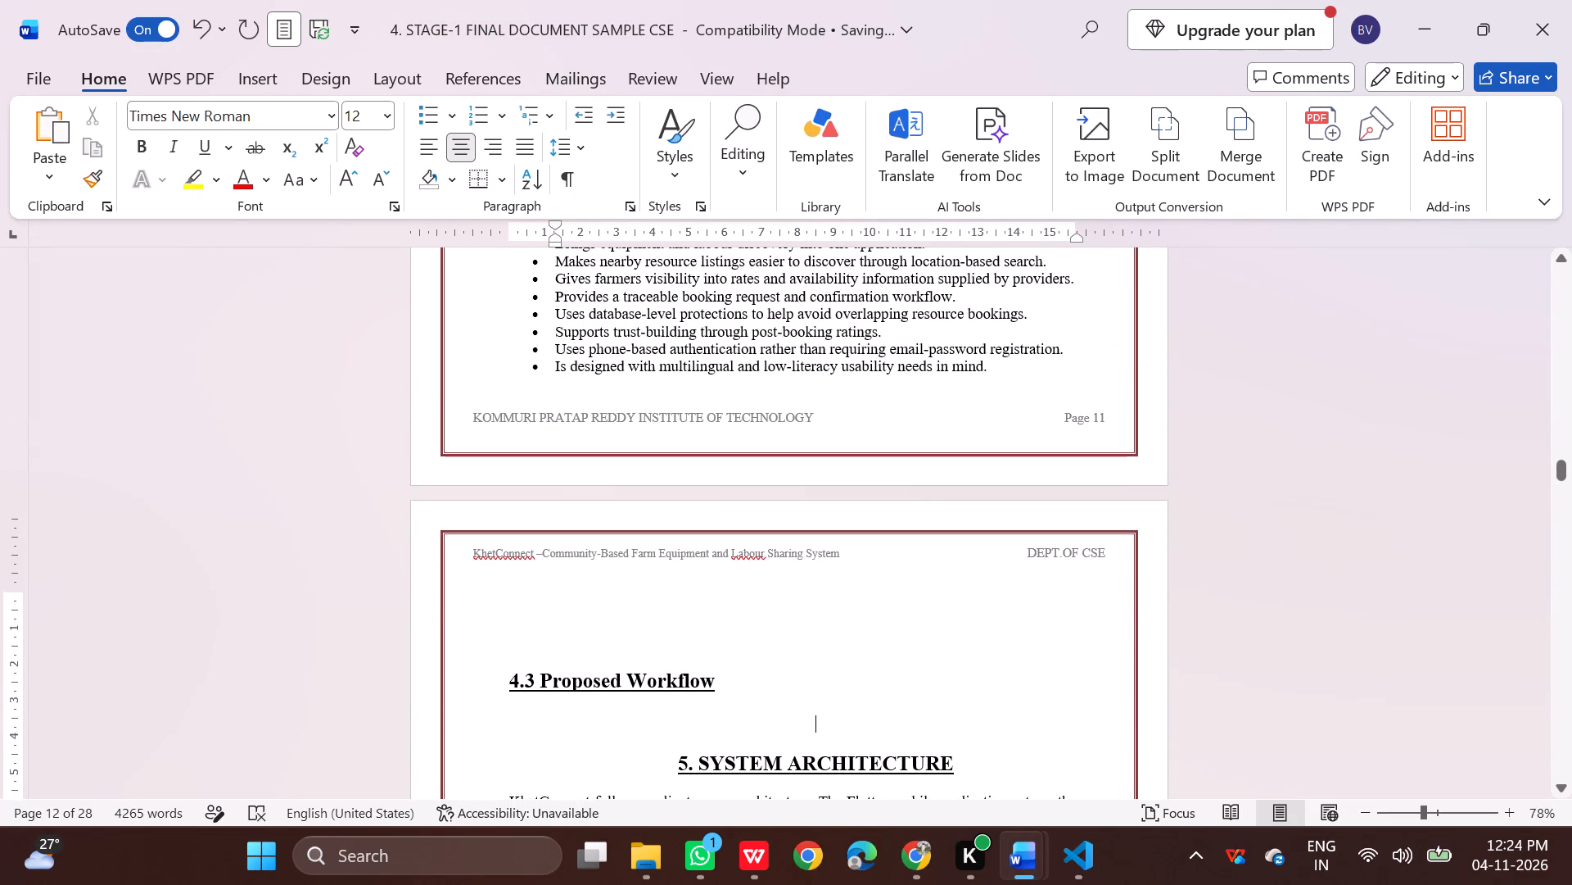
{"action": "left_click", "coordinate": [653, 852]}
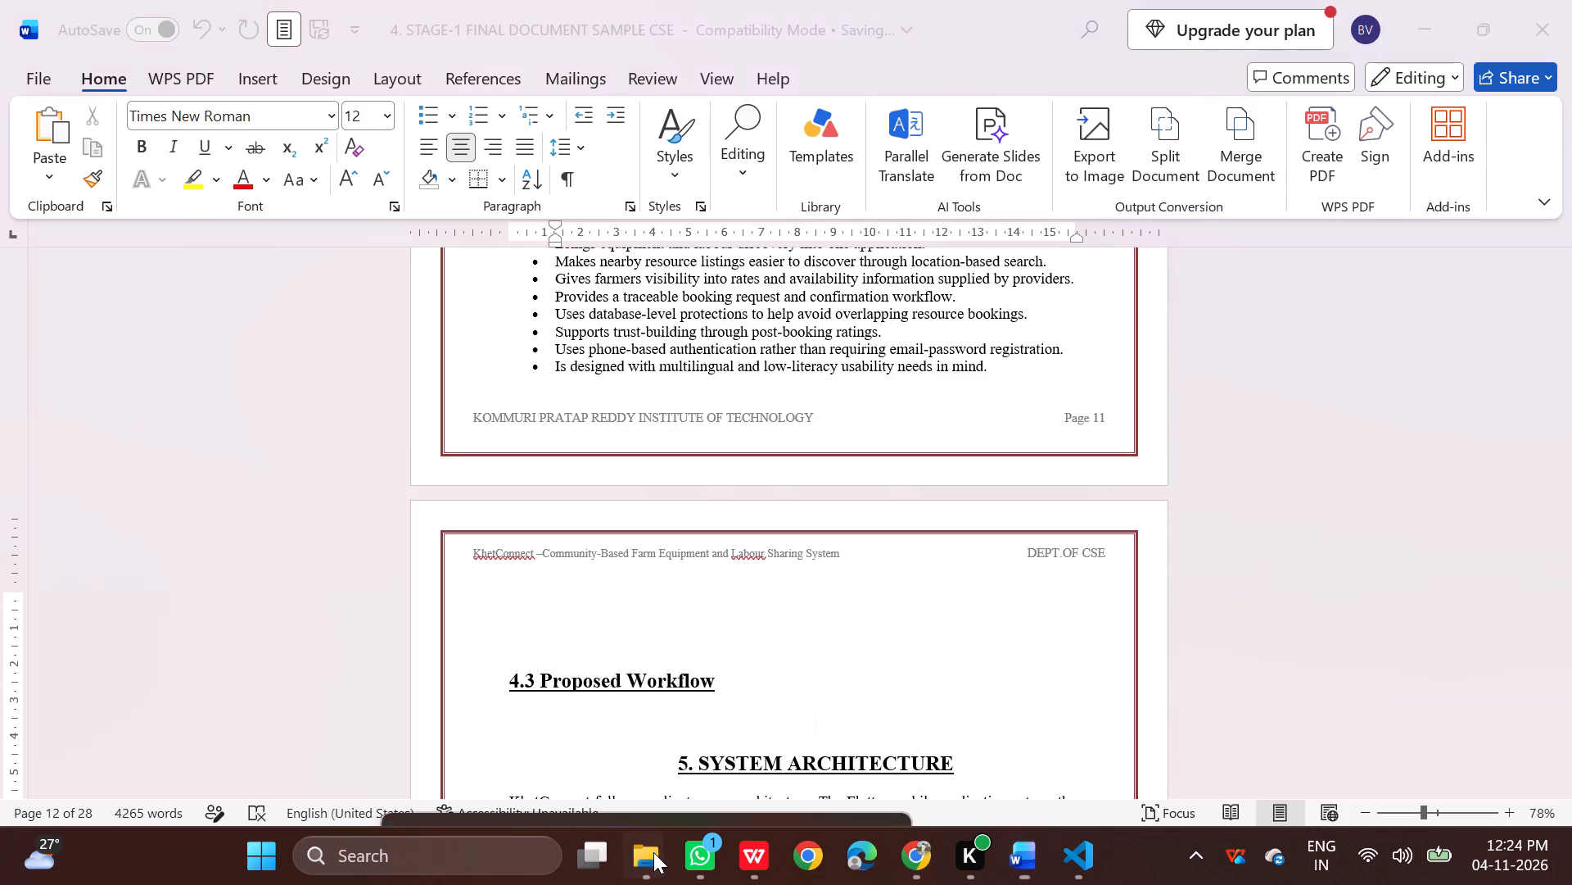
{"action": "left_click", "coordinate": [575, 742]}
{"action": "key", "text": "ctrl+c"}
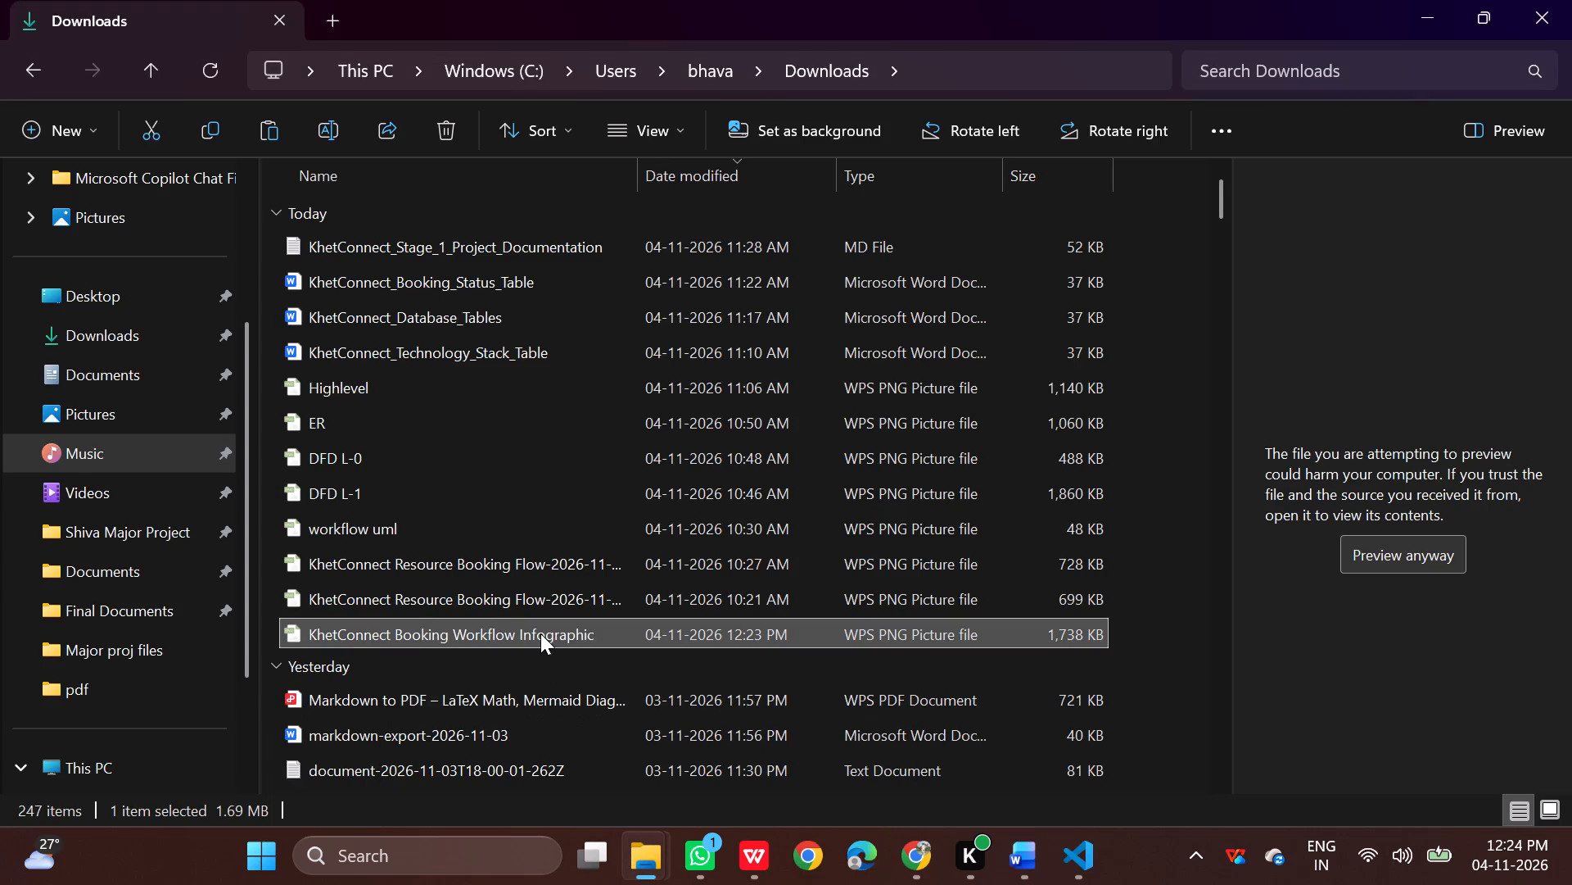
{"action": "key", "text": "alt+Tab"}
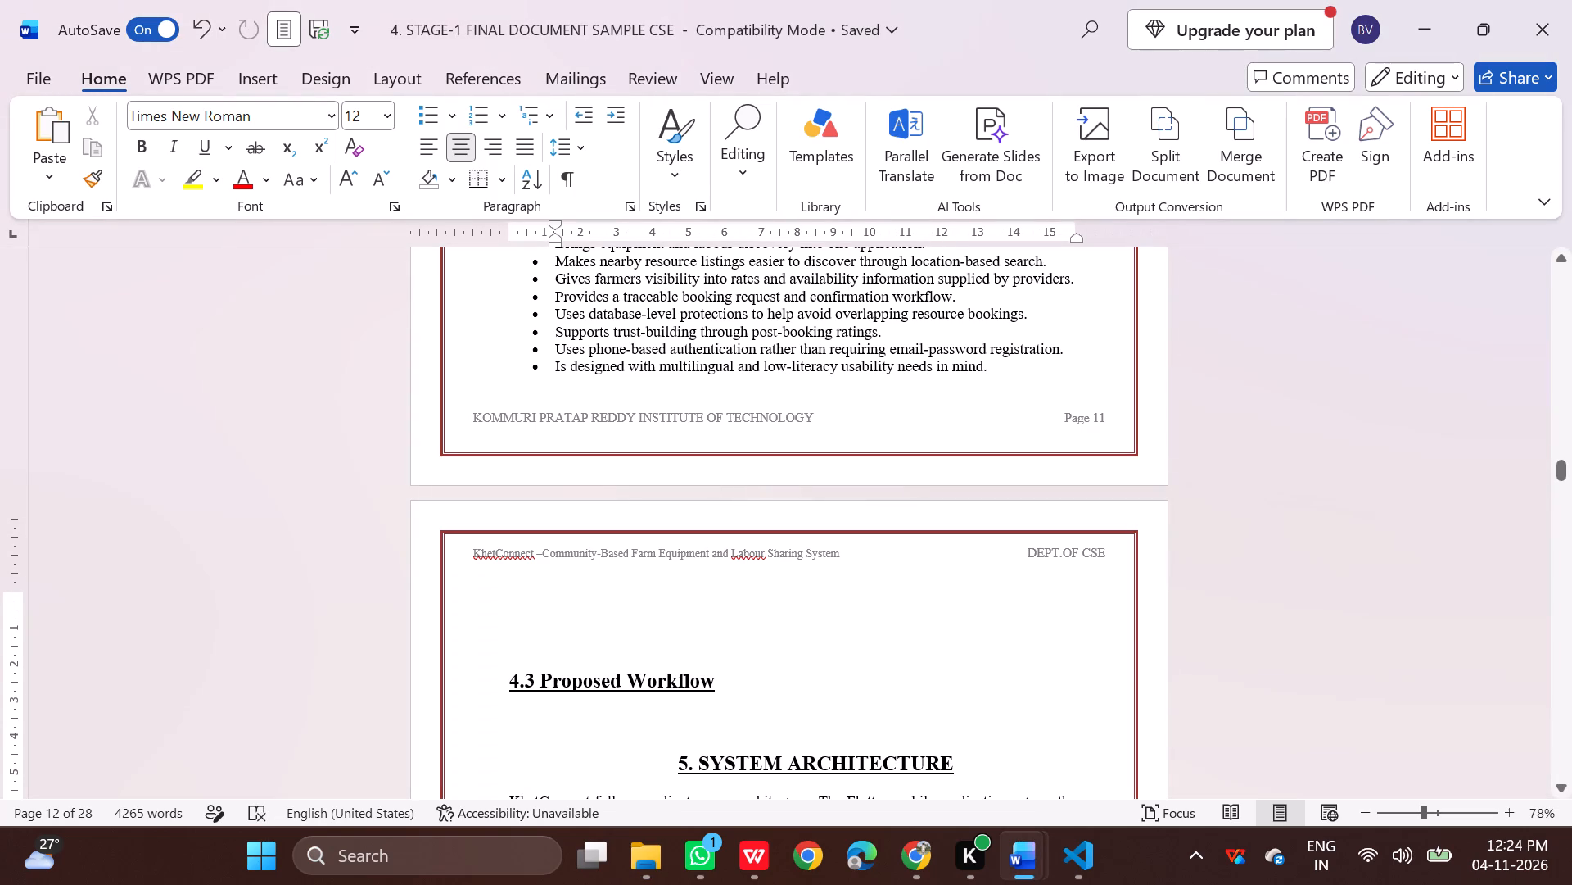
{"action": "key", "text": "ctrl+v"}
Remove the two empty lines above the 4. PROPOSED SYSTEM heading.
{"action": "scroll", "coordinate": [692, 627], "scroll_direction": "up", "scroll_amount": 5}
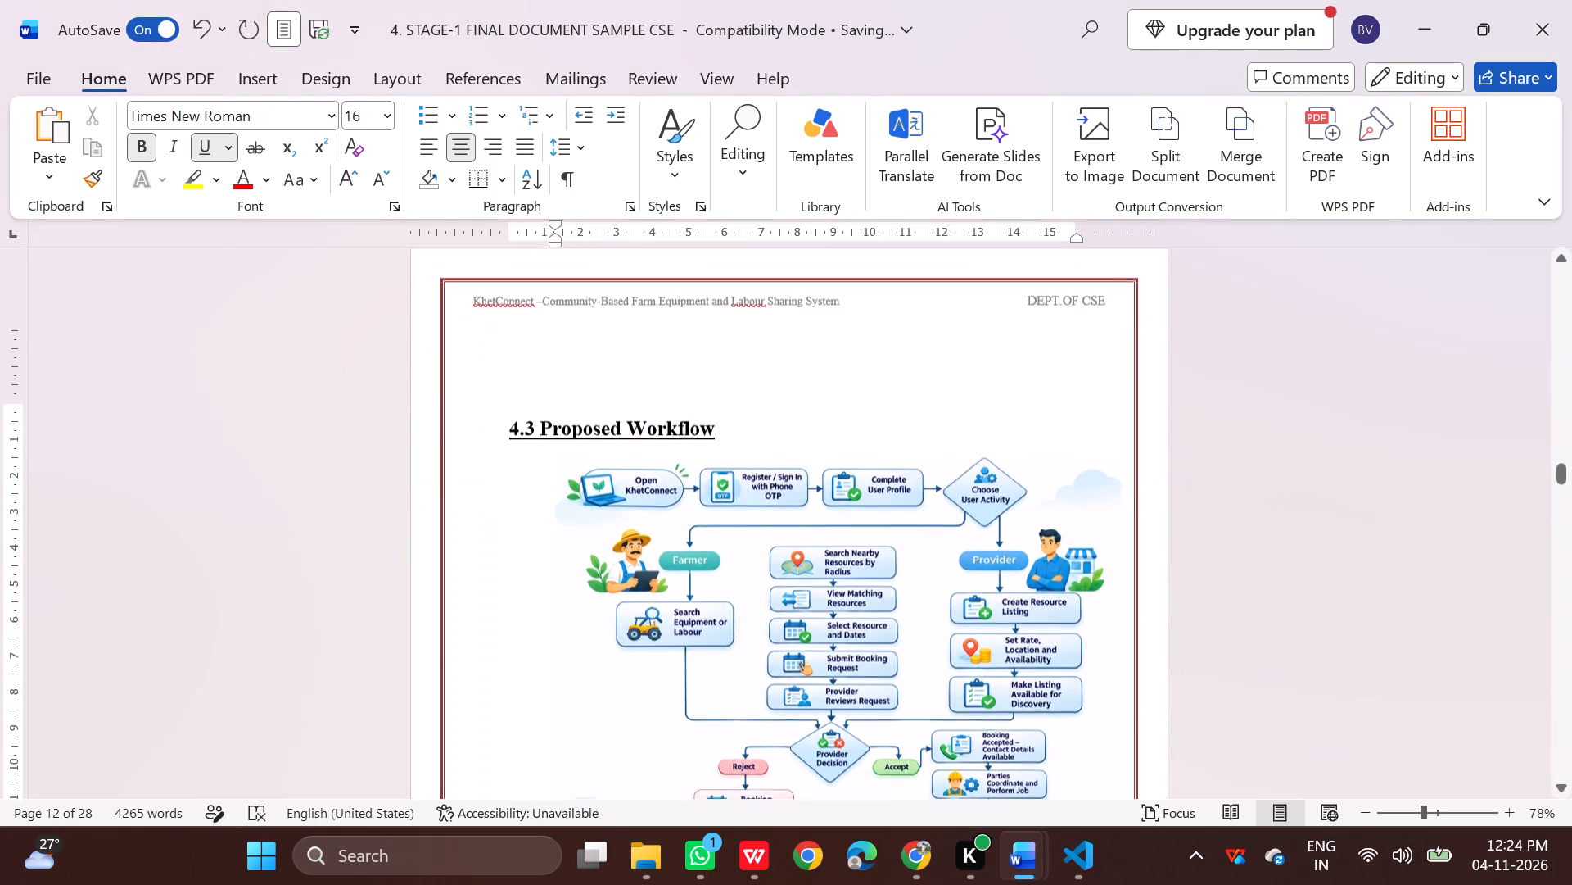
{"action": "scroll", "coordinate": [691, 624], "scroll_direction": "up", "scroll_amount": 9}
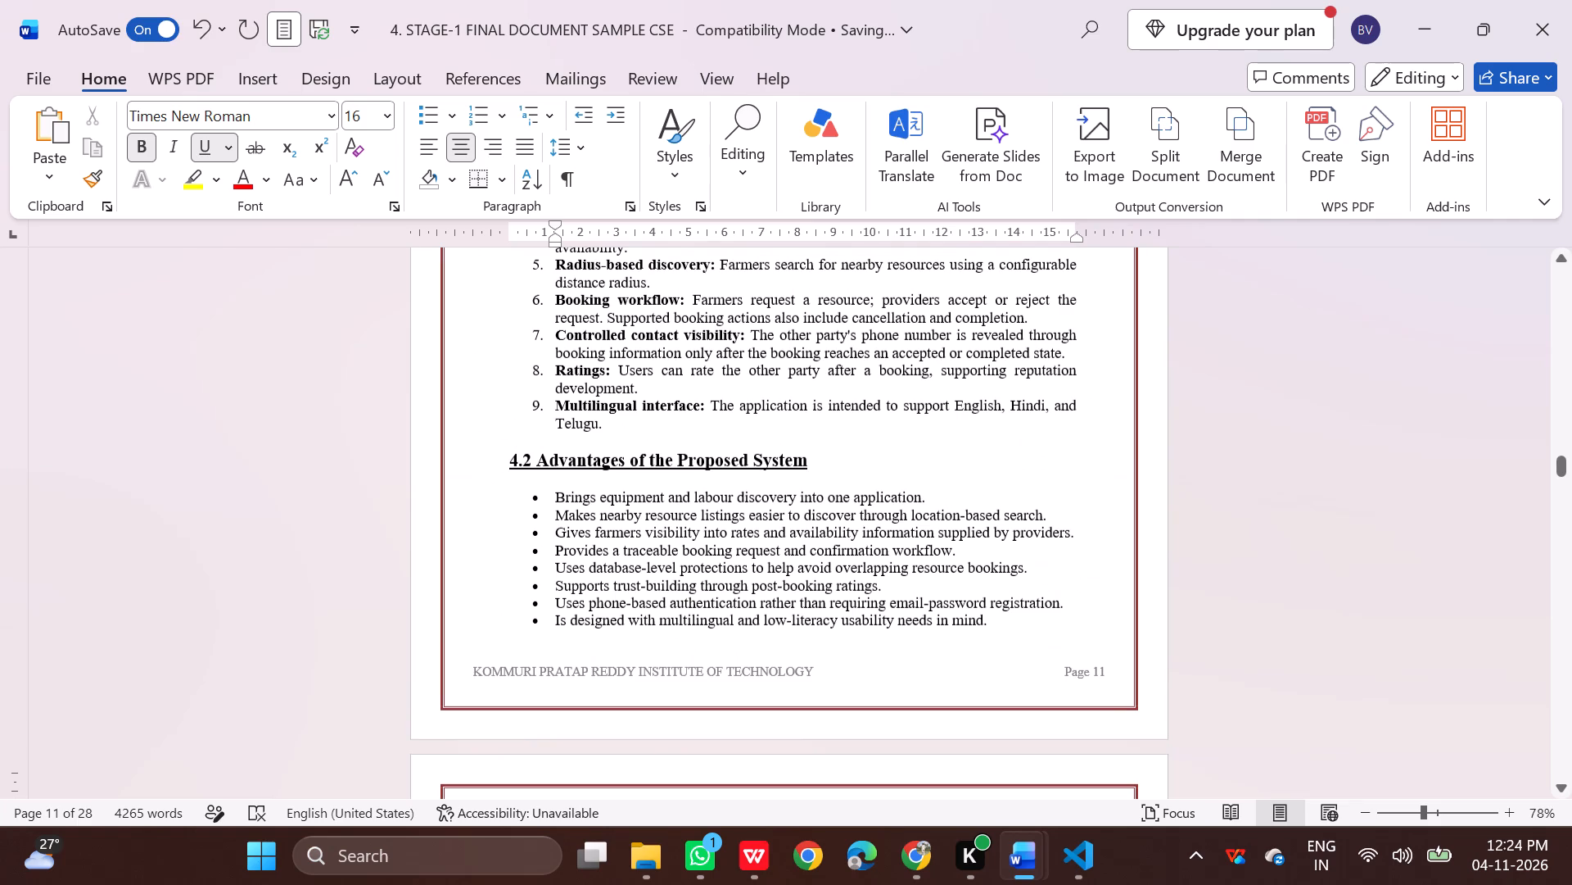
{"action": "scroll", "coordinate": [709, 616], "scroll_direction": "up", "scroll_amount": 16}
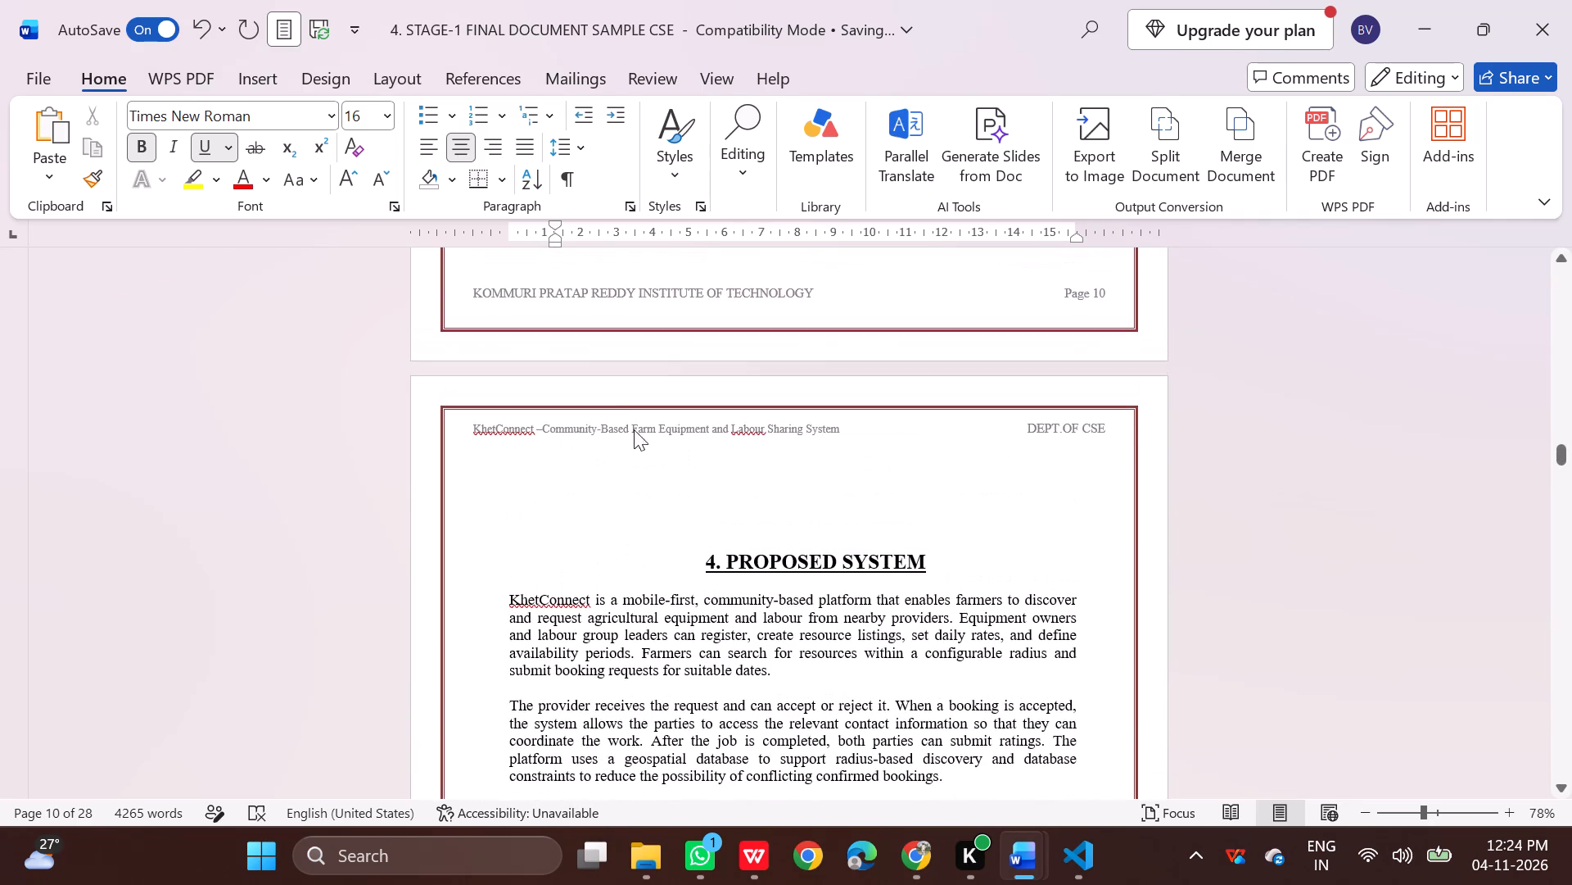
{"action": "left_click", "coordinate": [670, 526]}
{"action": "key", "text": "BackSpace"}
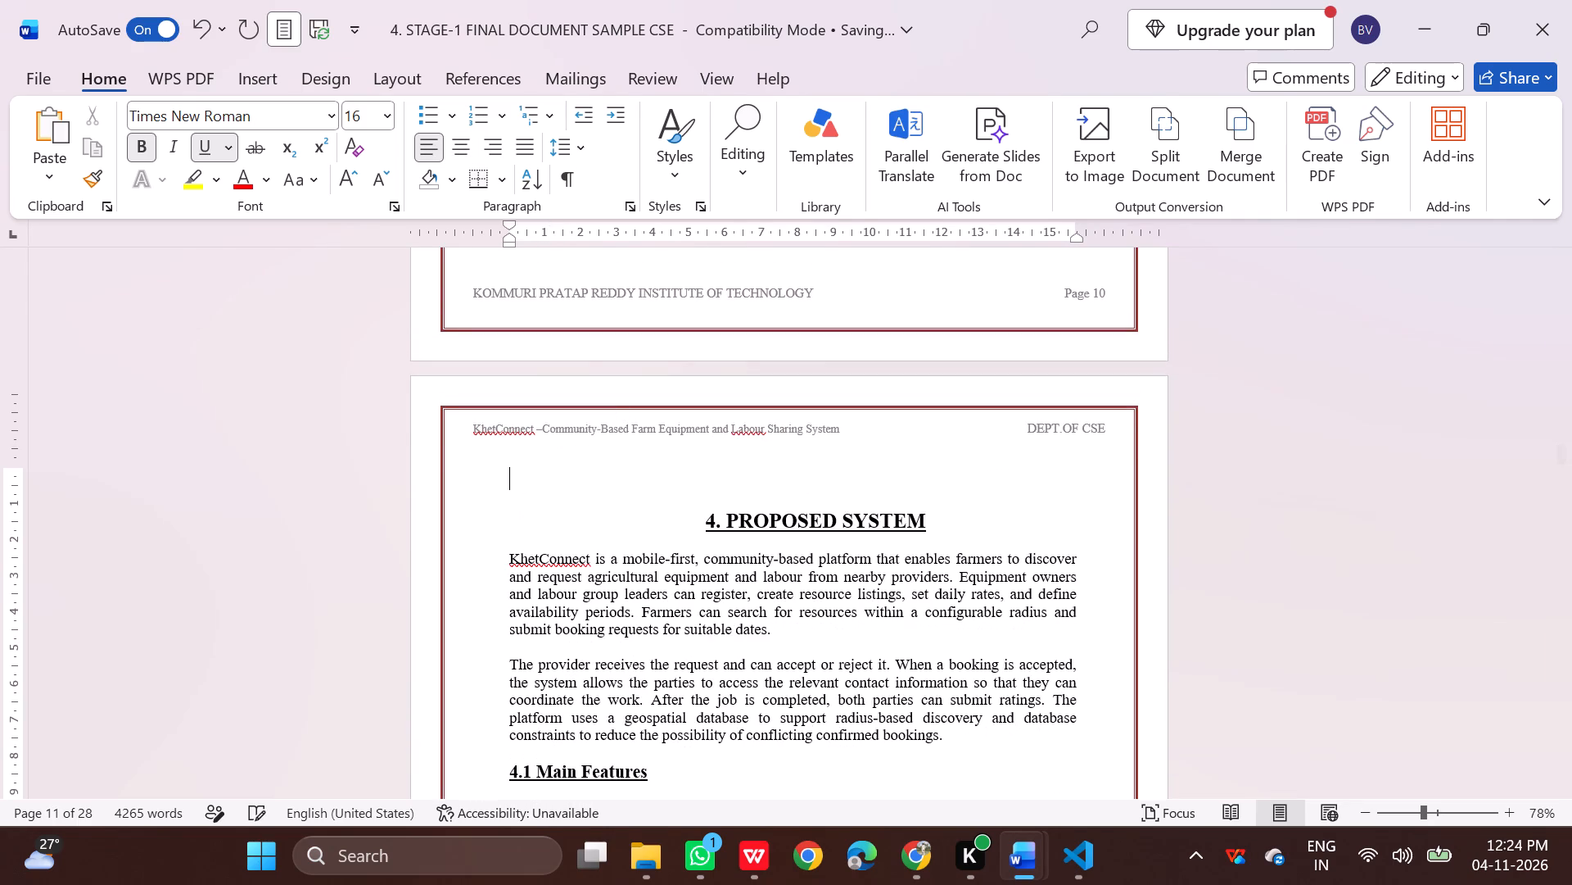
{"action": "key", "text": "BackSpace"}
Add blank lines after the workflow infographic until the 5. SYSTEM ARCHITECTURE heading starts at the top of the next page.
{"action": "scroll", "coordinate": [855, 554], "scroll_direction": "up", "scroll_amount": 6}
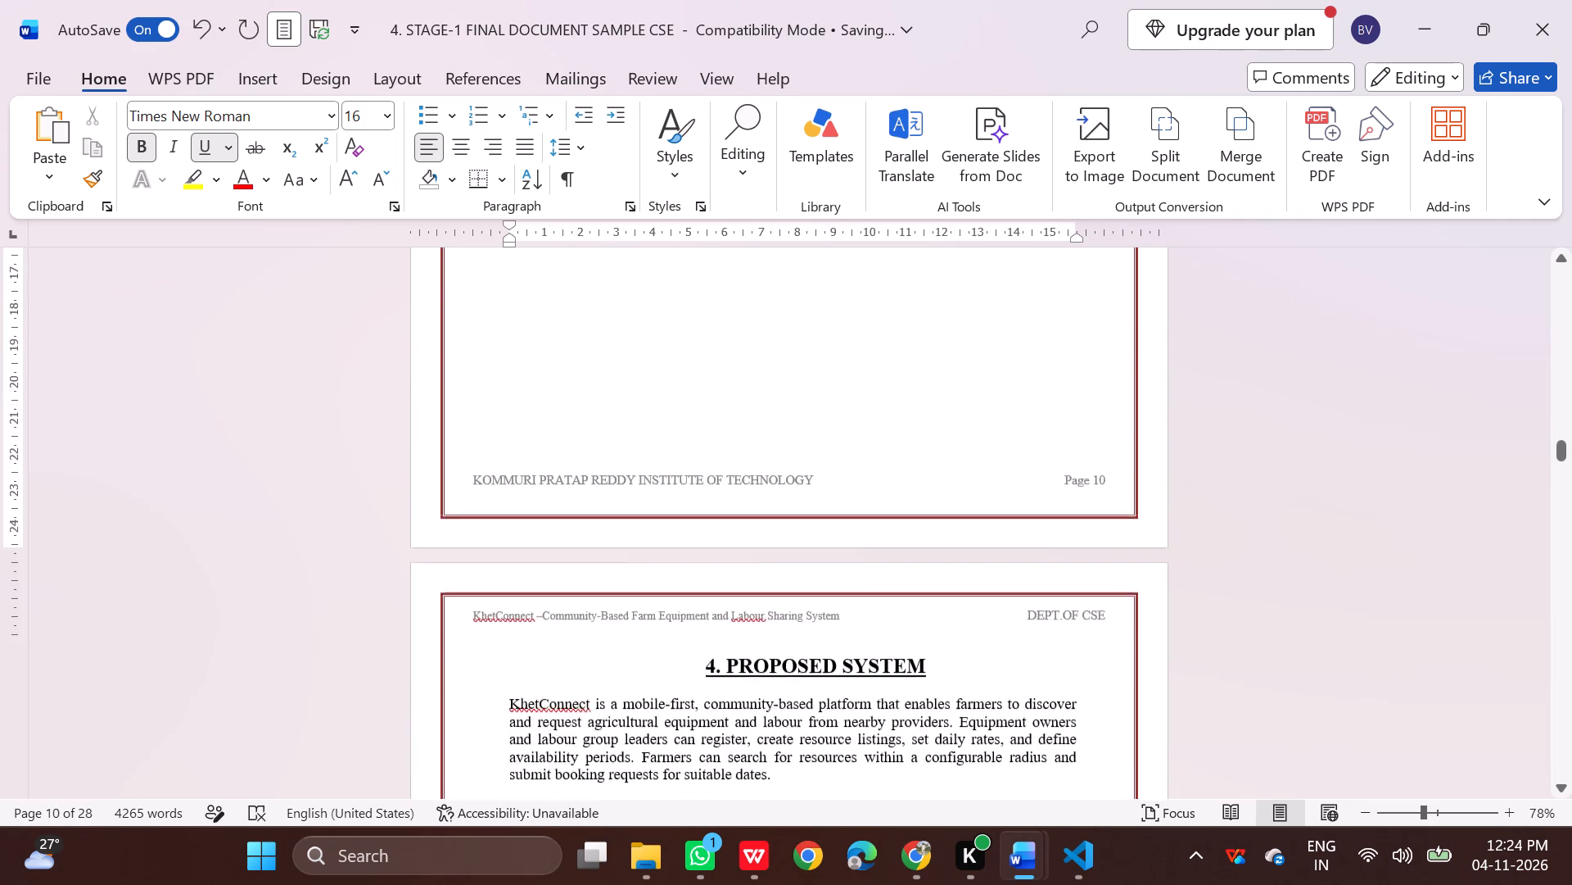
{"action": "scroll", "coordinate": [856, 560], "scroll_direction": "up", "scroll_amount": 9}
{"action": "scroll", "coordinate": [849, 565], "scroll_direction": "down", "scroll_amount": 19}
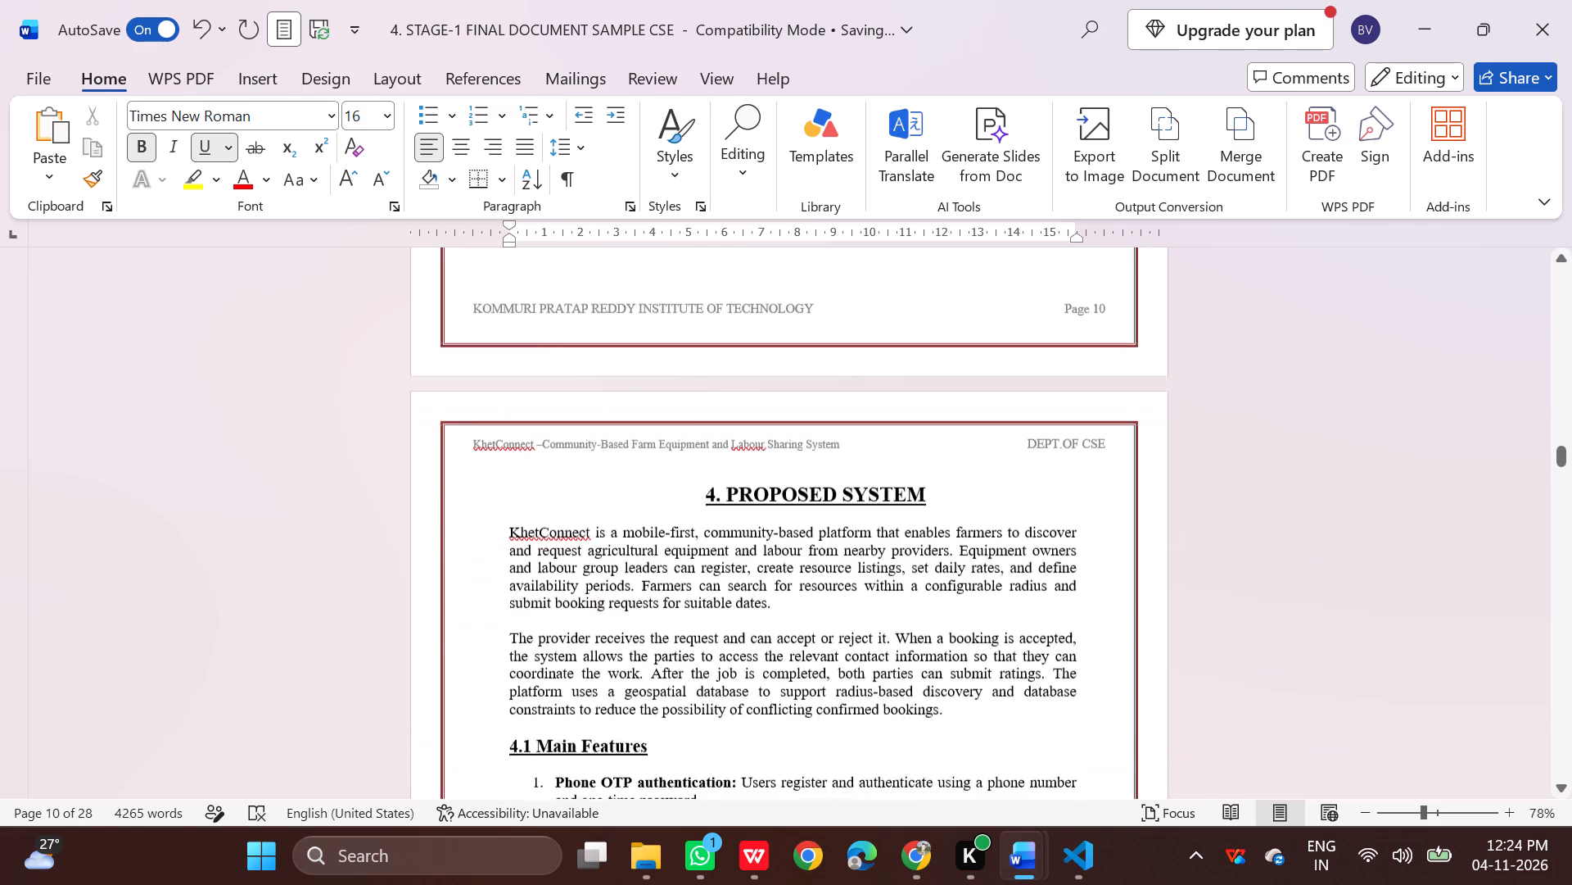
{"action": "scroll", "coordinate": [849, 565], "scroll_direction": "down", "scroll_amount": 20}
{"action": "scroll", "coordinate": [849, 565], "scroll_direction": "down", "scroll_amount": 8}
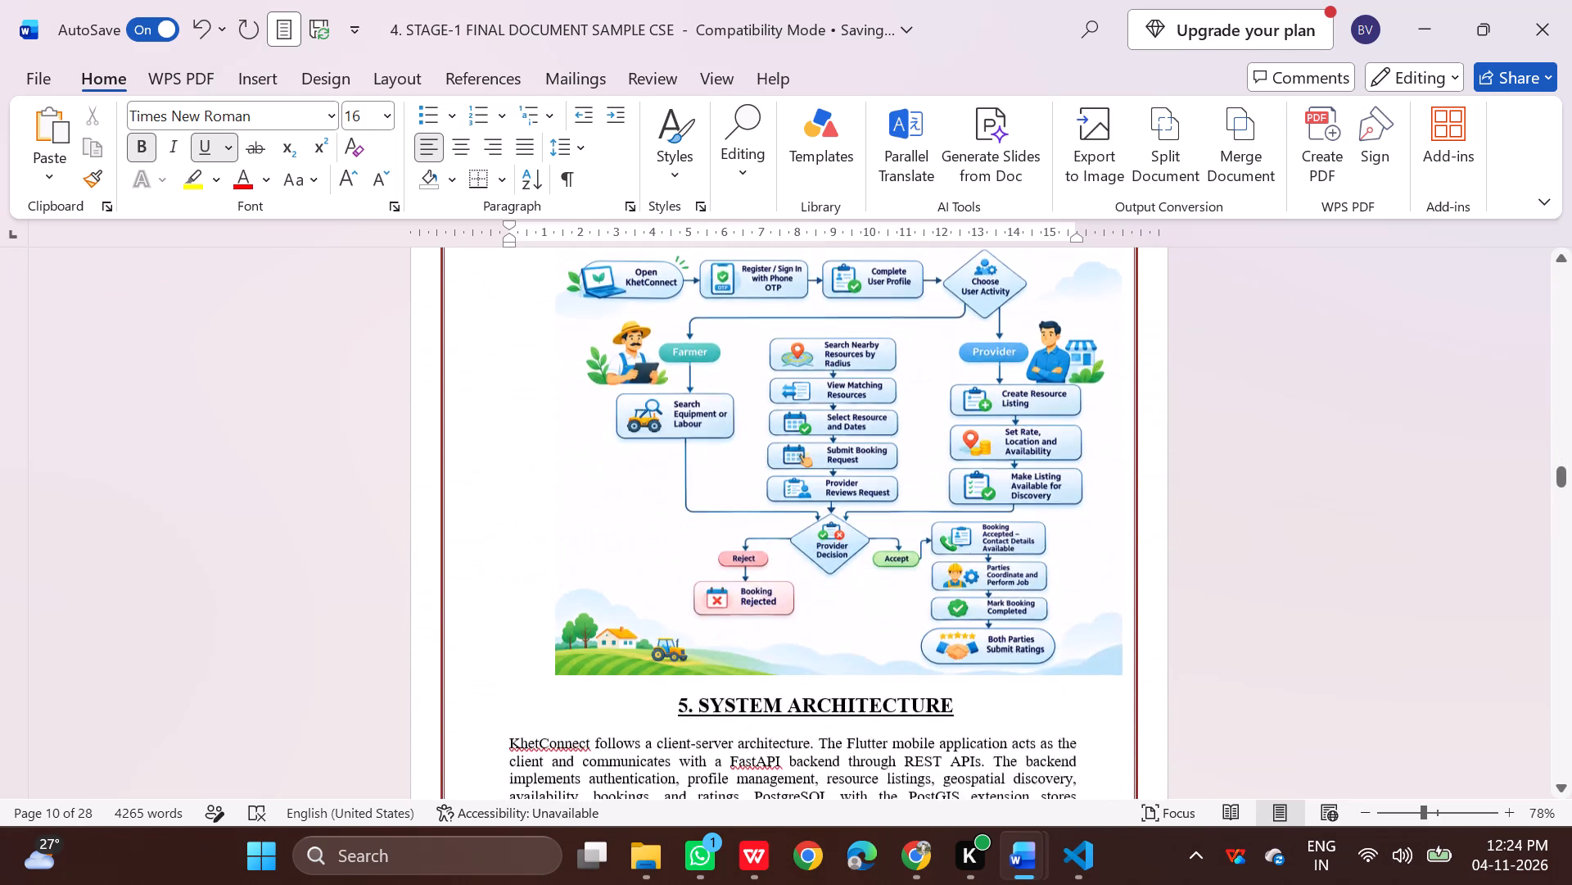
{"action": "scroll", "coordinate": [849, 565], "scroll_direction": "down", "scroll_amount": 3}
{"action": "scroll", "coordinate": [849, 565], "scroll_direction": "up", "scroll_amount": 3}
{"action": "left_click", "coordinate": [964, 672]}
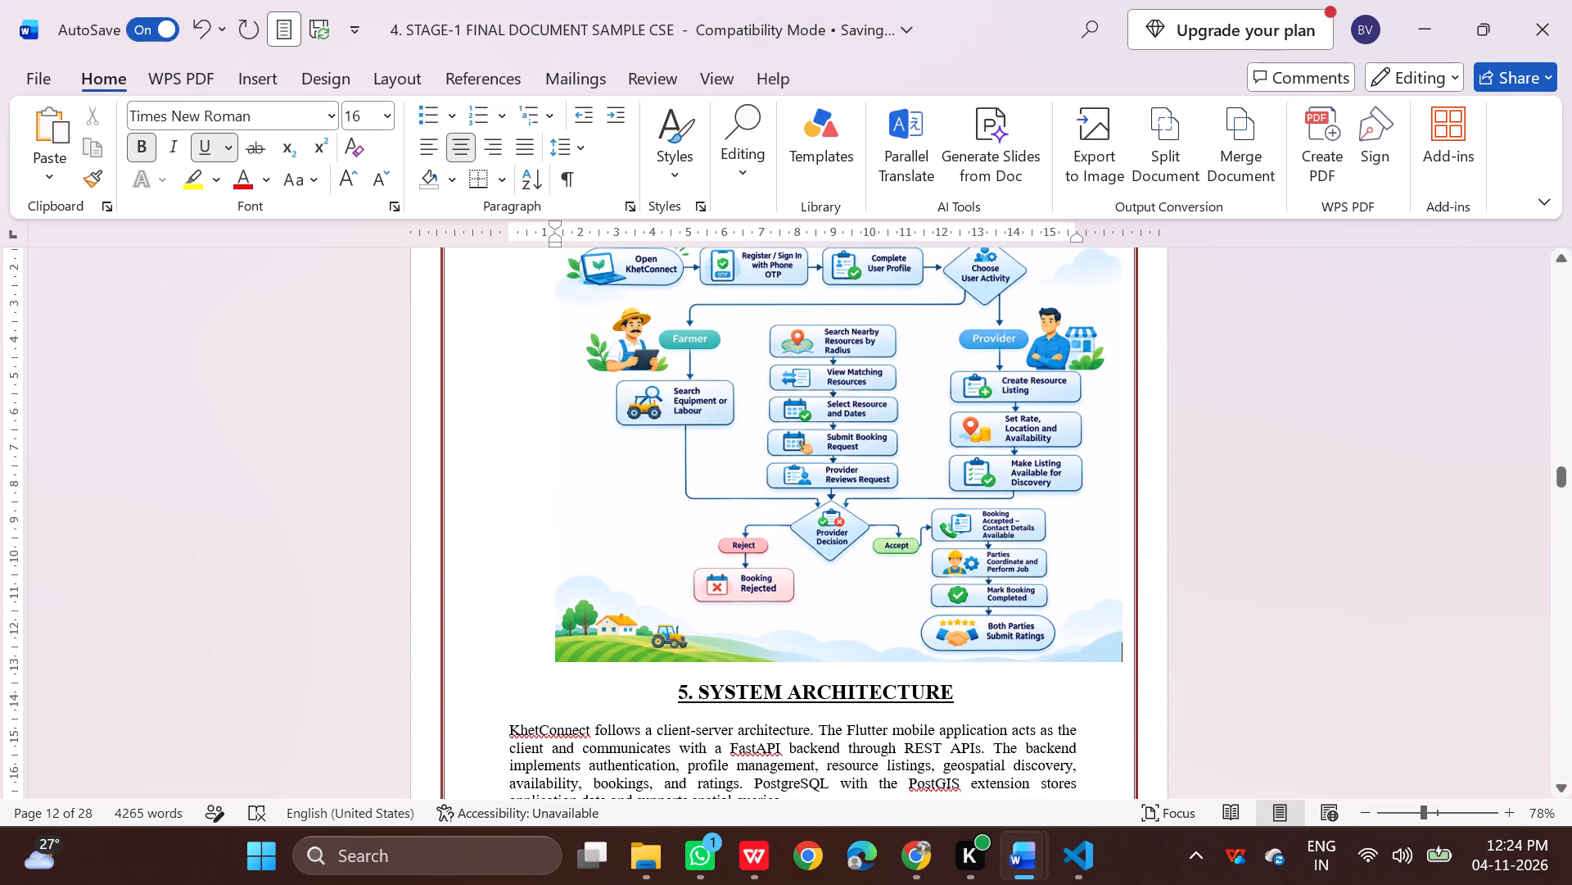
{"action": "key", "text": "Return"}
{"action": "key", "text": "Return"}
{"action": "key", "text": "Return"}
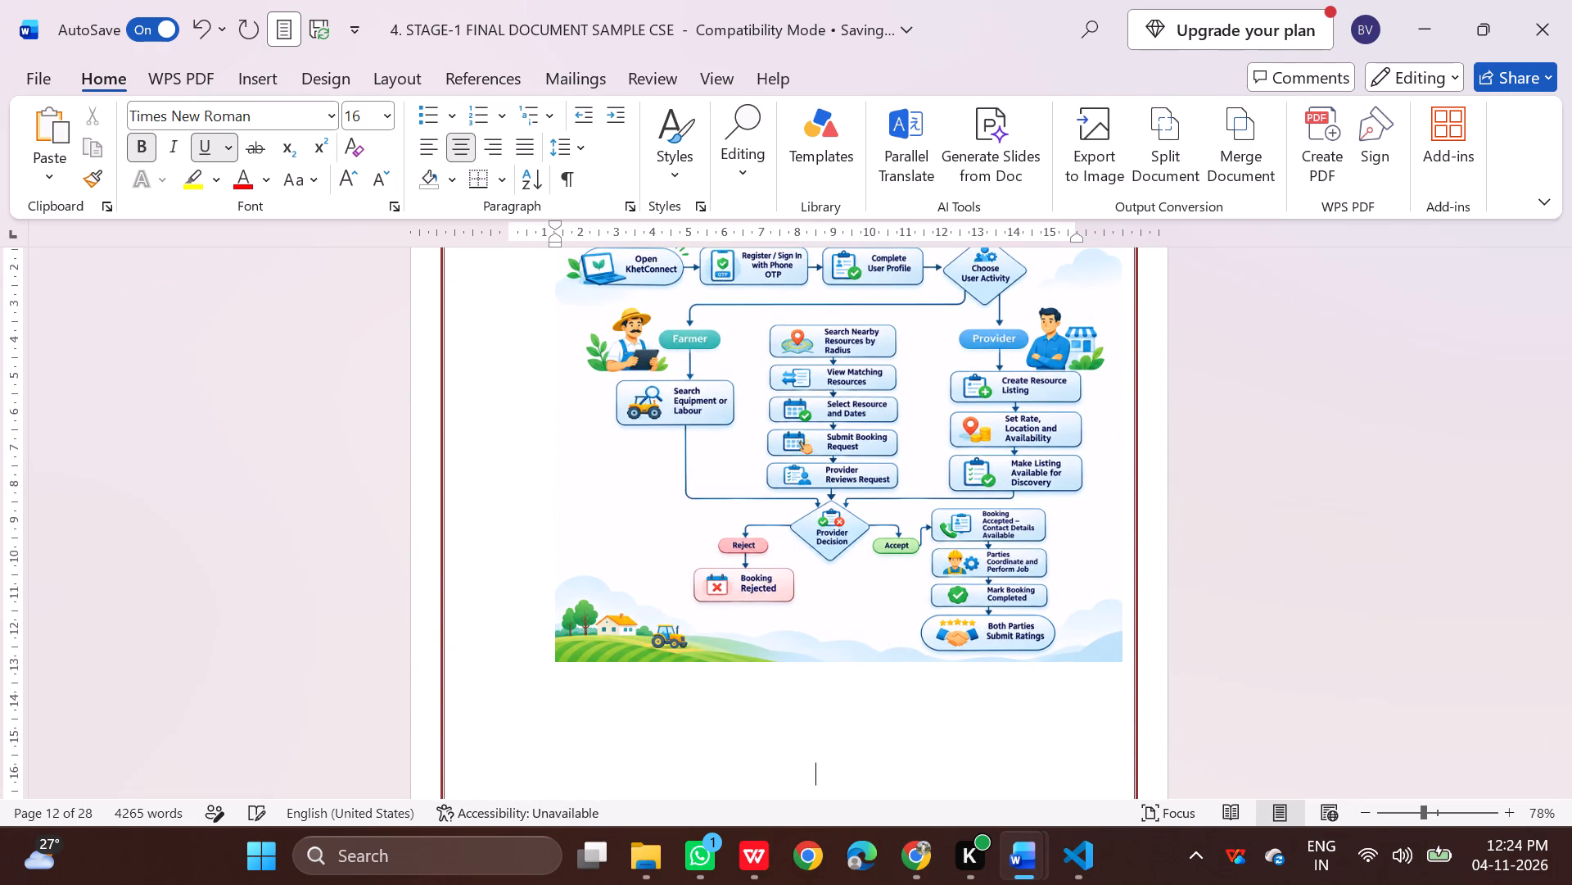
{"action": "key", "text": "Return"}
{"action": "key", "text": "Return"}
{"action": "key", "text": "Return"}
{"action": "key", "text": "Return"}
{"action": "key", "text": "Return"}
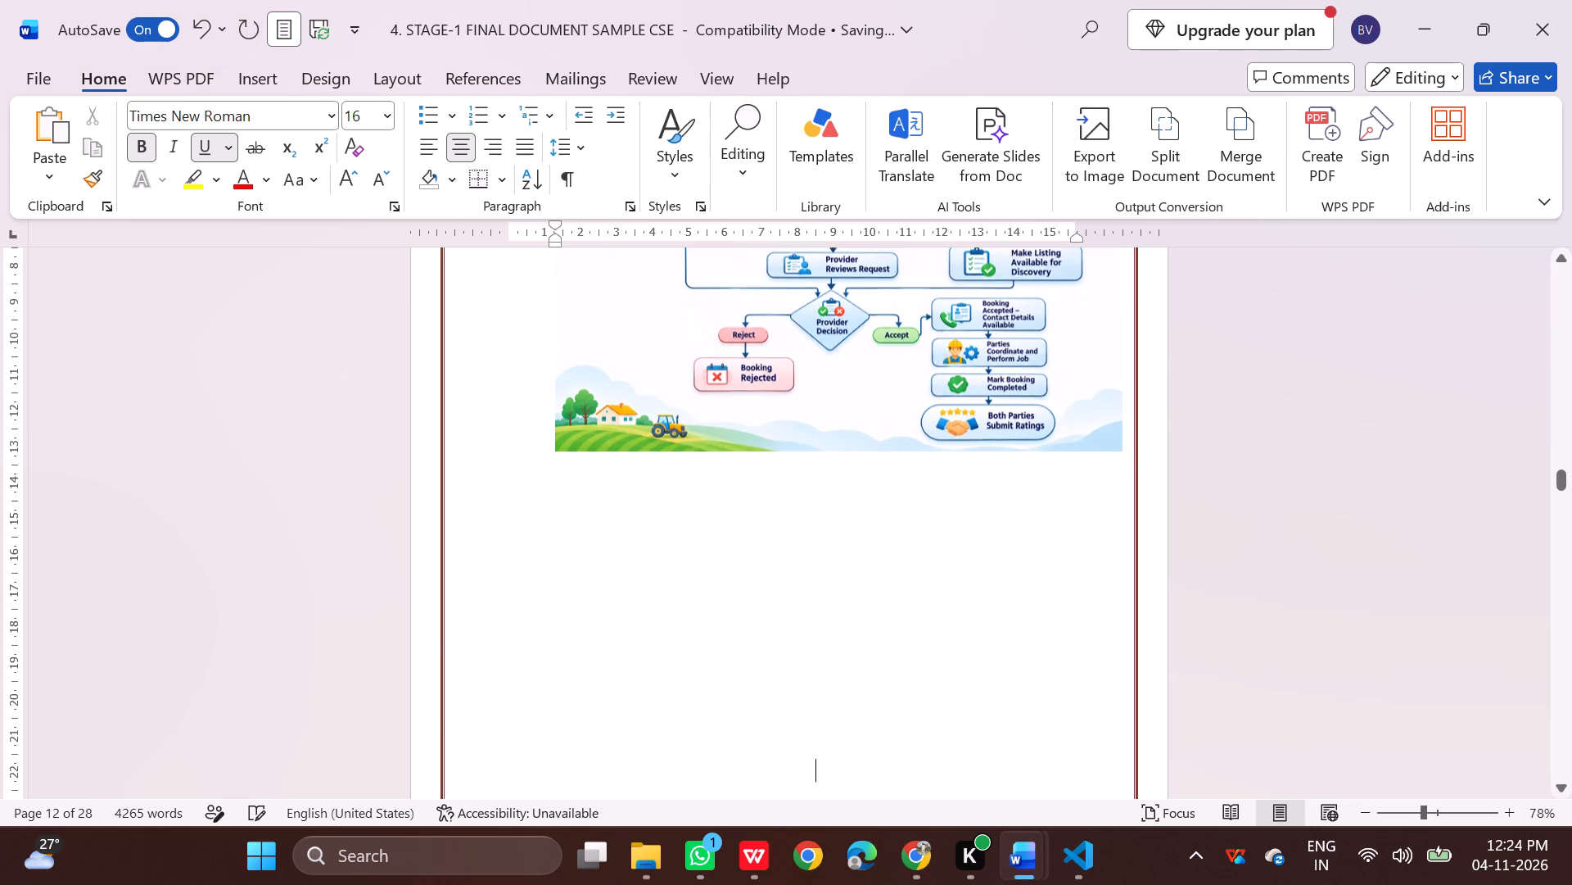
{"action": "key", "text": "Return"}
{"action": "key", "text": "Return"}
{"action": "key", "text": "Return"}
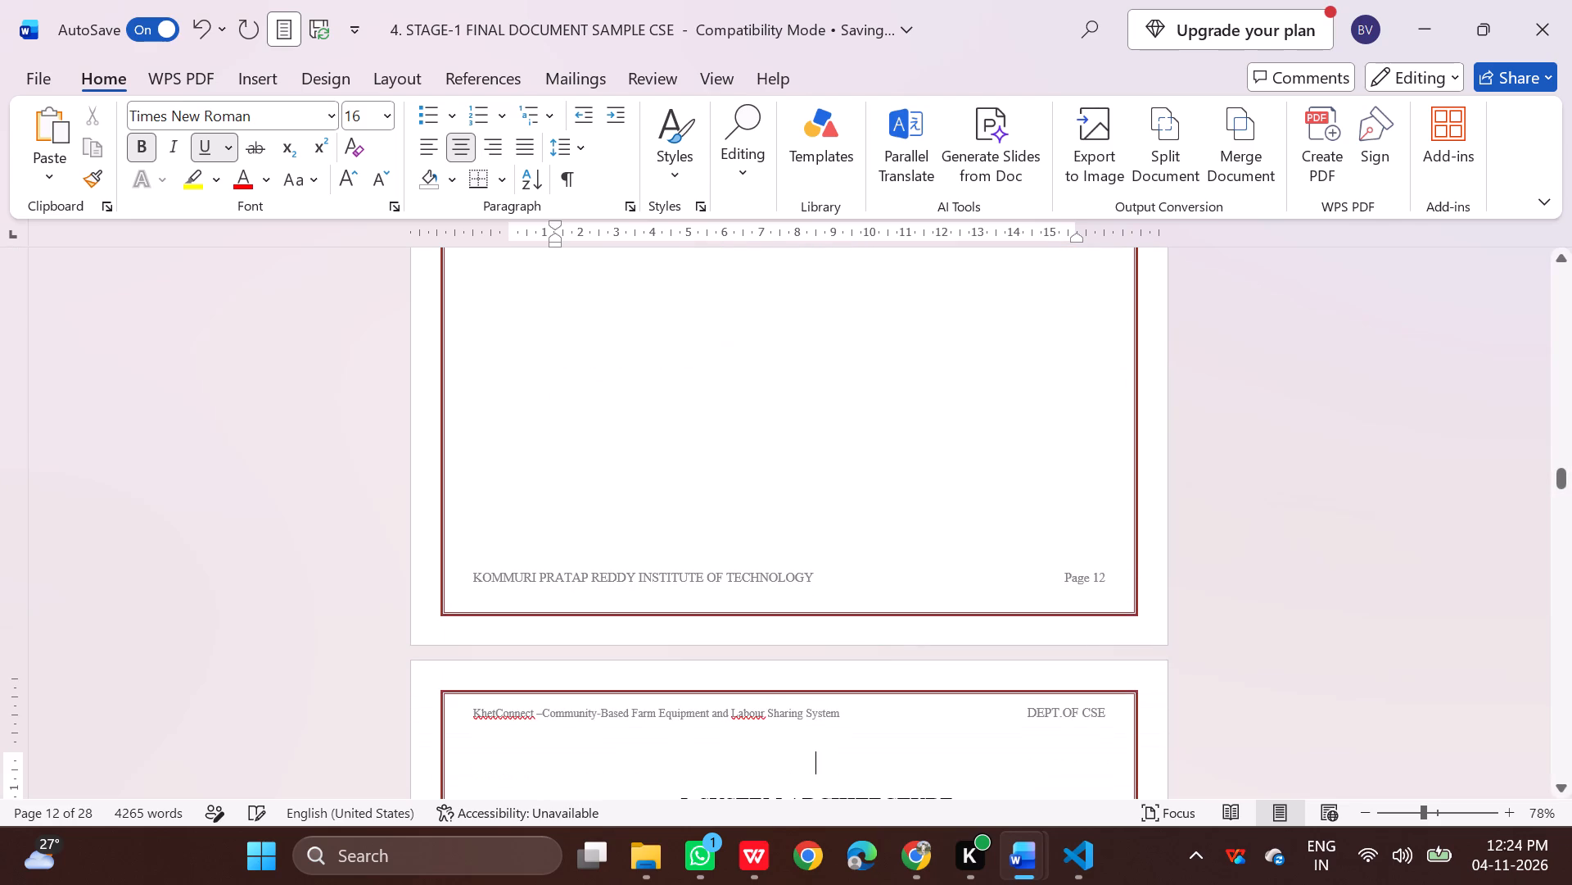
{"action": "key", "text": "BackSpace"}
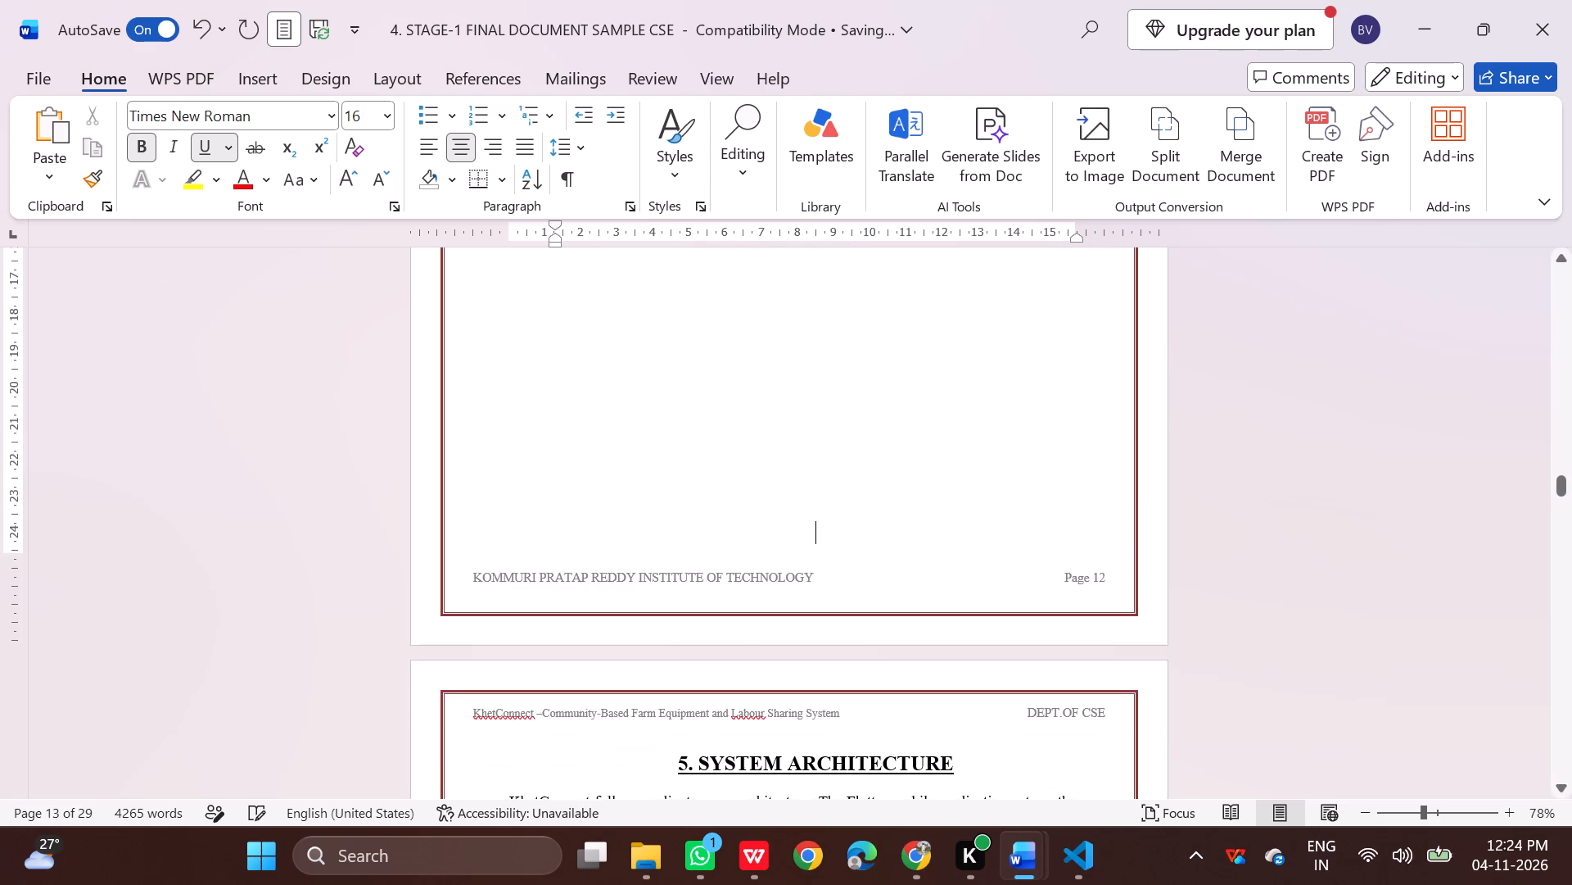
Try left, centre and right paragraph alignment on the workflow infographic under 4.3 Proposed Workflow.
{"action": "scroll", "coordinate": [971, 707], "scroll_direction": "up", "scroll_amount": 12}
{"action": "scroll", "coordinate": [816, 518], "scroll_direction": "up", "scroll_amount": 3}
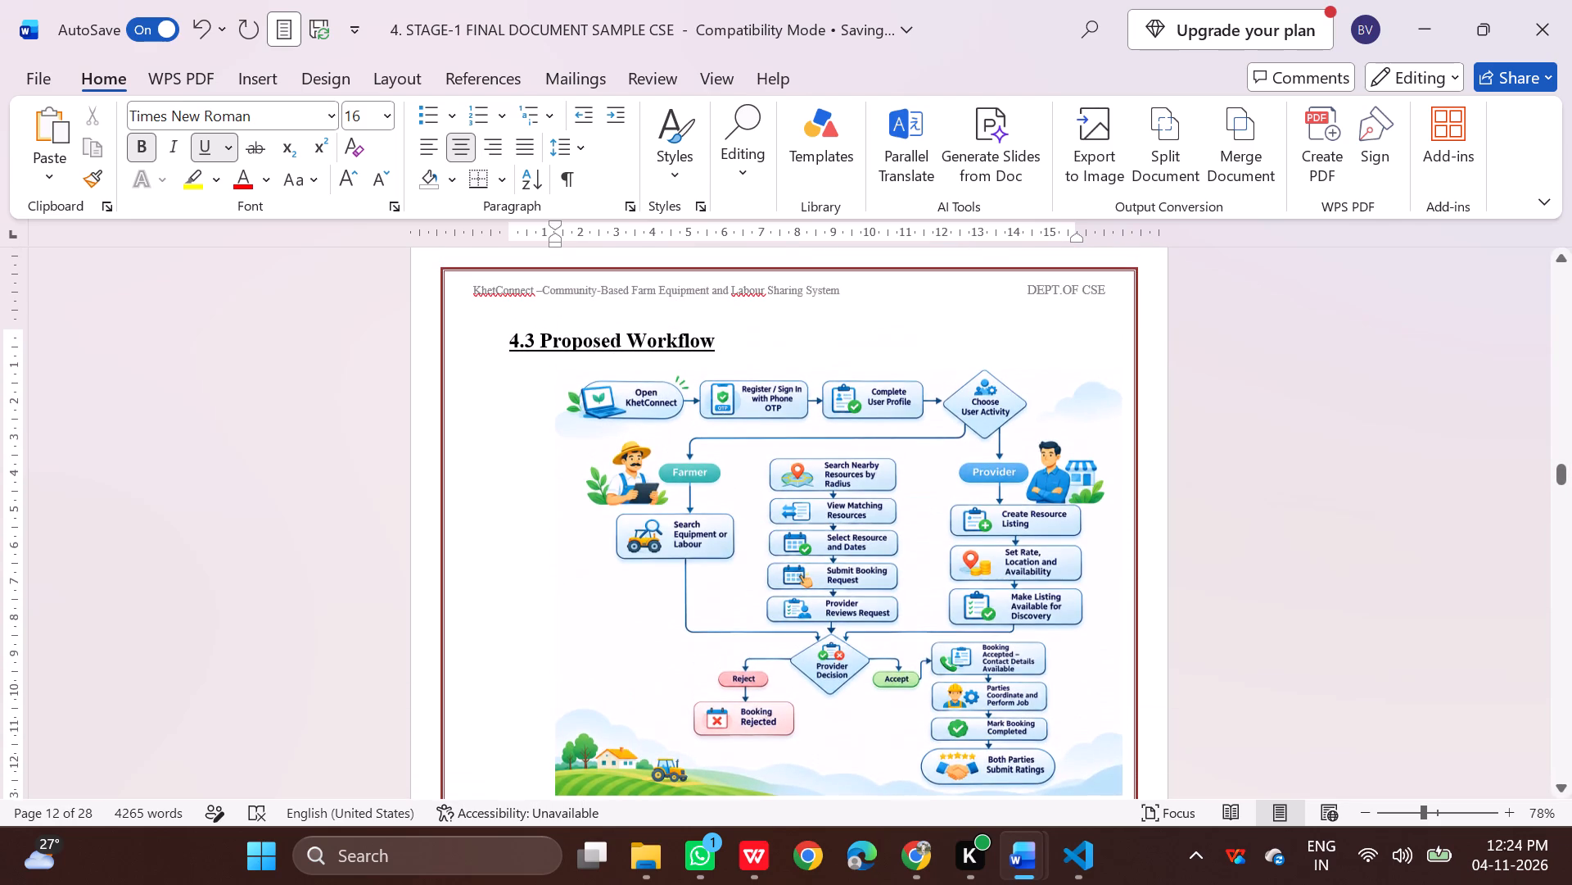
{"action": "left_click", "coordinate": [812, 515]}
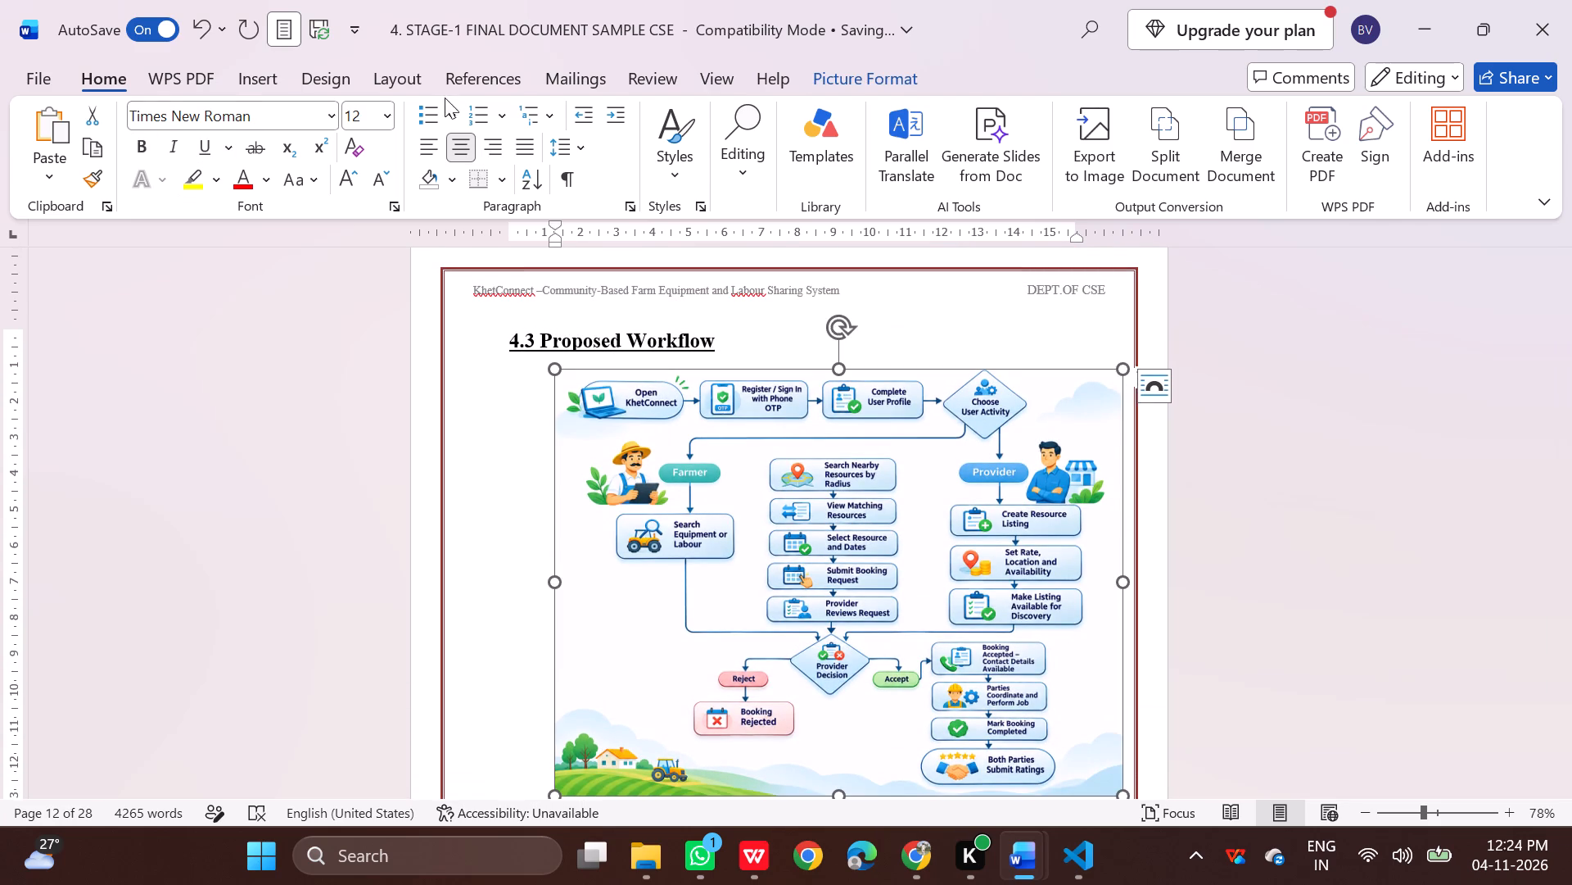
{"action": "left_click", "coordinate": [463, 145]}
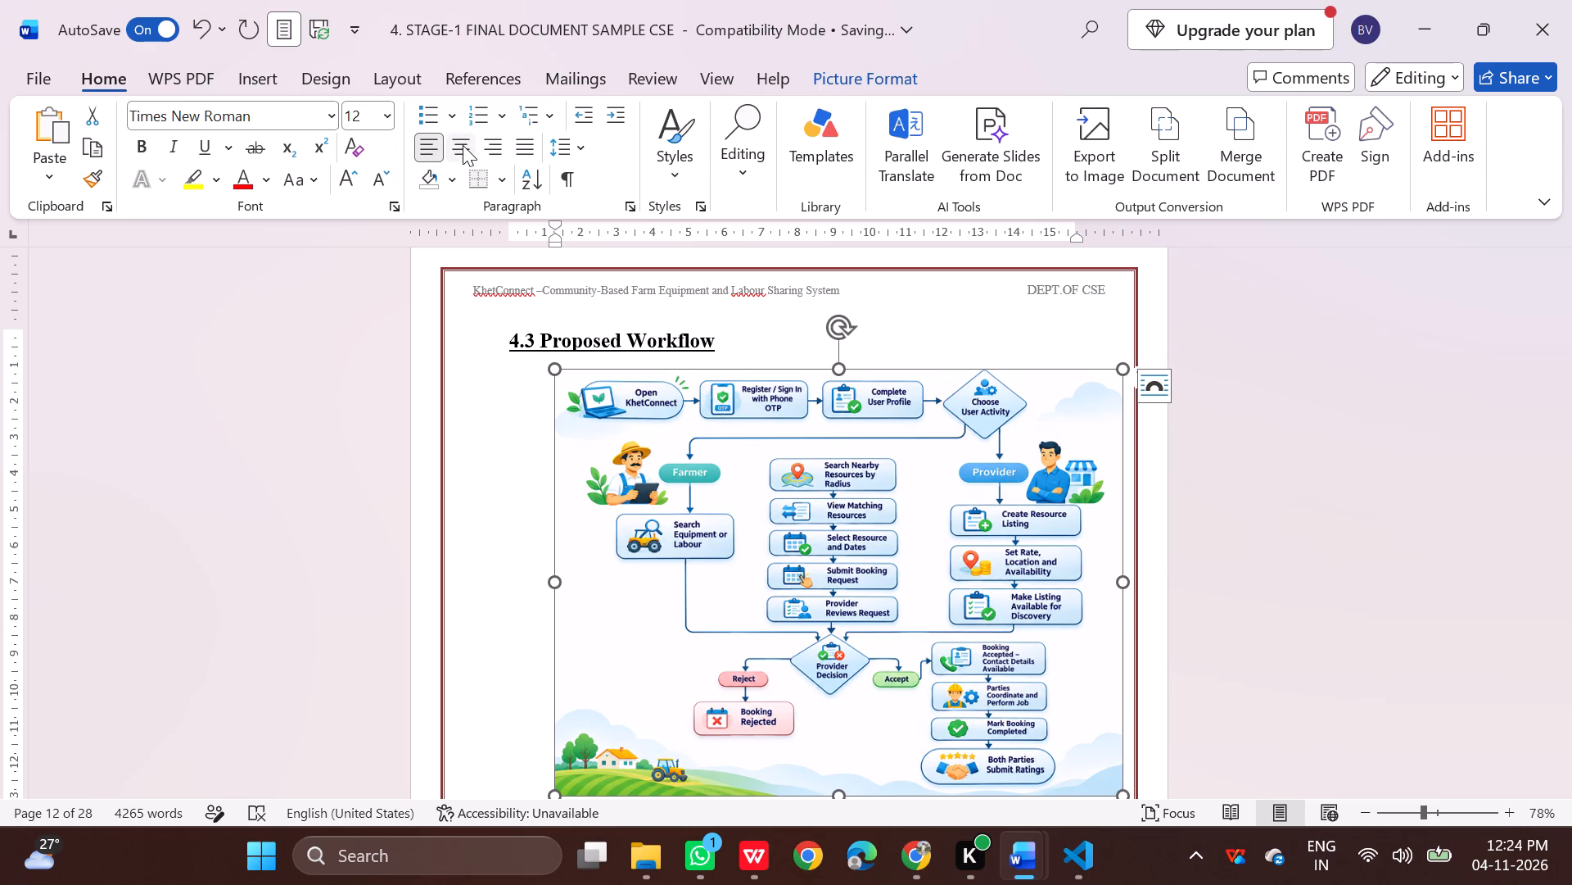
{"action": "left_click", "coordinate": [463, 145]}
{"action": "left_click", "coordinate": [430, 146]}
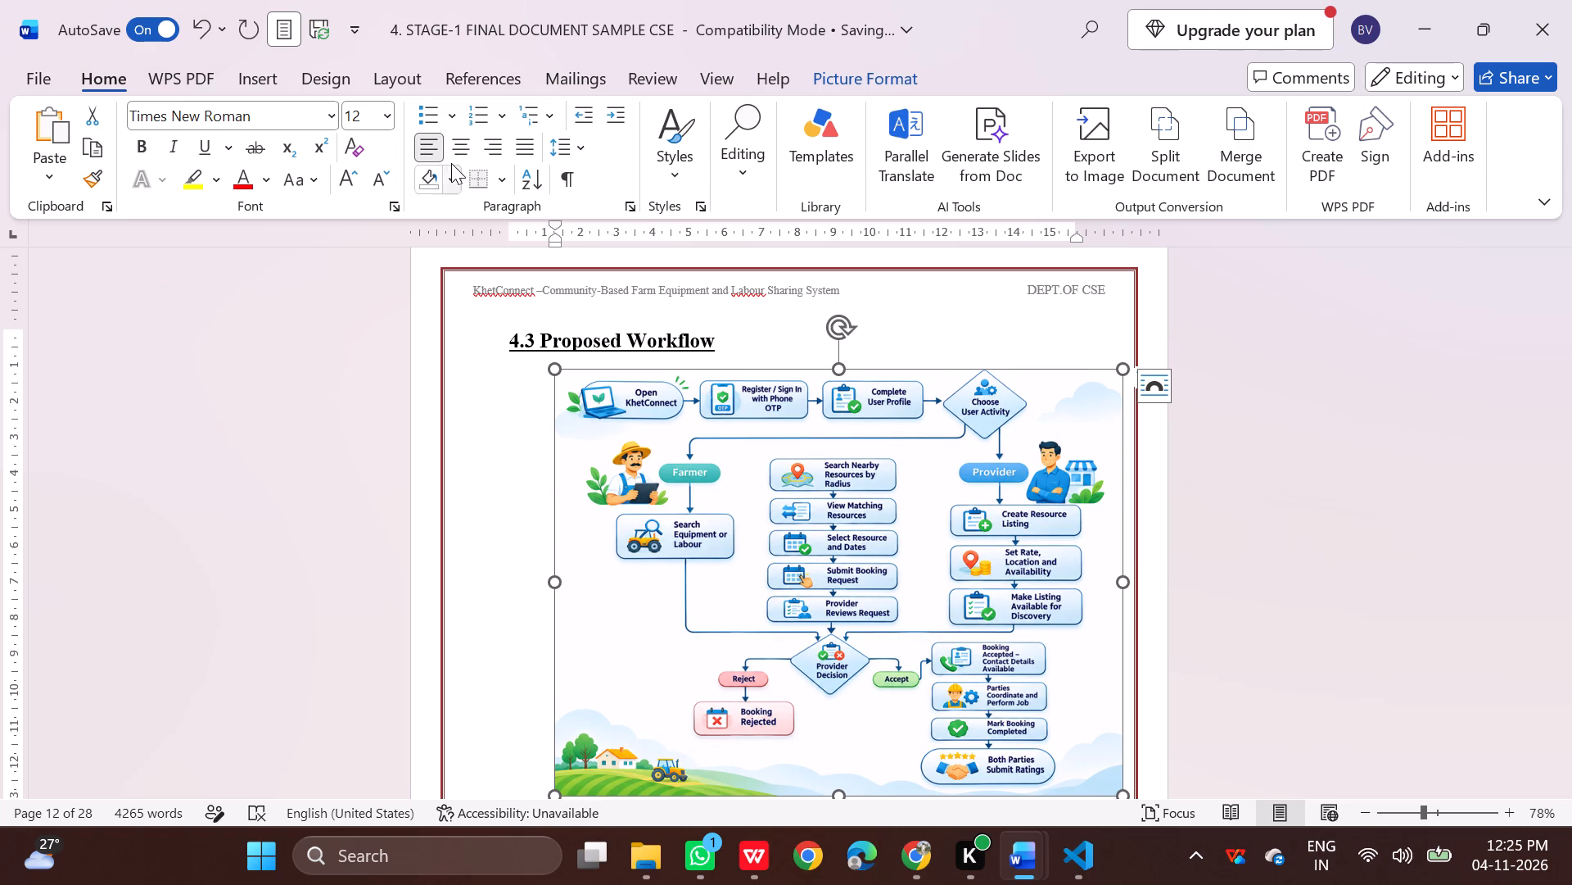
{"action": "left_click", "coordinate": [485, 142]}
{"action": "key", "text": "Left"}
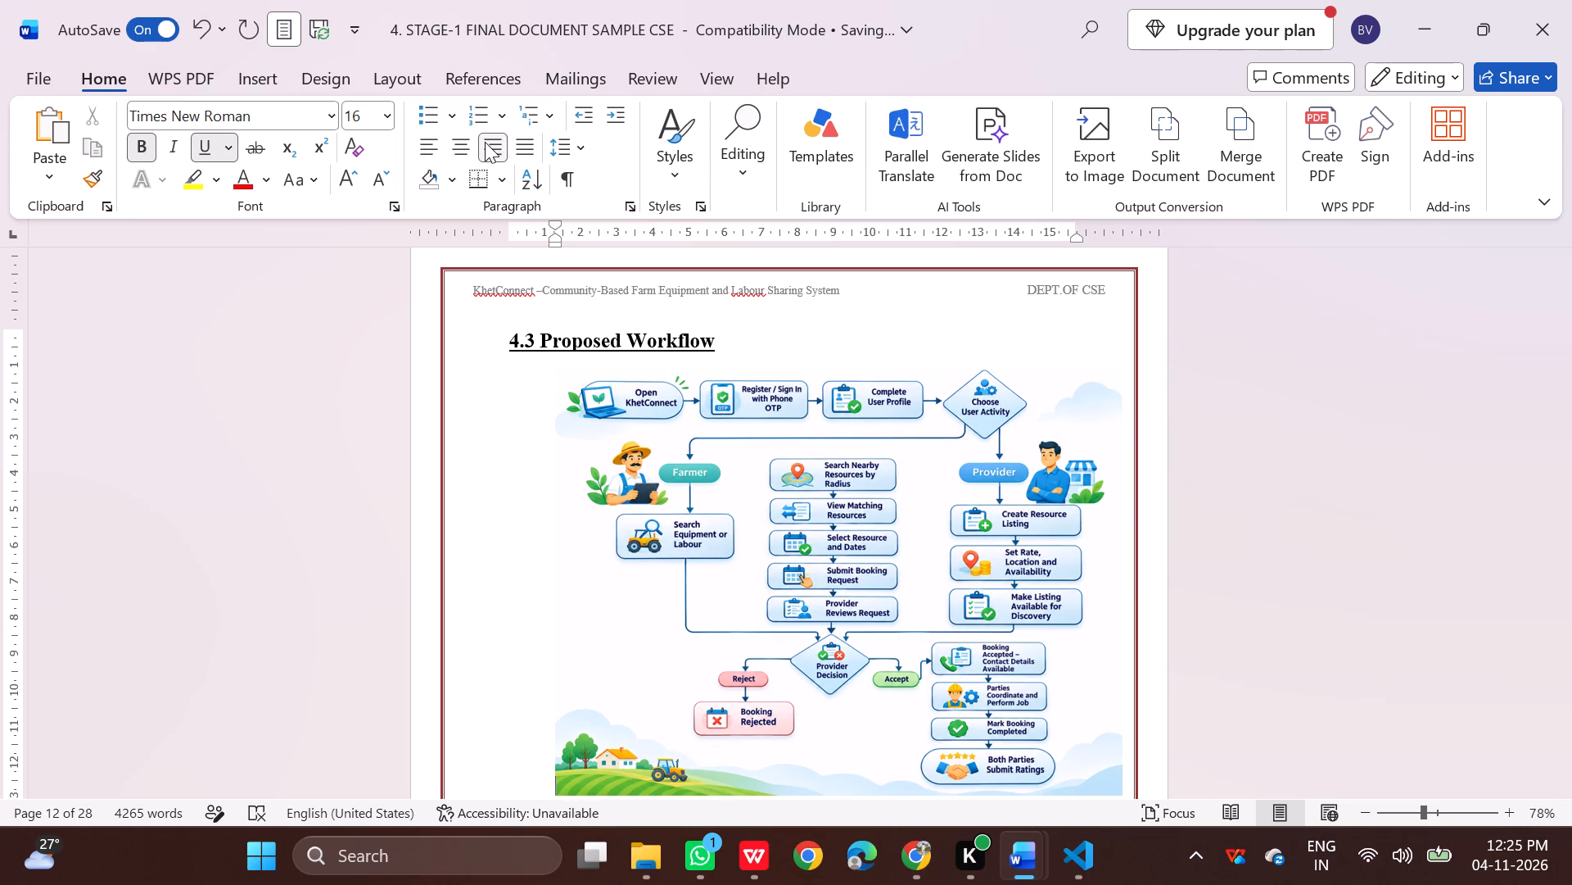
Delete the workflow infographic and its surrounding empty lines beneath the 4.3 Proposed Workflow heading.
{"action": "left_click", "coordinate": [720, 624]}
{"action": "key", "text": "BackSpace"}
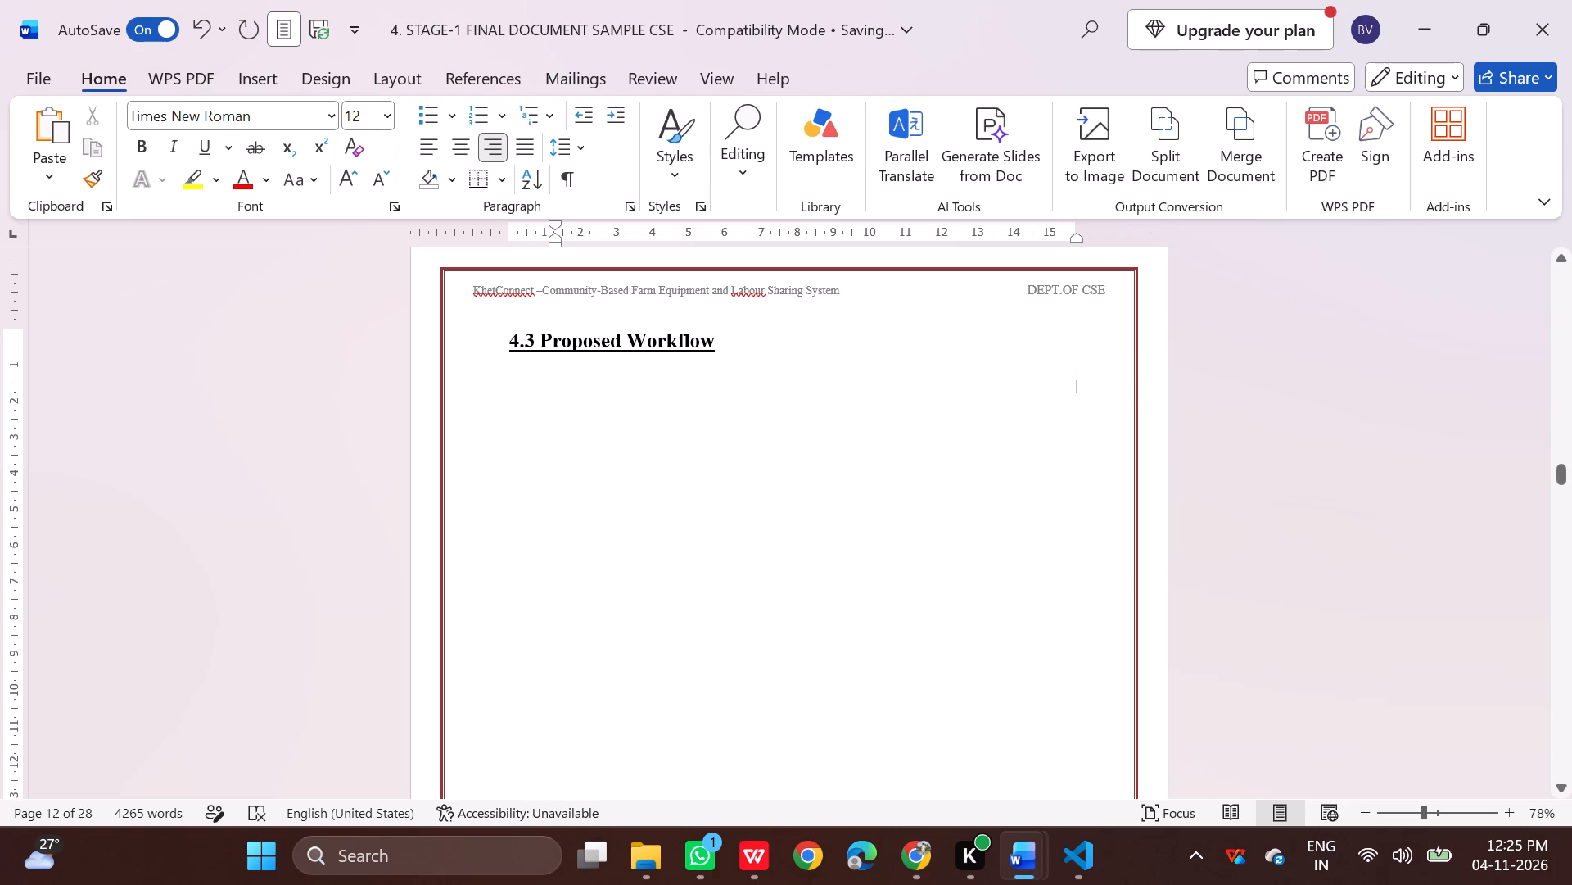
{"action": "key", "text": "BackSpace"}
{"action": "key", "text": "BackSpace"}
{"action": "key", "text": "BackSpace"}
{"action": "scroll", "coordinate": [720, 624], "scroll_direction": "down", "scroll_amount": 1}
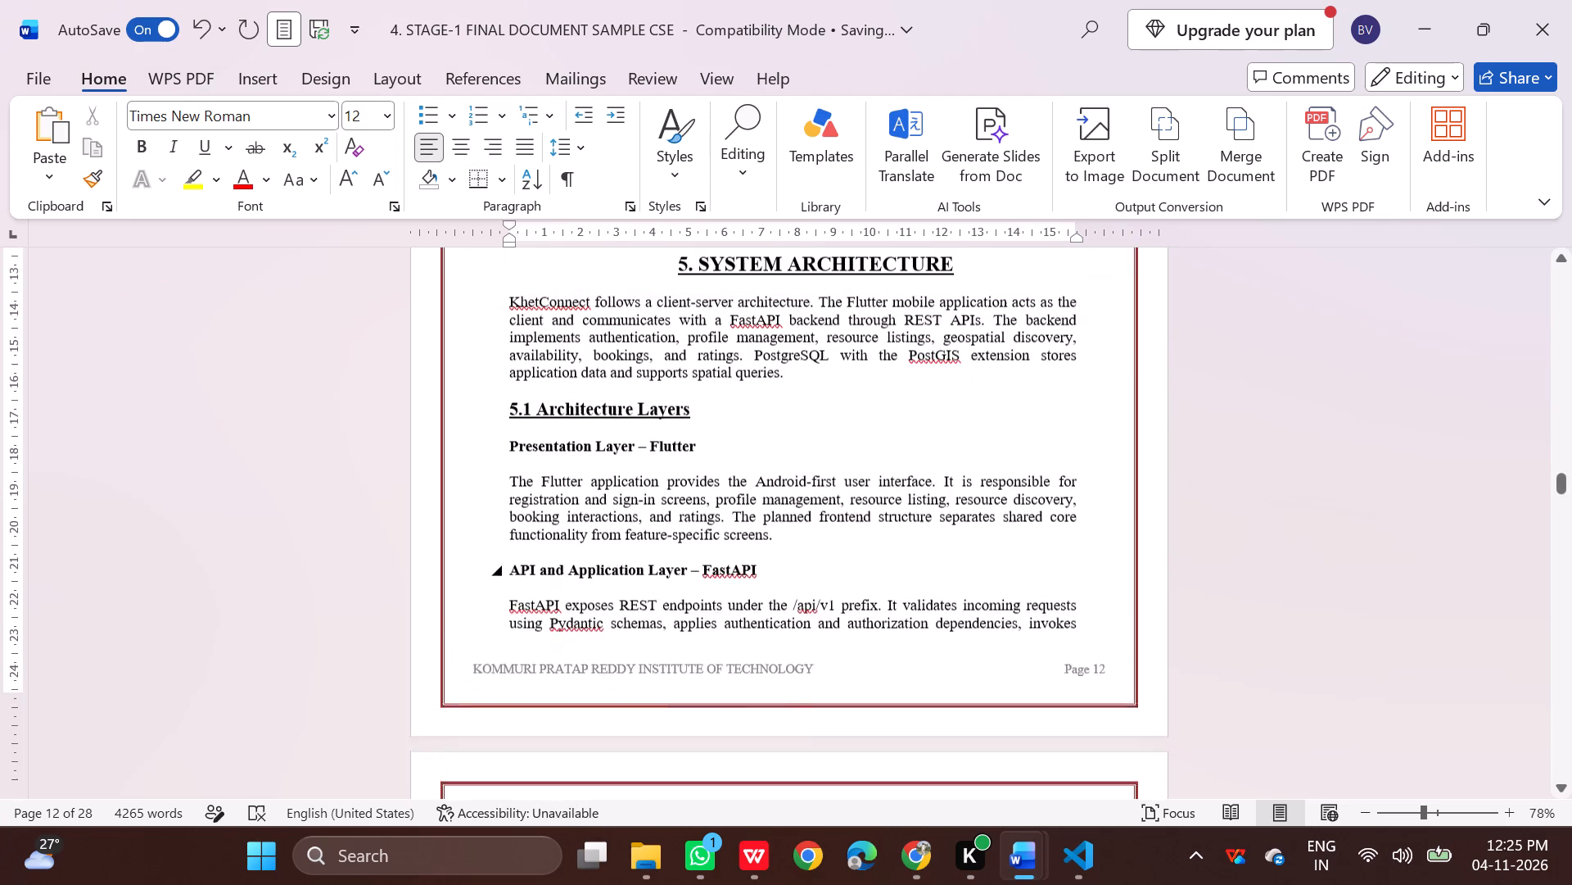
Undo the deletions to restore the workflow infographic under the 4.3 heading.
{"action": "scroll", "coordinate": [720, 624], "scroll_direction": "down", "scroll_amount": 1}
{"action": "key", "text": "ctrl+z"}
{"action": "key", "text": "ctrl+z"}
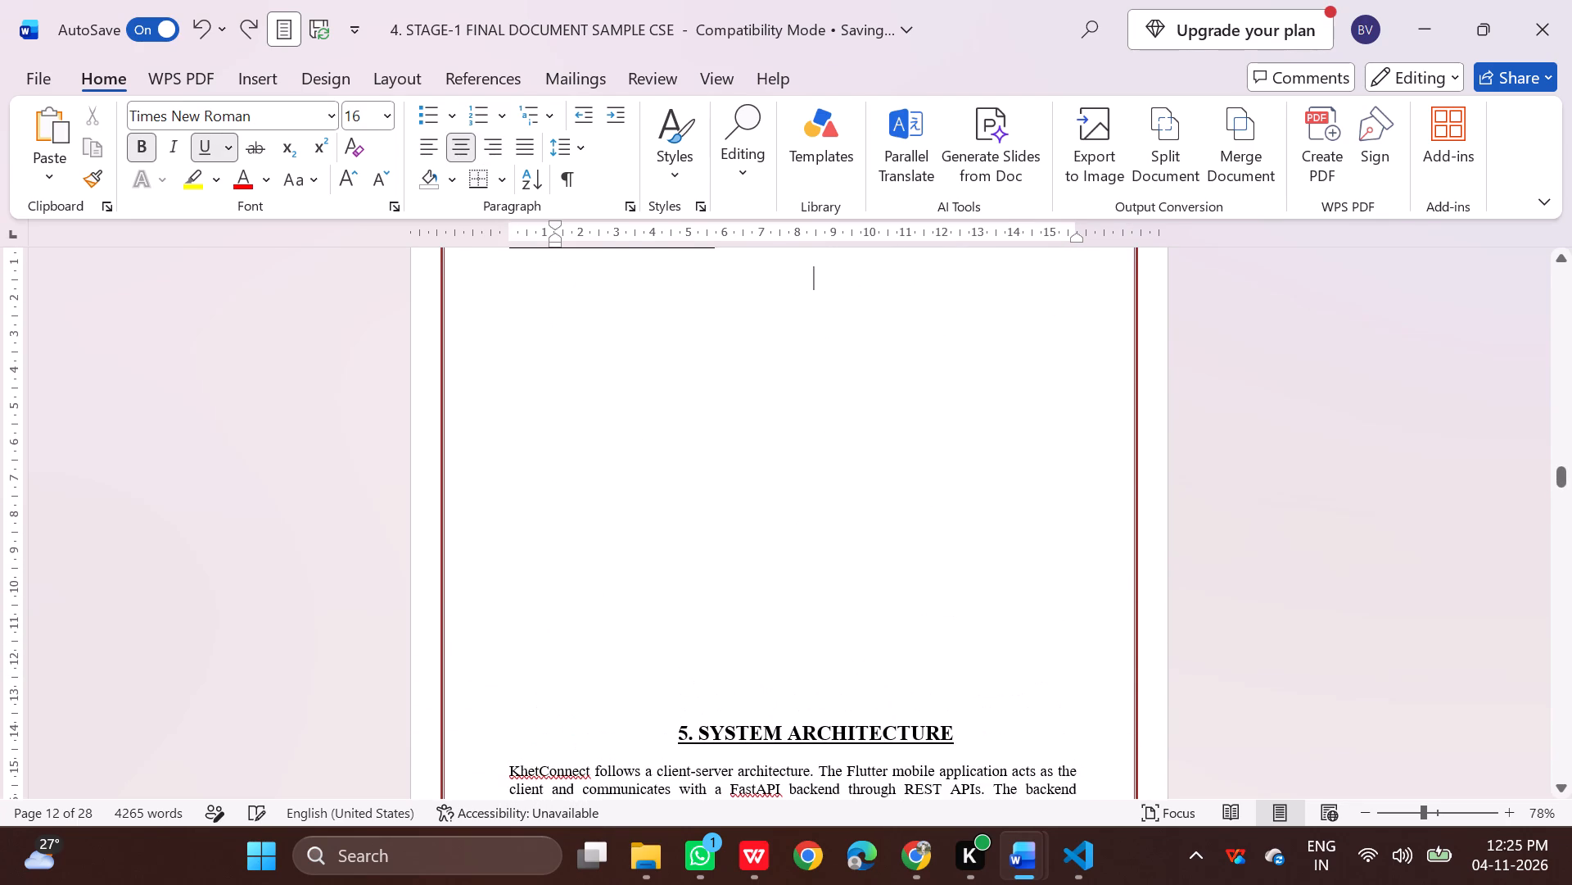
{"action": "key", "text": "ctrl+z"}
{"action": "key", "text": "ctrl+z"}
Change the workflow infographic's text wrapping to In Front of Text so it can be placed freely.
{"action": "key", "text": "Left"}
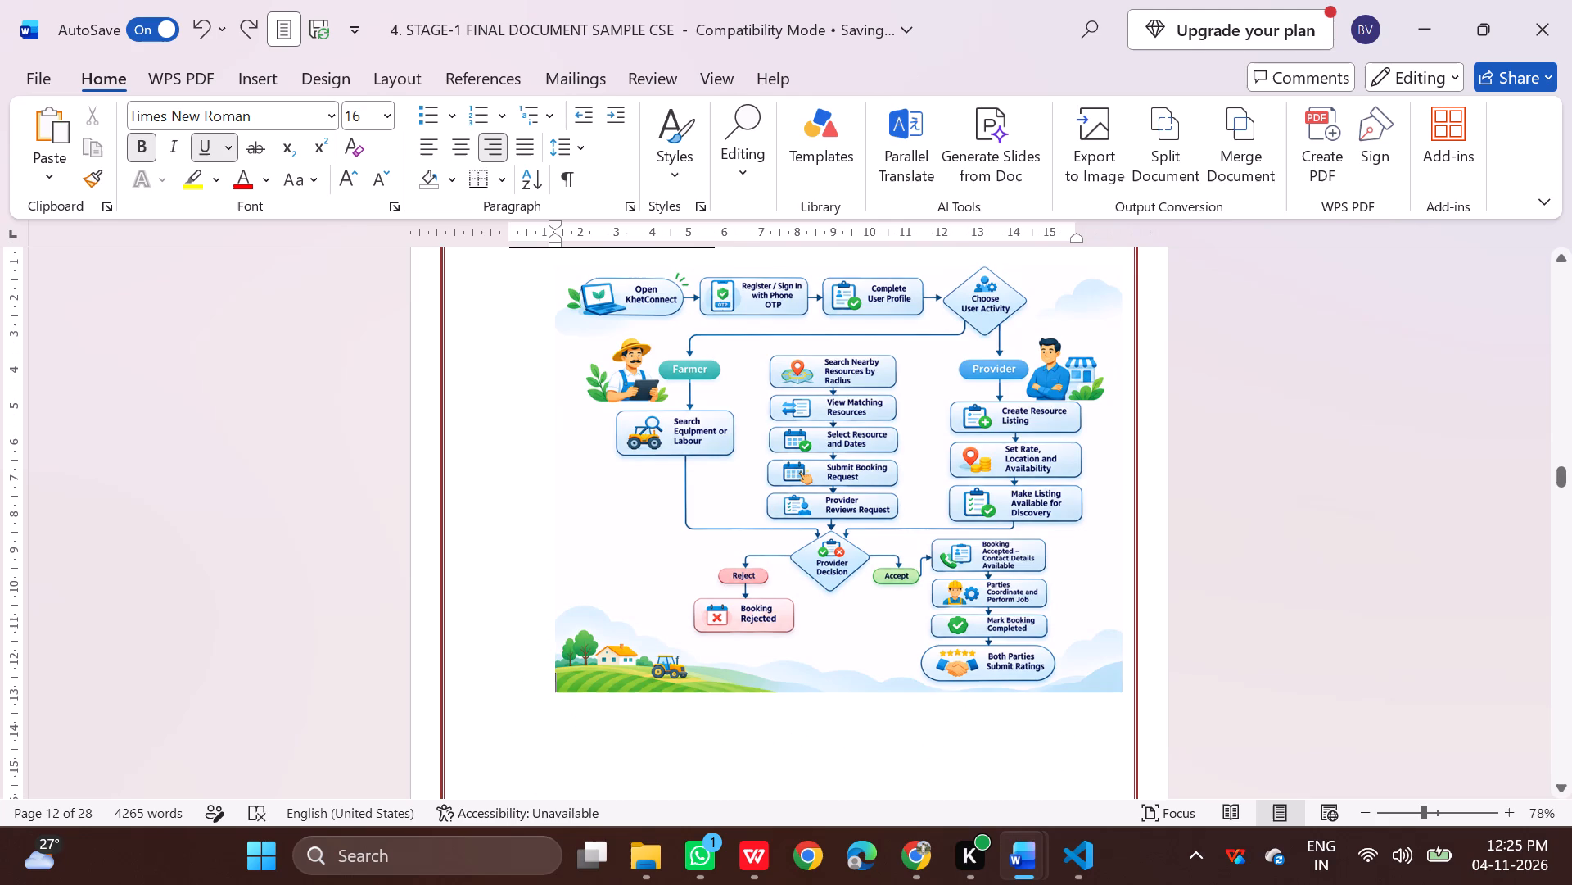
{"action": "key", "text": "Left"}
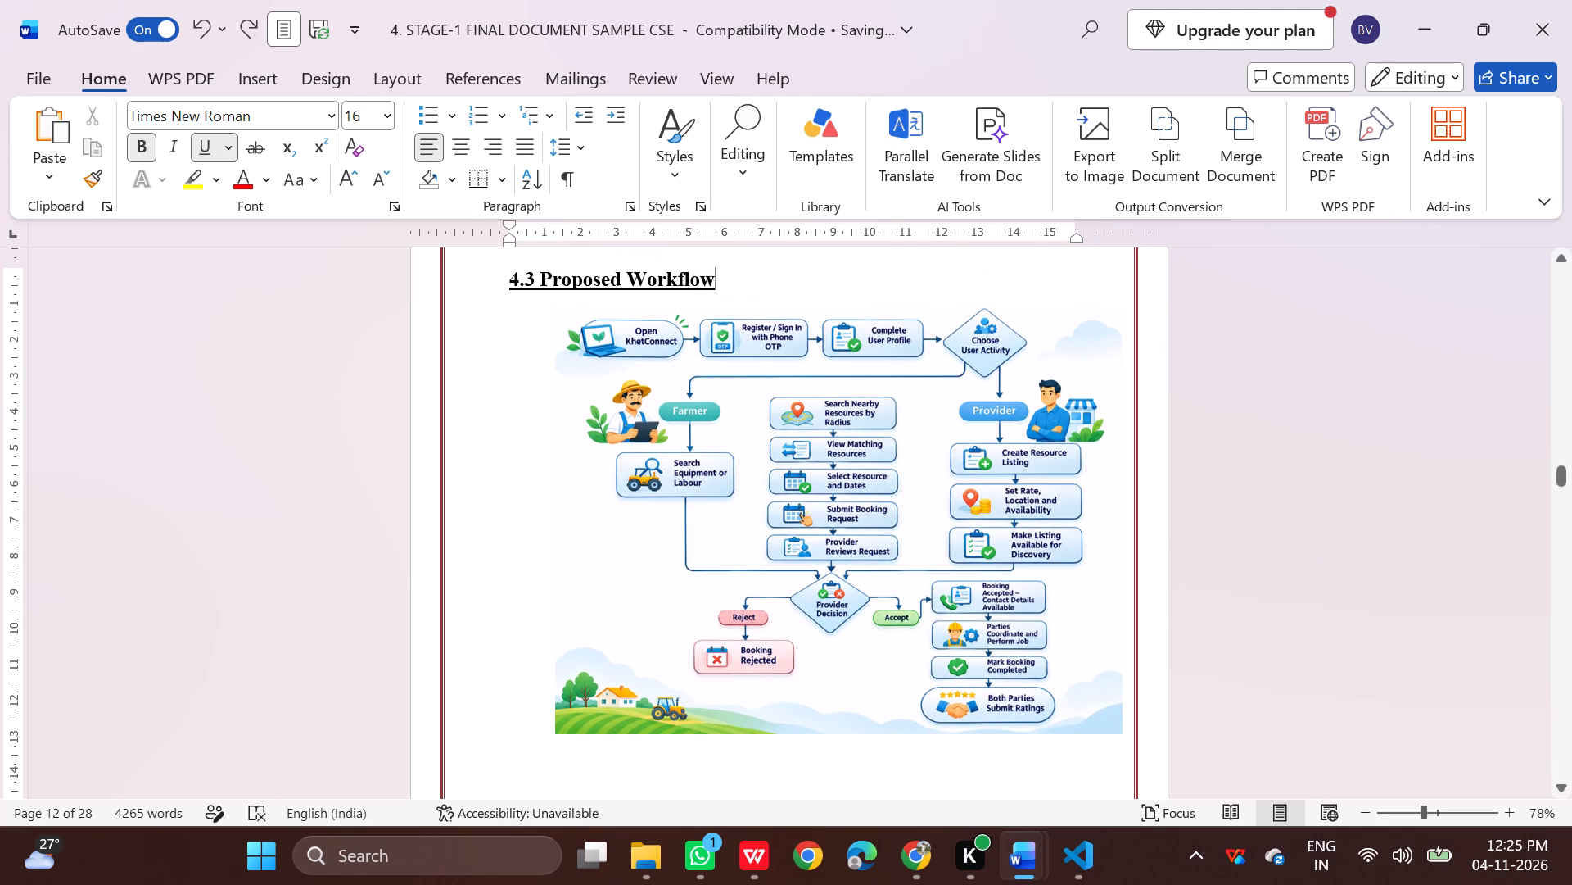
{"action": "key", "text": "Right"}
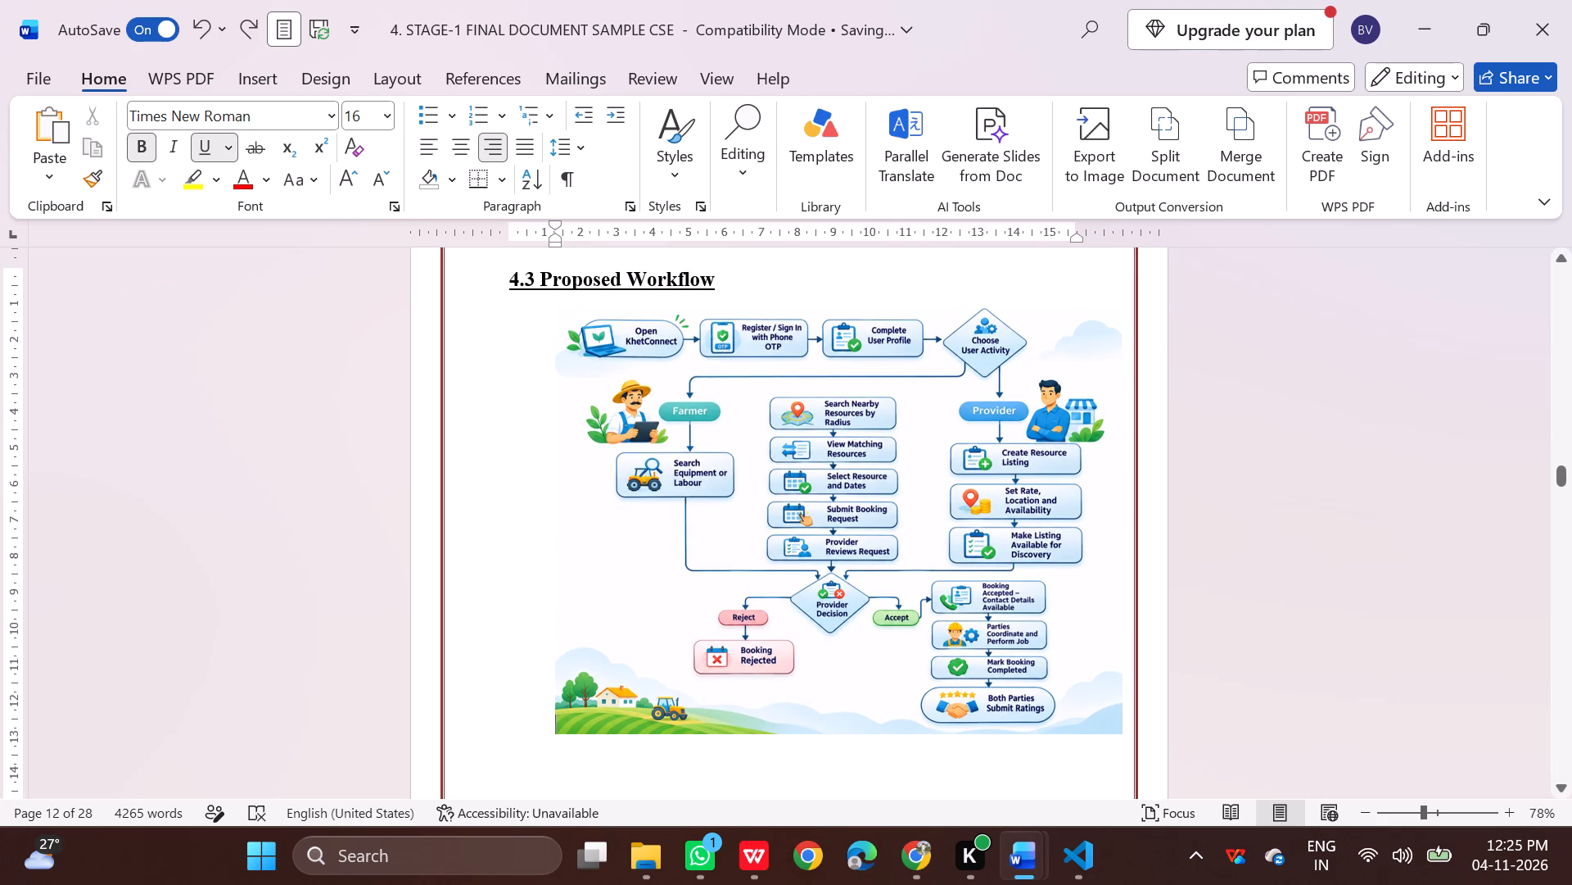
{"action": "left_click_drag", "start_coordinate": [864, 550], "coordinate": [794, 563]}
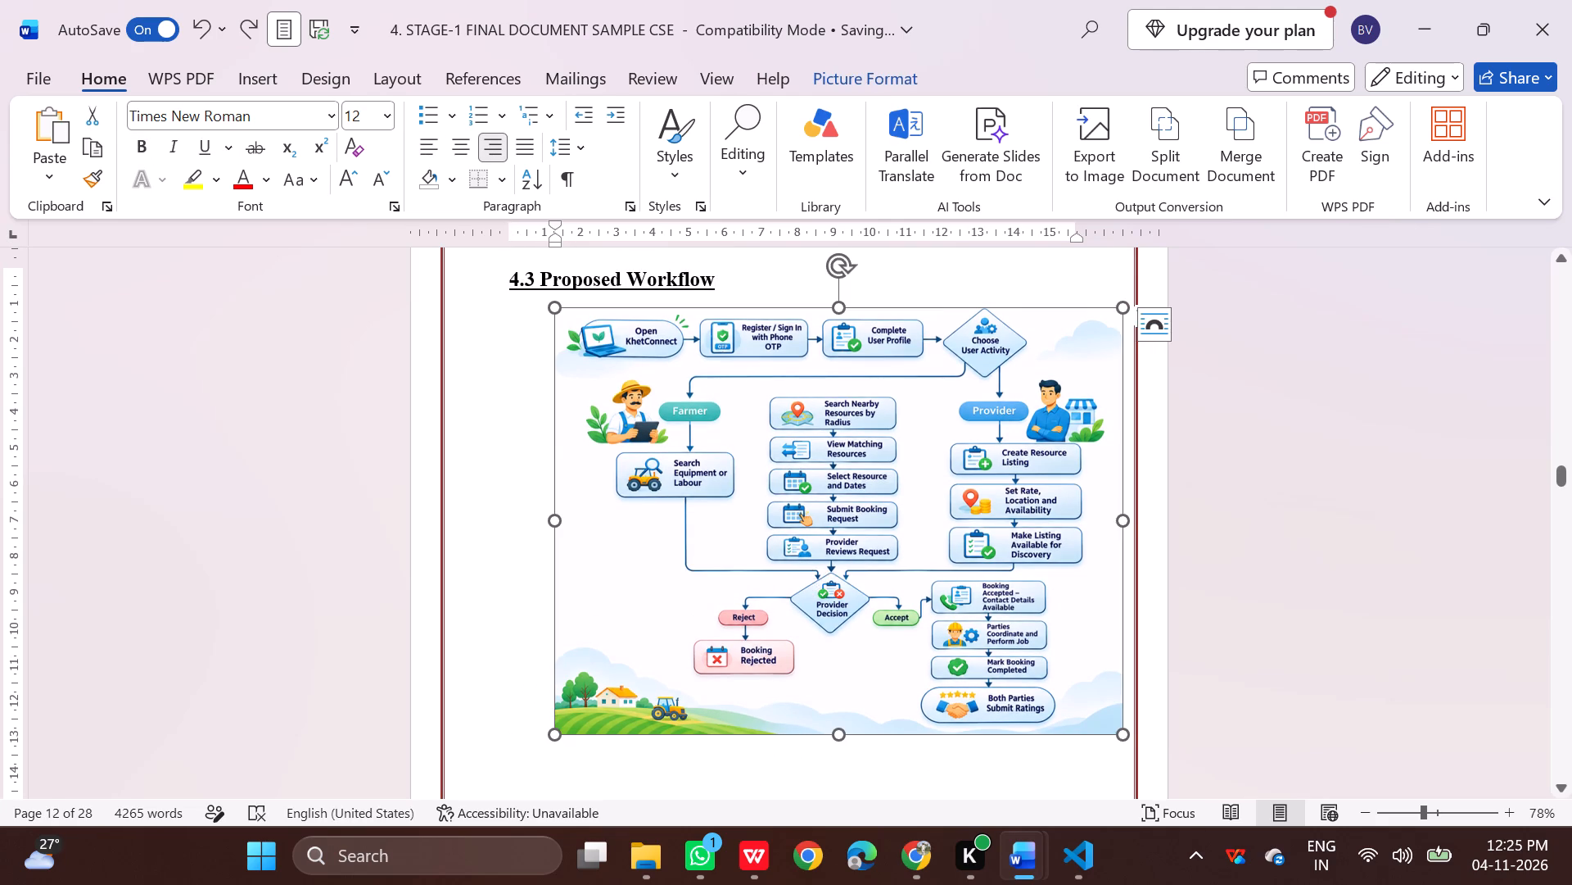
{"action": "left_click_drag", "start_coordinate": [838, 520], "coordinate": [799, 523]}
{"action": "right_click", "coordinate": [576, 501]}
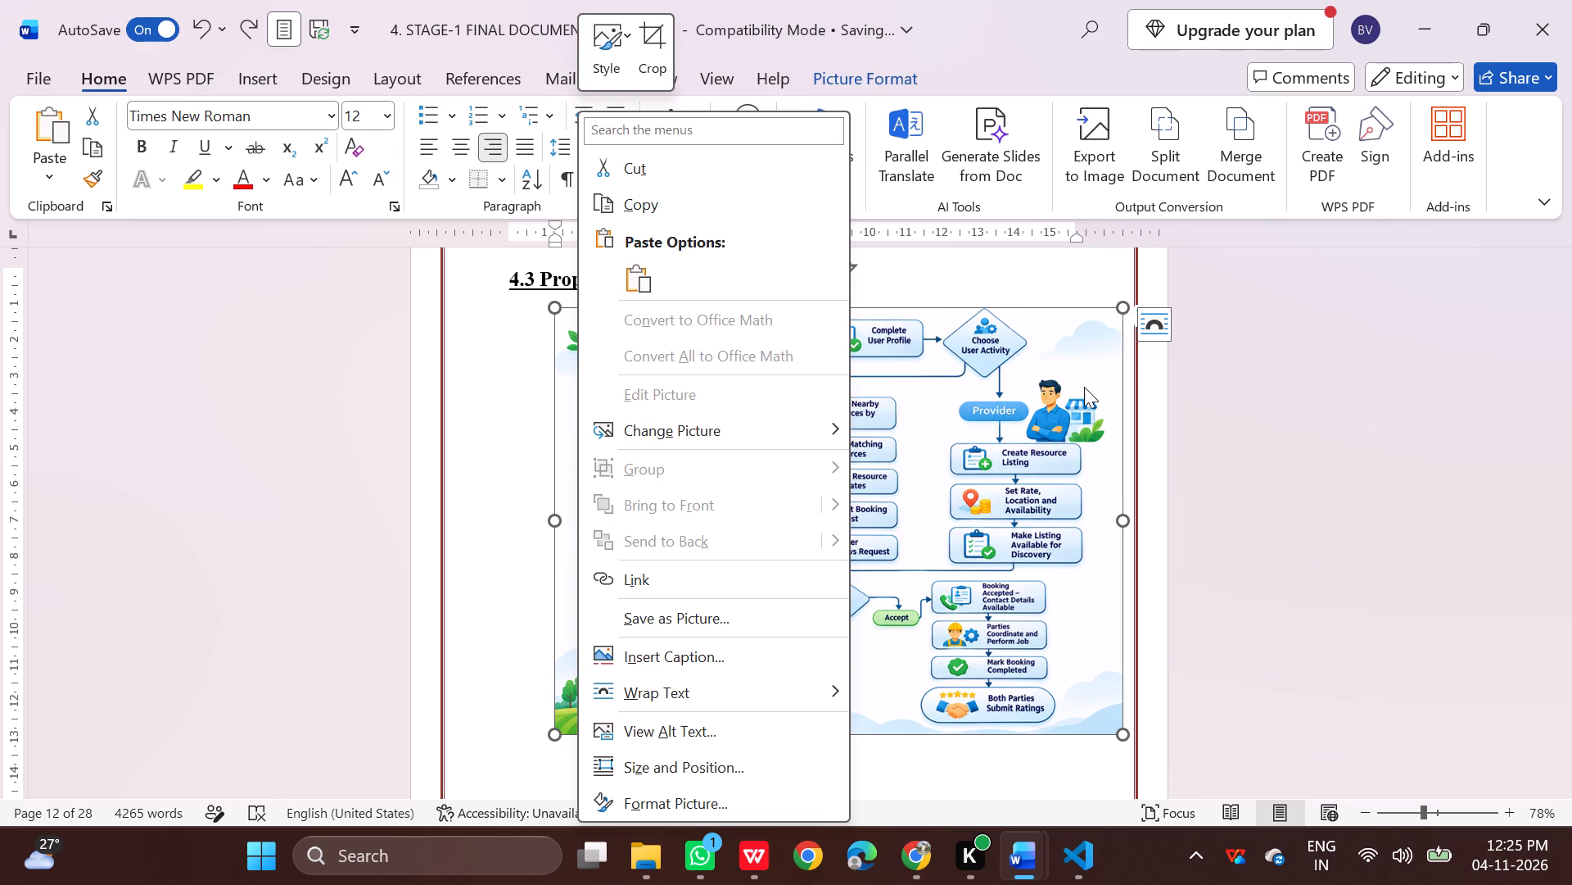
{"action": "scroll", "coordinate": [478, 465], "scroll_direction": "down", "scroll_amount": 4}
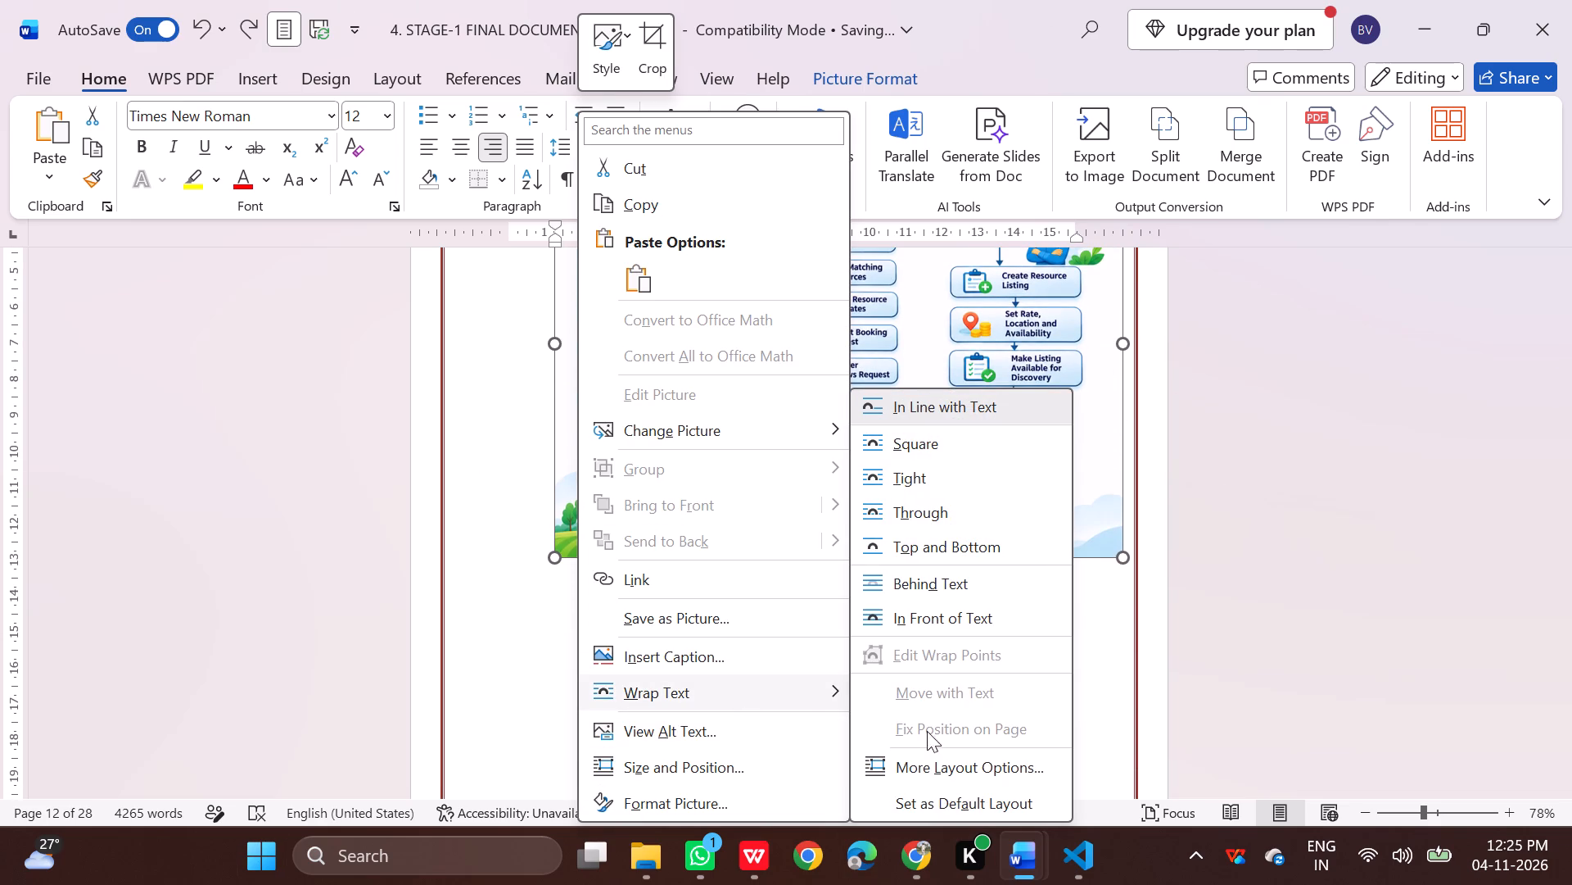
{"action": "left_click", "coordinate": [928, 618]}
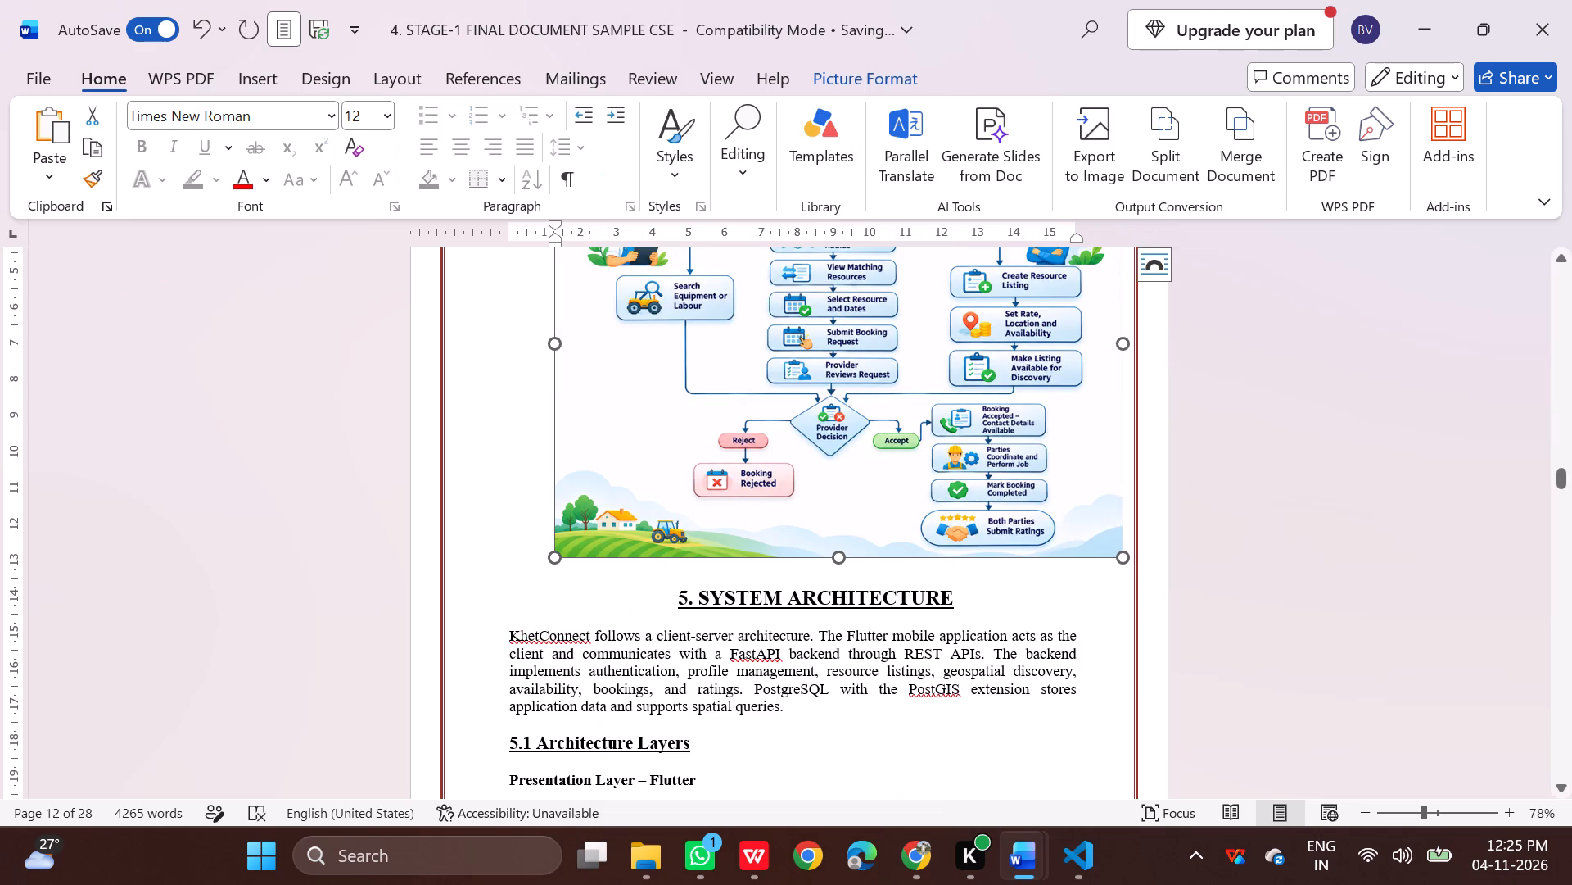
Shift the workflow infographic left to fit within the page margins and apply Align Center relative to the margins.
{"action": "scroll", "coordinate": [427, 432], "scroll_direction": "up", "scroll_amount": 4}
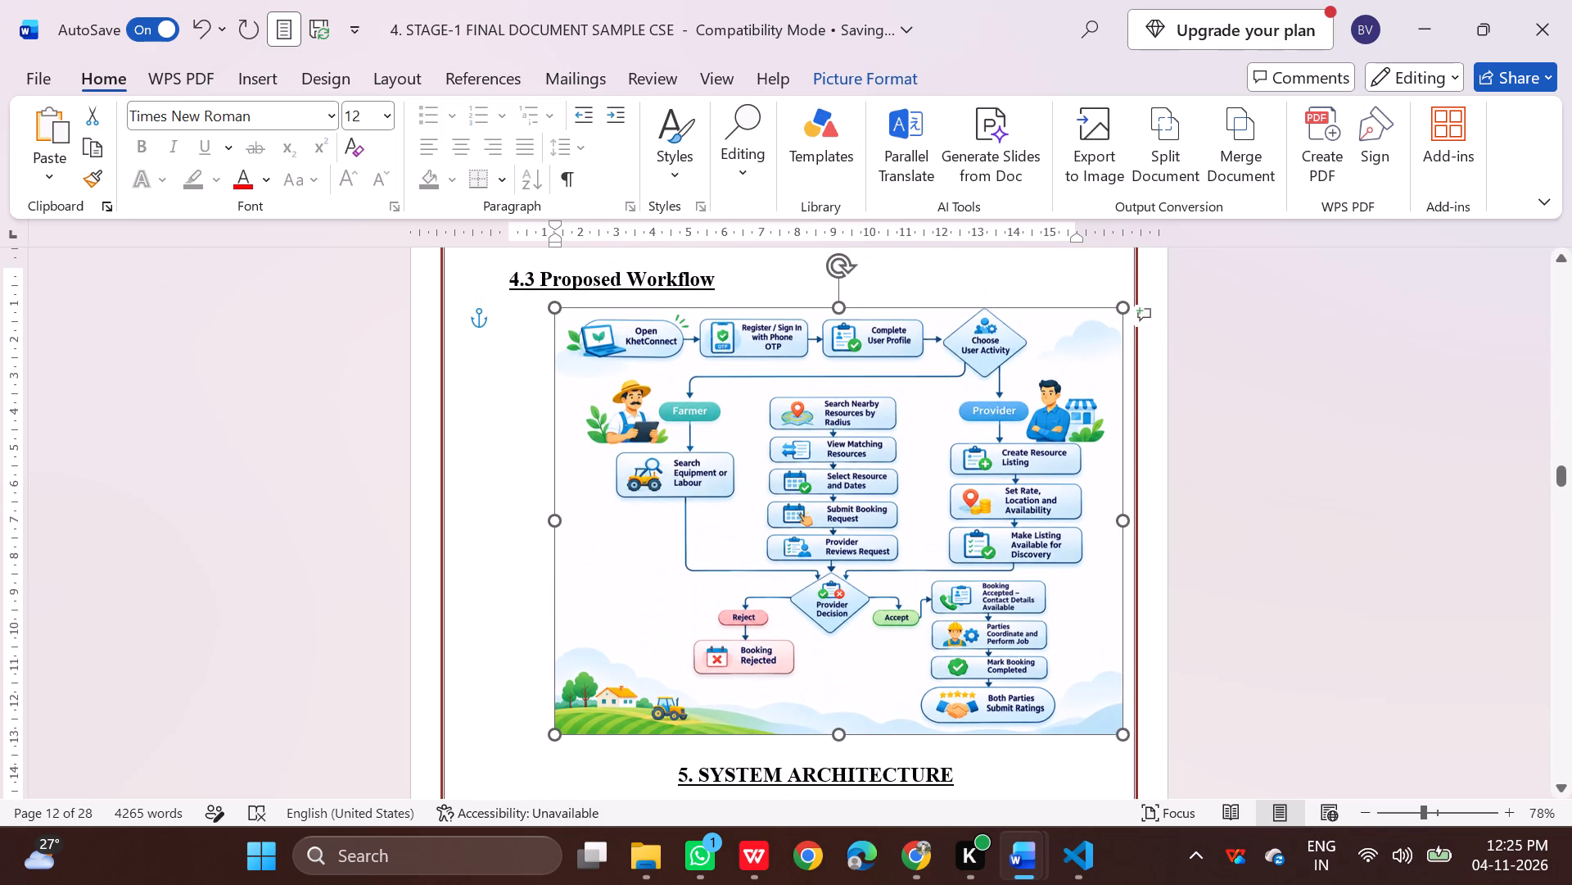
{"action": "left_click_drag", "start_coordinate": [861, 471], "coordinate": [817, 479]}
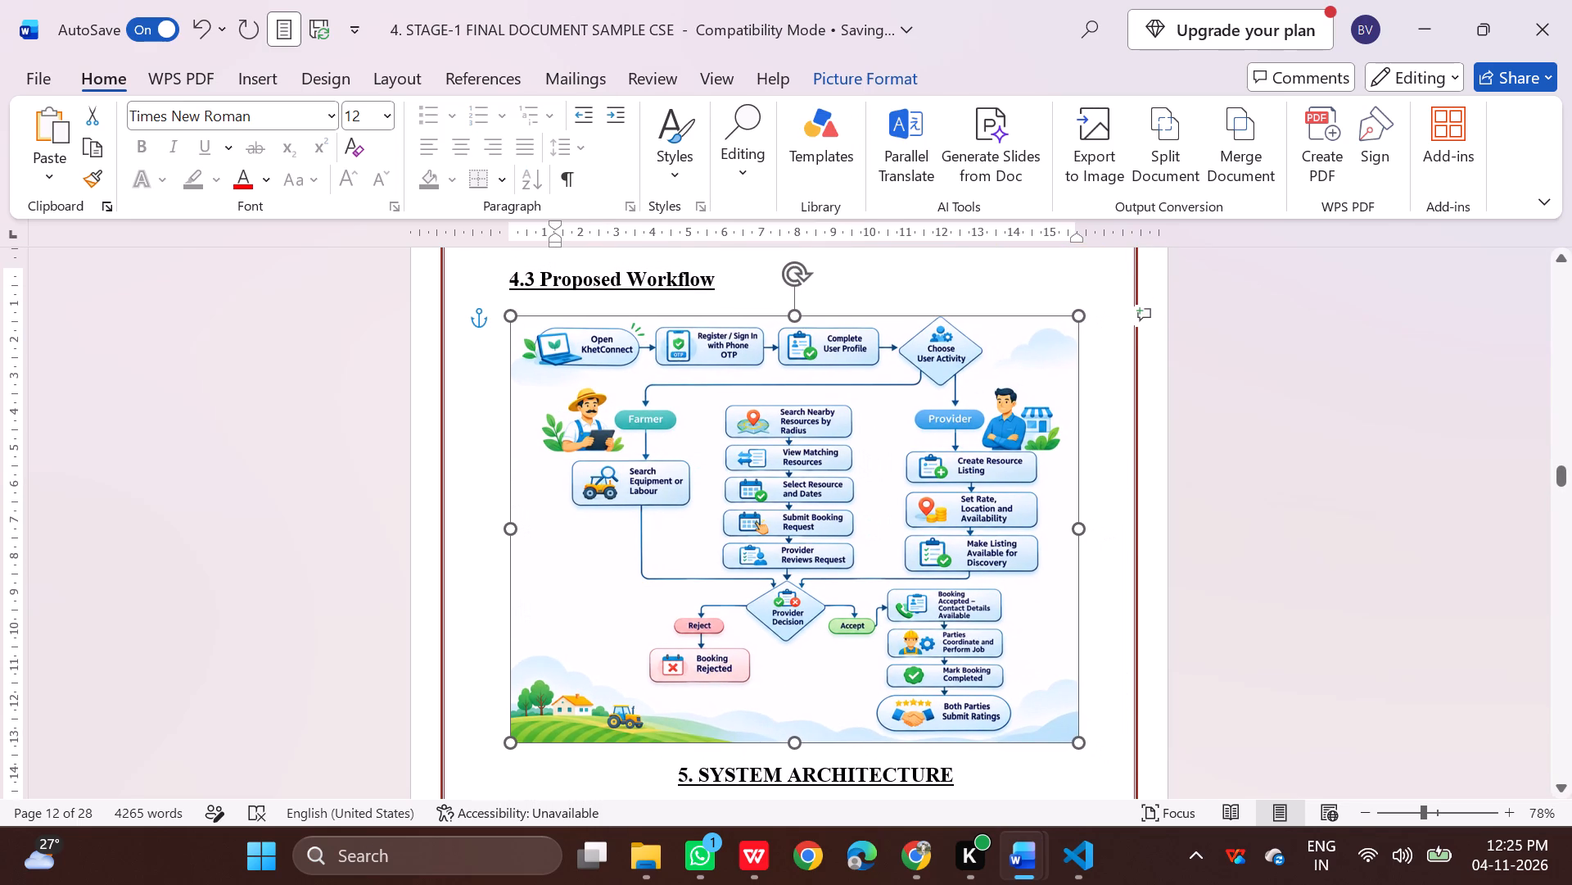
{"action": "left_click_drag", "start_coordinate": [817, 479], "coordinate": [817, 478]}
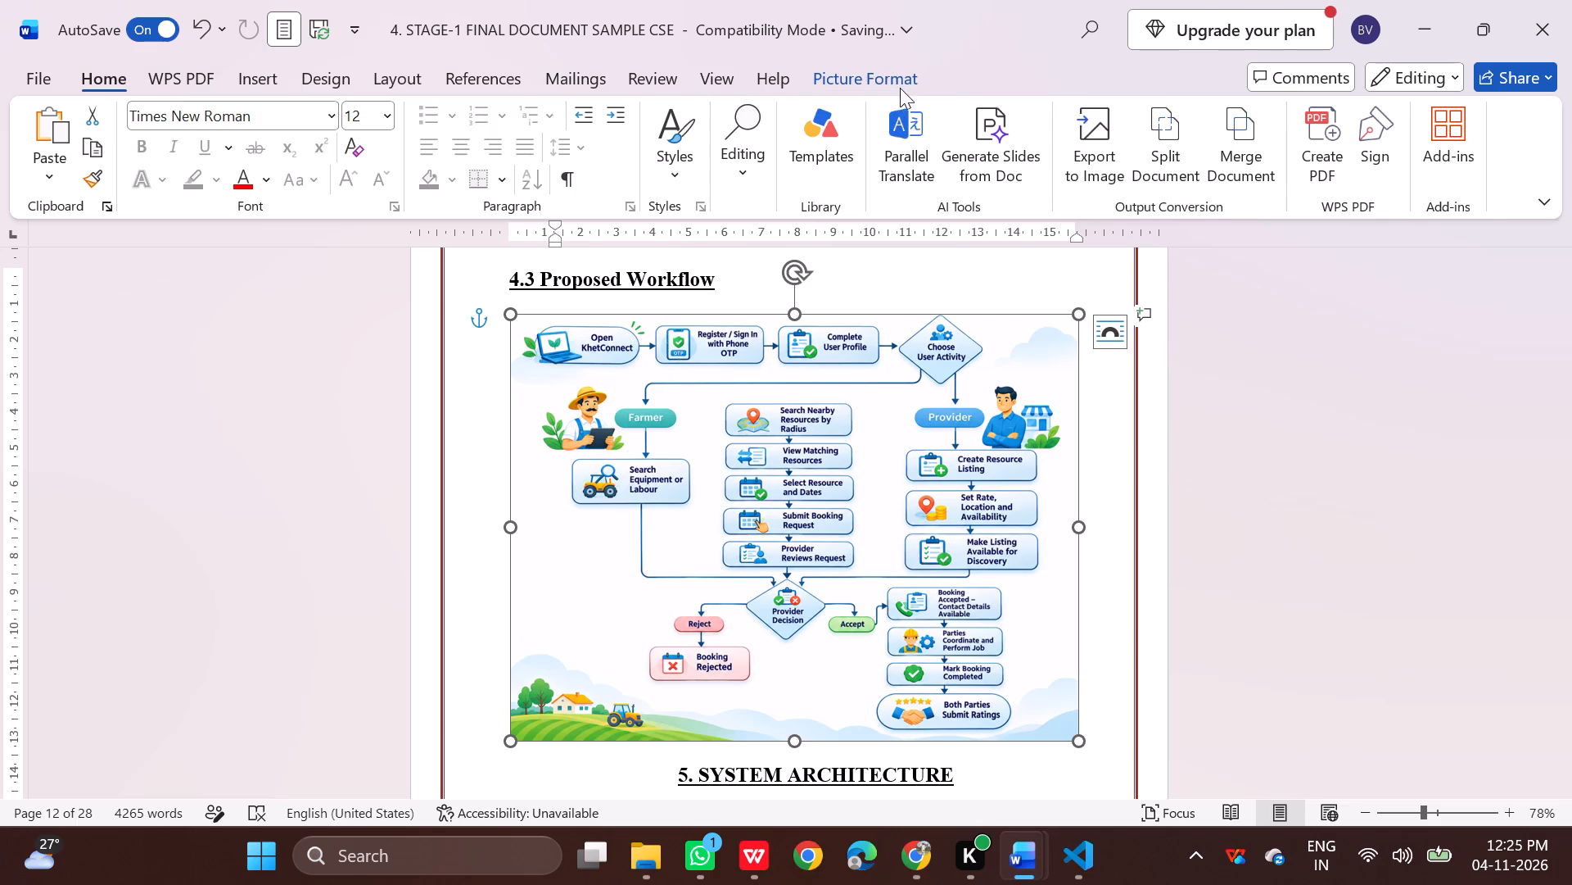
{"action": "left_click", "coordinate": [891, 76]}
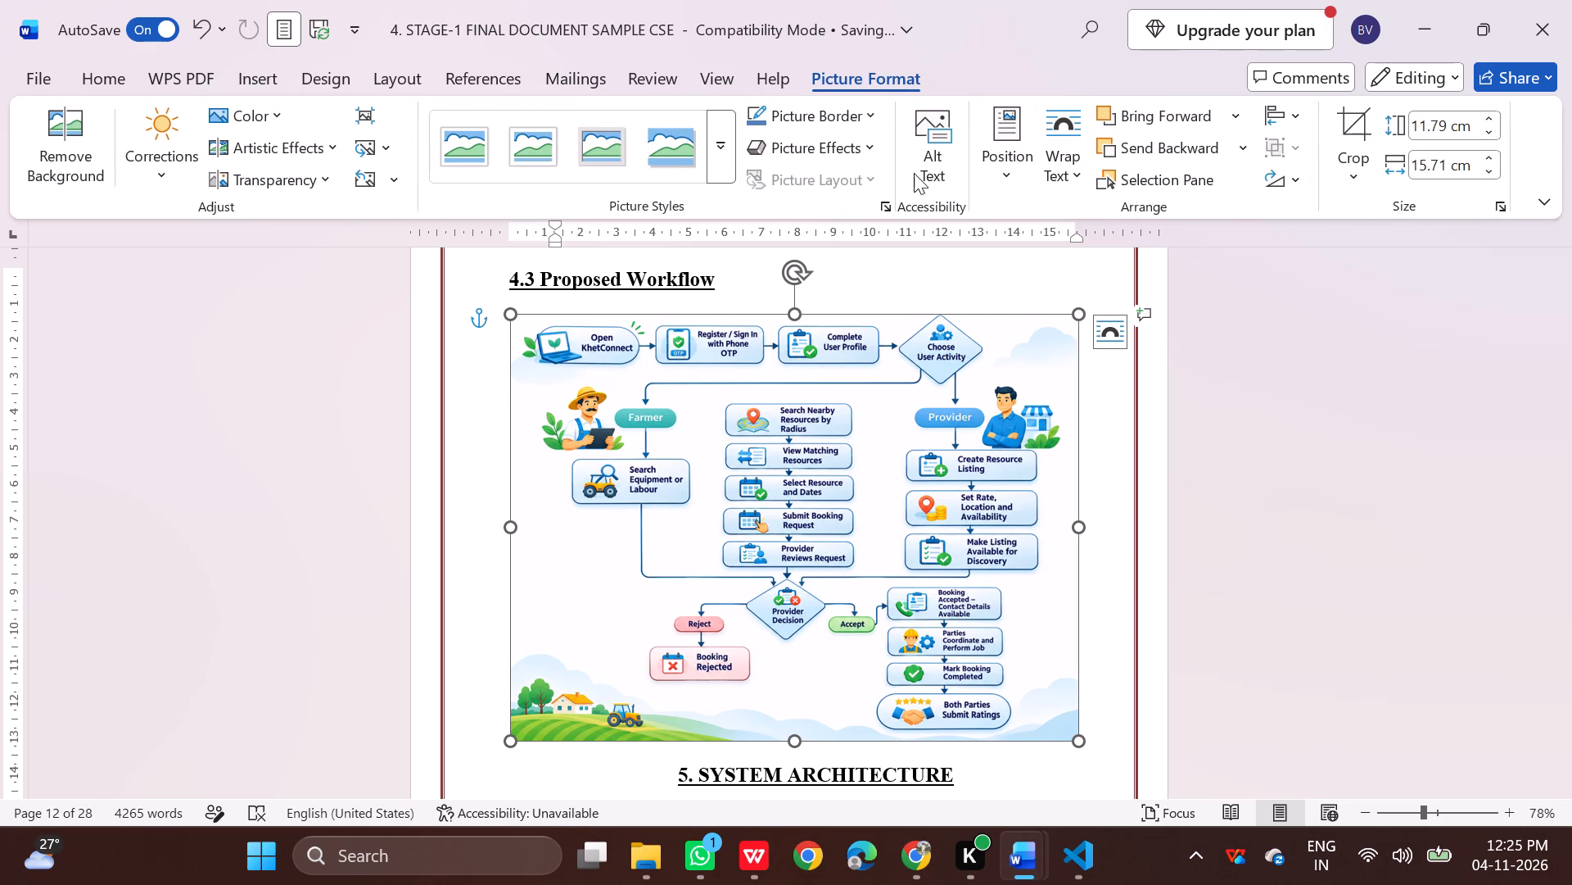
{"action": "left_click", "coordinate": [1314, 112]}
{"action": "left_click", "coordinate": [1289, 112]}
{"action": "left_click", "coordinate": [1316, 184]}
{"action": "left_click", "coordinate": [1288, 111]}
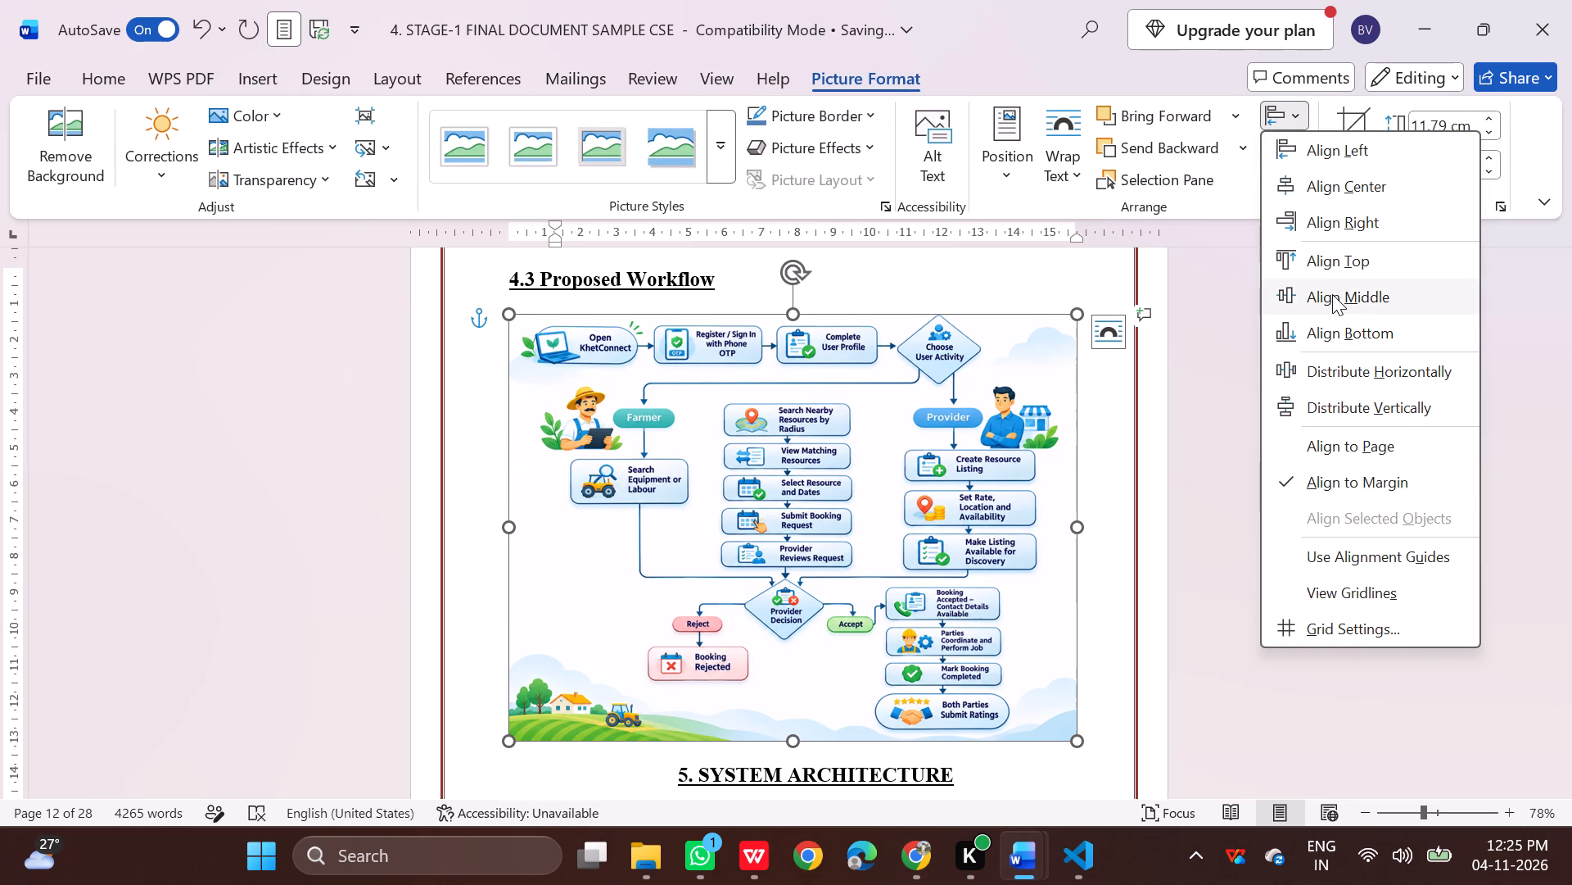
{"action": "left_click", "coordinate": [1188, 442]}
Review the layout and spacing of the pages from the 4.3 Proposed Workflow infographic through the 7.2 Activity Diagram heading.
{"action": "scroll", "coordinate": [1195, 487], "scroll_direction": "down", "scroll_amount": 5}
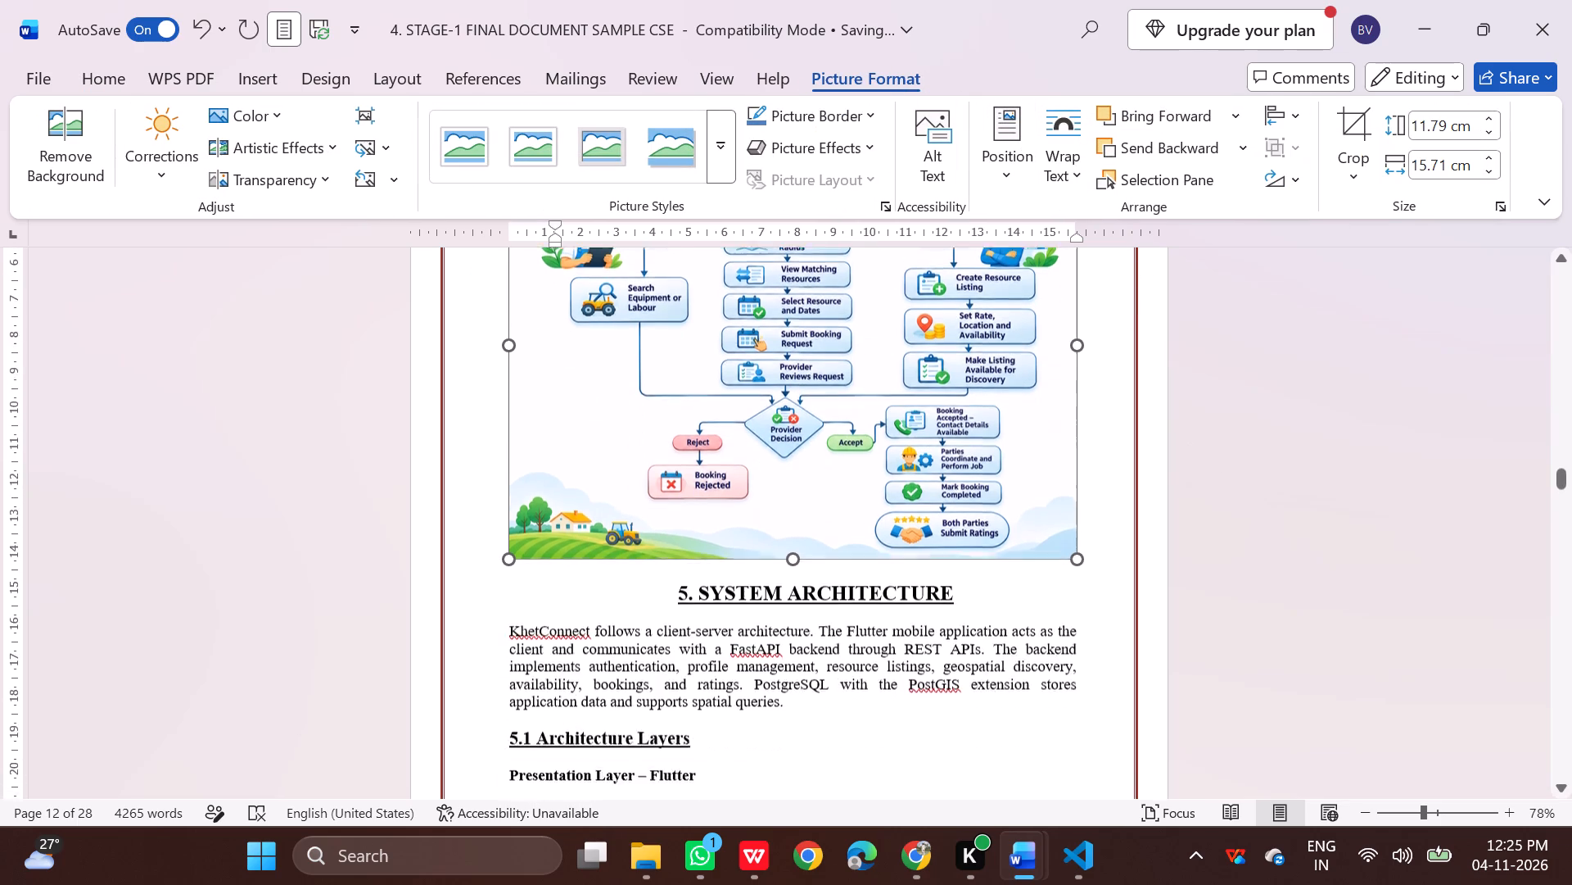
{"action": "scroll", "coordinate": [1195, 488], "scroll_direction": "up", "scroll_amount": 10}
{"action": "scroll", "coordinate": [1196, 487], "scroll_direction": "down", "scroll_amount": 20}
{"action": "scroll", "coordinate": [1196, 487], "scroll_direction": "down", "scroll_amount": 5}
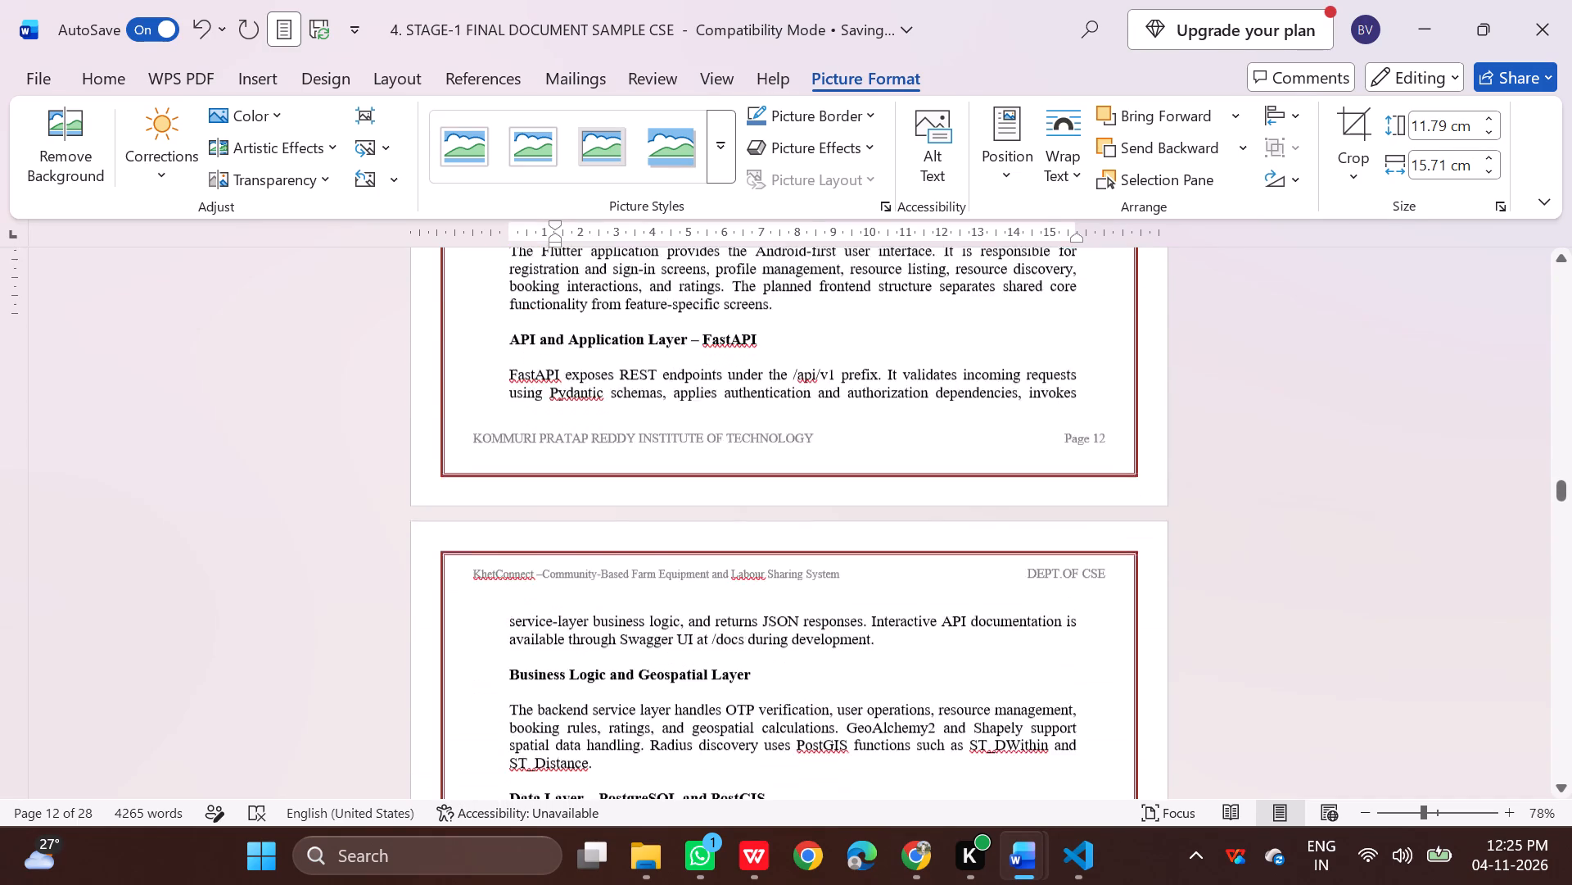
{"action": "scroll", "coordinate": [1204, 487], "scroll_direction": "down", "scroll_amount": 20}
{"action": "scroll", "coordinate": [1204, 487], "scroll_direction": "down", "scroll_amount": 20}
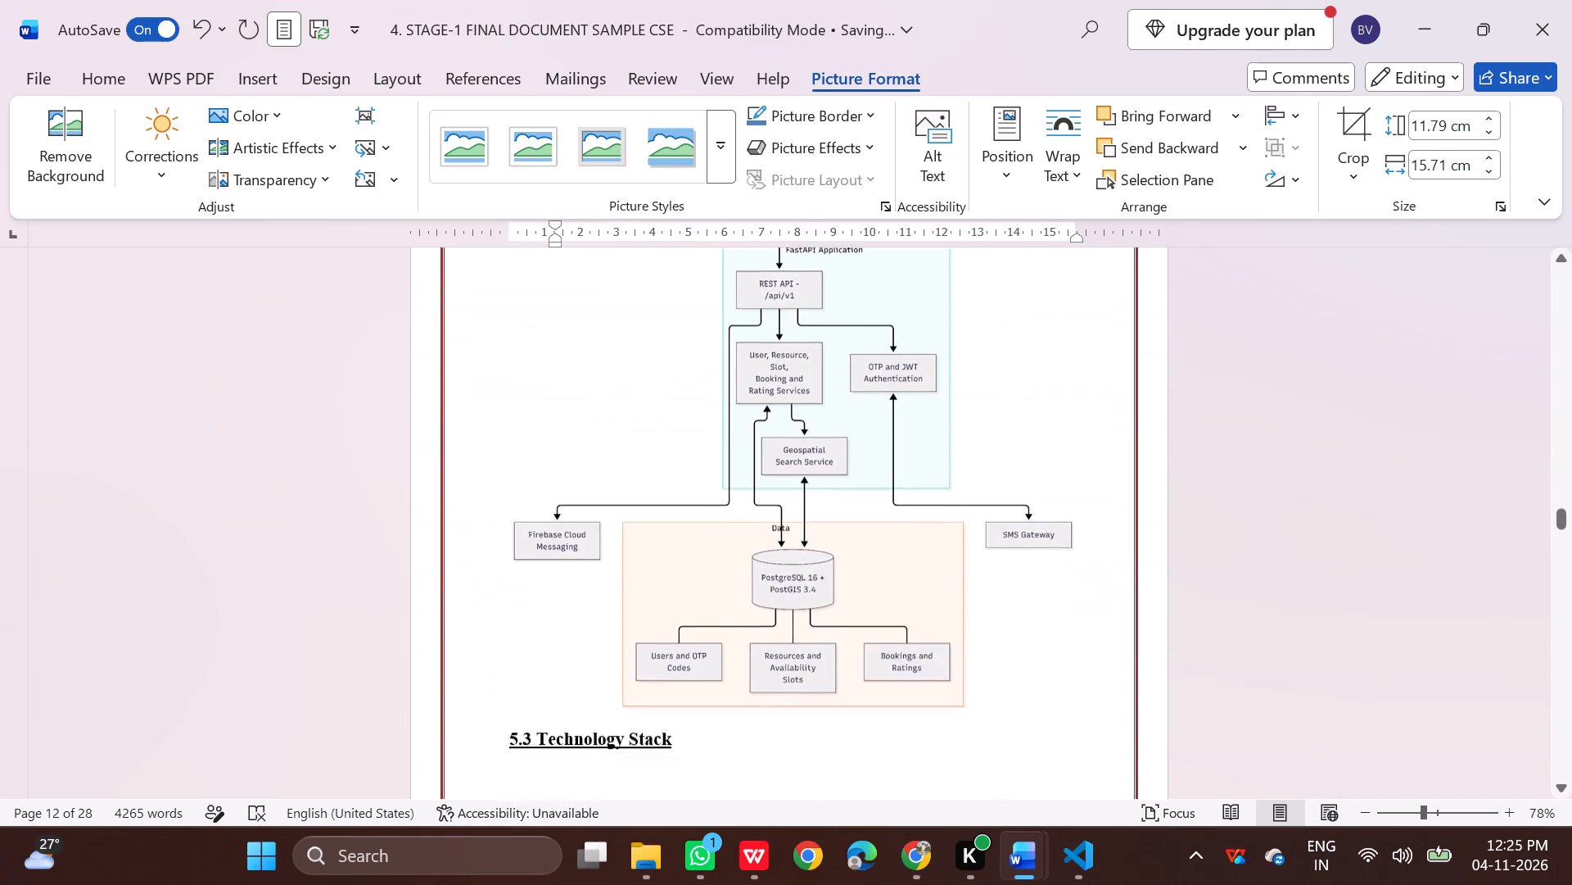
{"action": "scroll", "coordinate": [881, 492], "scroll_direction": "down", "scroll_amount": 11}
{"action": "scroll", "coordinate": [877, 500], "scroll_direction": "down", "scroll_amount": 15}
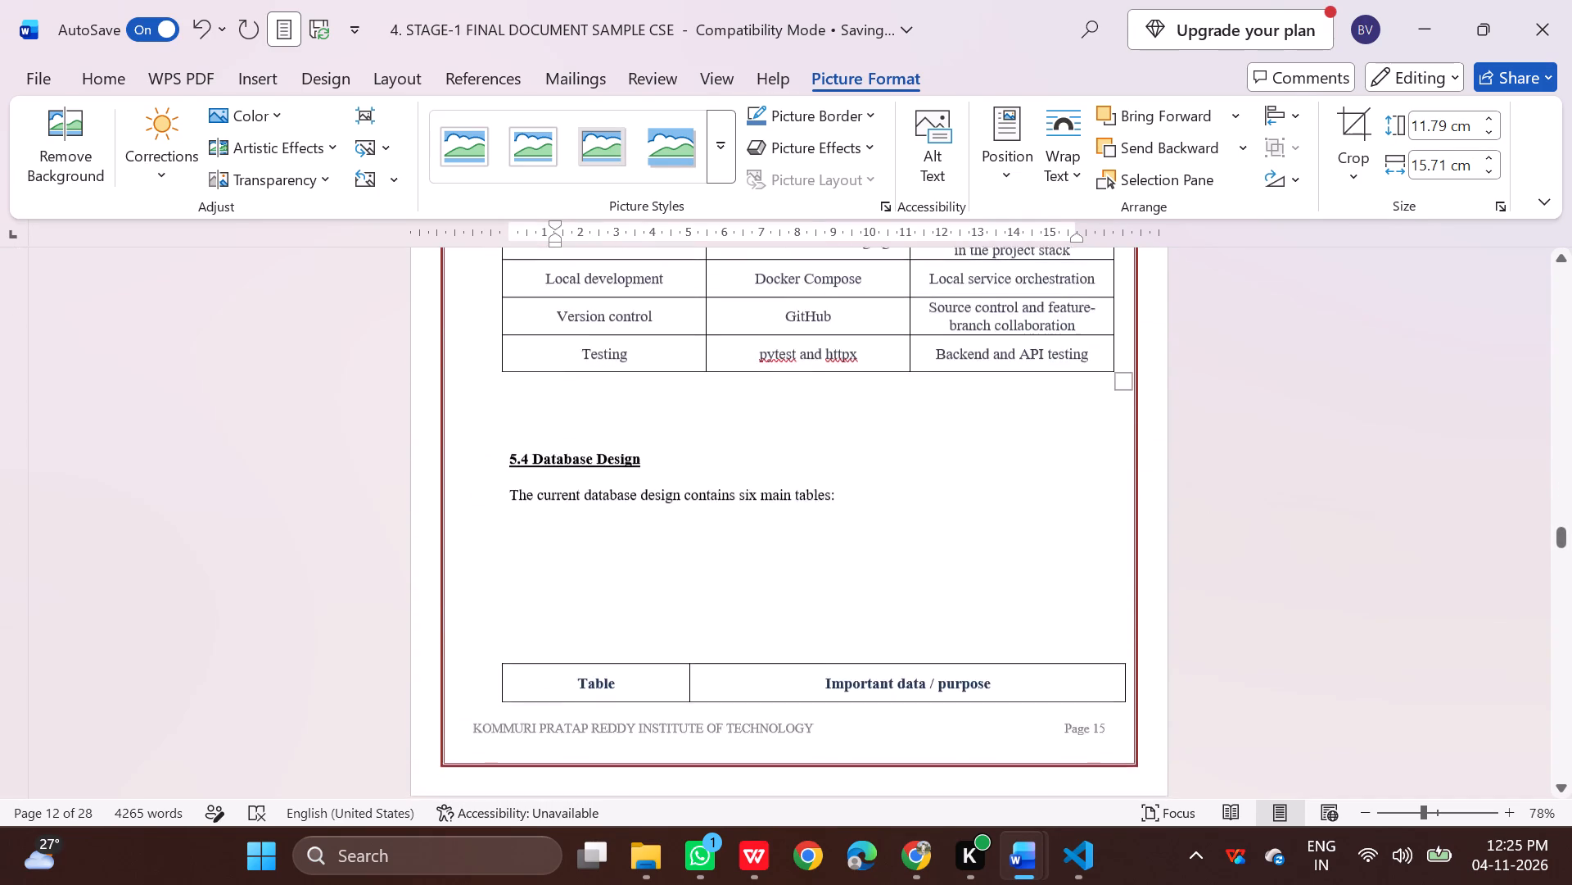
{"action": "scroll", "coordinate": [877, 500], "scroll_direction": "down", "scroll_amount": 14}
{"action": "scroll", "coordinate": [877, 500], "scroll_direction": "down", "scroll_amount": 14}
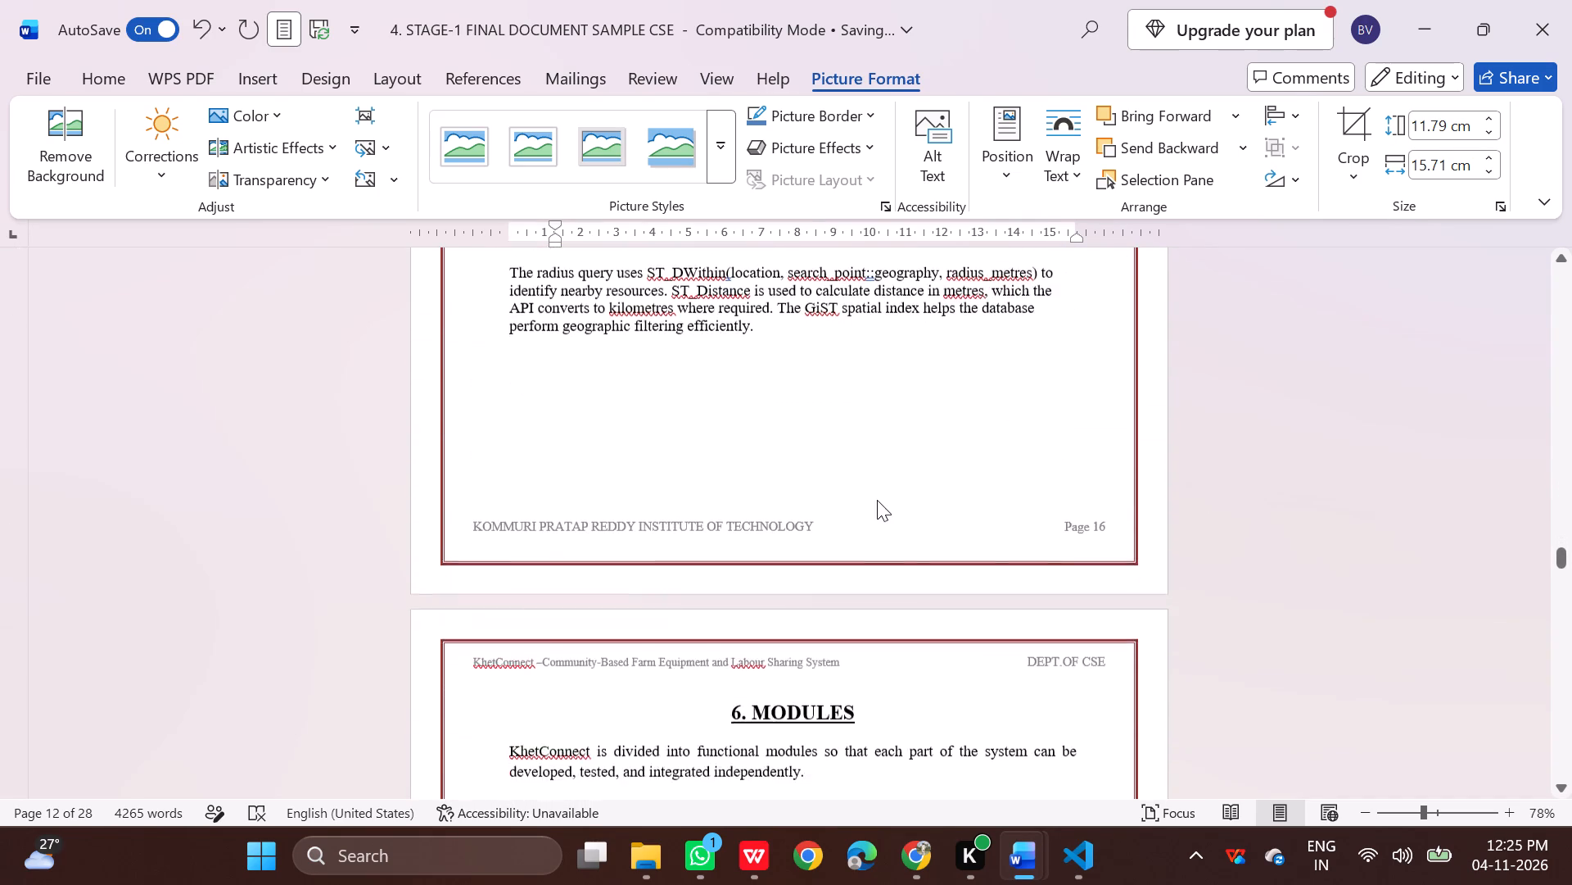
{"action": "scroll", "coordinate": [877, 500], "scroll_direction": "down", "scroll_amount": 14}
{"action": "scroll", "coordinate": [877, 500], "scroll_direction": "down", "scroll_amount": 18}
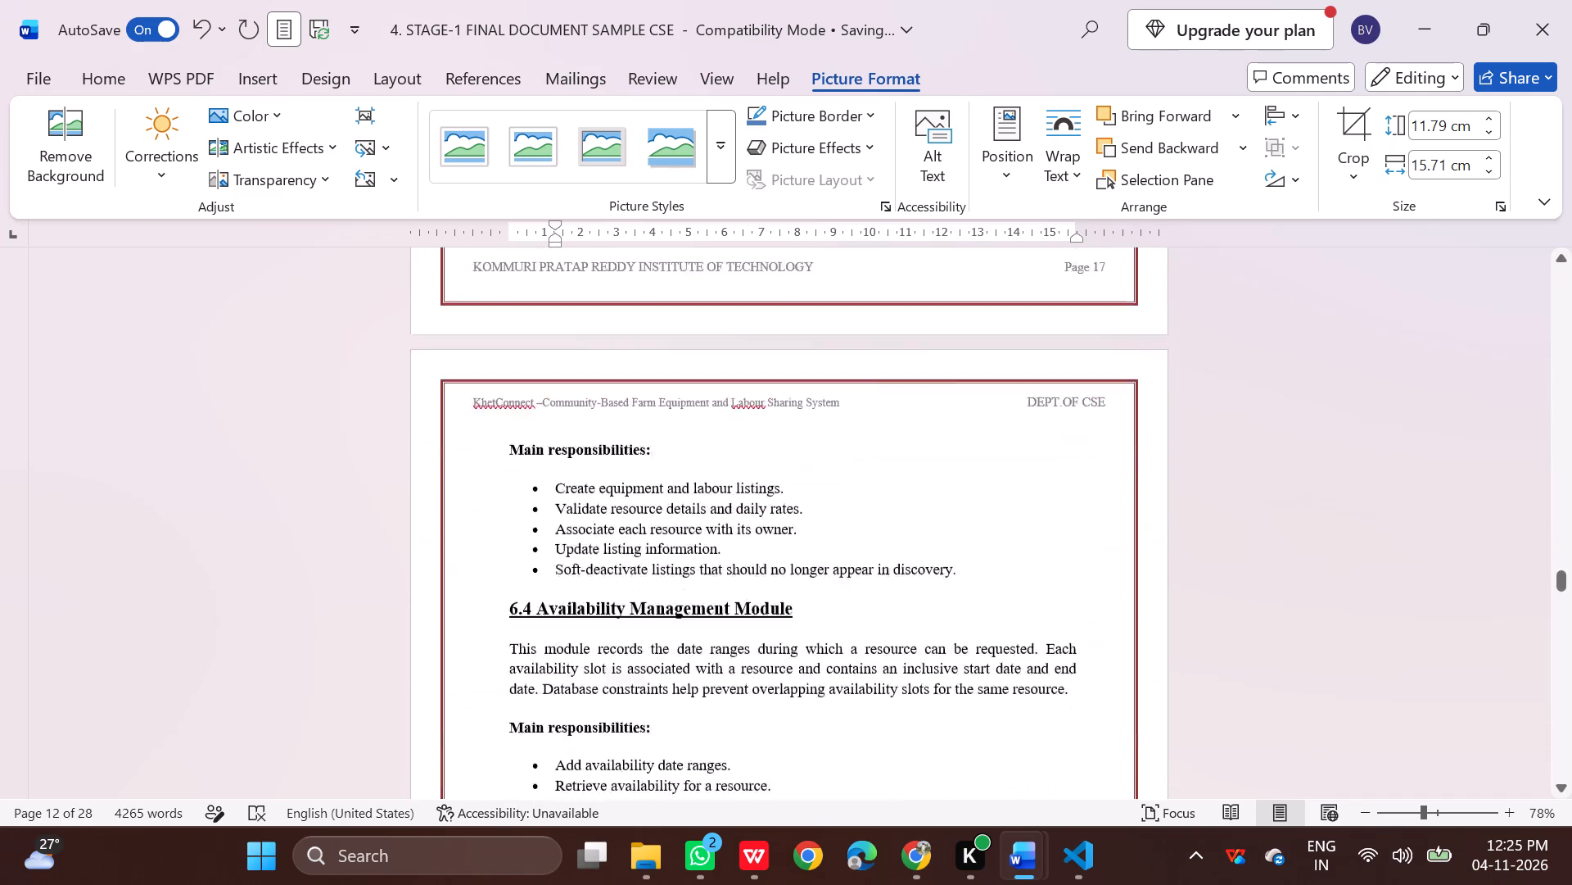
{"action": "scroll", "coordinate": [877, 500], "scroll_direction": "down", "scroll_amount": 16}
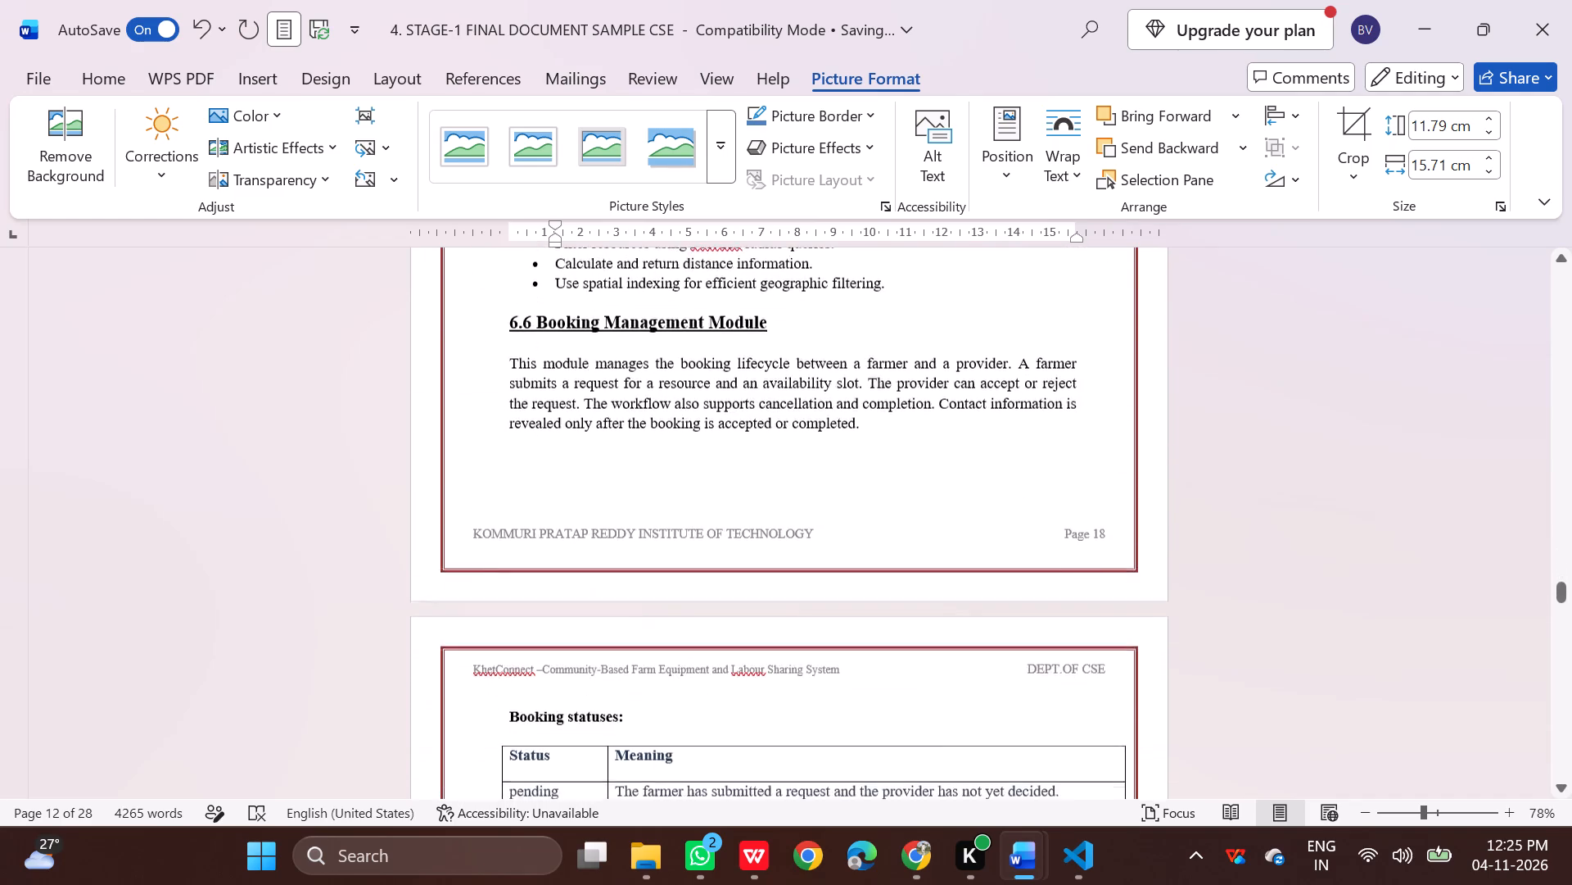
{"action": "scroll", "coordinate": [877, 500], "scroll_direction": "down", "scroll_amount": 16}
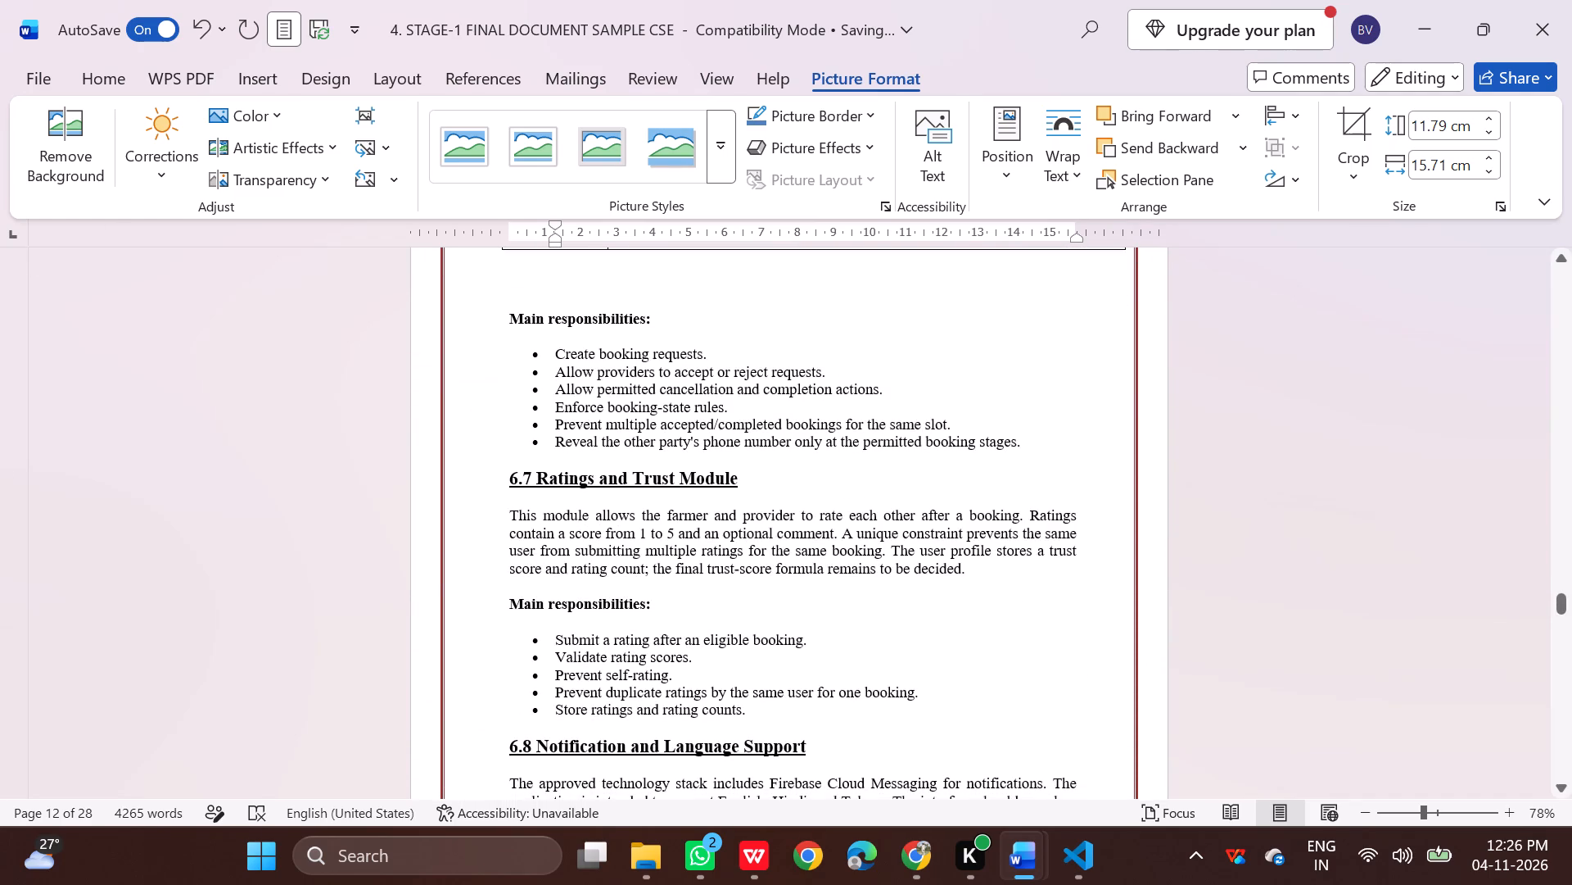
{"action": "scroll", "coordinate": [889, 520], "scroll_direction": "down", "scroll_amount": 19}
{"action": "scroll", "coordinate": [888, 536], "scroll_direction": "down", "scroll_amount": 5}
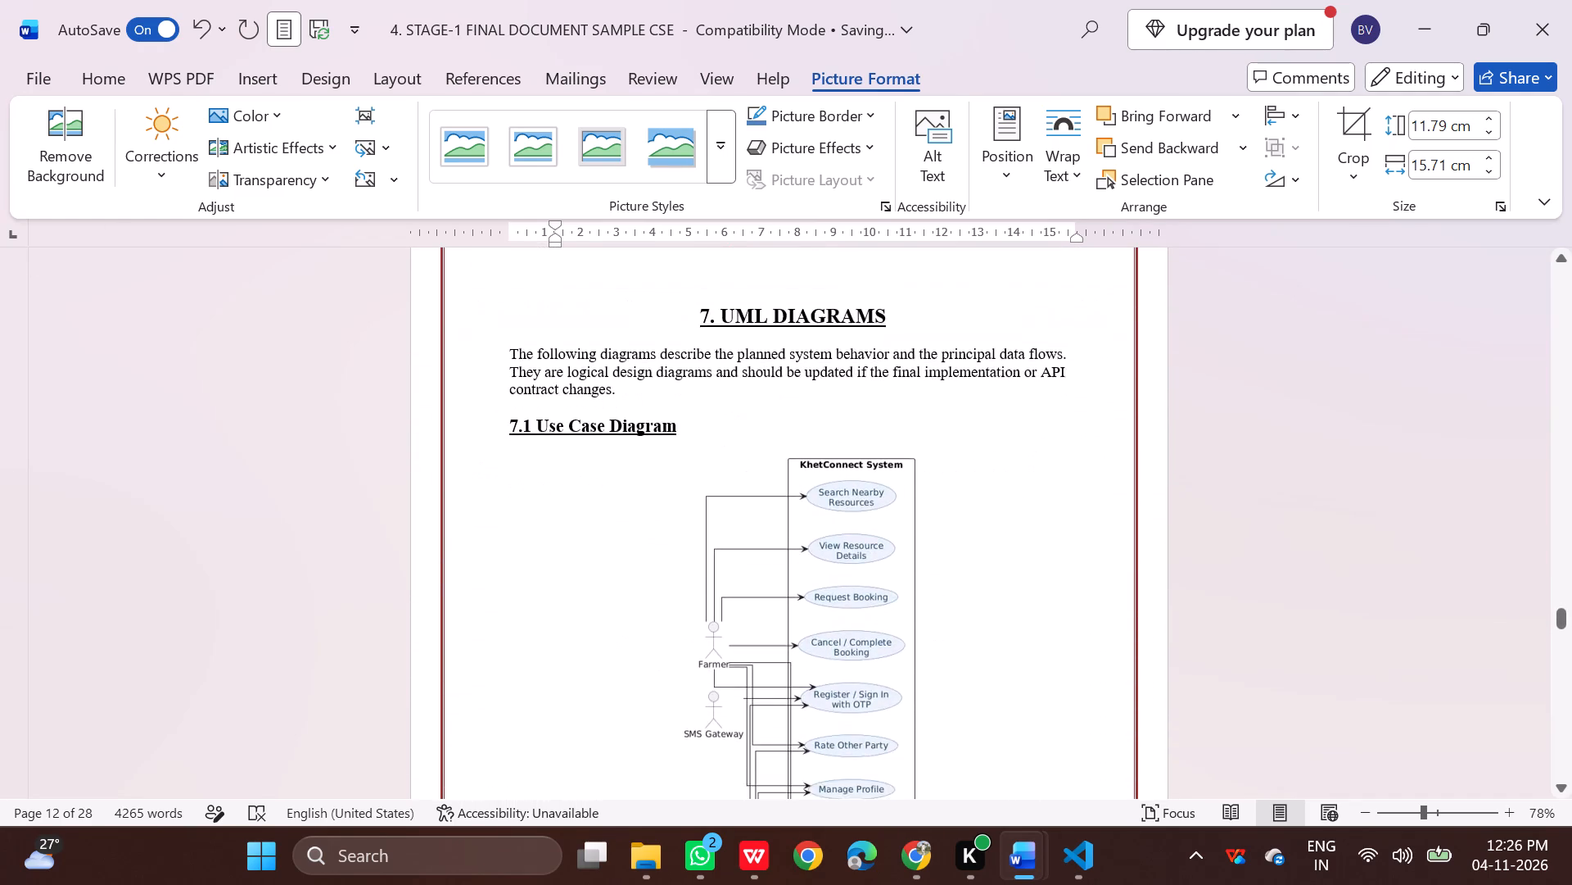
{"action": "scroll", "coordinate": [888, 536], "scroll_direction": "down", "scroll_amount": 20}
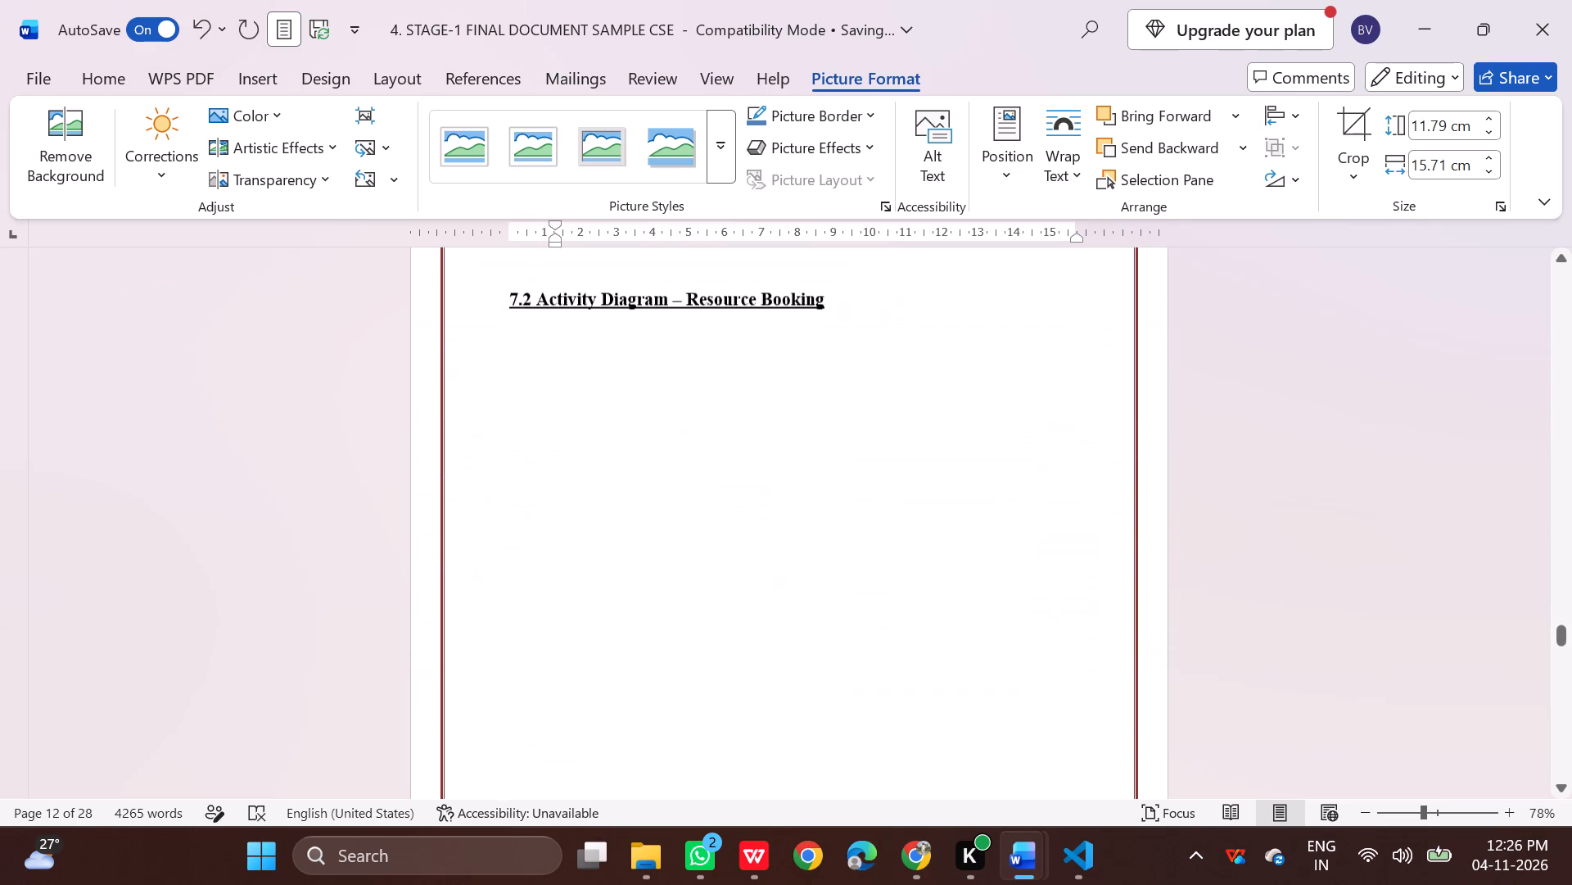
Recheck the page layout backwards from the UML Diagrams section through the modules to the 5.4 Database Design tables.
{"action": "scroll", "coordinate": [888, 536], "scroll_direction": "up", "scroll_amount": 6}
{"action": "scroll", "coordinate": [888, 536], "scroll_direction": "up", "scroll_amount": 18}
{"action": "scroll", "coordinate": [888, 536], "scroll_direction": "up", "scroll_amount": 5}
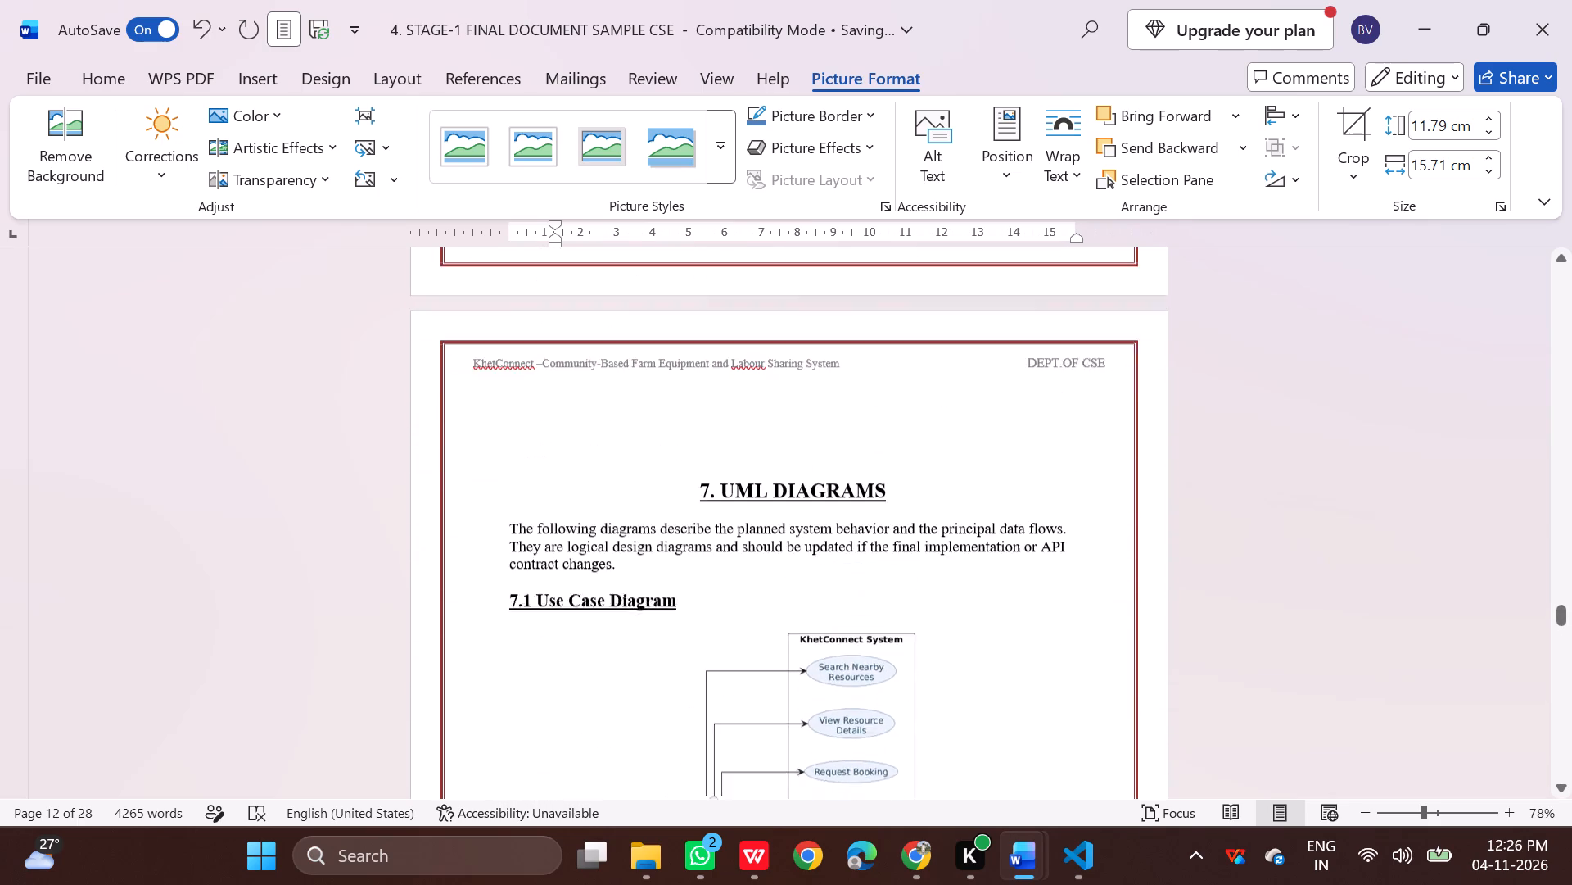
{"action": "scroll", "coordinate": [888, 536], "scroll_direction": "up", "scroll_amount": 20}
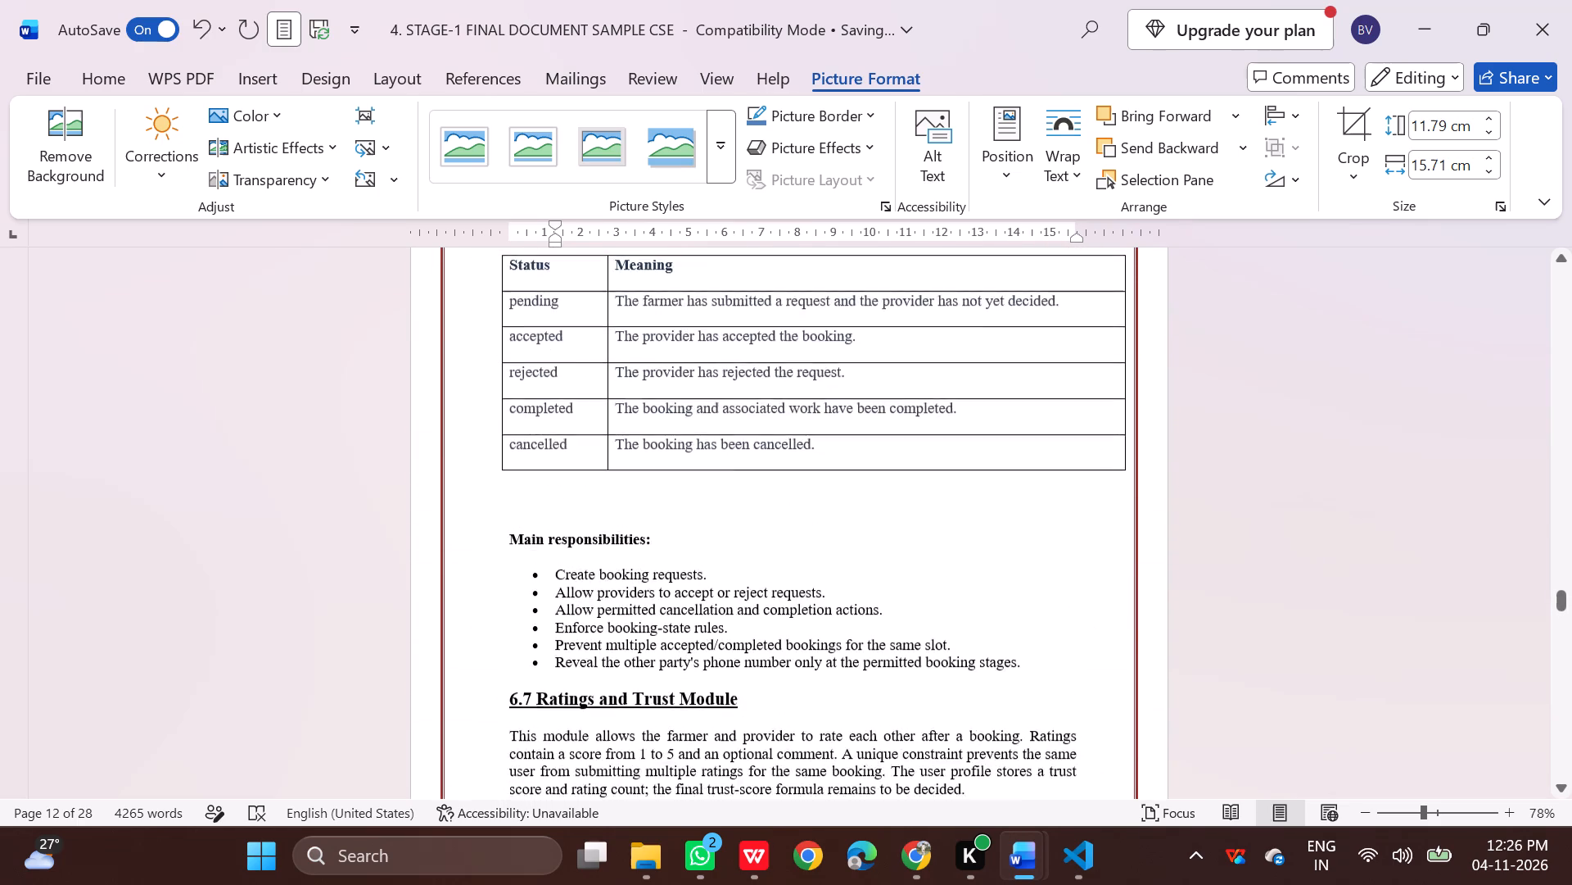
{"action": "scroll", "coordinate": [888, 536], "scroll_direction": "up", "scroll_amount": 16}
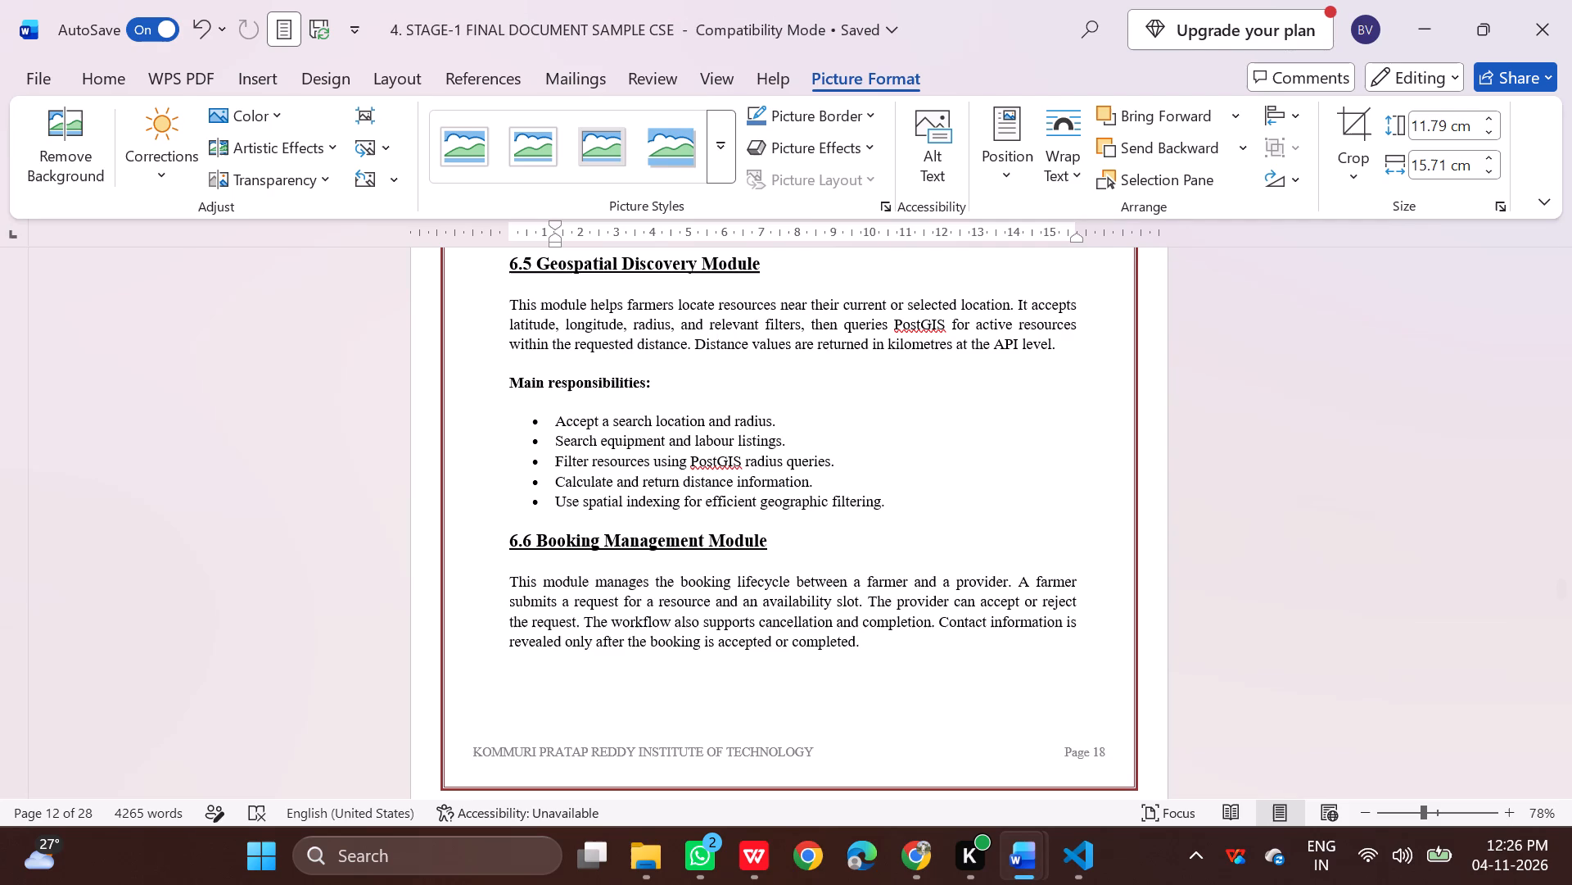
{"action": "scroll", "coordinate": [763, 542], "scroll_direction": "up", "scroll_amount": 20}
{"action": "scroll", "coordinate": [763, 542], "scroll_direction": "up", "scroll_amount": 11}
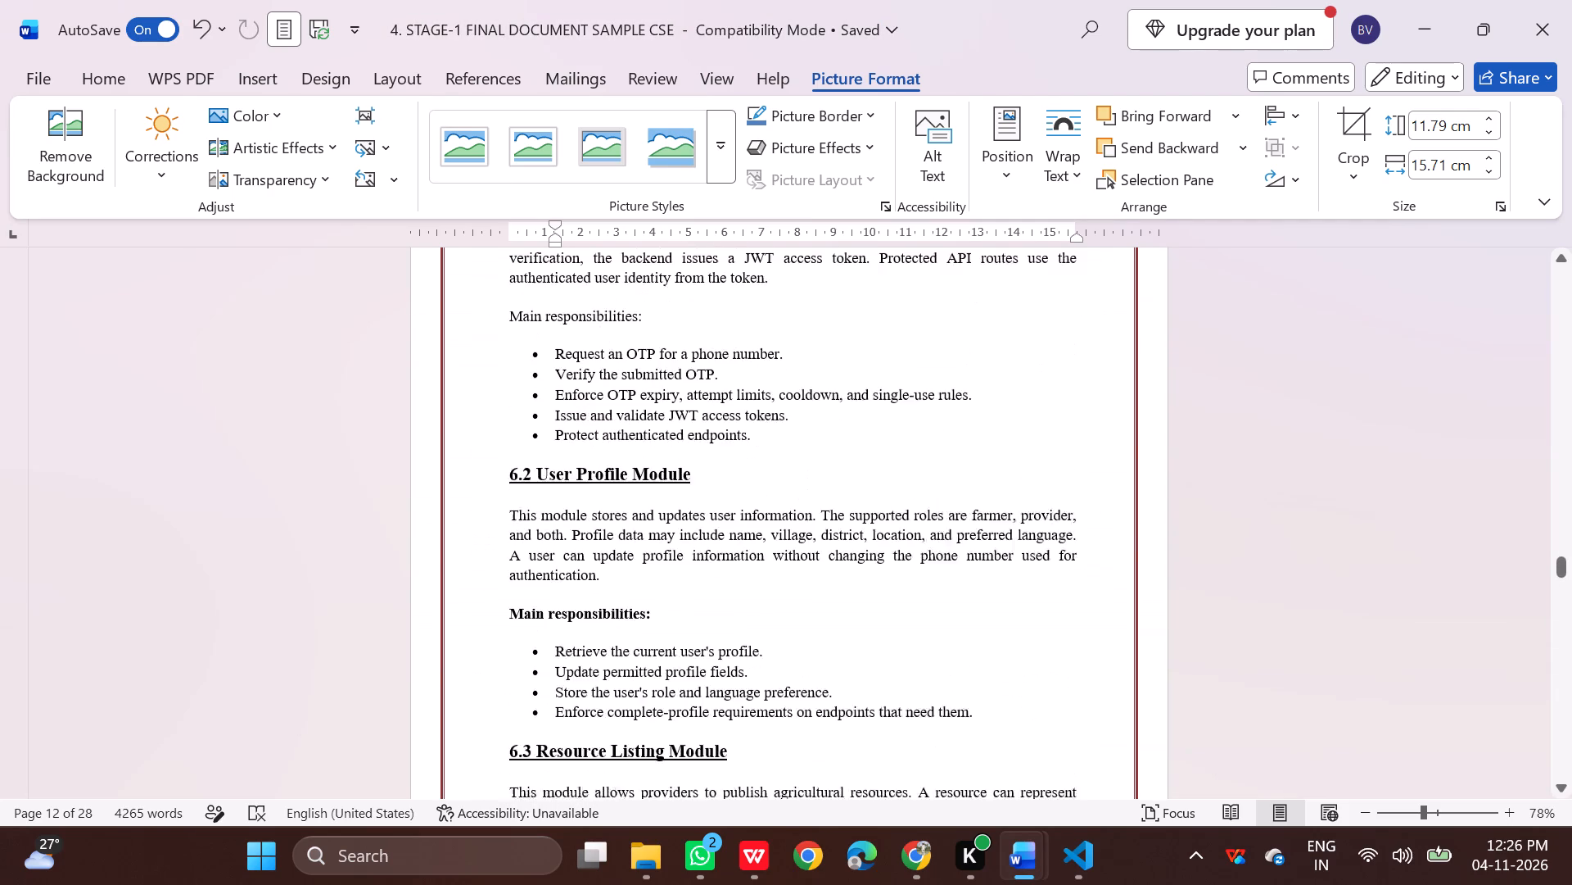
{"action": "scroll", "coordinate": [778, 506], "scroll_direction": "up", "scroll_amount": 20}
{"action": "scroll", "coordinate": [644, 363], "scroll_direction": "up", "scroll_amount": 20}
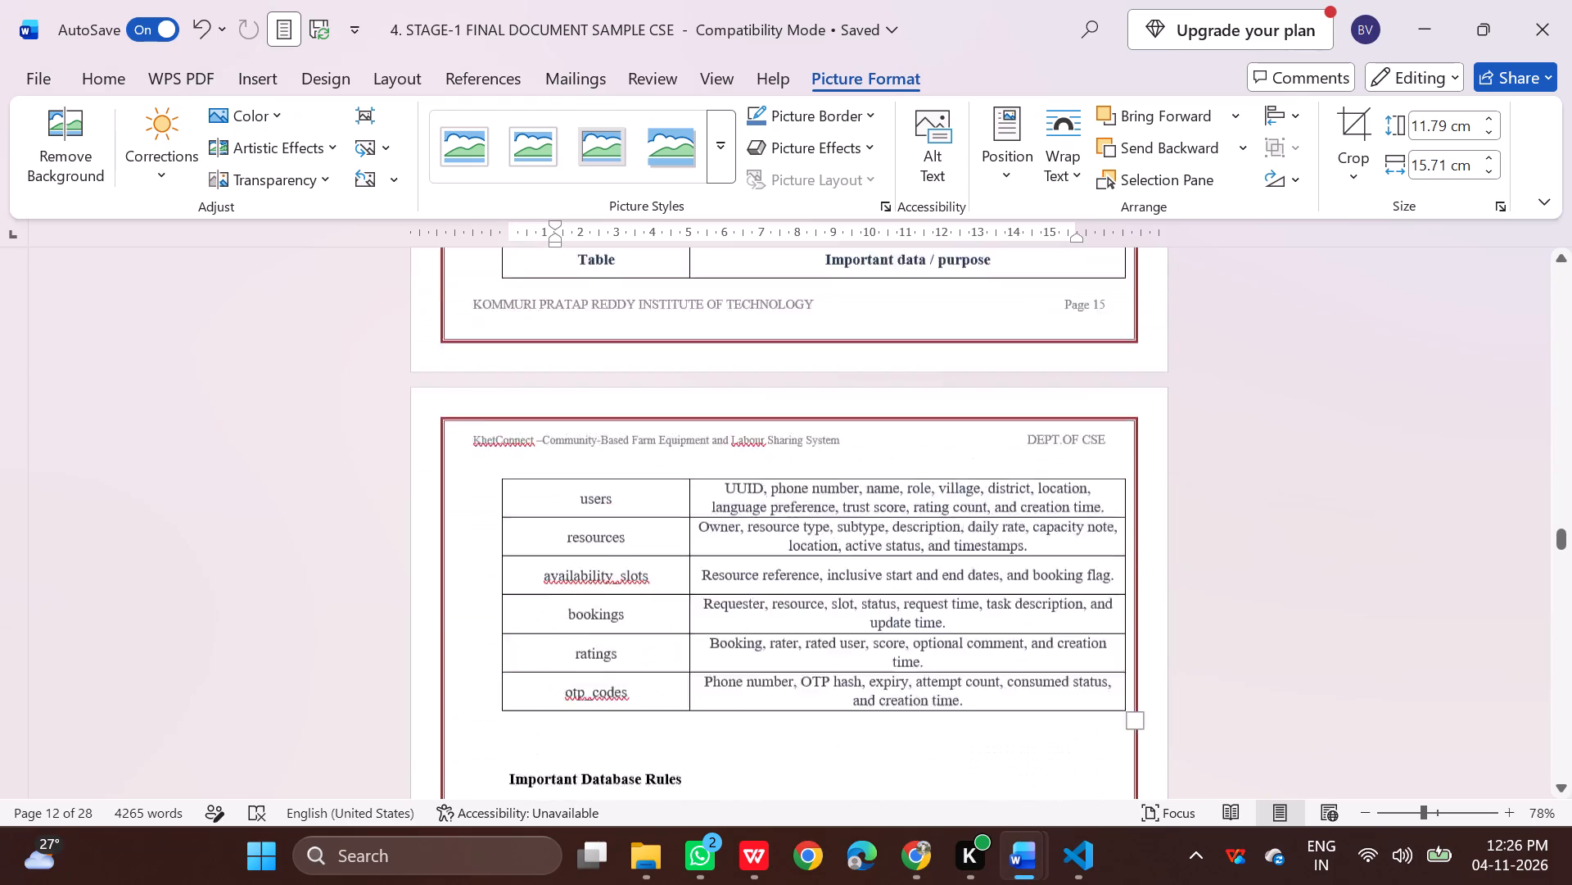
{"action": "scroll", "coordinate": [1204, 540], "scroll_direction": "up", "scroll_amount": 3}
Go to the report's Introduction and check page layout and heading spacing from there through the 2.2 Comparative Analysis table.
{"action": "left_click_drag", "start_coordinate": [1557, 541], "coordinate": [1571, 202]}
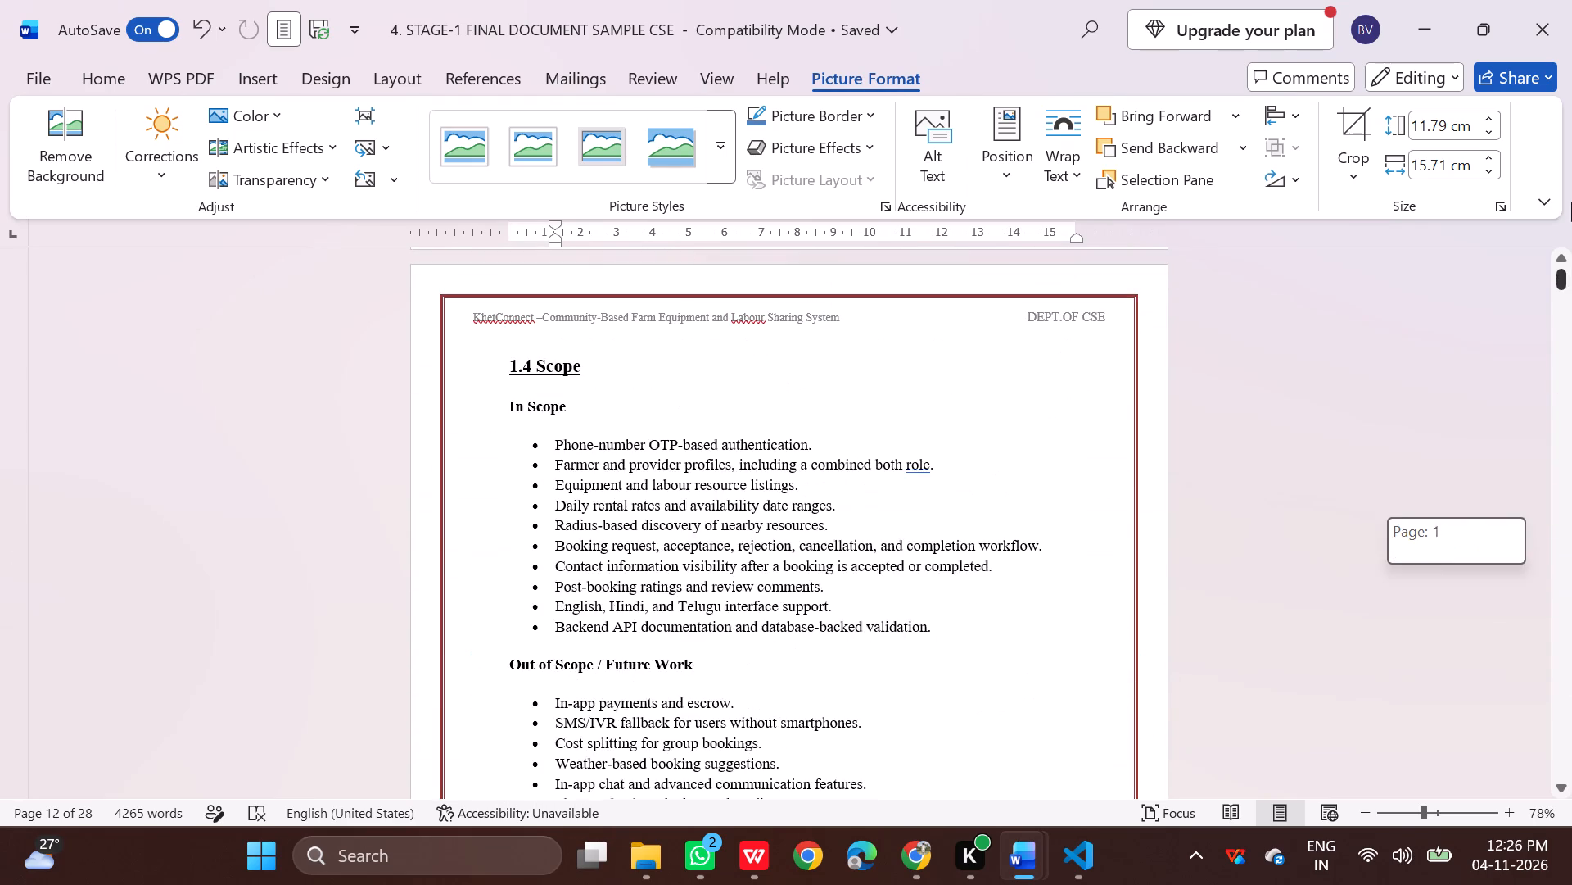
{"action": "left_click_drag", "start_coordinate": [1571, 202], "coordinate": [1571, 202]}
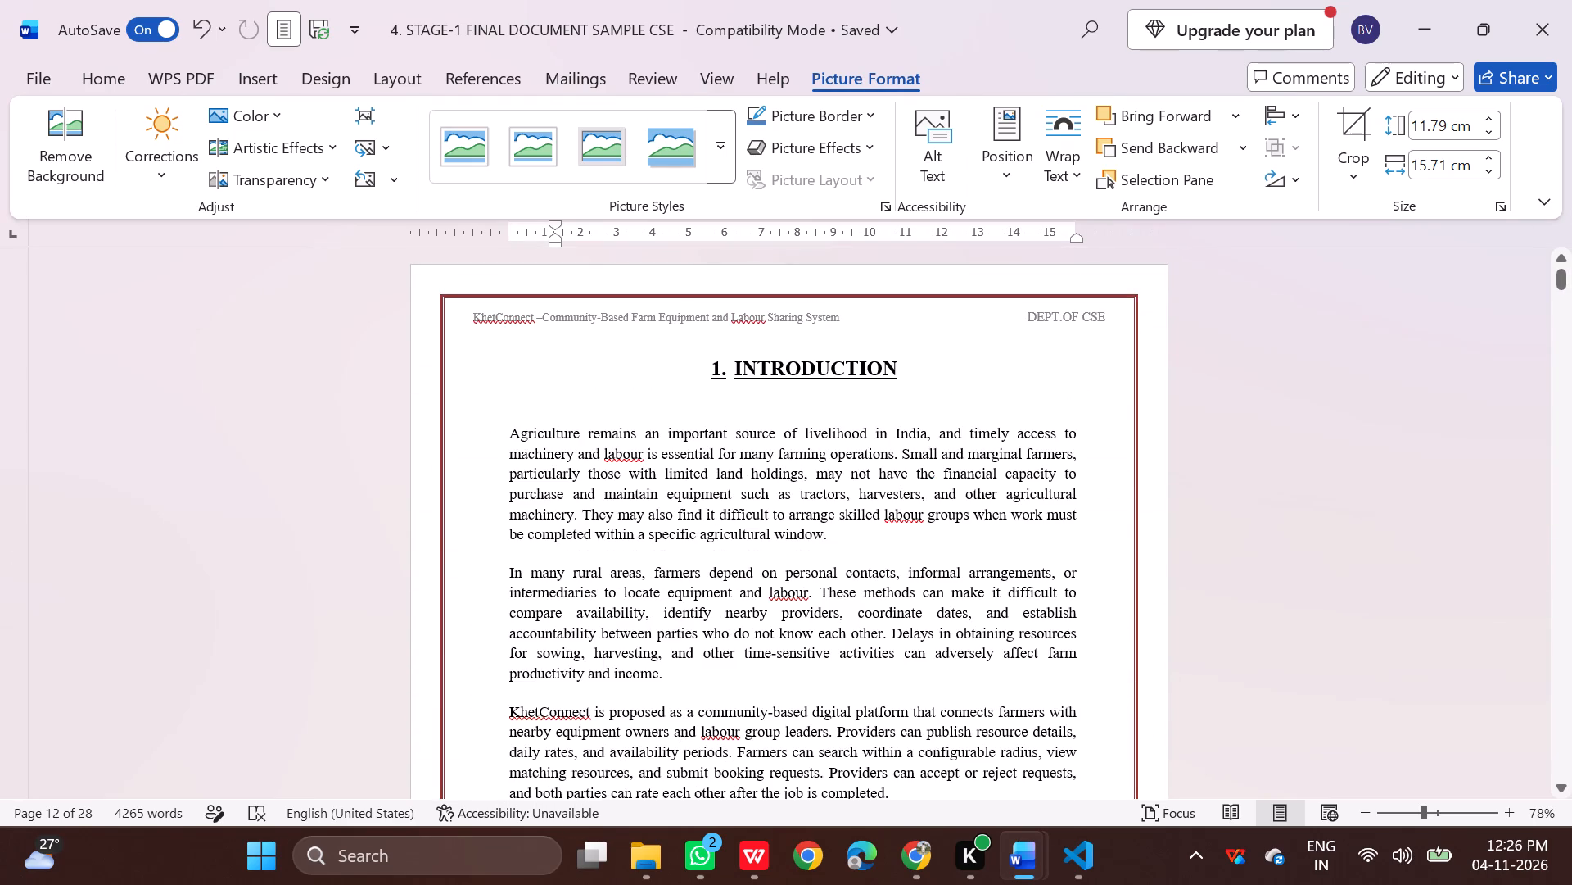
{"action": "scroll", "coordinate": [868, 446], "scroll_direction": "down", "scroll_amount": 9}
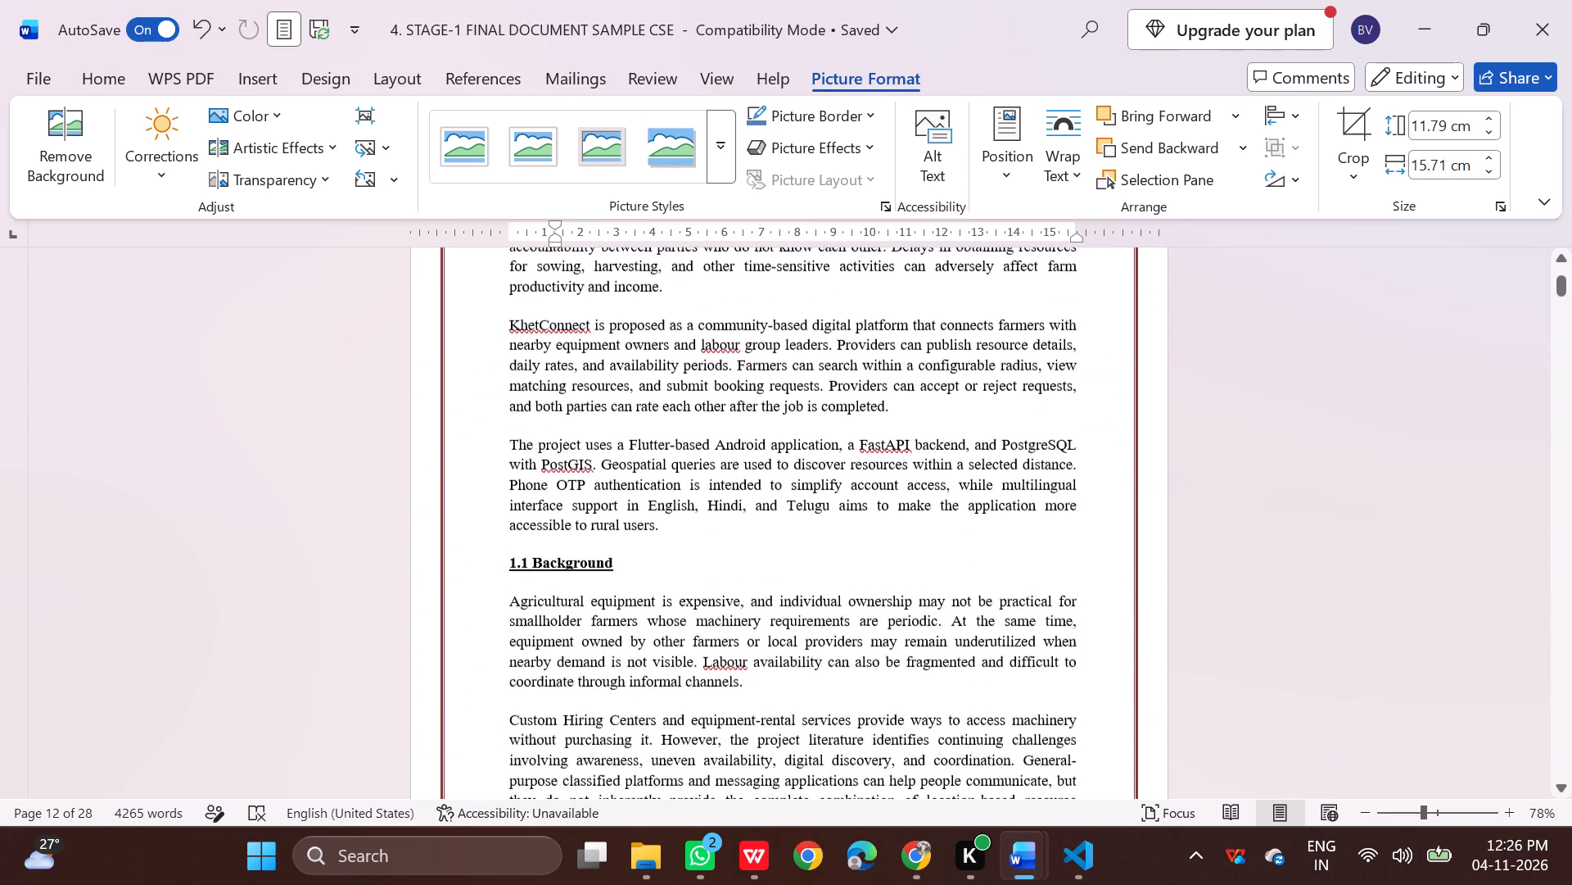
{"action": "scroll", "coordinate": [868, 446], "scroll_direction": "down", "scroll_amount": 20}
{"action": "scroll", "coordinate": [868, 446], "scroll_direction": "down", "scroll_amount": 5}
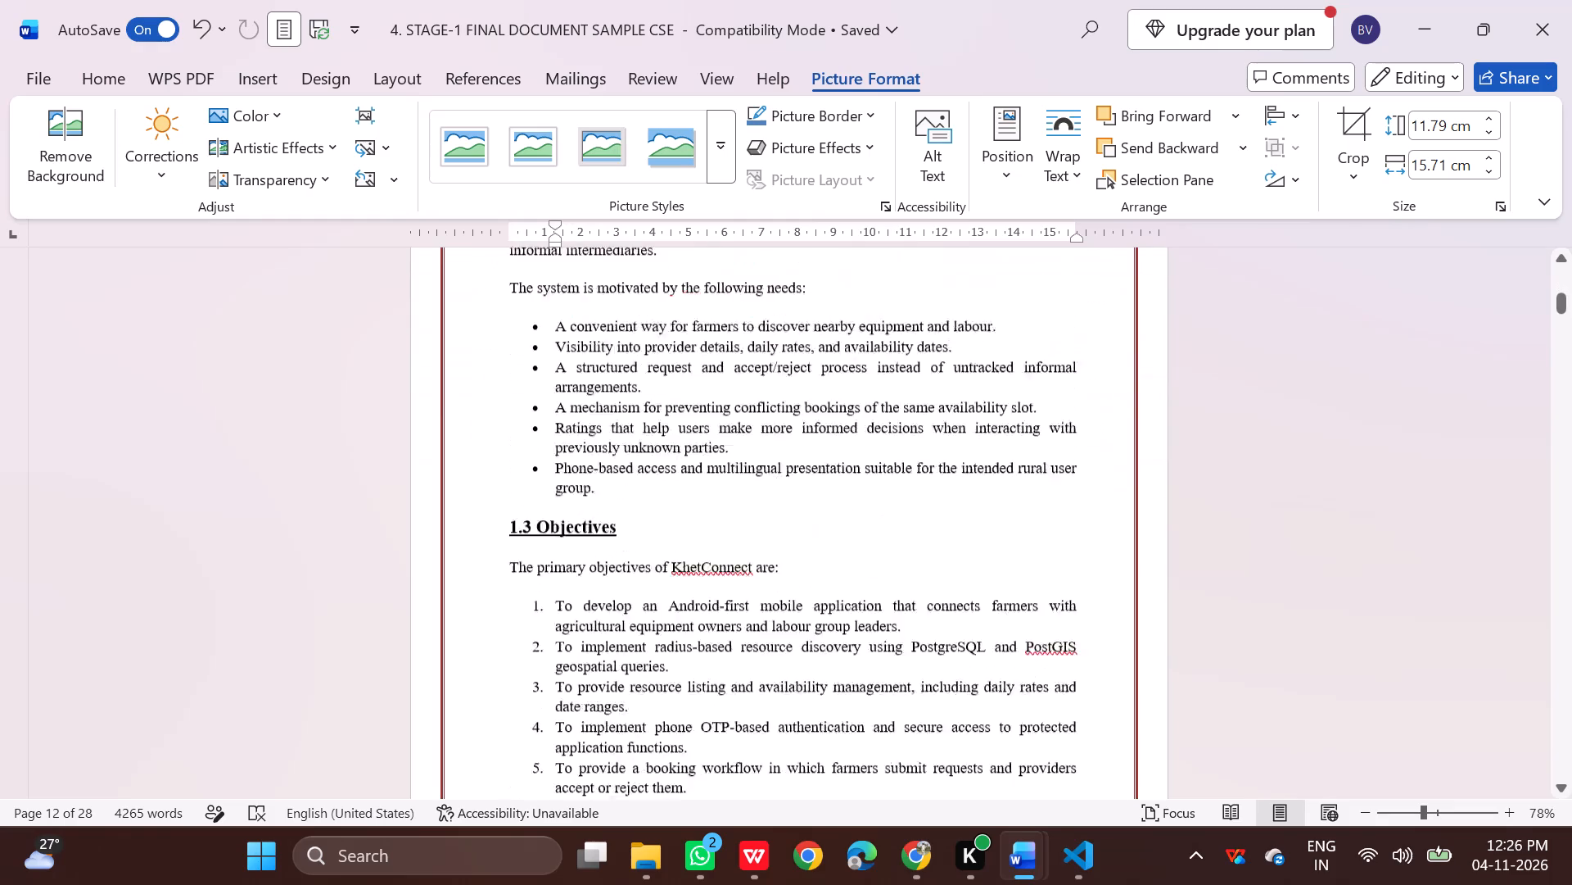
{"action": "scroll", "coordinate": [867, 454], "scroll_direction": "down", "scroll_amount": 13}
{"action": "scroll", "coordinate": [846, 492], "scroll_direction": "down", "scroll_amount": 16}
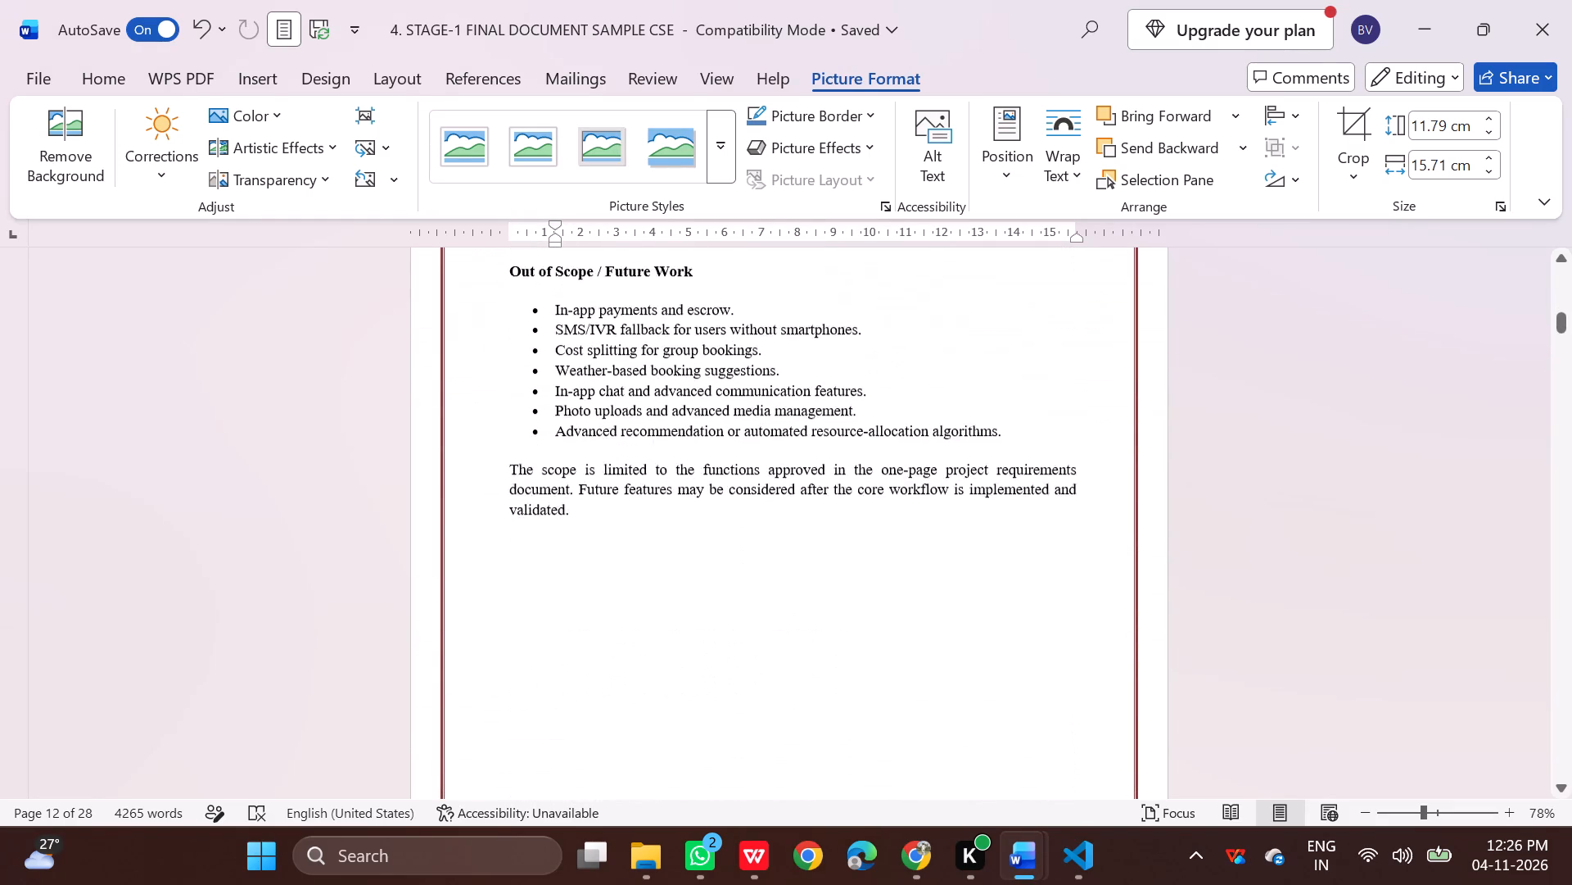
{"action": "scroll", "coordinate": [838, 474], "scroll_direction": "down", "scroll_amount": 8}
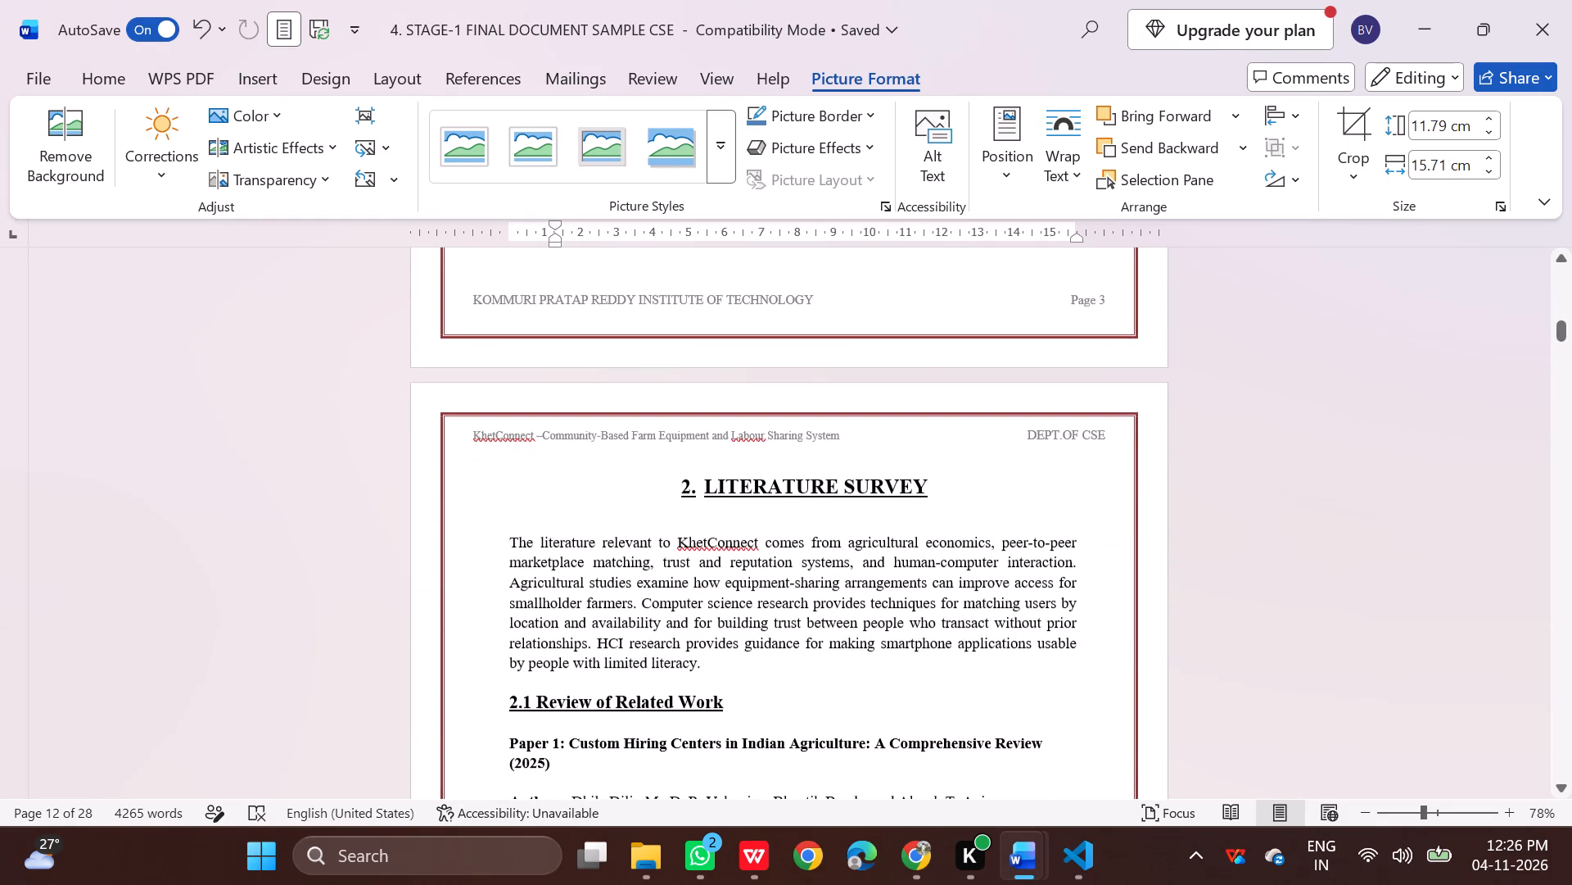
{"action": "scroll", "coordinate": [833, 467], "scroll_direction": "down", "scroll_amount": 17}
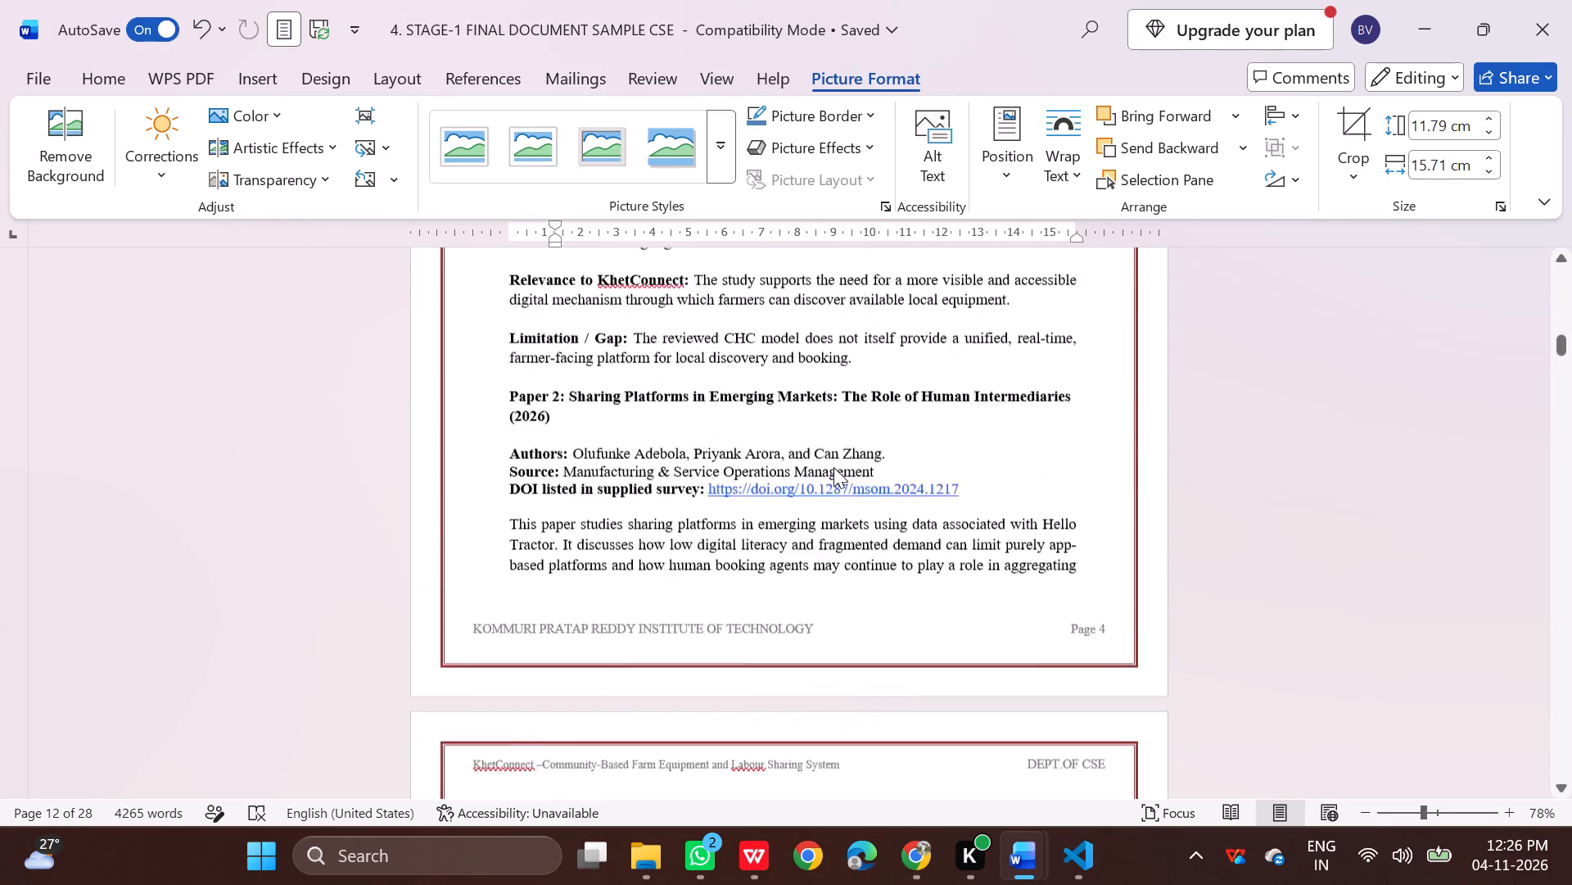
{"action": "scroll", "coordinate": [833, 467], "scroll_direction": "down", "scroll_amount": 20}
{"action": "scroll", "coordinate": [833, 467], "scroll_direction": "down", "scroll_amount": 11}
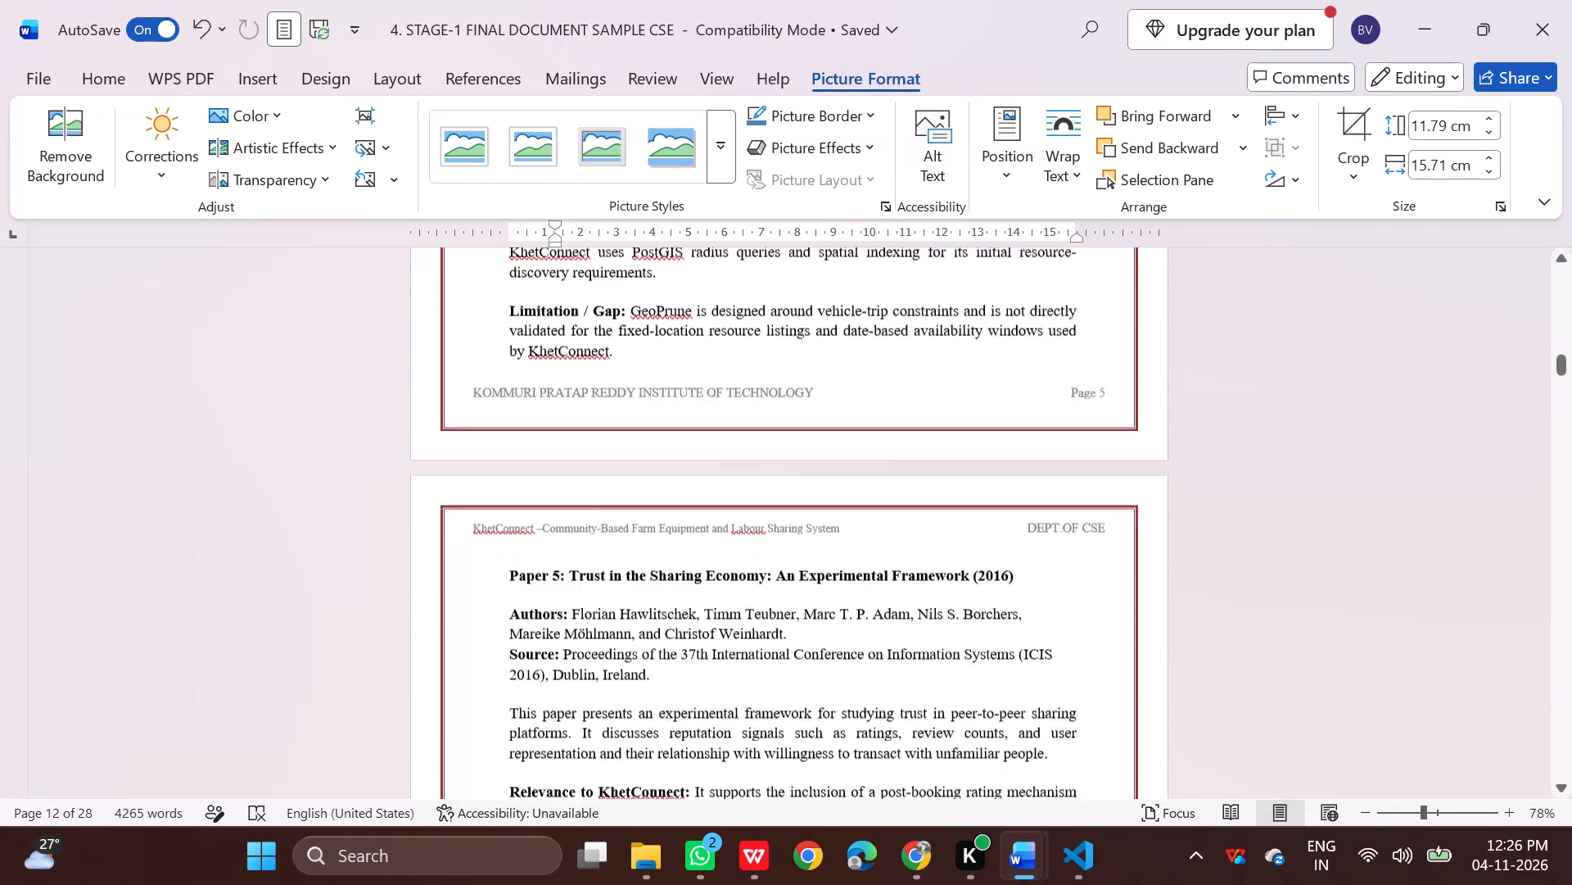
{"action": "scroll", "coordinate": [833, 467], "scroll_direction": "down", "scroll_amount": 2}
{"action": "scroll", "coordinate": [833, 467], "scroll_direction": "down", "scroll_amount": 20}
{"action": "scroll", "coordinate": [833, 467], "scroll_direction": "down", "scroll_amount": 4}
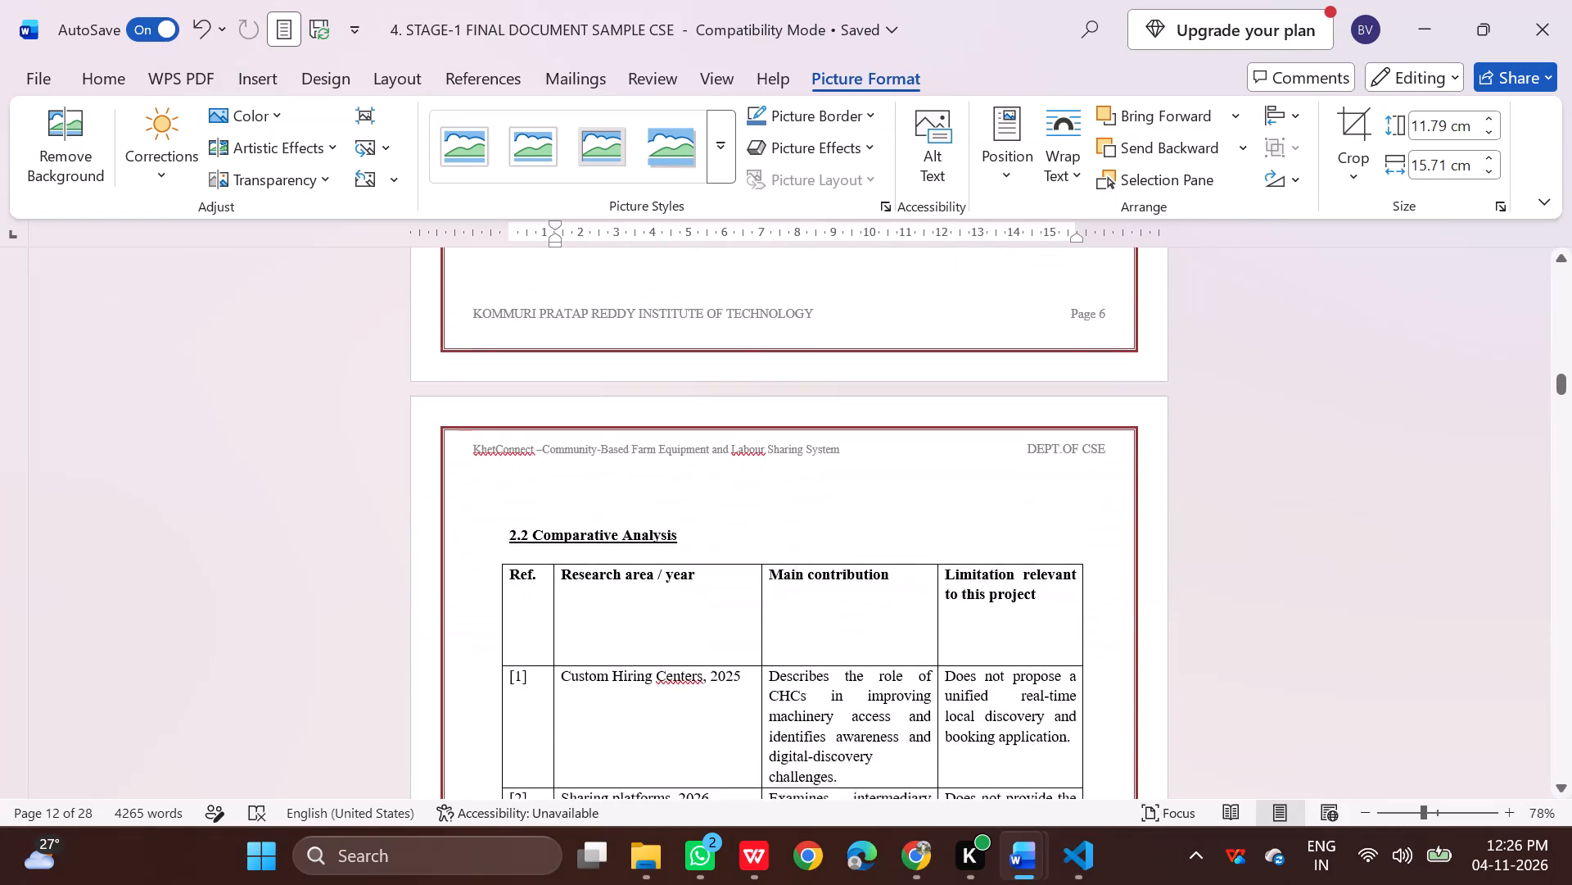
{"action": "scroll", "coordinate": [833, 467], "scroll_direction": "down", "scroll_amount": 17}
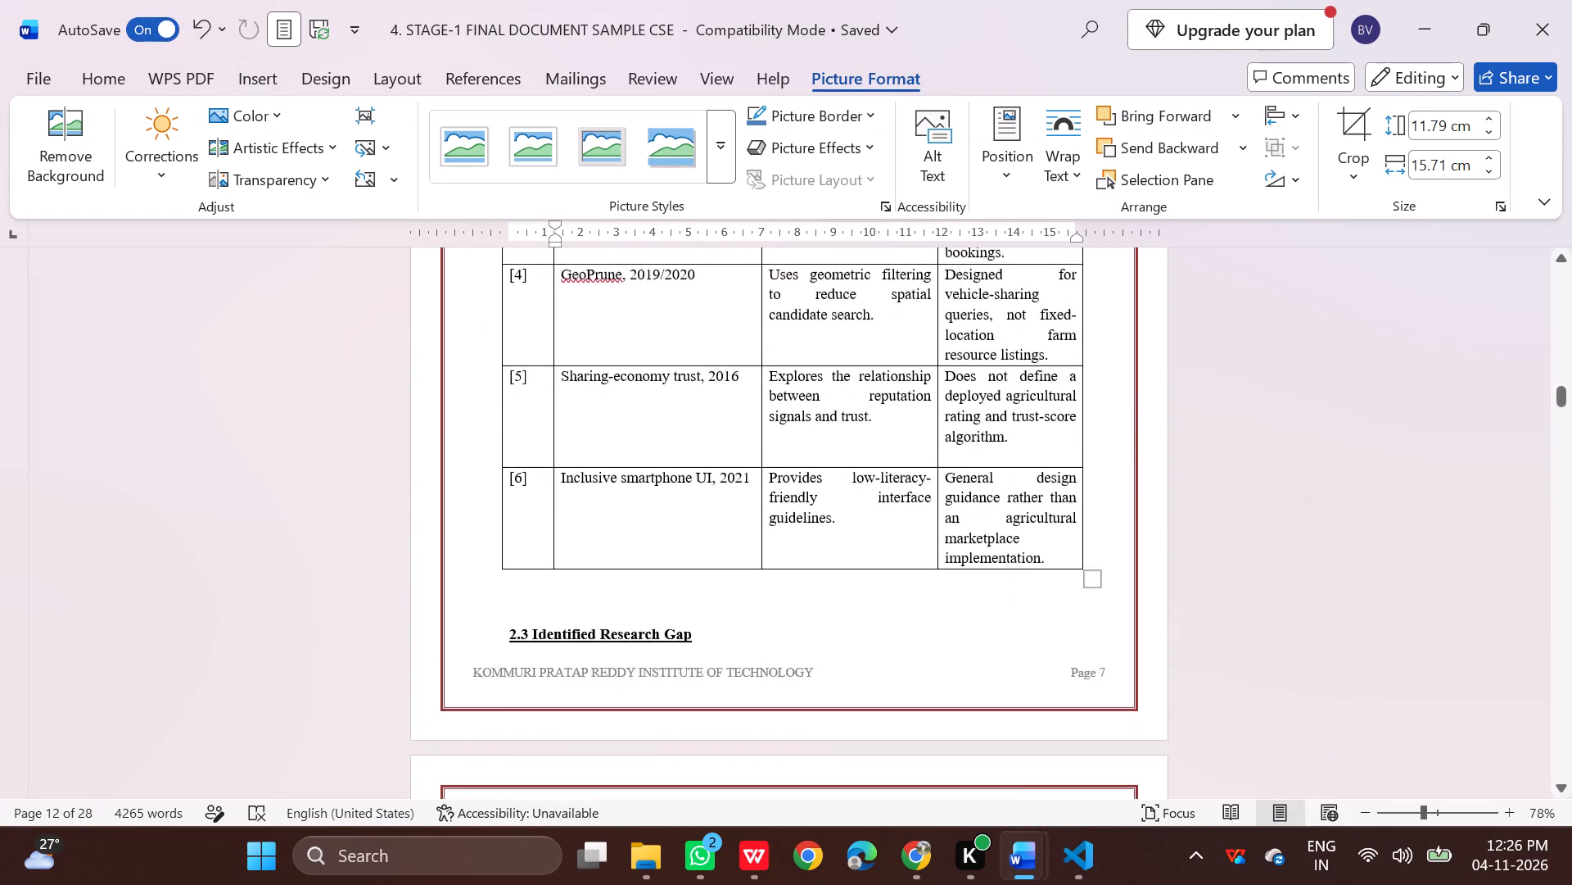
Insert an empty line between the comparative analysis table and the 2.3 Identified Research Gap heading to push the heading onto the next page.
{"action": "scroll", "coordinate": [833, 467], "scroll_direction": "down", "scroll_amount": 4}
{"action": "scroll", "coordinate": [833, 467], "scroll_direction": "up", "scroll_amount": 3}
{"action": "left_click", "coordinate": [540, 498]}
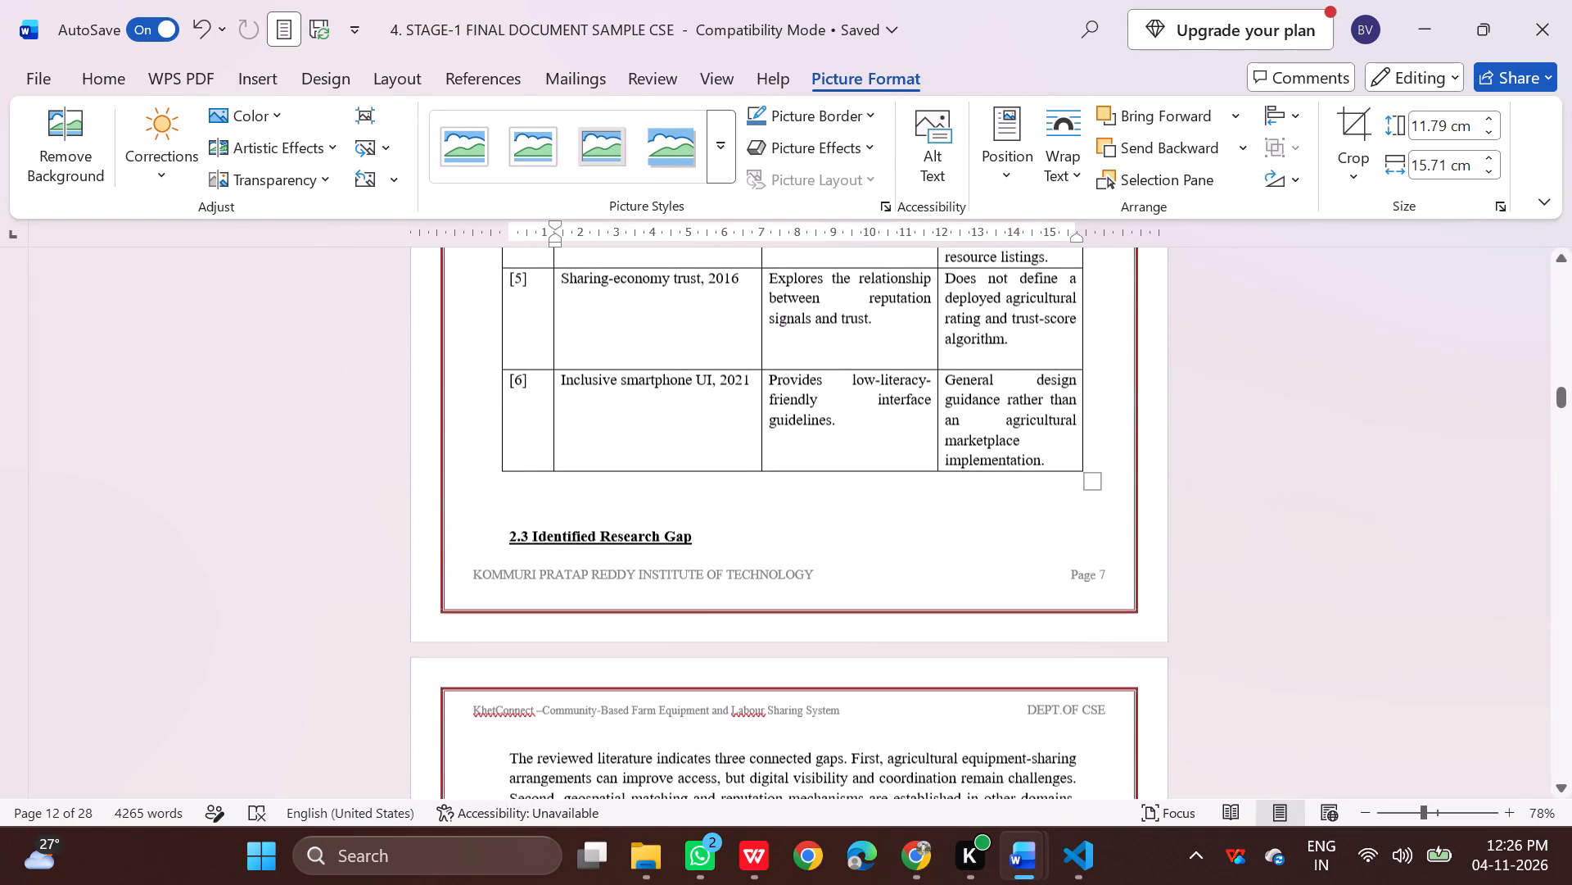
{"action": "key", "text": "Return"}
Delete the empty lines above the 3. EXISTING SYSTEM heading so it starts at the top of its page.
{"action": "scroll", "coordinate": [589, 534], "scroll_direction": "down", "scroll_amount": 1}
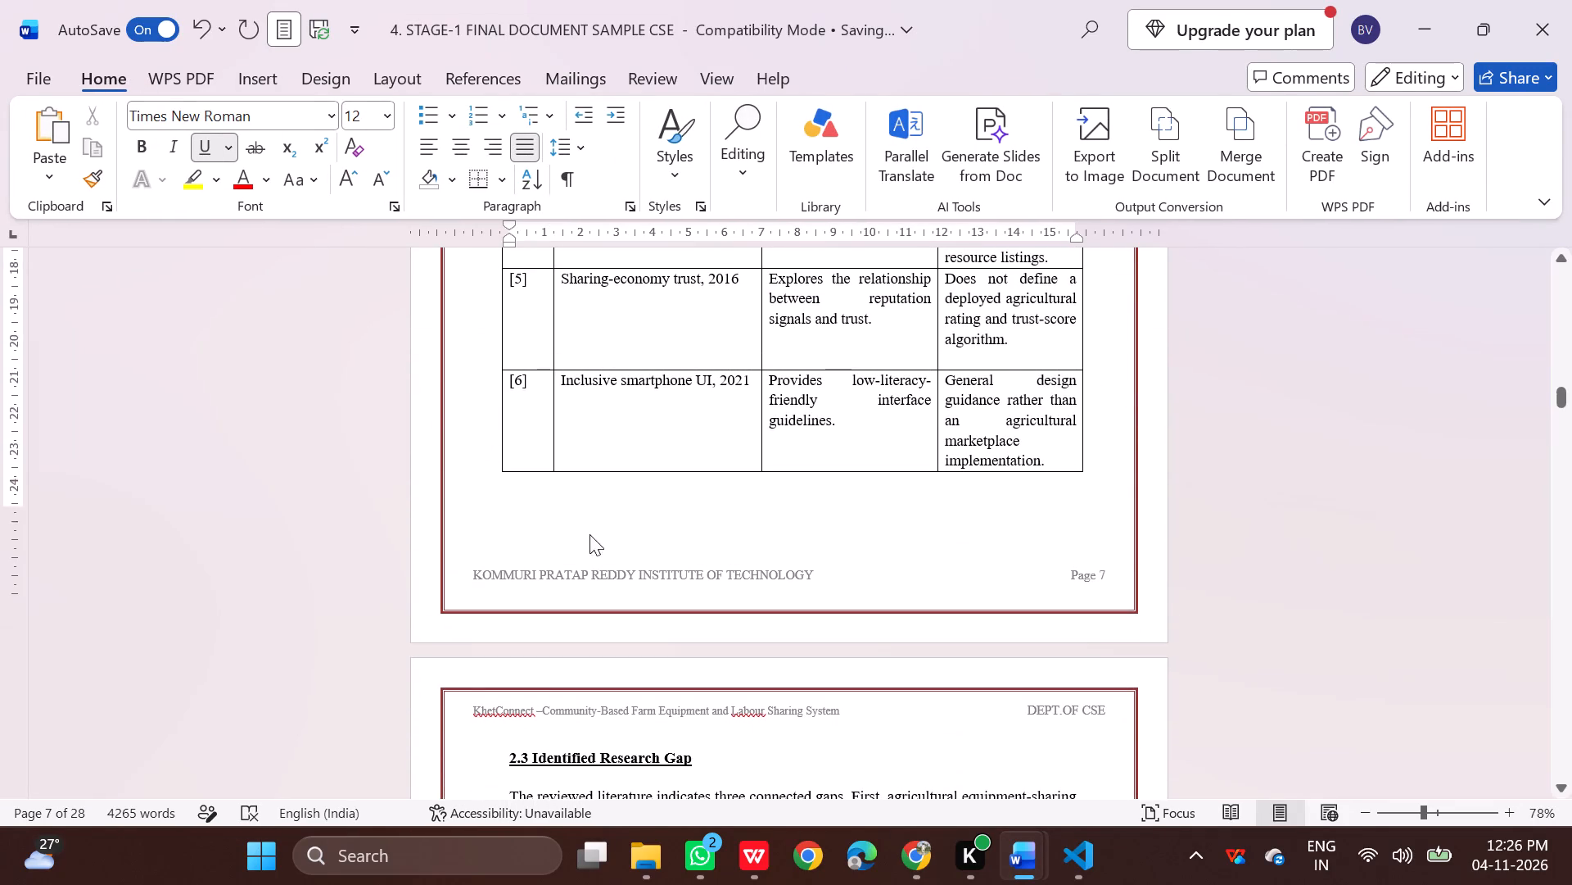
{"action": "scroll", "coordinate": [589, 534], "scroll_direction": "down", "scroll_amount": 20}
{"action": "scroll", "coordinate": [589, 534], "scroll_direction": "down", "scroll_amount": 14}
{"action": "scroll", "coordinate": [591, 536], "scroll_direction": "up", "scroll_amount": 4}
{"action": "left_click", "coordinate": [602, 579]}
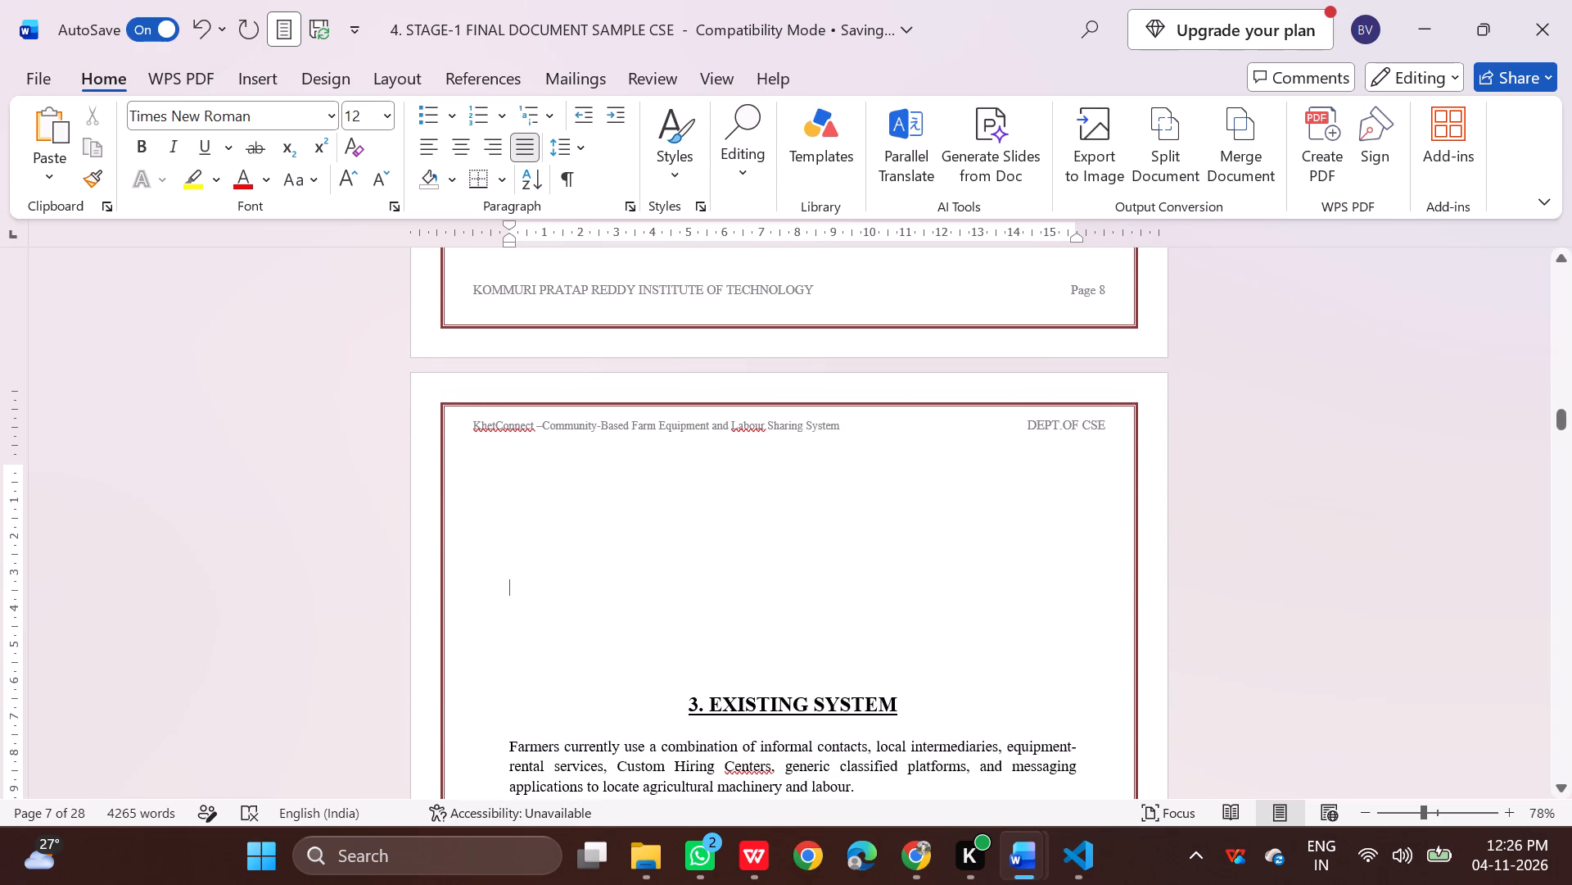
{"action": "left_click", "coordinate": [620, 633]}
{"action": "triple_click", "coordinate": [537, 585]}
{"action": "triple_click", "coordinate": [503, 548]}
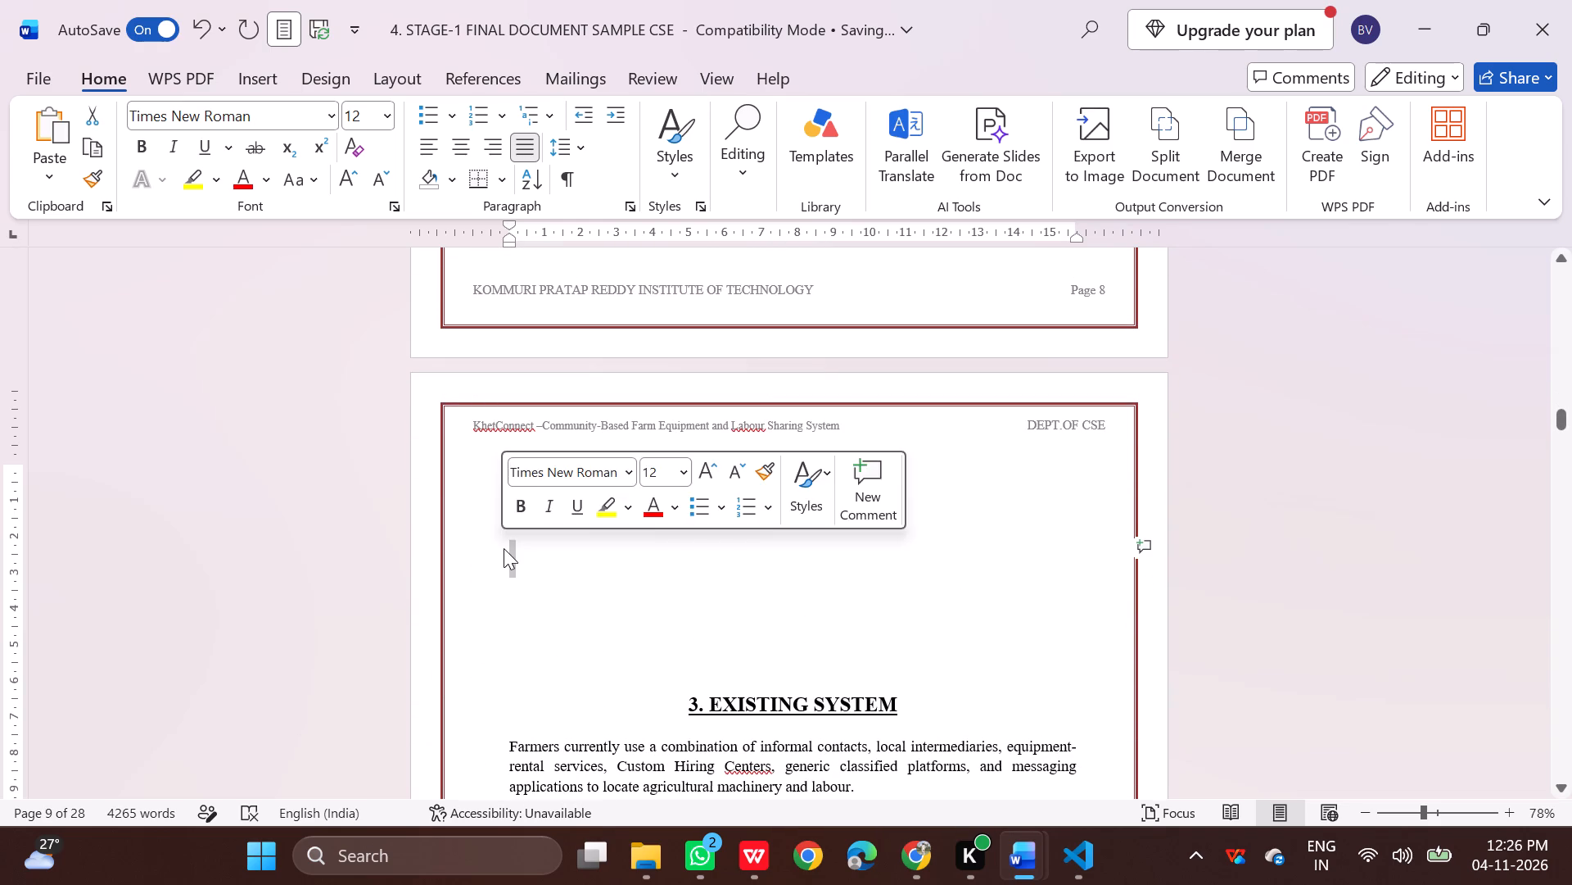
{"action": "left_click", "coordinate": [539, 661]}
{"action": "triple_click", "coordinate": [539, 661]}
{"action": "left_click", "coordinate": [539, 661]}
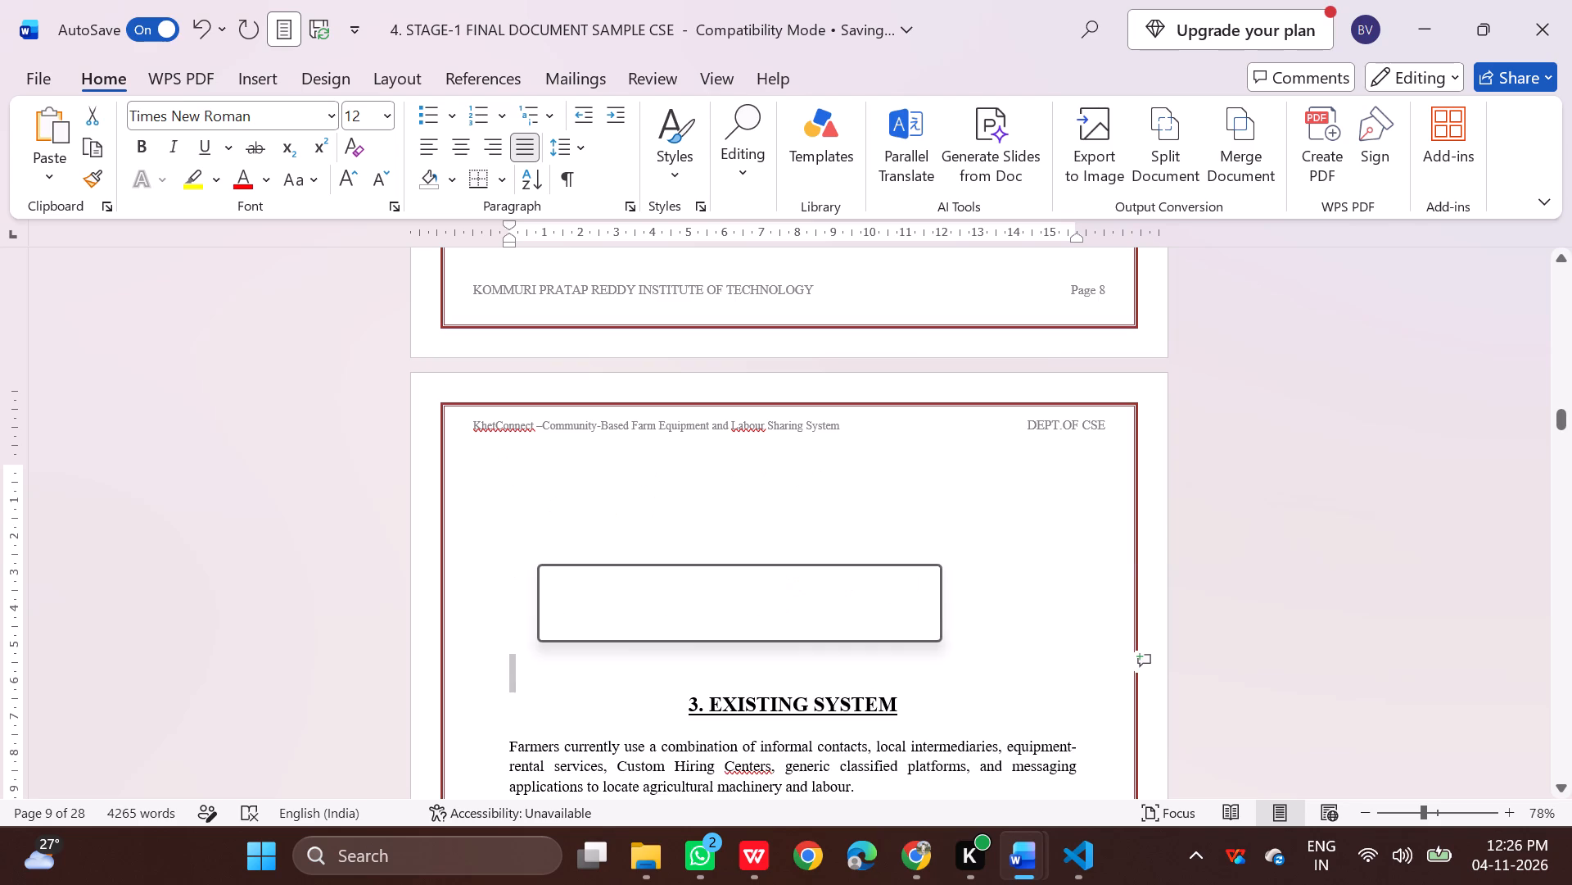
{"action": "left_click", "coordinate": [539, 661]}
{"action": "key", "text": "BackSpace"}
{"action": "key", "text": "BackSpace"}
{"action": "key", "text": "BackSpace"}
{"action": "key", "text": "BackSpace"}
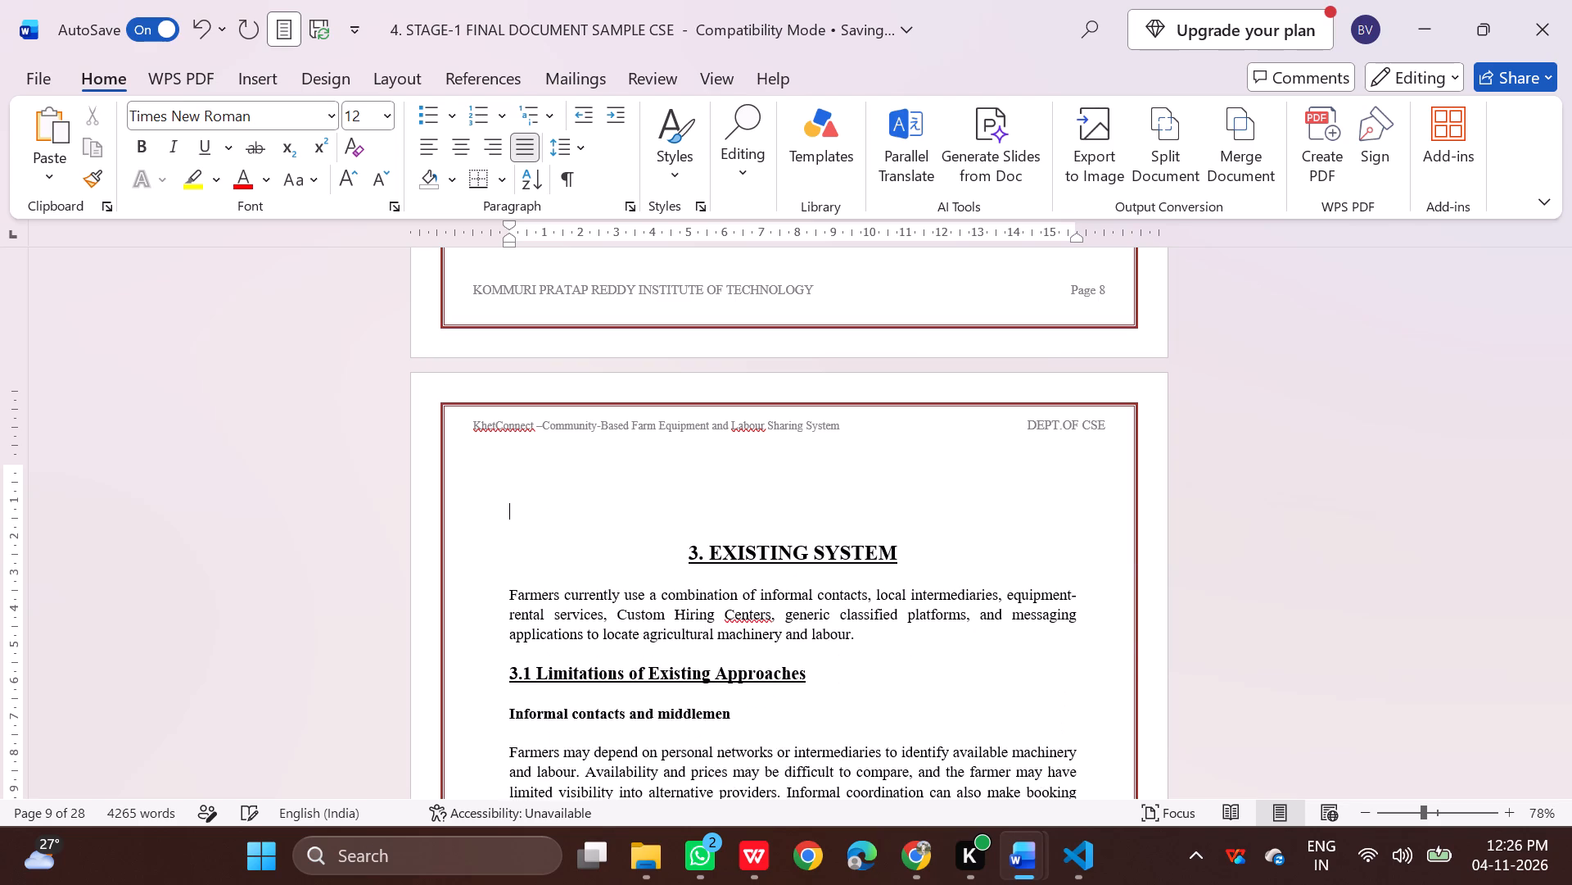
{"action": "key", "text": "Delete"}
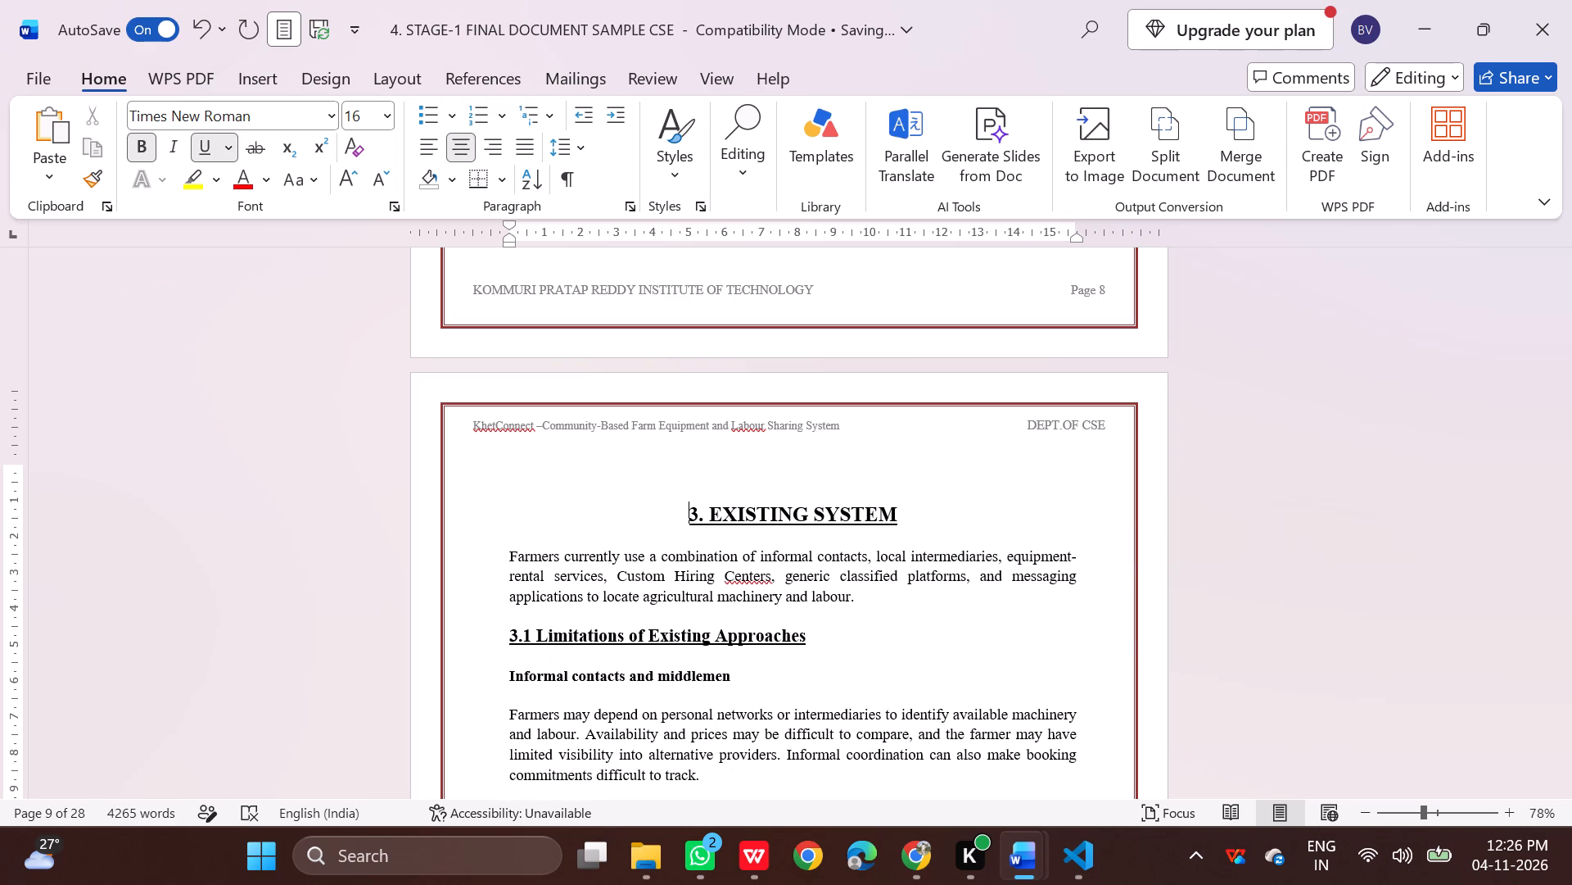
{"action": "key", "text": "Up"}
{"action": "key", "text": "Delete"}
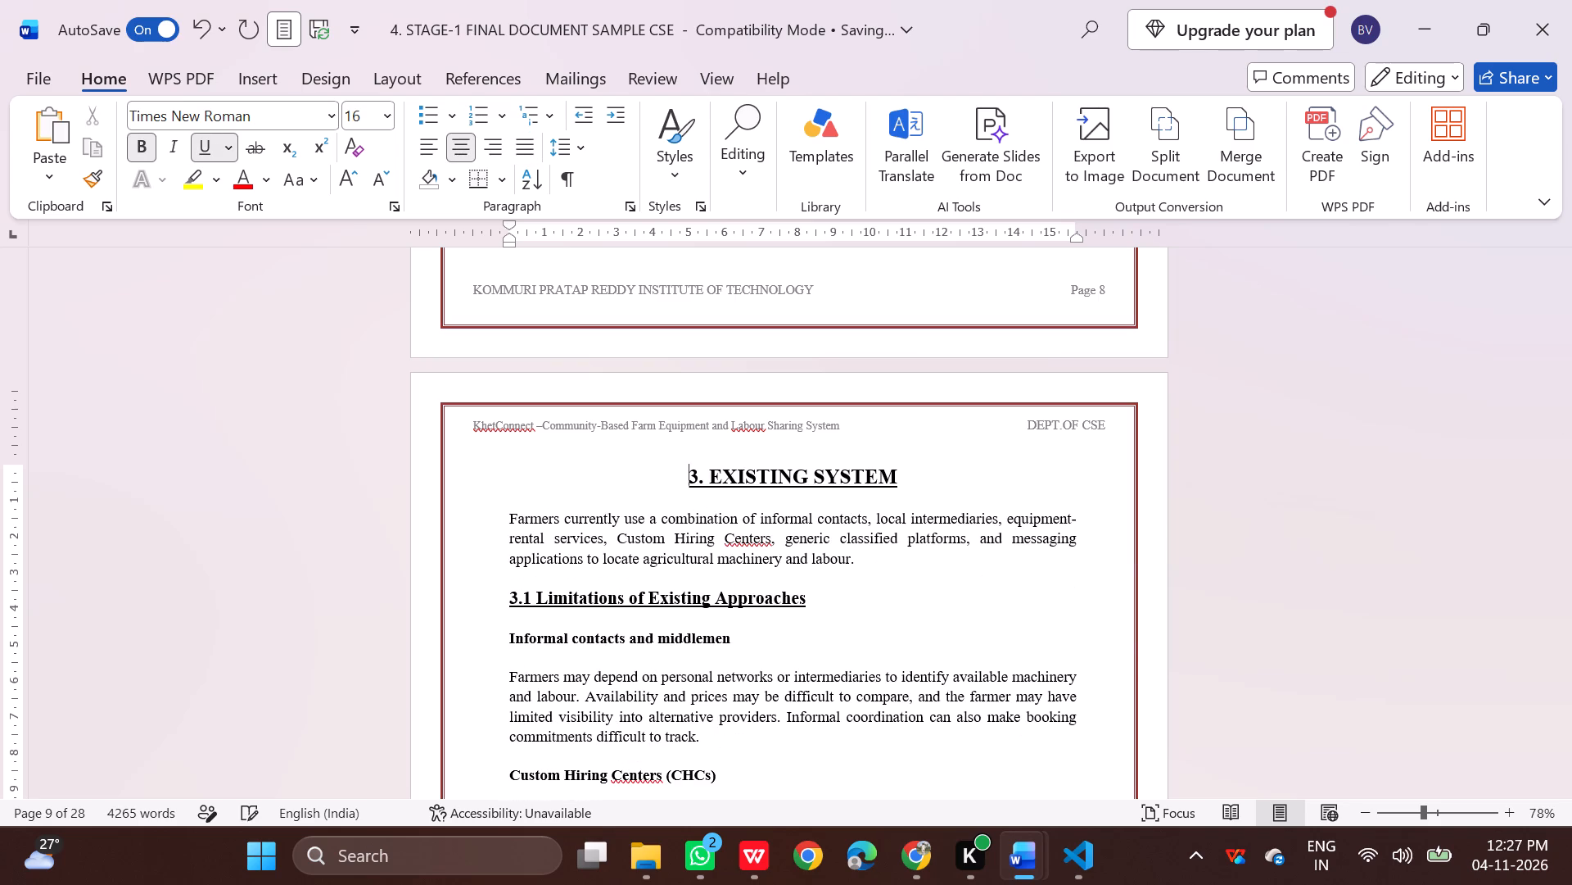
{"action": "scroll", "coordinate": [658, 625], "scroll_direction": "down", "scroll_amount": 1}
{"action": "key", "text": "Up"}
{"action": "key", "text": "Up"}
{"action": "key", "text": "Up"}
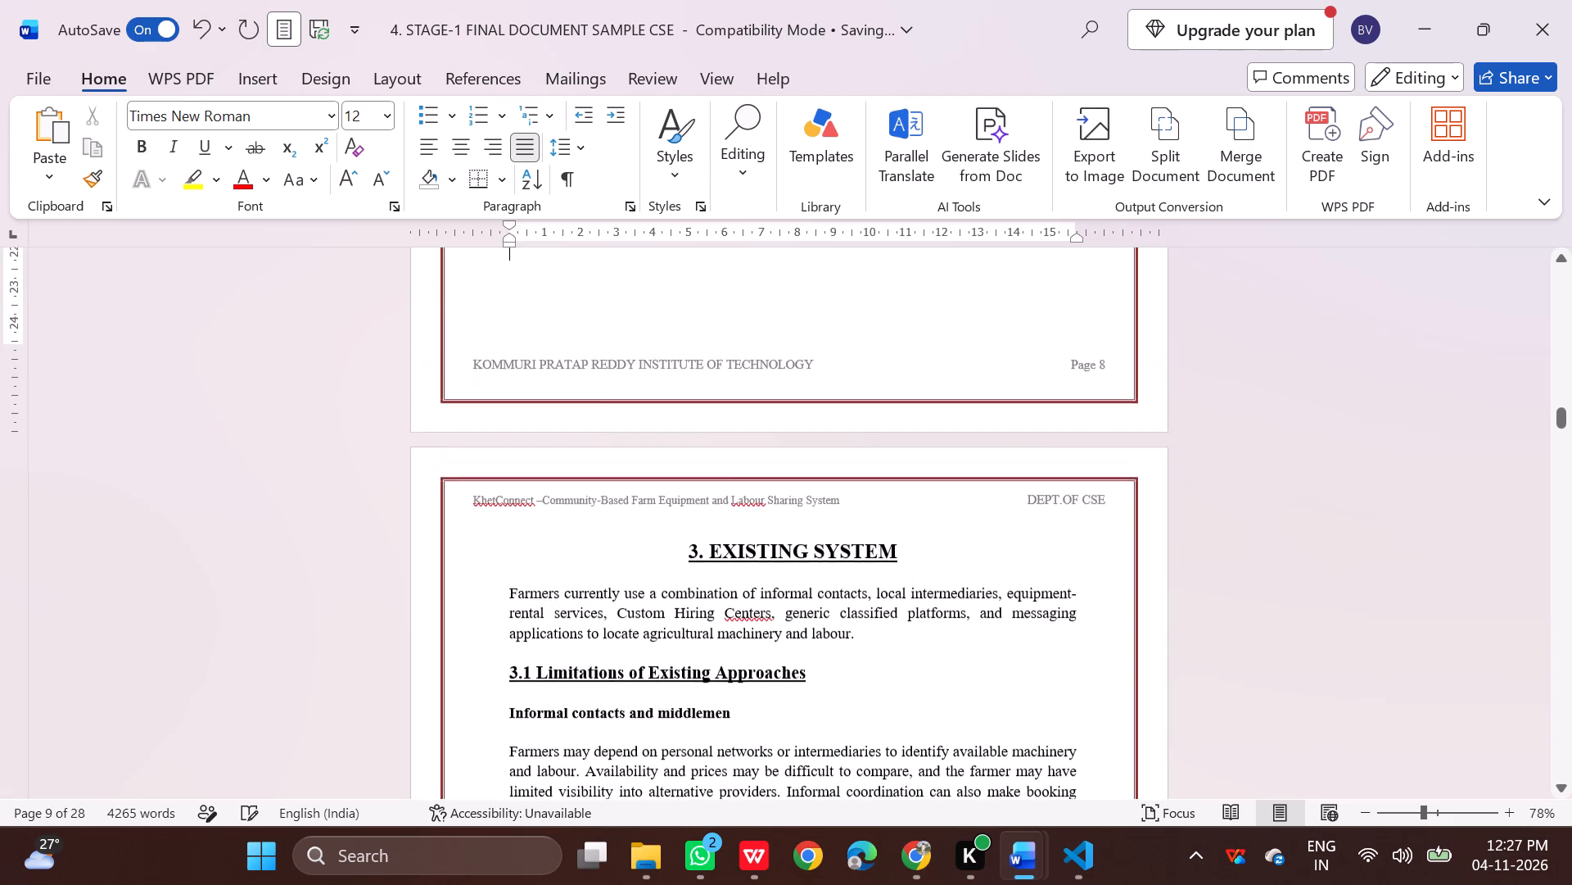
Insert five empty lines directly above the 4. PROPOSED SYSTEM heading so it starts at the top of the next page.
{"action": "key", "text": "Up"}
{"action": "key", "text": "Down"}
{"action": "key", "text": "Down"}
{"action": "key", "text": "Down"}
{"action": "key", "text": "Down"}
{"action": "key", "text": "Down"}
{"action": "key", "text": "Down"}
{"action": "key", "text": "Down"}
{"action": "key", "text": "Down"}
{"action": "key", "text": "Down"}
{"action": "key", "text": "Down"}
{"action": "key", "text": "Down"}
{"action": "key", "text": "Down"}
{"action": "key", "text": "Down"}
{"action": "key", "text": "Down"}
{"action": "key", "text": "Down"}
{"action": "key", "text": "Down"}
{"action": "key", "text": "Down"}
{"action": "key", "text": "Down"}
{"action": "key", "text": "Down"}
{"action": "key", "text": "Down"}
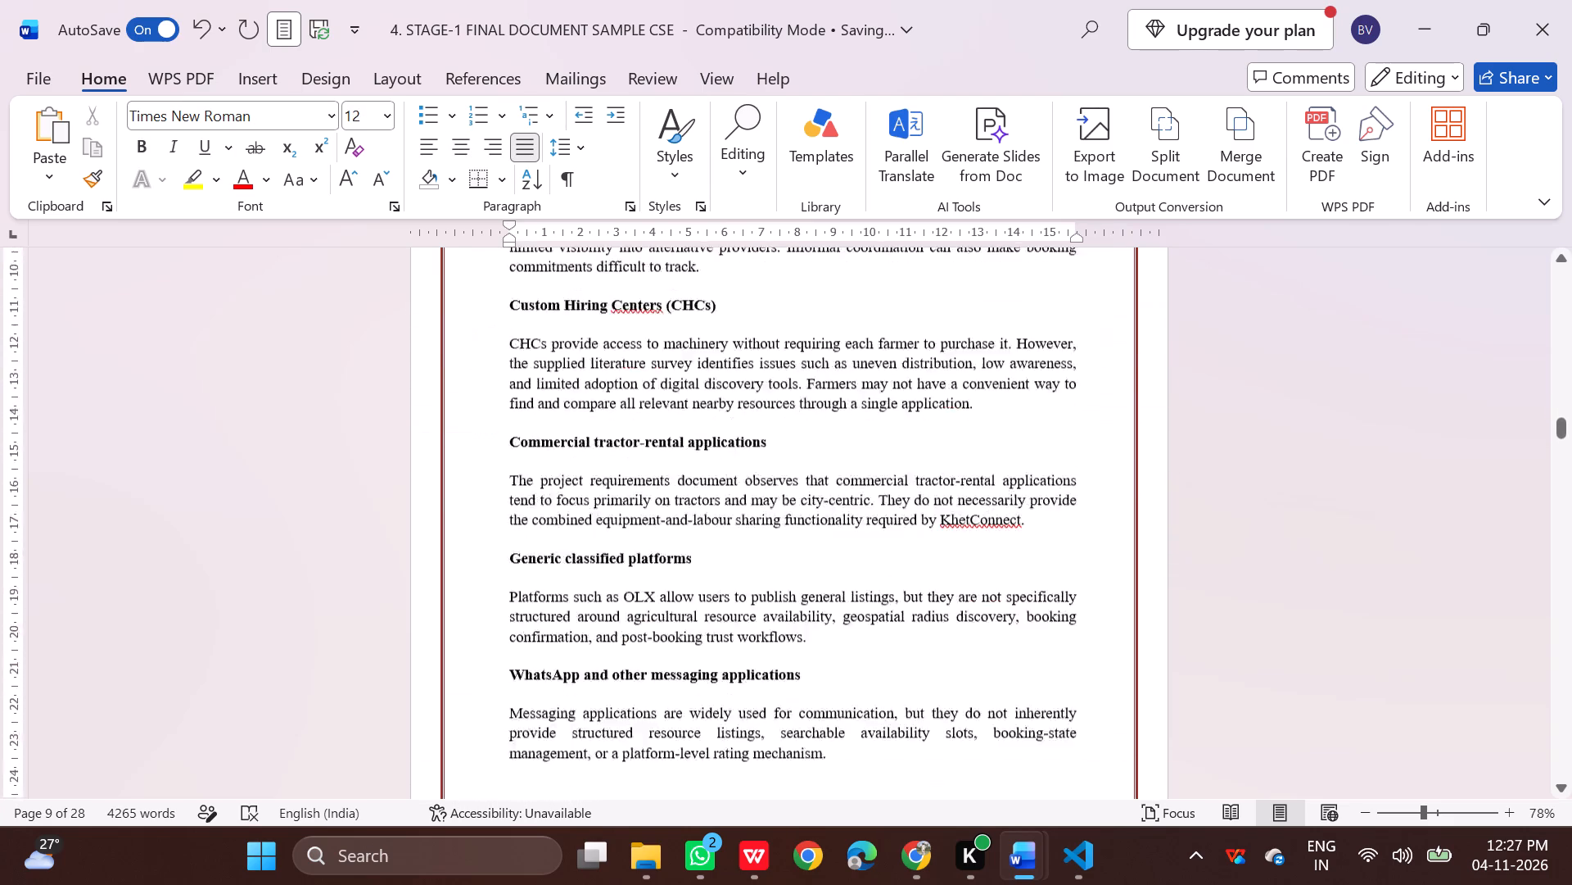
{"action": "key", "text": "Down"}
{"action": "key", "text": "Down"}
{"action": "key", "text": "Down"}
{"action": "key", "text": "Down"}
{"action": "key", "text": "Down"}
{"action": "key", "text": "Down"}
{"action": "key", "text": "Down"}
{"action": "key", "text": "Down"}
{"action": "key", "text": "Down"}
{"action": "key", "text": "Down"}
{"action": "key", "text": "Down"}
{"action": "key", "text": "Down"}
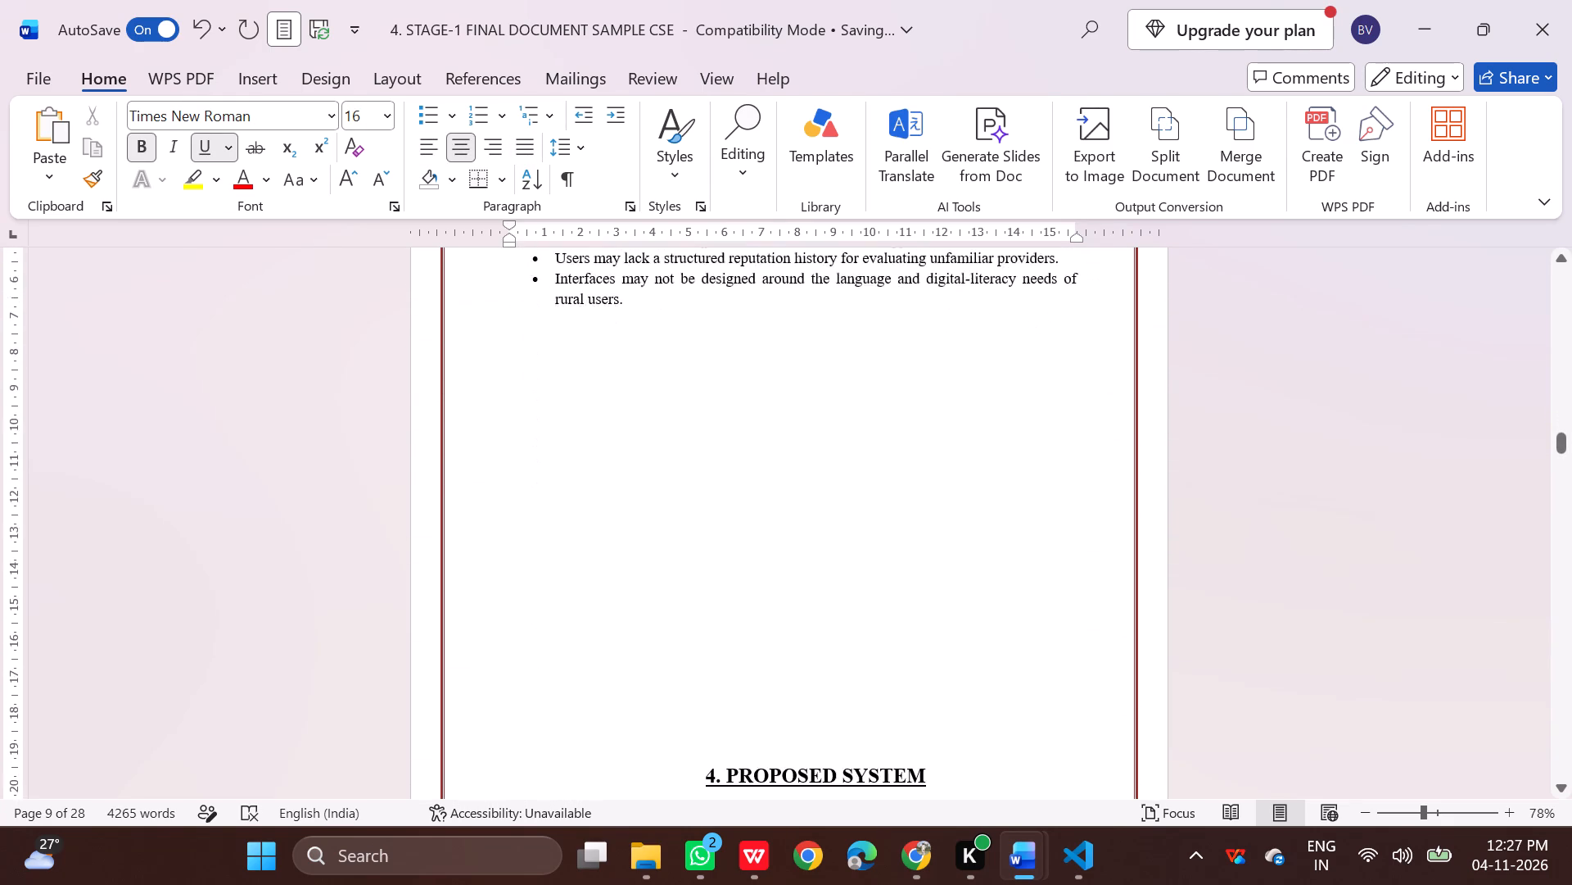
{"action": "key", "text": "Down"}
{"action": "key", "text": "Down"}
{"action": "key", "text": "Down"}
{"action": "key", "text": "Up"}
{"action": "key", "text": "Up"}
{"action": "key", "text": "Up"}
{"action": "key", "text": "Up"}
{"action": "key", "text": "Up"}
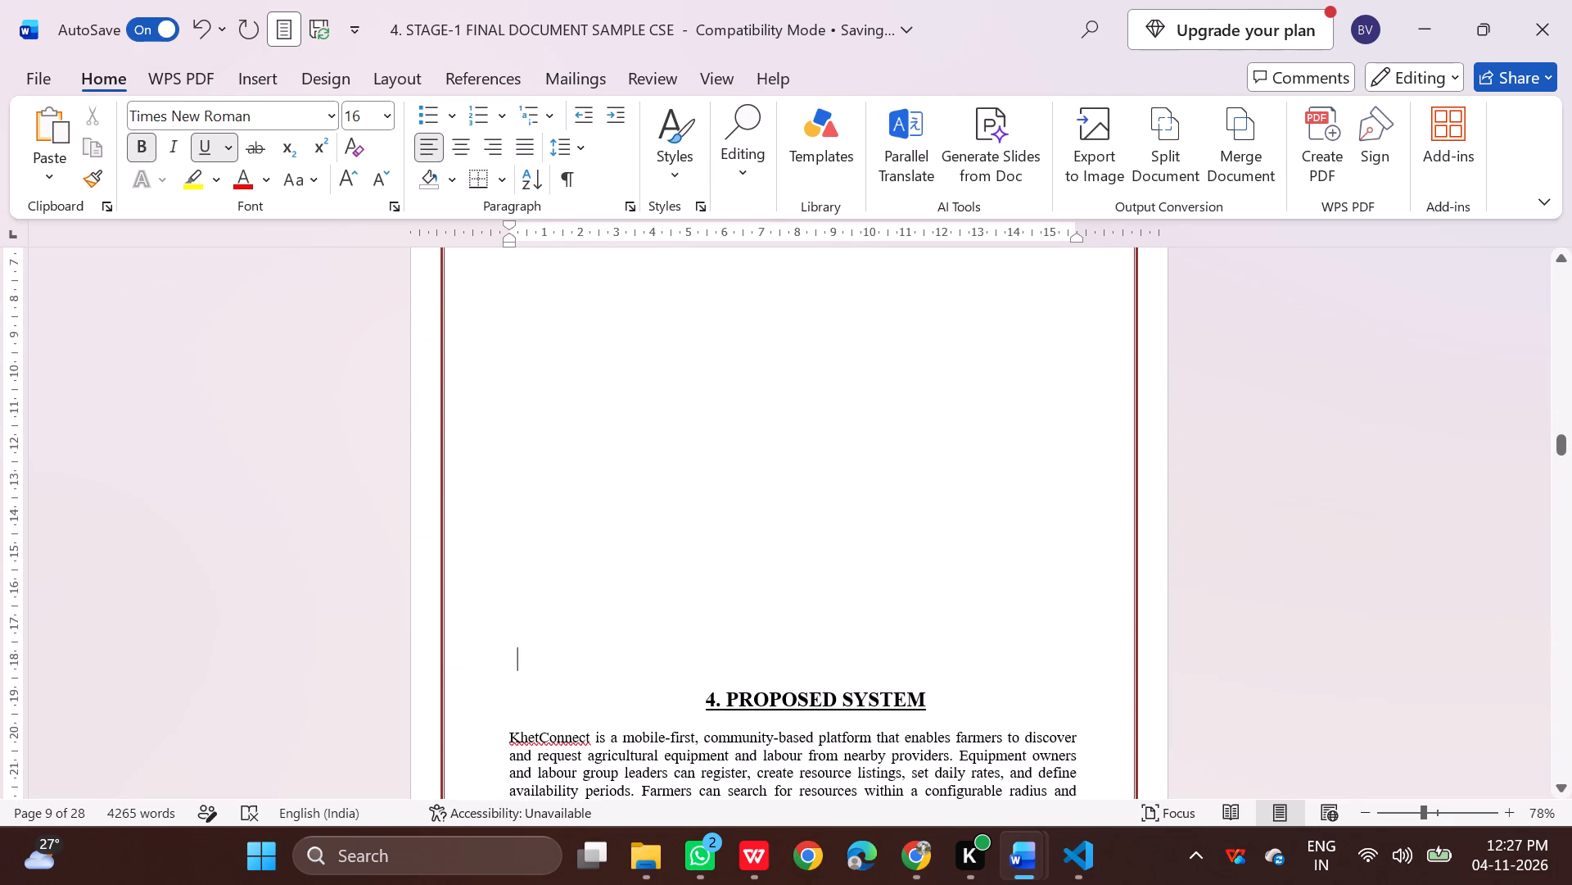
{"action": "key", "text": "Down"}
{"action": "key", "text": "Return"}
{"action": "key", "text": "Return"}
{"action": "key", "text": "Return"}
{"action": "key", "text": "Return"}
{"action": "key", "text": "Return"}
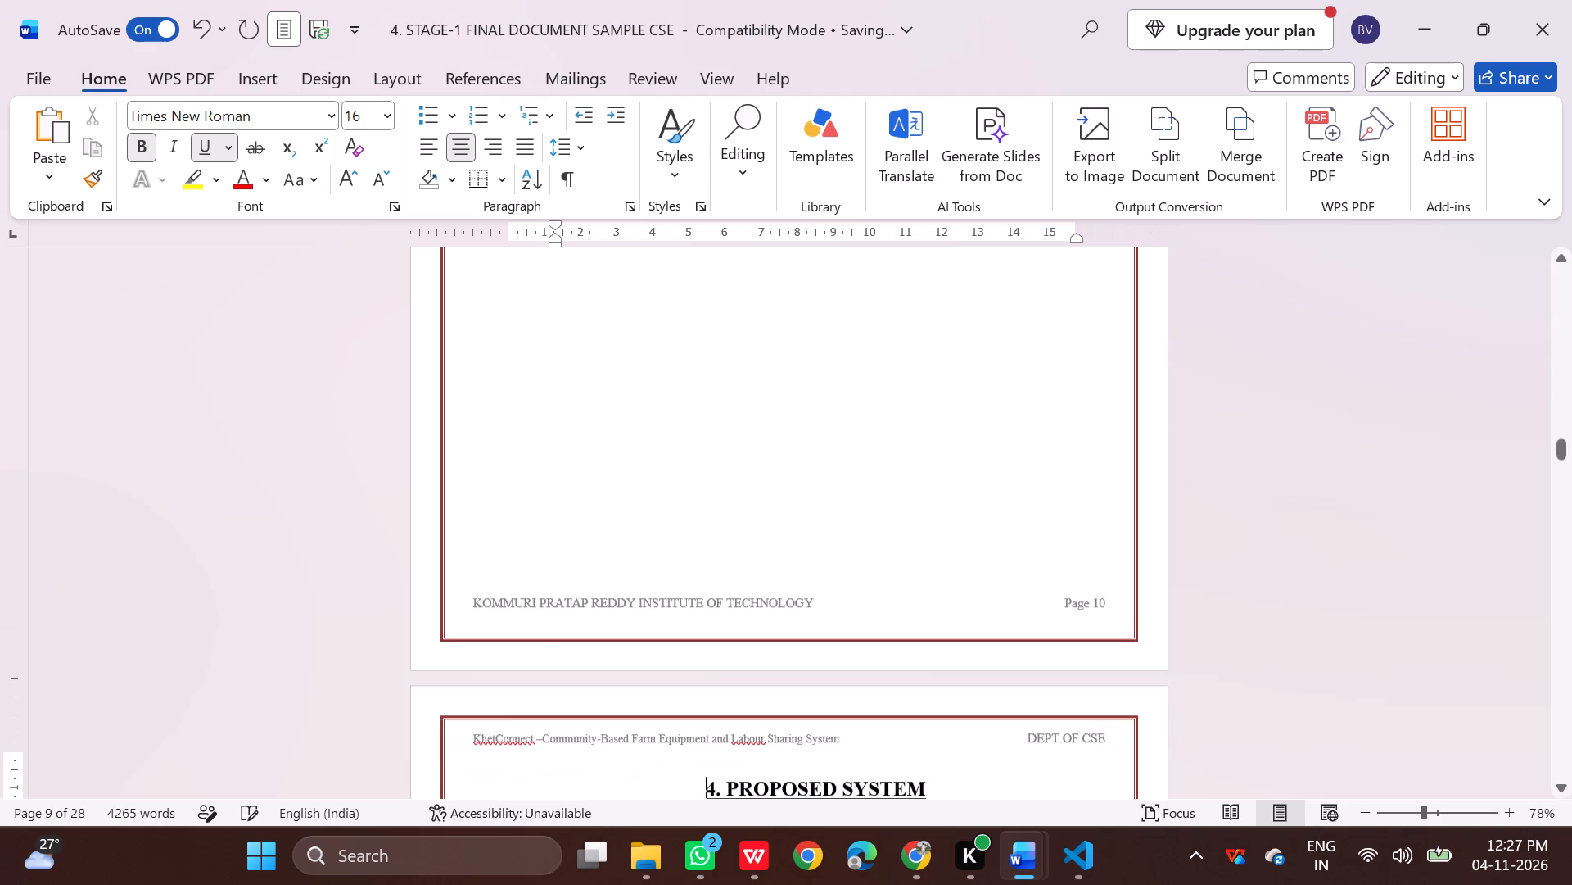
Insert nine empty lines between the workflow diagram and the 5. SYSTEM ARCHITECTURE heading so it starts at the top of the next page.
{"action": "key", "text": "Down"}
{"action": "key", "text": "Down"}
{"action": "key", "text": "Down"}
{"action": "key", "text": "Down"}
{"action": "key", "text": "Down"}
{"action": "key", "text": "Down"}
{"action": "key", "text": "Down"}
{"action": "key", "text": "Down"}
{"action": "key", "text": "Down"}
{"action": "key", "text": "Down"}
{"action": "key", "text": "Down"}
{"action": "key", "text": "Down"}
{"action": "key", "text": "Down"}
{"action": "key", "text": "Down"}
{"action": "key", "text": "Down"}
{"action": "key", "text": "Down"}
{"action": "key", "text": "Down"}
{"action": "key", "text": "Down"}
{"action": "key", "text": "Down"}
{"action": "key", "text": "Down"}
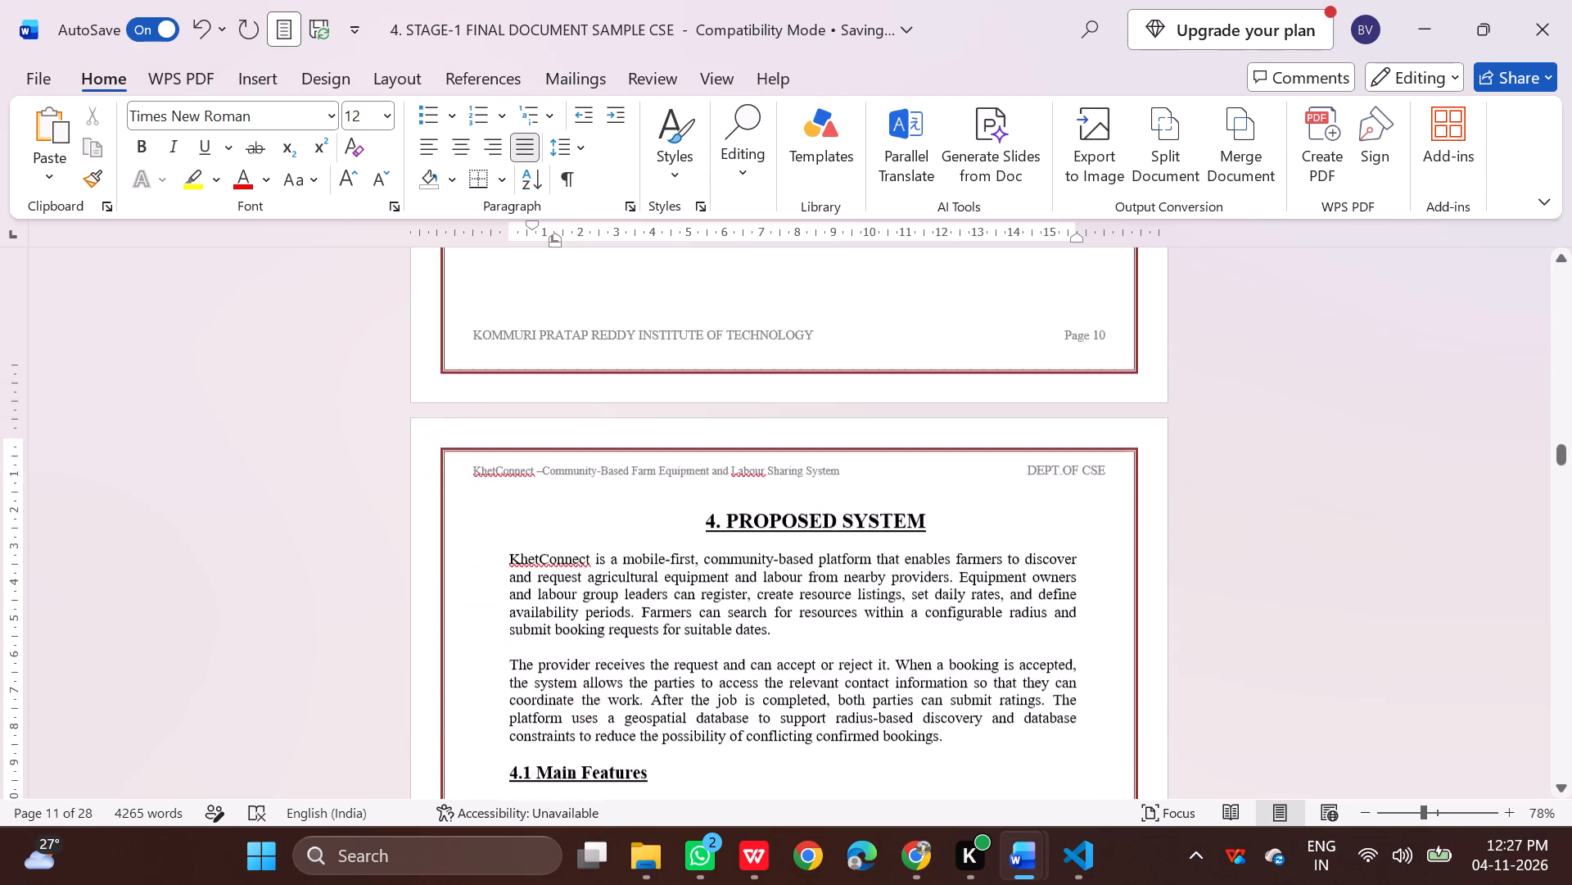
{"action": "key", "text": "Down"}
{"action": "key", "text": "Down"}
{"action": "key", "text": "Down"}
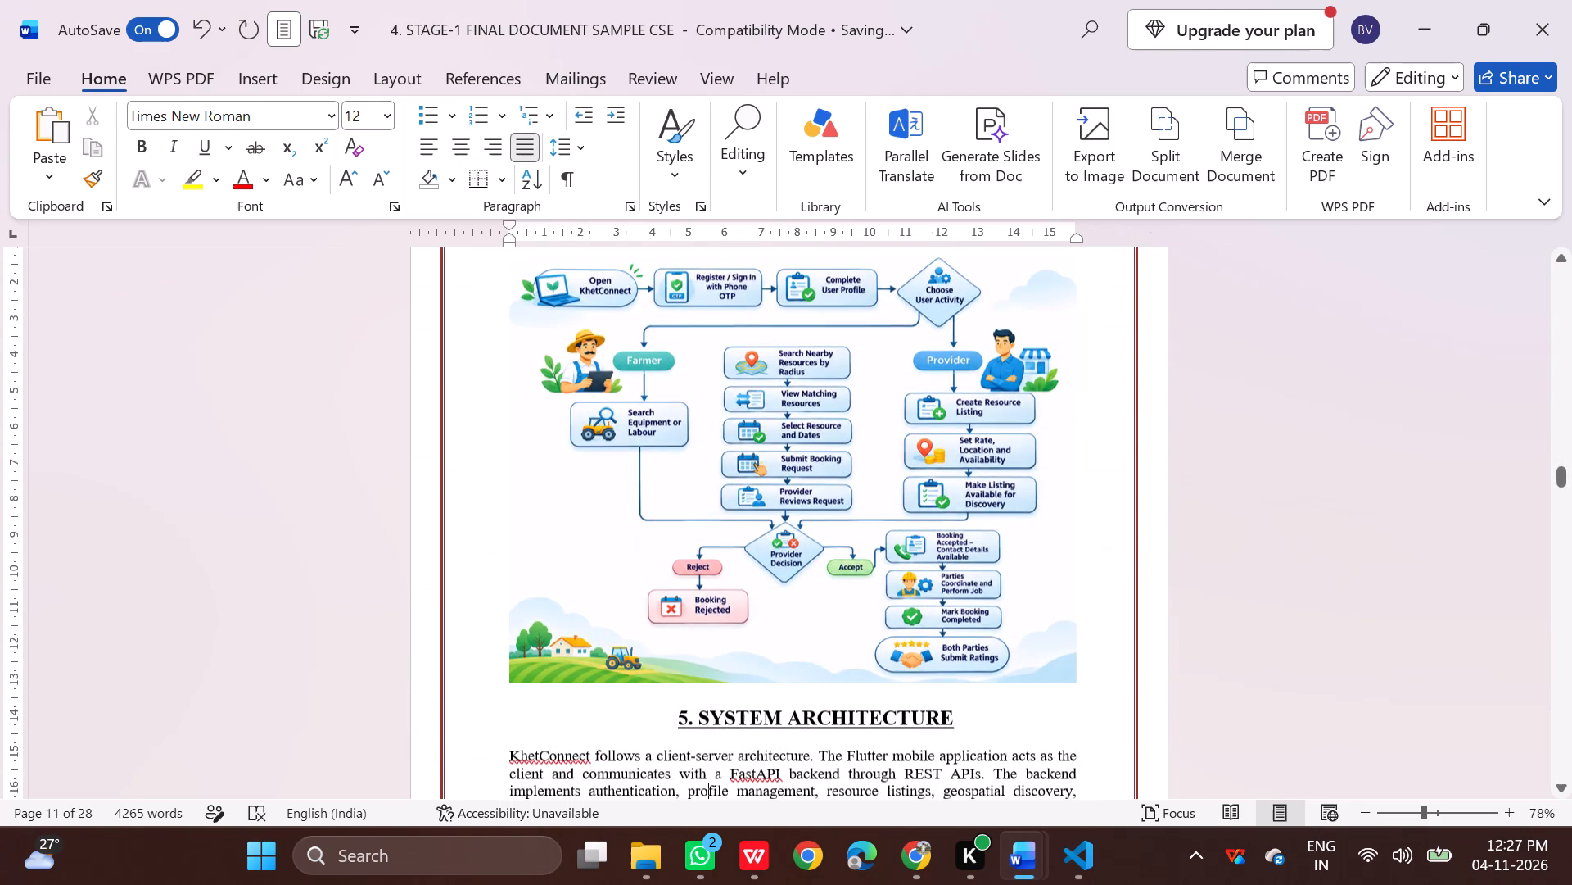
{"action": "key", "text": "Up"}
{"action": "key", "text": "Up"}
{"action": "key", "text": "Up"}
{"action": "key", "text": "Left"}
{"action": "key", "text": "Left"}
{"action": "key", "text": "Left"}
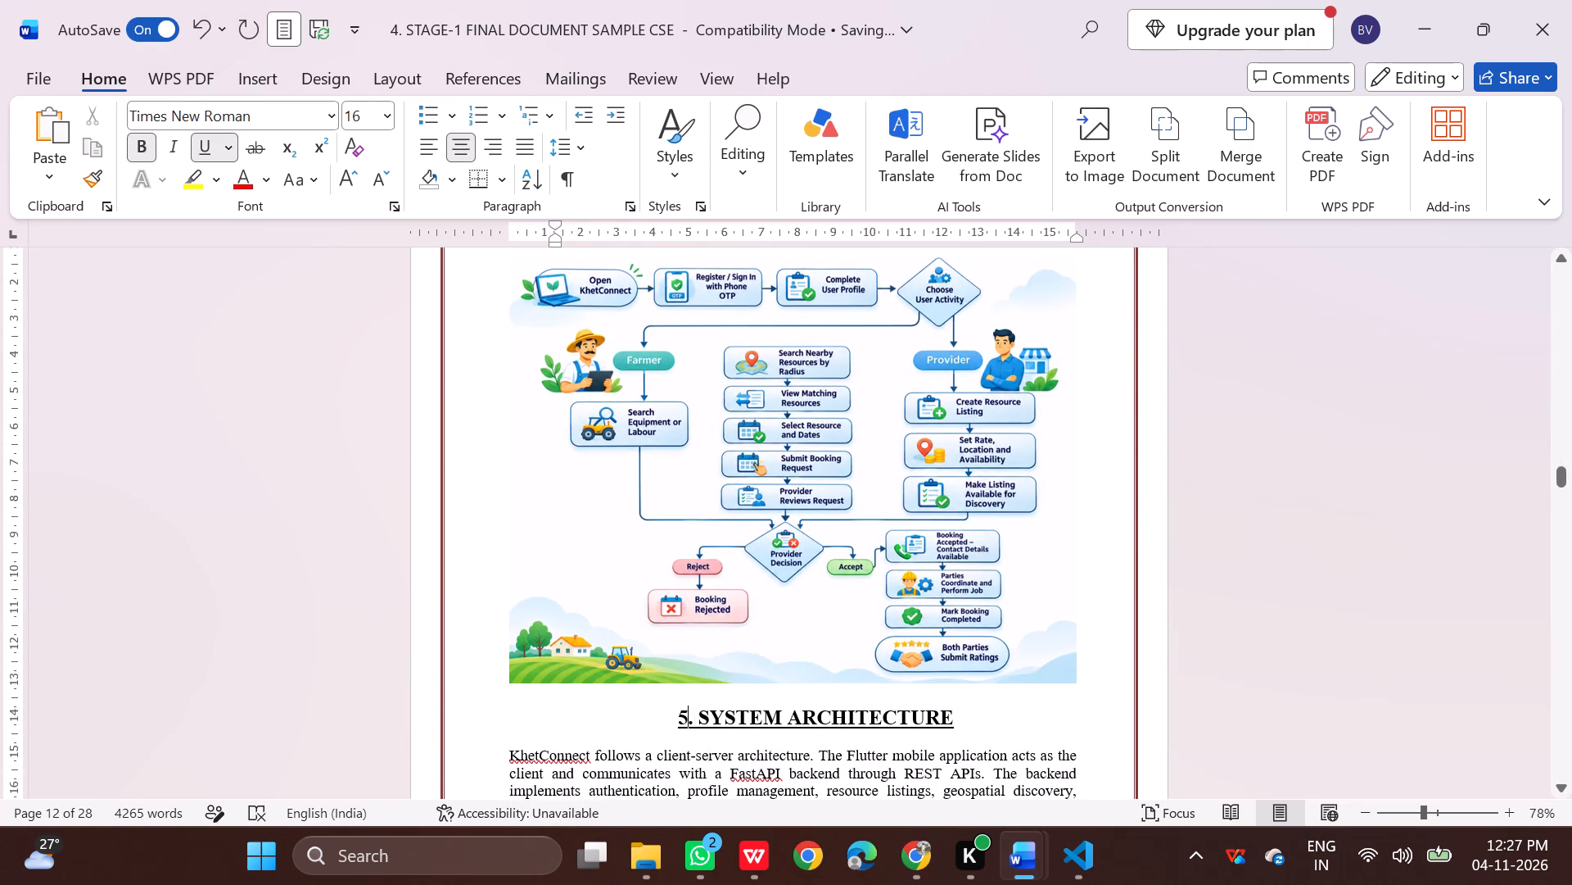
{"action": "key", "text": "Left"}
{"action": "key", "text": "Return"}
{"action": "key", "text": "Return"}
{"action": "key", "text": "Return"}
{"action": "key", "text": "Return"}
{"action": "key", "text": "Return"}
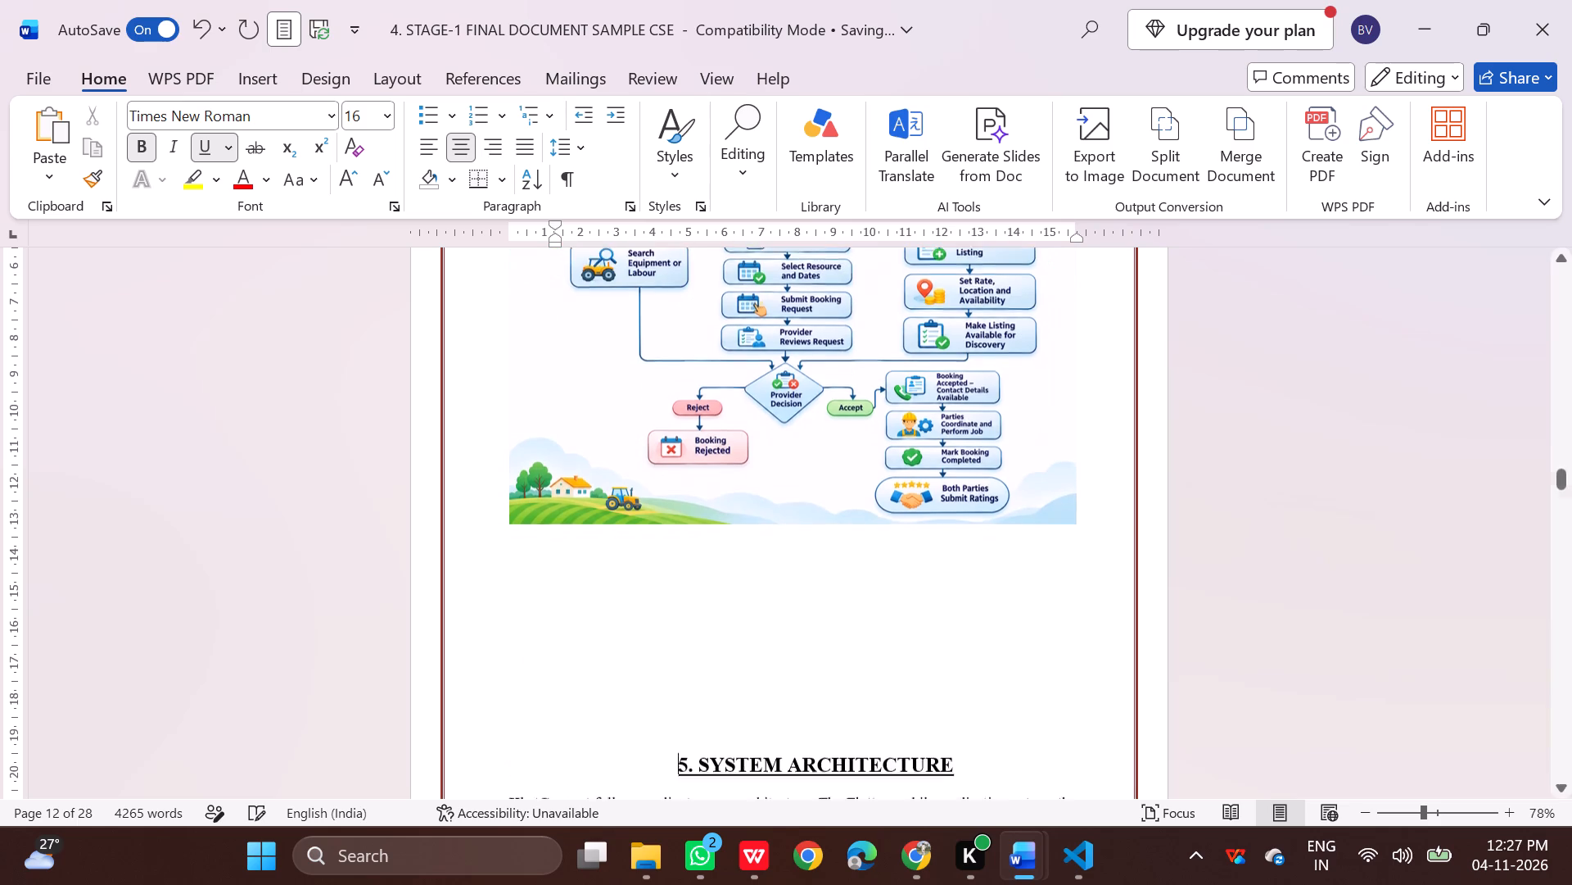
{"action": "key", "text": "Return"}
{"action": "key", "text": "Return"}
{"action": "key", "text": "Return"}
{"action": "key", "text": "Return"}
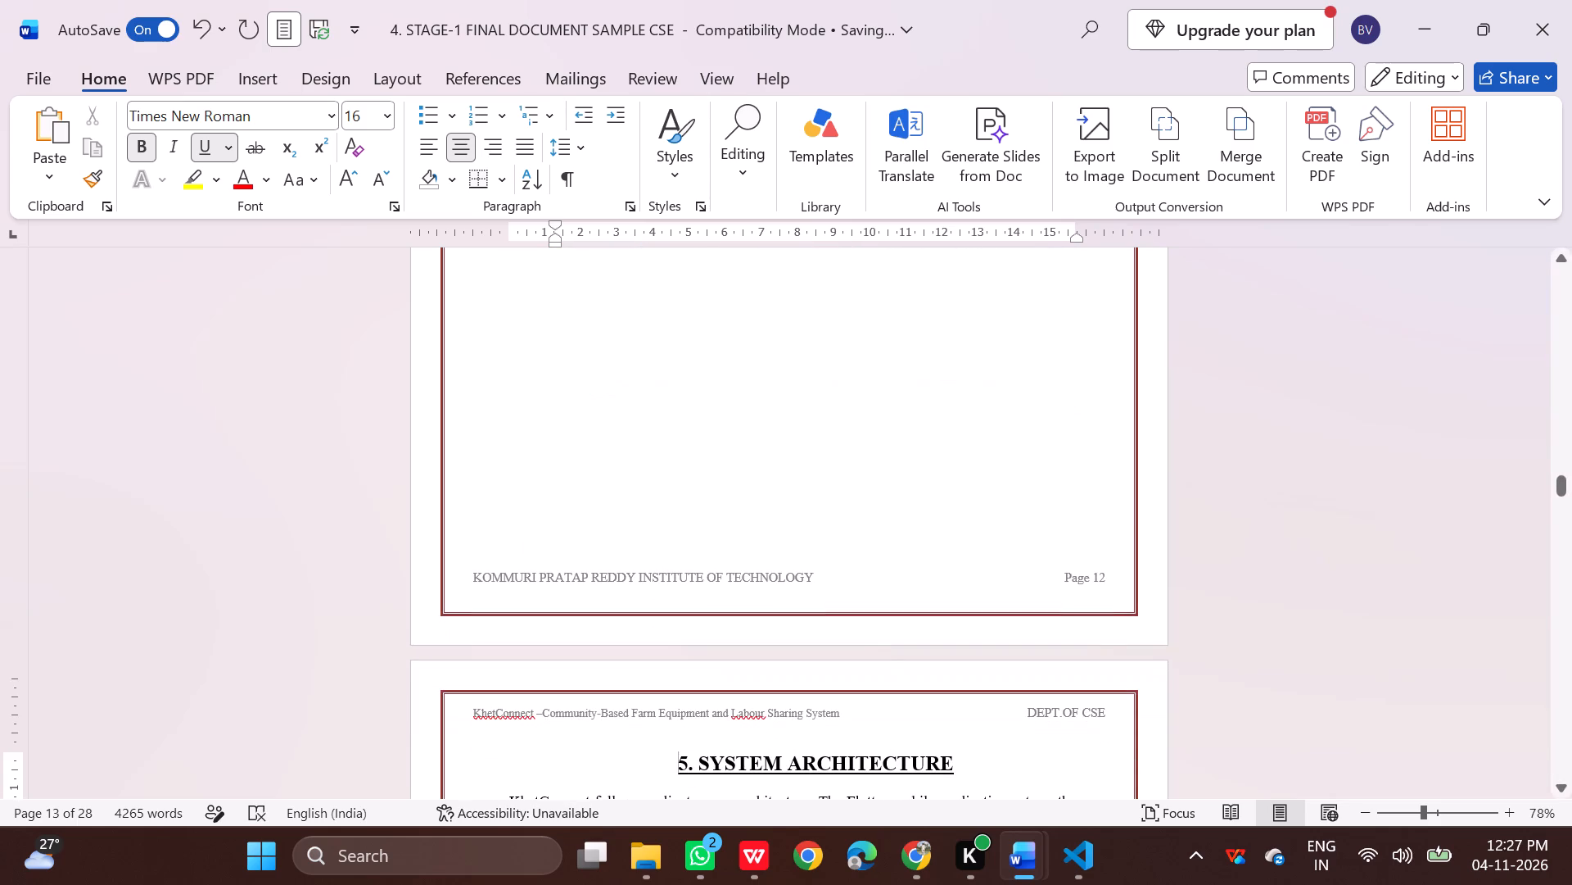
Review the page layout from the System Architecture chapter through the architecture diagram to the 5.3 Technology Stack table.
{"action": "key", "text": "Down"}
{"action": "key", "text": "Down"}
{"action": "key", "text": "Down"}
{"action": "key", "text": "Down"}
{"action": "key", "text": "Down"}
{"action": "key", "text": "Down"}
{"action": "key", "text": "Down"}
{"action": "key", "text": "Down"}
{"action": "key", "text": "Down"}
{"action": "key", "text": "Down"}
{"action": "key", "text": "Down"}
{"action": "key", "text": "Down"}
{"action": "key", "text": "Down"}
{"action": "key", "text": "Down"}
{"action": "key", "text": "Down"}
{"action": "key", "text": "Down"}
{"action": "key", "text": "Down"}
{"action": "key", "text": "Down"}
{"action": "key", "text": "Down"}
{"action": "key", "text": "Down"}
{"action": "key", "text": "Down"}
{"action": "key", "text": "Down"}
{"action": "key", "text": "Down"}
{"action": "key", "text": "Down"}
{"action": "key", "text": "Down"}
{"action": "key", "text": "Down"}
{"action": "key", "text": "Down"}
{"action": "key", "text": "Down"}
{"action": "key", "text": "Down"}
{"action": "key", "text": "Down"}
{"action": "key", "text": "Down"}
{"action": "key", "text": "Down"}
{"action": "key", "text": "Down"}
{"action": "key", "text": "Down"}
{"action": "key", "text": "Down"}
{"action": "key", "text": "Down"}
{"action": "key", "text": "Down"}
{"action": "key", "text": "Down"}
{"action": "key", "text": "Down"}
{"action": "key", "text": "Down"}
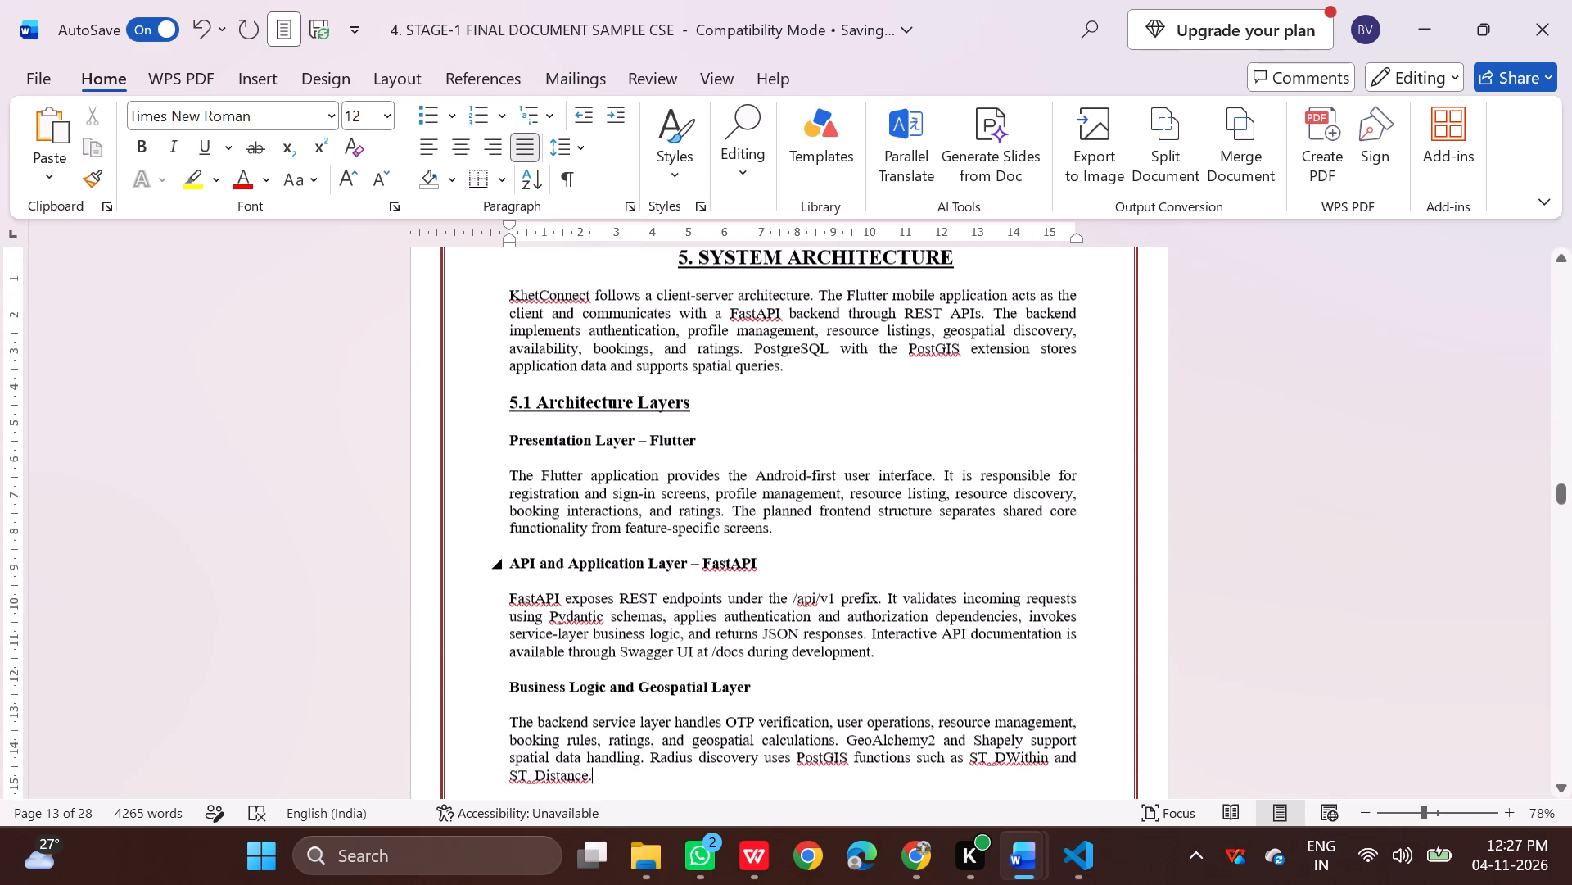
{"action": "key", "text": "Up"}
{"action": "key", "text": "Up"}
{"action": "key", "text": "Up"}
{"action": "key", "text": "Up"}
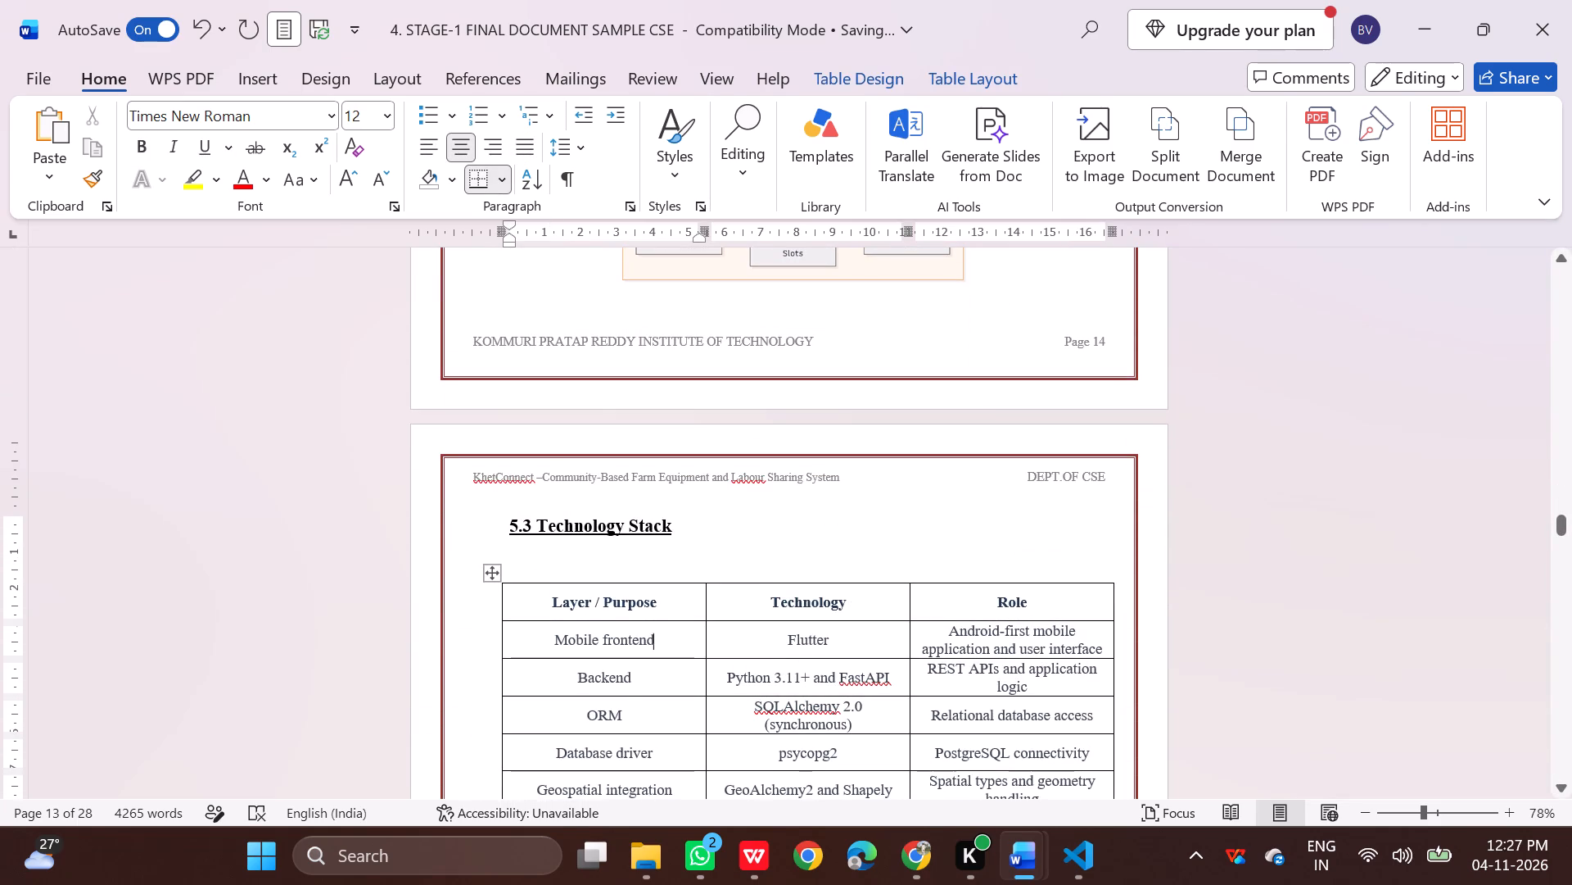
{"action": "key", "text": "Up"}
{"action": "scroll", "coordinate": [702, 556], "scroll_direction": "up", "scroll_amount": 4}
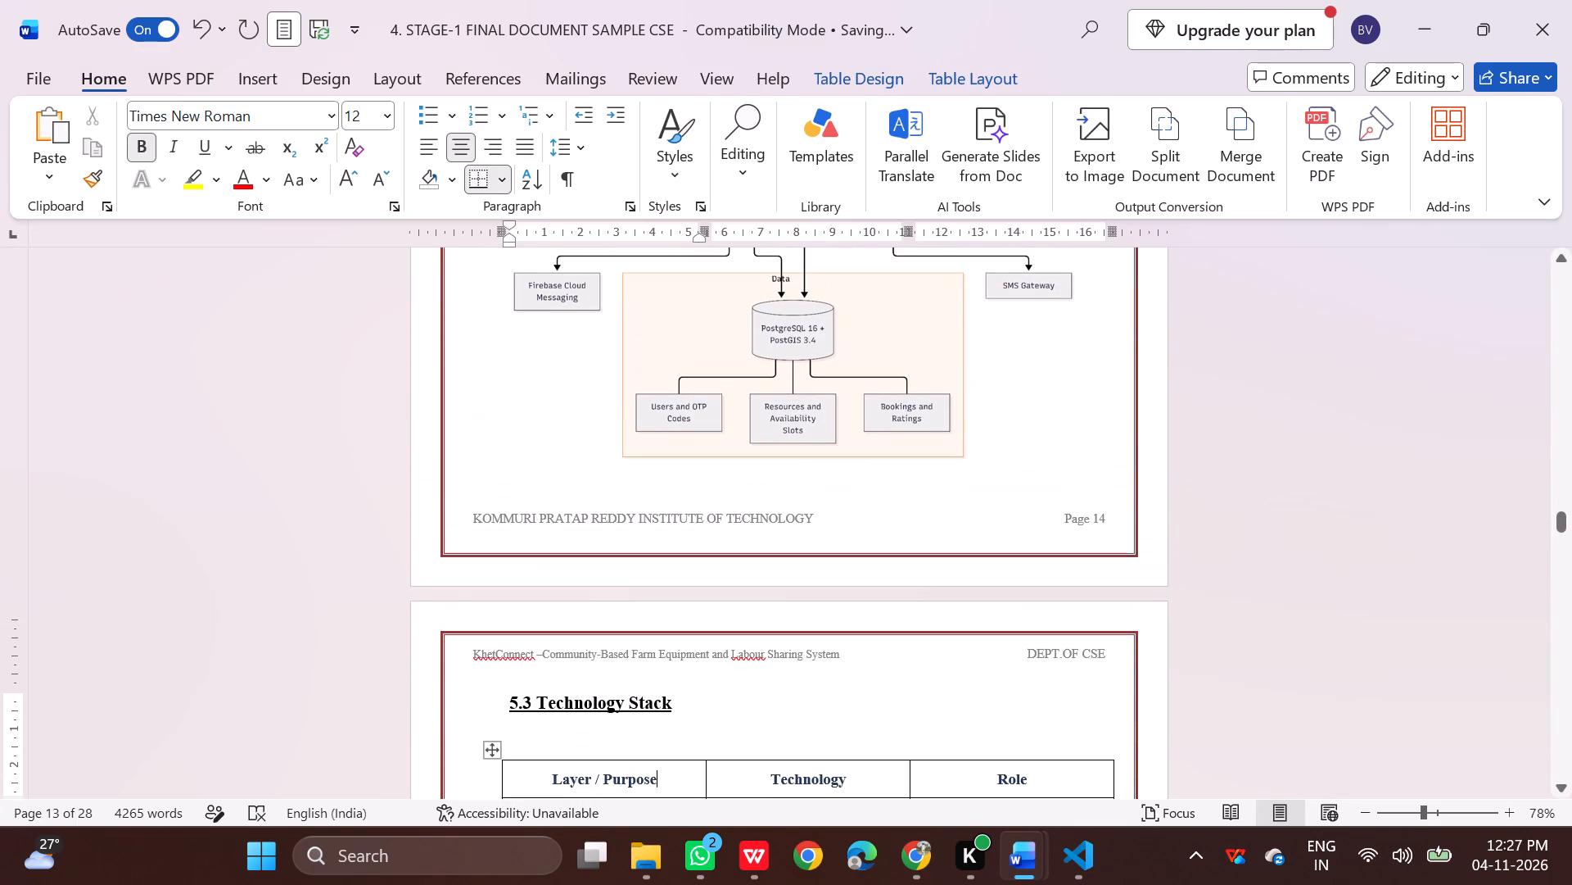
{"action": "scroll", "coordinate": [702, 556], "scroll_direction": "down", "scroll_amount": 4}
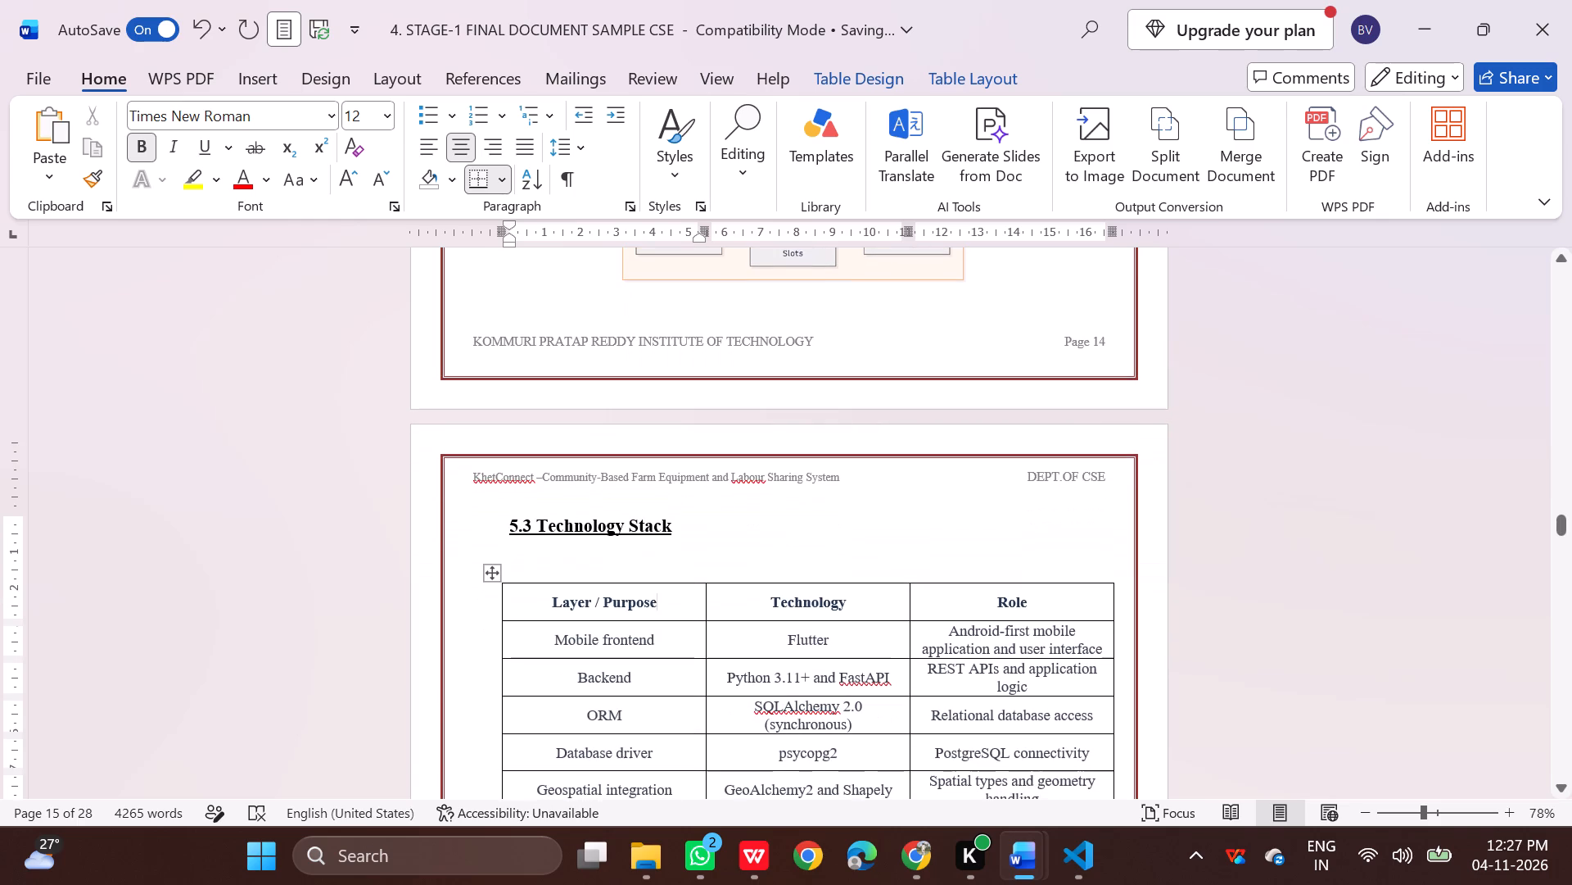
Set the font colour of the entire 5.3 Technology Stack table to black.
{"action": "left_click_drag", "start_coordinate": [544, 597], "coordinate": [649, 602]}
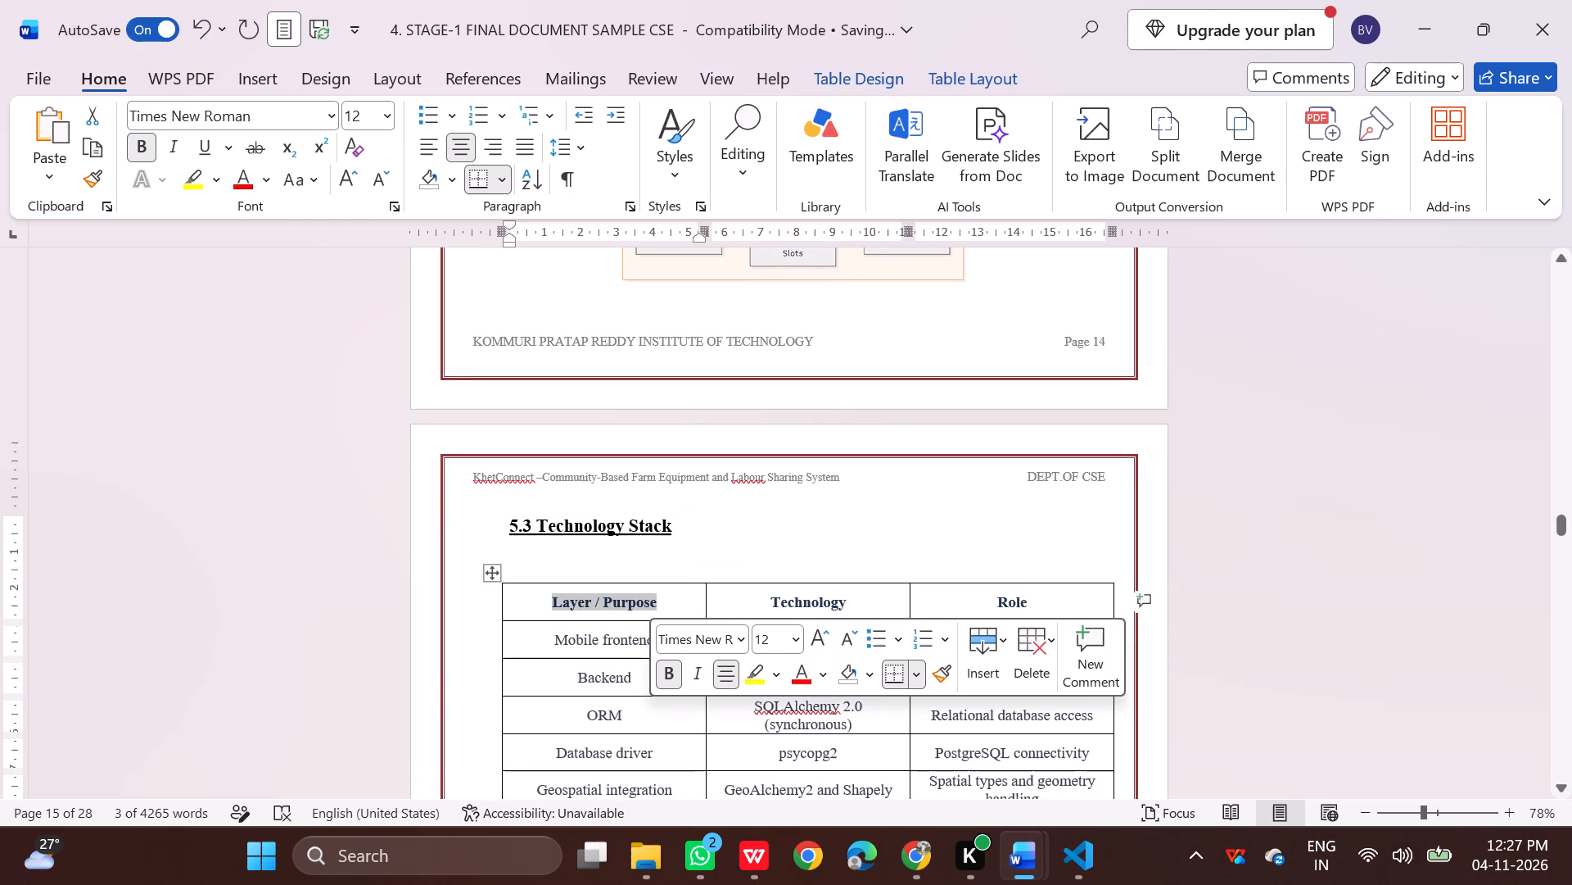
{"action": "left_click", "coordinate": [675, 604]}
{"action": "left_click", "coordinate": [499, 572]}
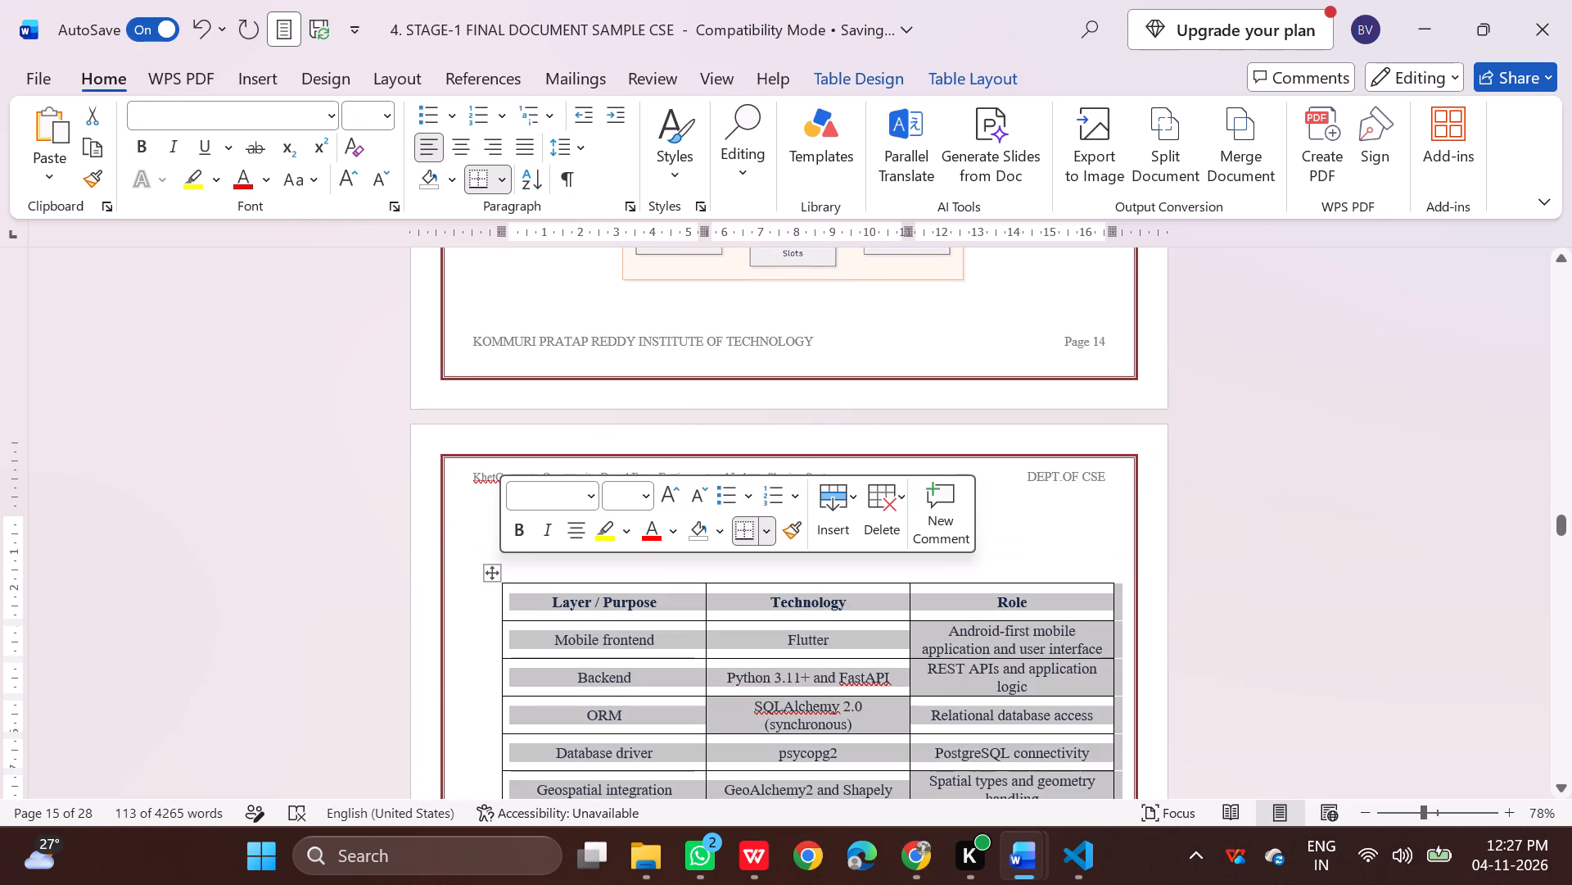
{"action": "left_click", "coordinate": [680, 536]}
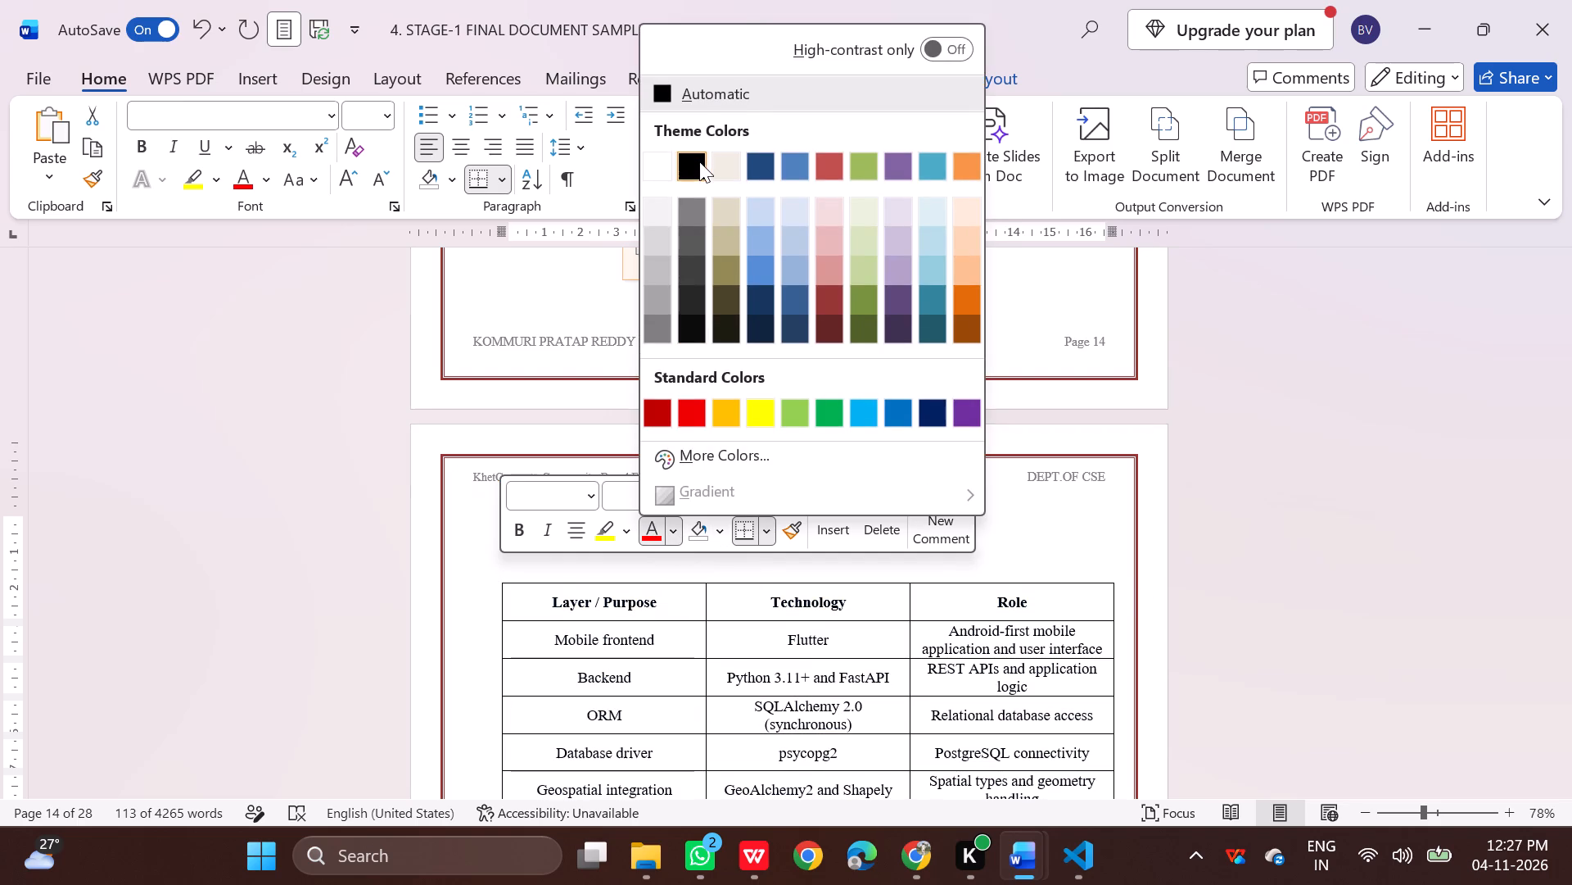
{"action": "left_click", "coordinate": [699, 161]}
{"action": "left_click", "coordinate": [1032, 498]}
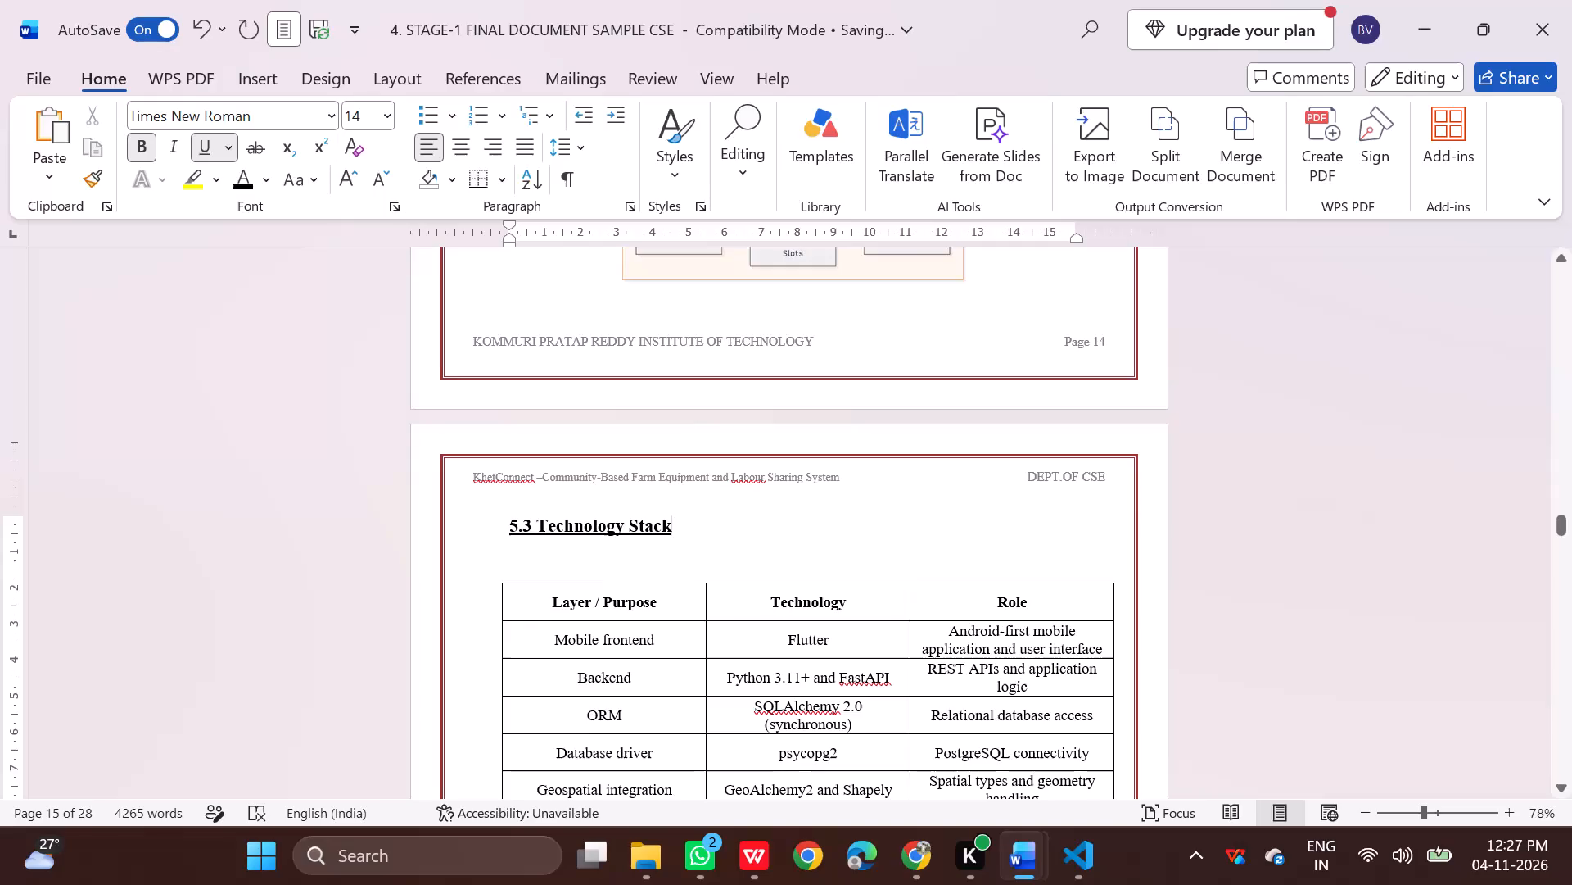
Recheck the pages from the 5.1 Architecture Layers text through the 5.2 diagram and technology table to the 5.4 Database Design heading.
{"action": "scroll", "coordinate": [963, 583], "scroll_direction": "up", "scroll_amount": 20}
{"action": "scroll", "coordinate": [963, 583], "scroll_direction": "up", "scroll_amount": 4}
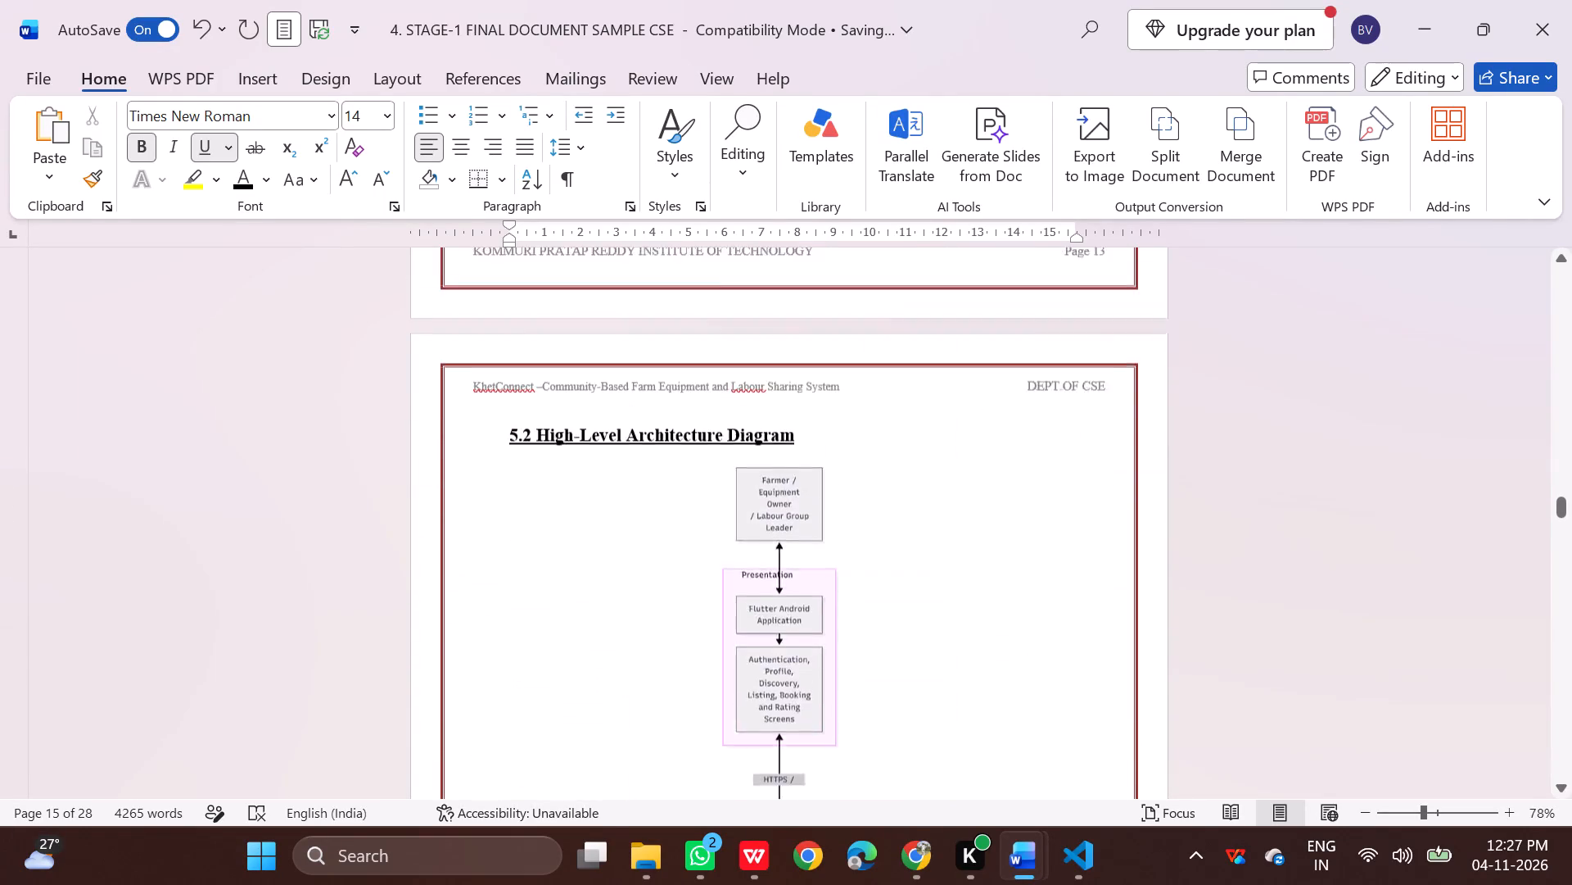
{"action": "scroll", "coordinate": [963, 583], "scroll_direction": "up", "scroll_amount": 16}
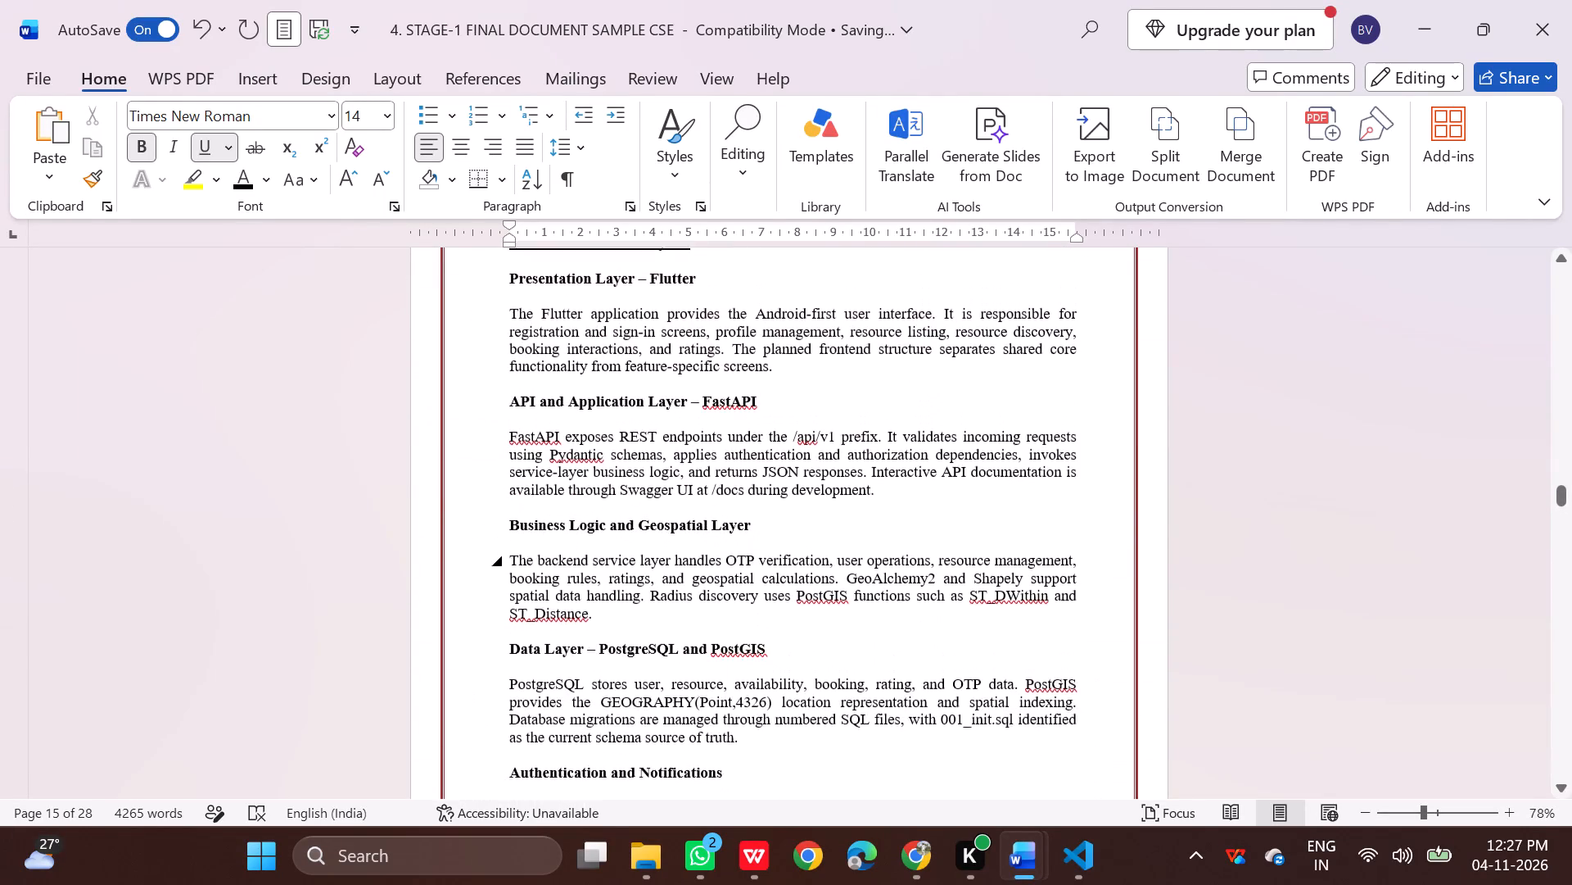
{"action": "scroll", "coordinate": [963, 583], "scroll_direction": "up", "scroll_amount": 4}
{"action": "scroll", "coordinate": [963, 583], "scroll_direction": "down", "scroll_amount": 20}
{"action": "scroll", "coordinate": [963, 583], "scroll_direction": "down", "scroll_amount": 1}
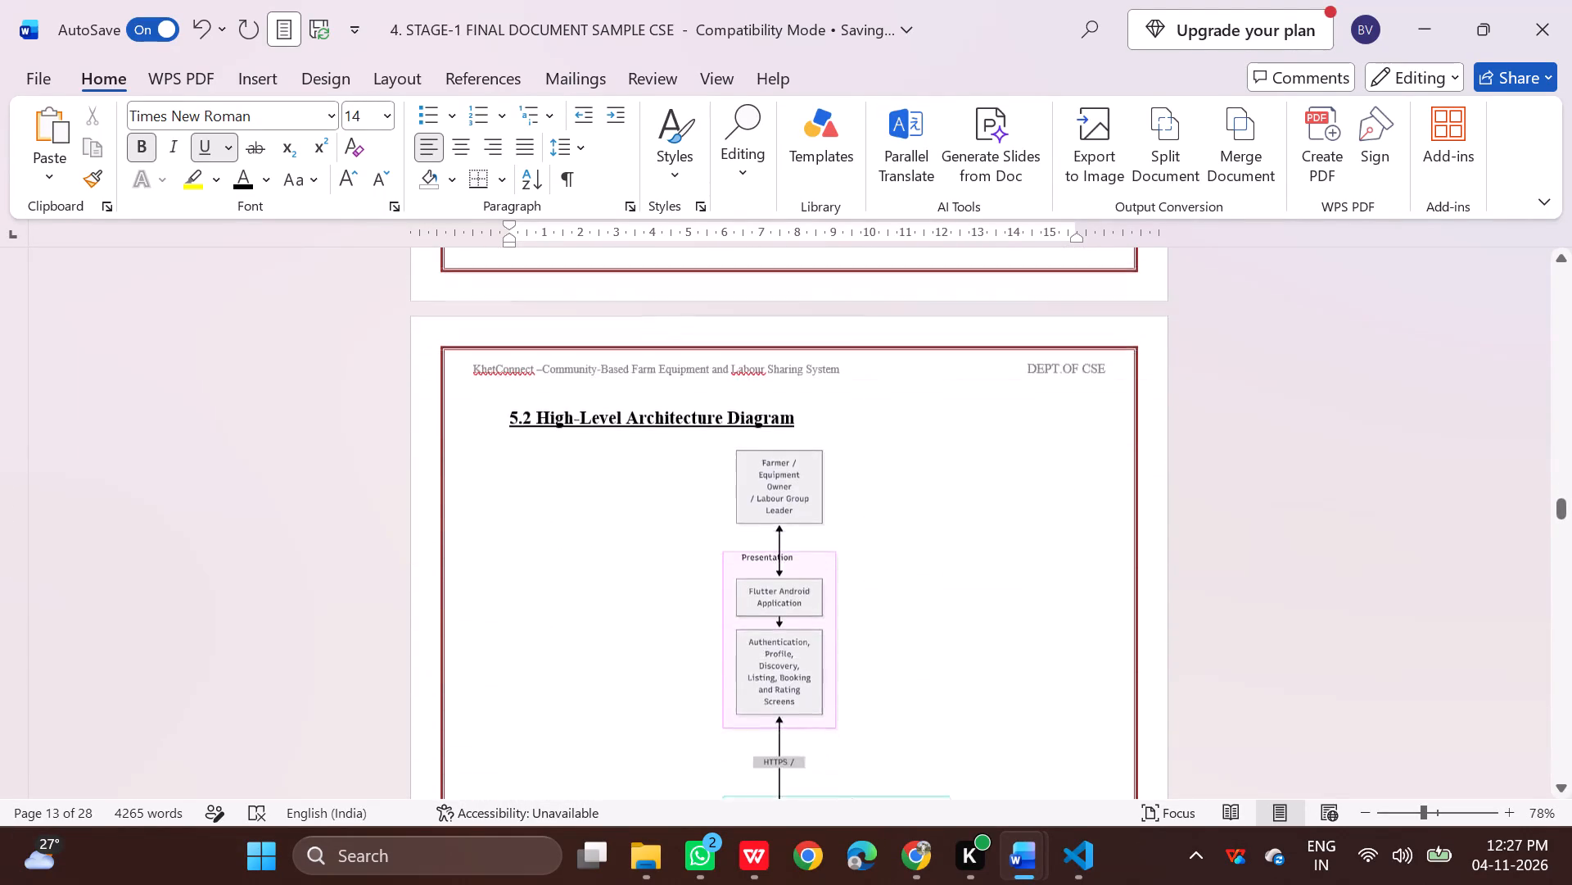
{"action": "scroll", "coordinate": [963, 583], "scroll_direction": "down", "scroll_amount": 20}
{"action": "scroll", "coordinate": [963, 583], "scroll_direction": "down", "scroll_amount": 11}
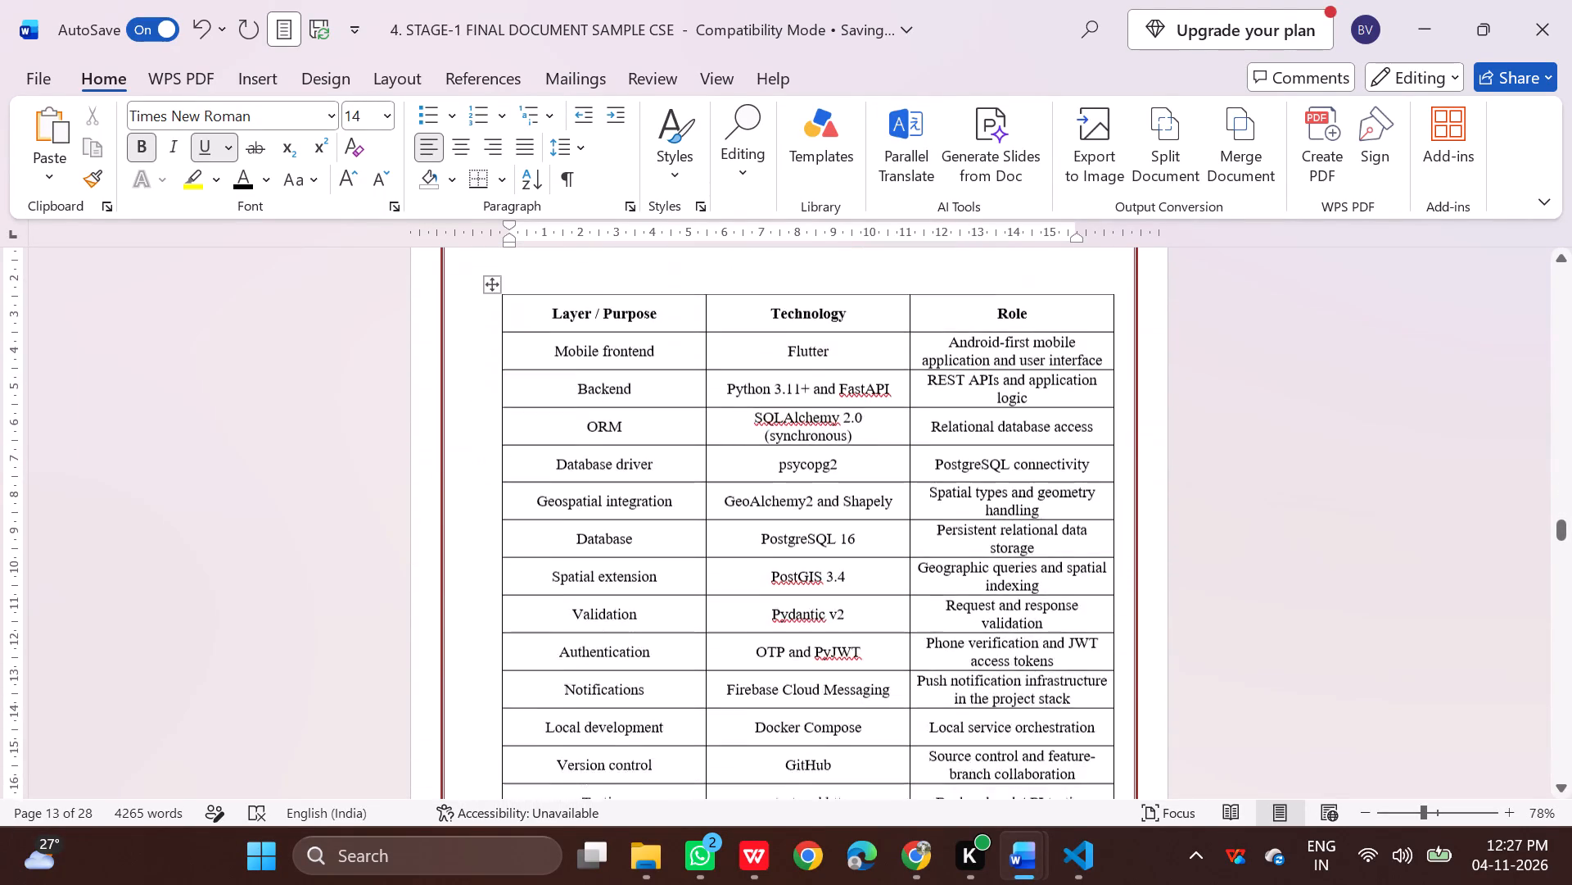
{"action": "scroll", "coordinate": [963, 583], "scroll_direction": "down", "scroll_amount": 9}
{"action": "scroll", "coordinate": [962, 570], "scroll_direction": "up", "scroll_amount": 2}
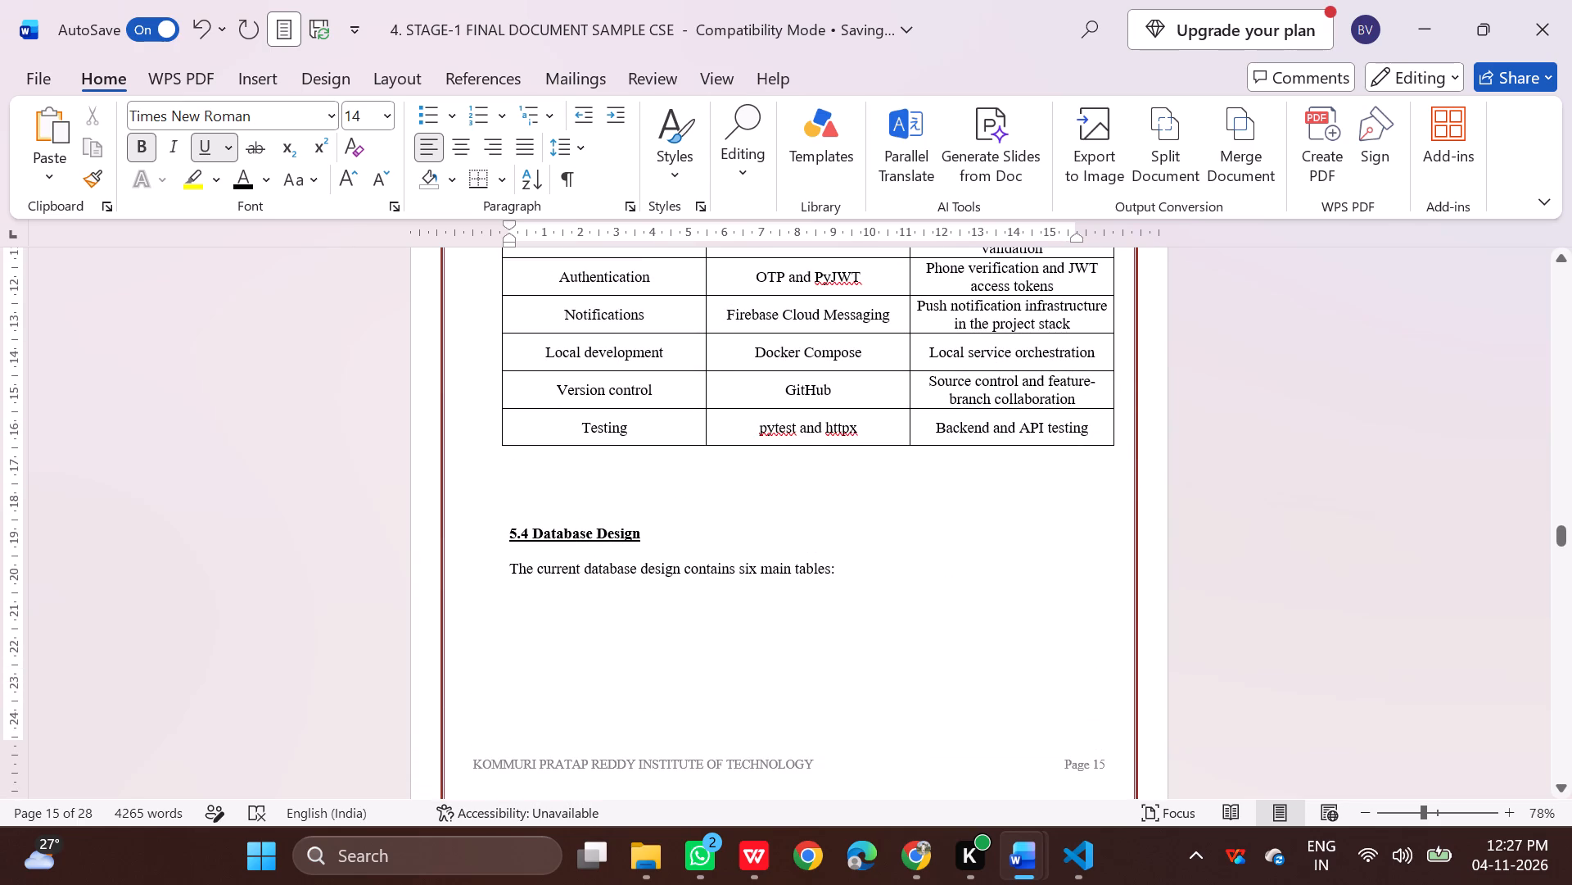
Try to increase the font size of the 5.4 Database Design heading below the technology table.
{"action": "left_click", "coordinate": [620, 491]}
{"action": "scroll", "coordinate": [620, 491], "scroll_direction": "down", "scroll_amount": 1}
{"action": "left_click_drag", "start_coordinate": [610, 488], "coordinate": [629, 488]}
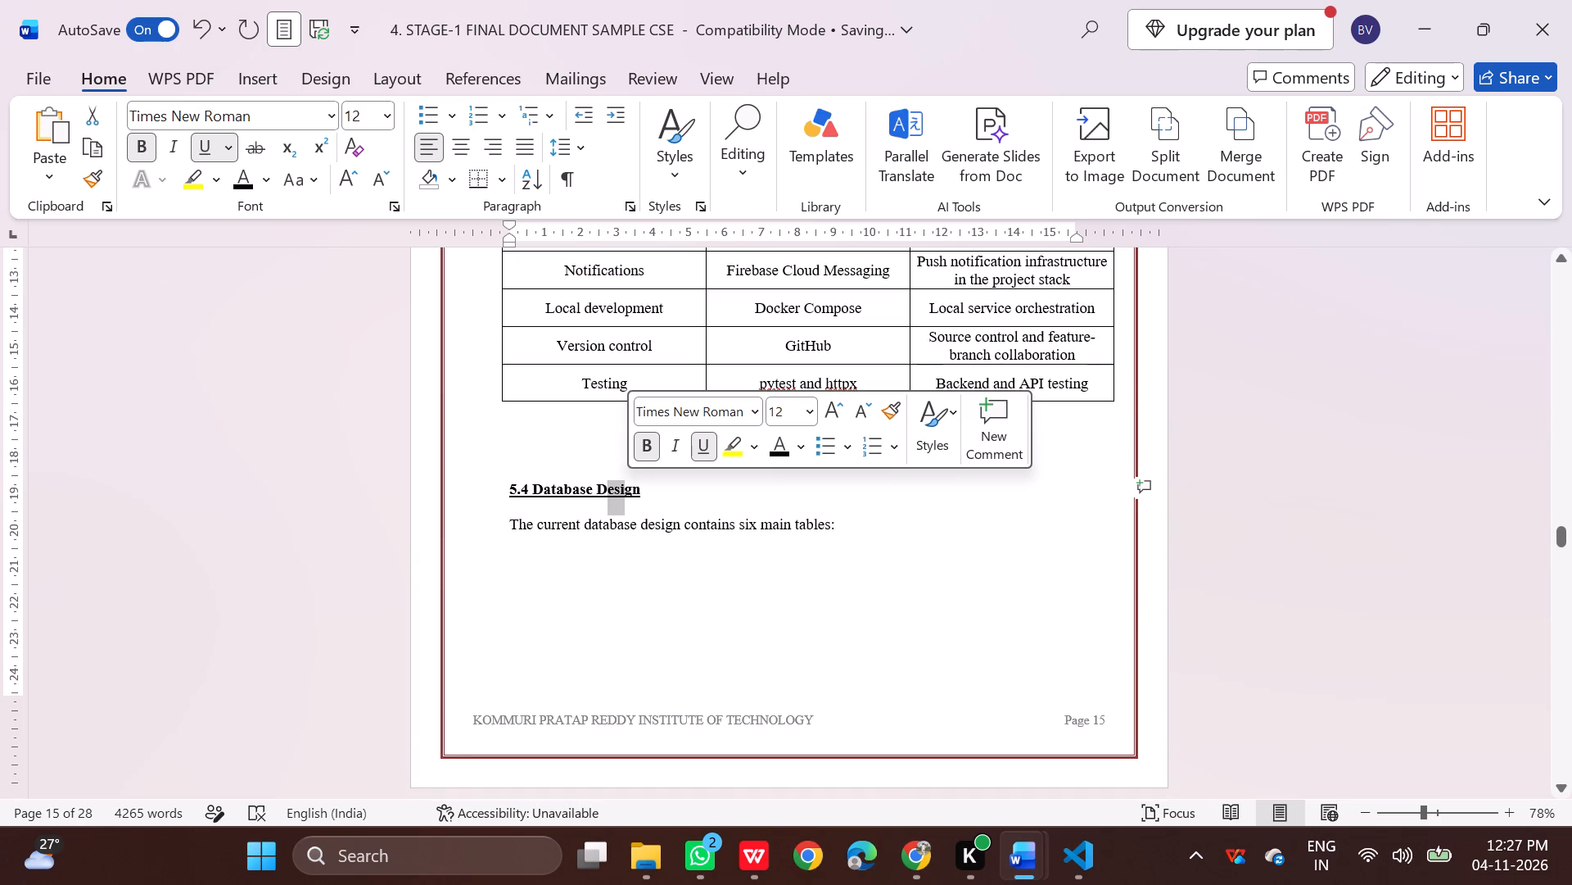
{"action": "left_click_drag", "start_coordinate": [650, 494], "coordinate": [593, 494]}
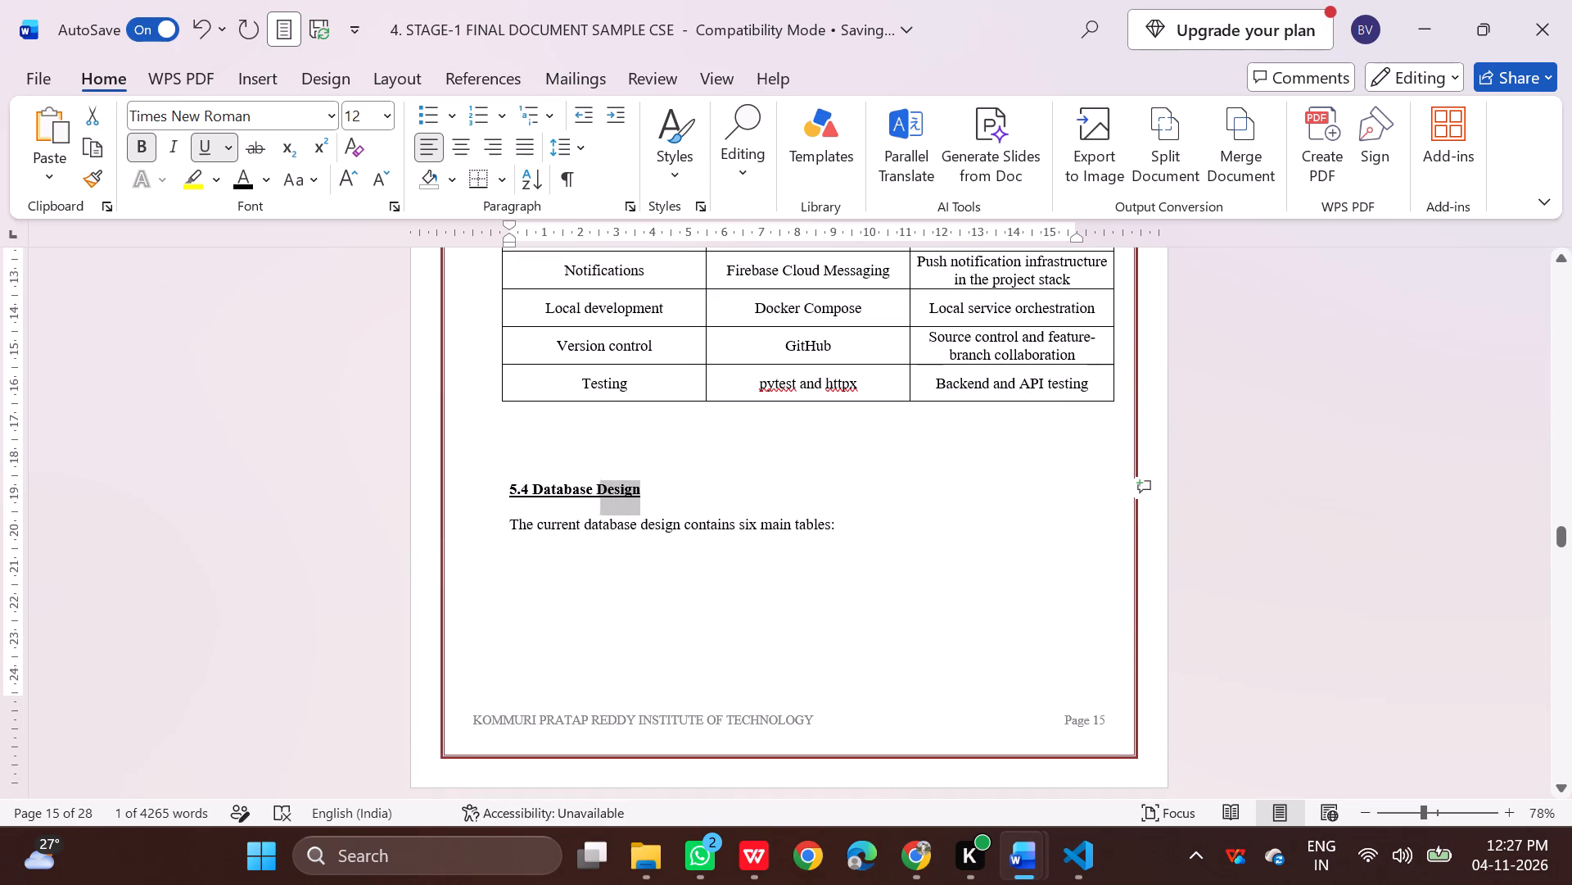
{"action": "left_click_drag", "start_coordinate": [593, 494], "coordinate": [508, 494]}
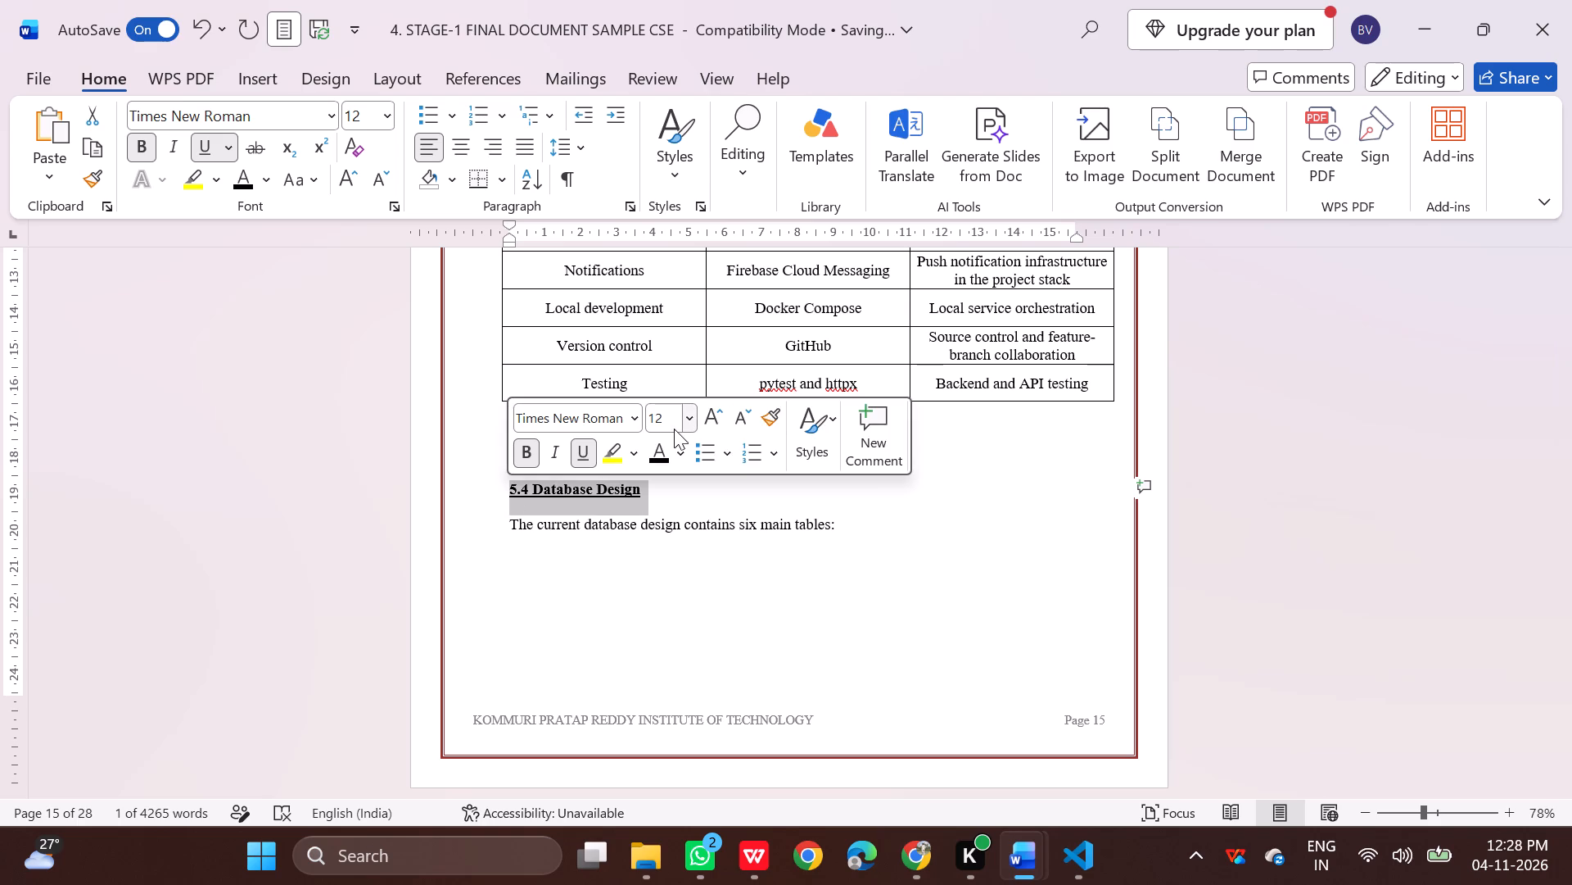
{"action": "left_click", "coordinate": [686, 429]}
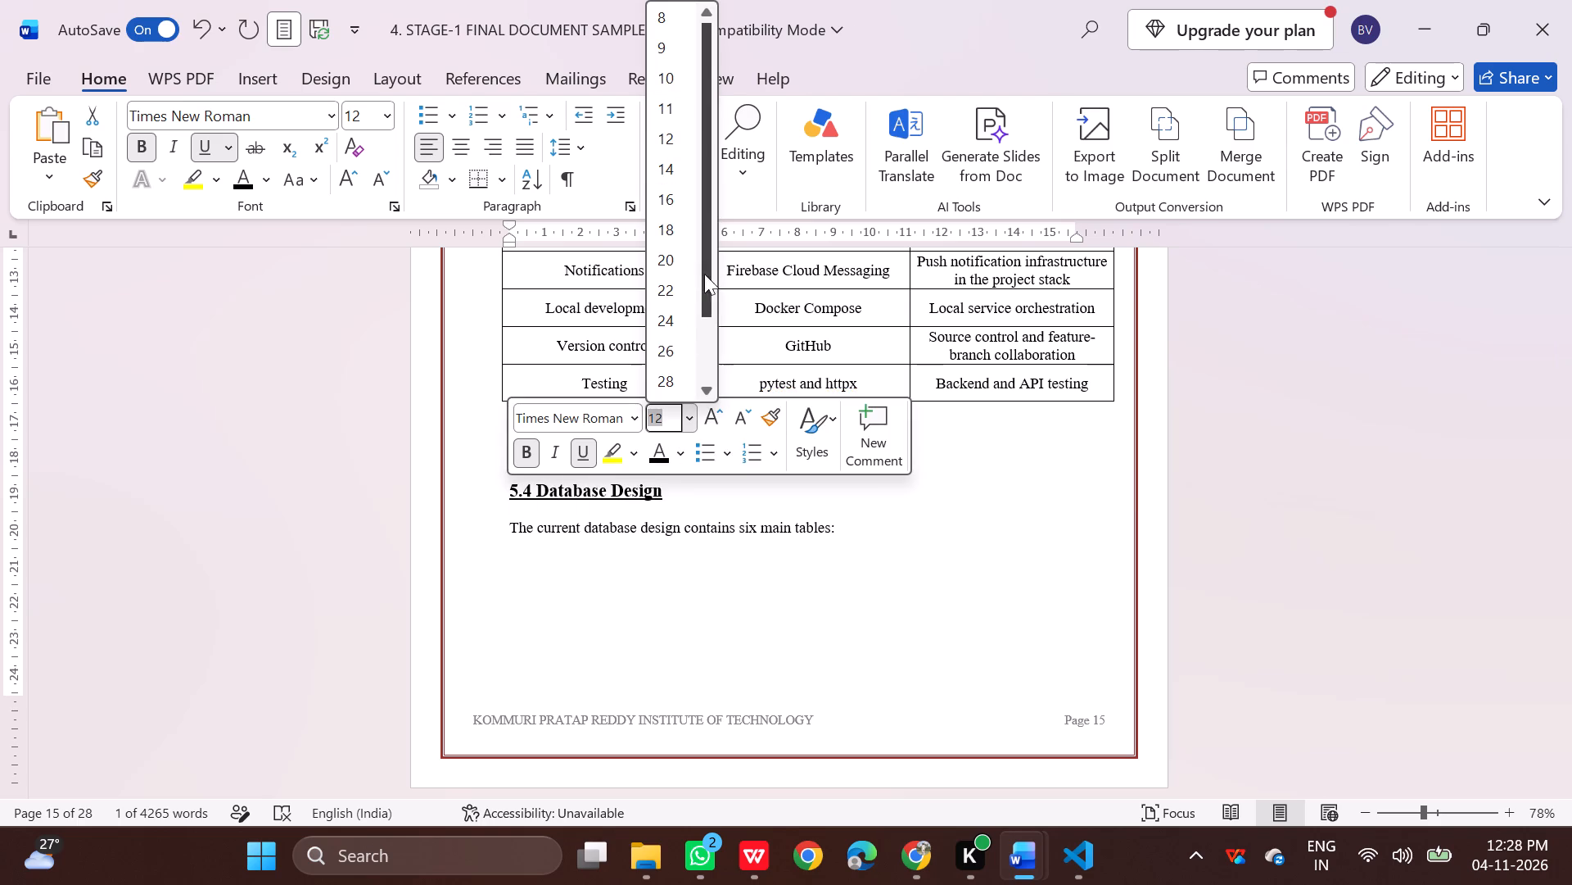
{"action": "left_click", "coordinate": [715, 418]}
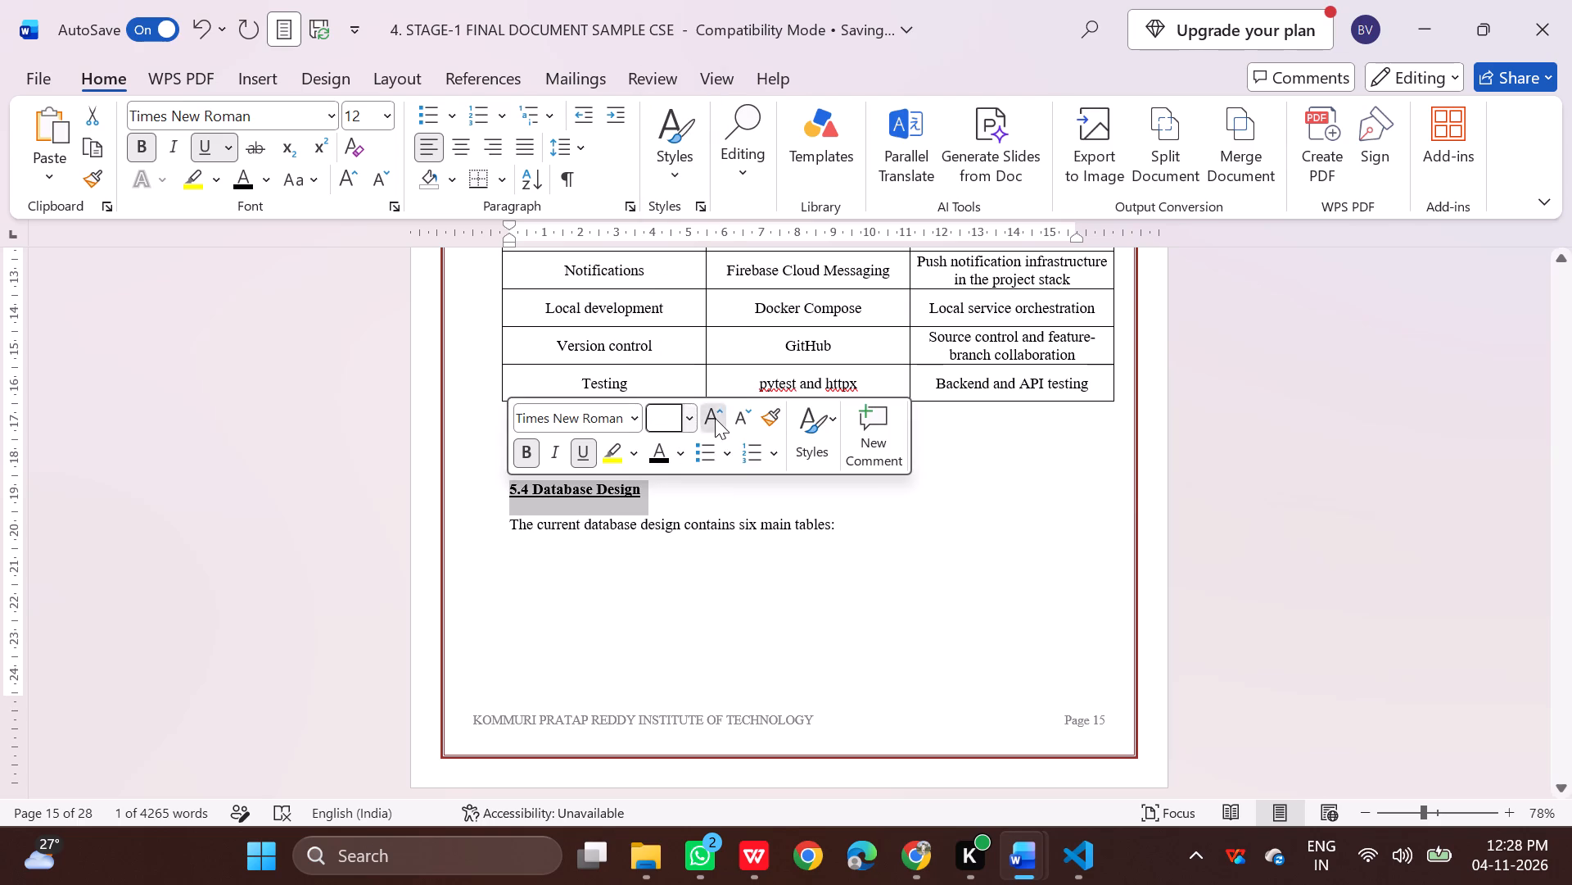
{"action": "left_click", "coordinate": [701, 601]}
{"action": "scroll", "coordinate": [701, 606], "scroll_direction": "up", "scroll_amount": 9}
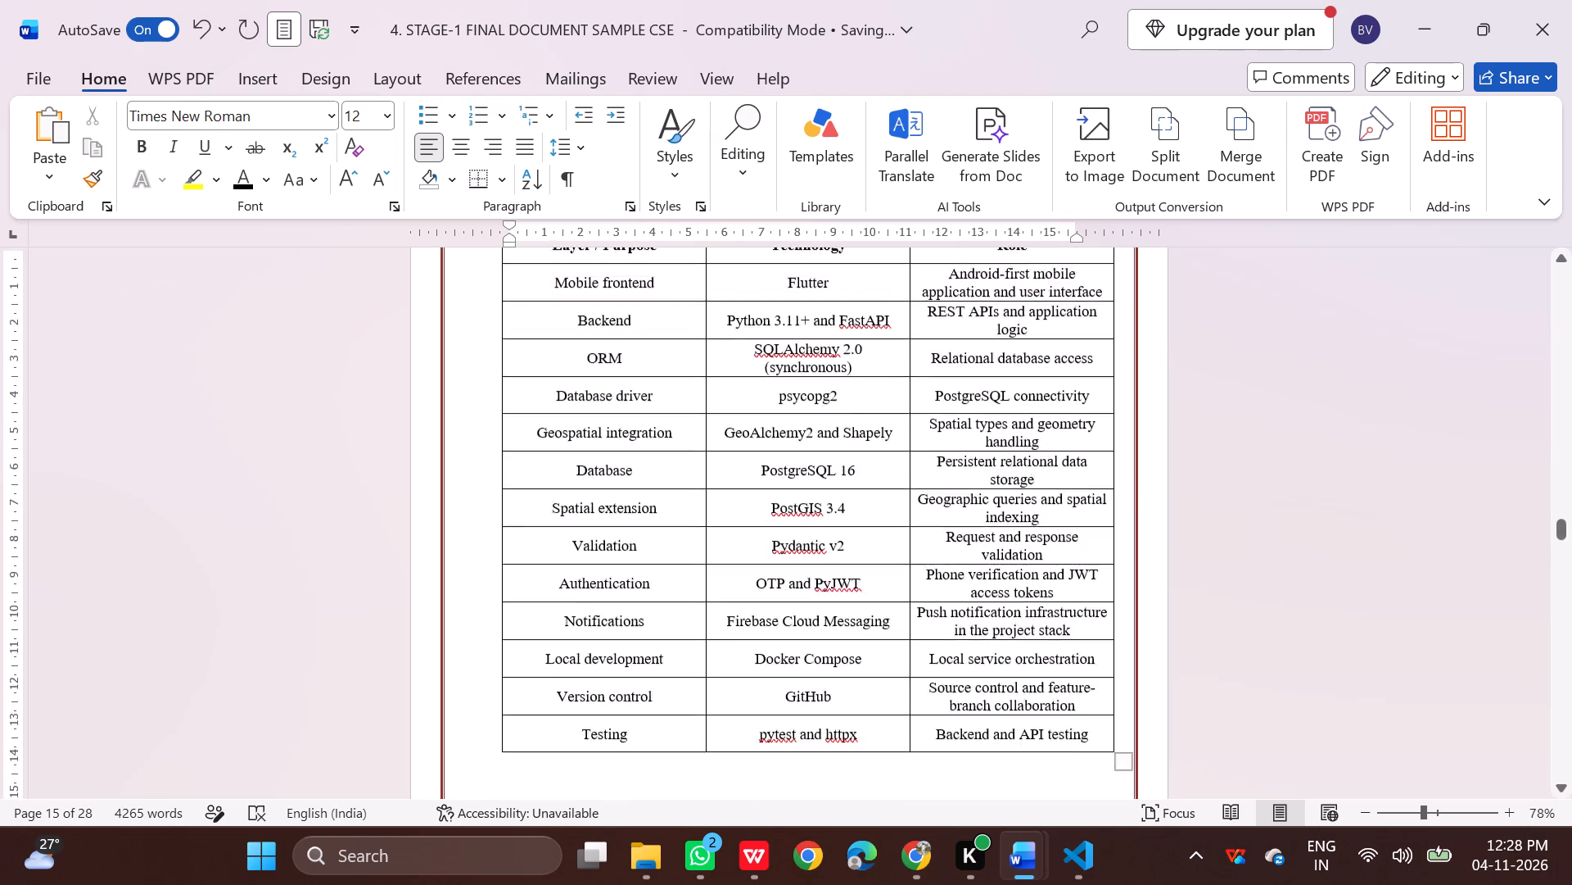
Delete the blank lines between the 5.3 Technology Stack table and the 5.4 Database Design heading.
{"action": "scroll", "coordinate": [701, 606], "scroll_direction": "up", "scroll_amount": 11}
{"action": "left_click_drag", "start_coordinate": [657, 704], "coordinate": [576, 717]}
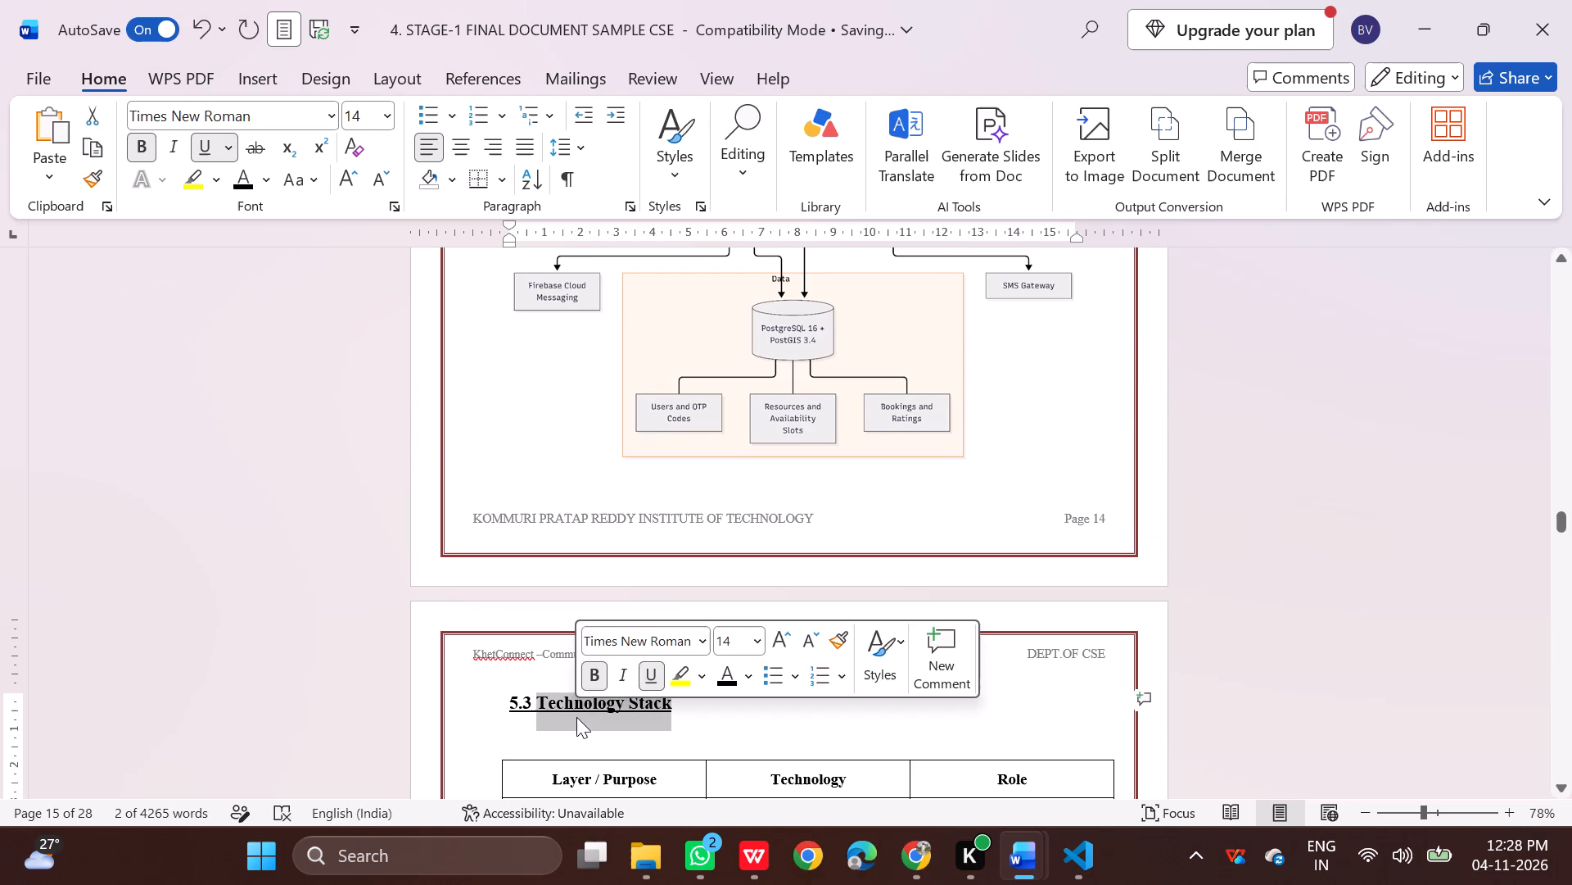
{"action": "scroll", "coordinate": [730, 736], "scroll_direction": "down", "scroll_amount": 20}
{"action": "scroll", "coordinate": [730, 736], "scroll_direction": "down", "scroll_amount": 3}
{"action": "scroll", "coordinate": [745, 574], "scroll_direction": "up", "scroll_amount": 2}
{"action": "left_click", "coordinate": [541, 391]}
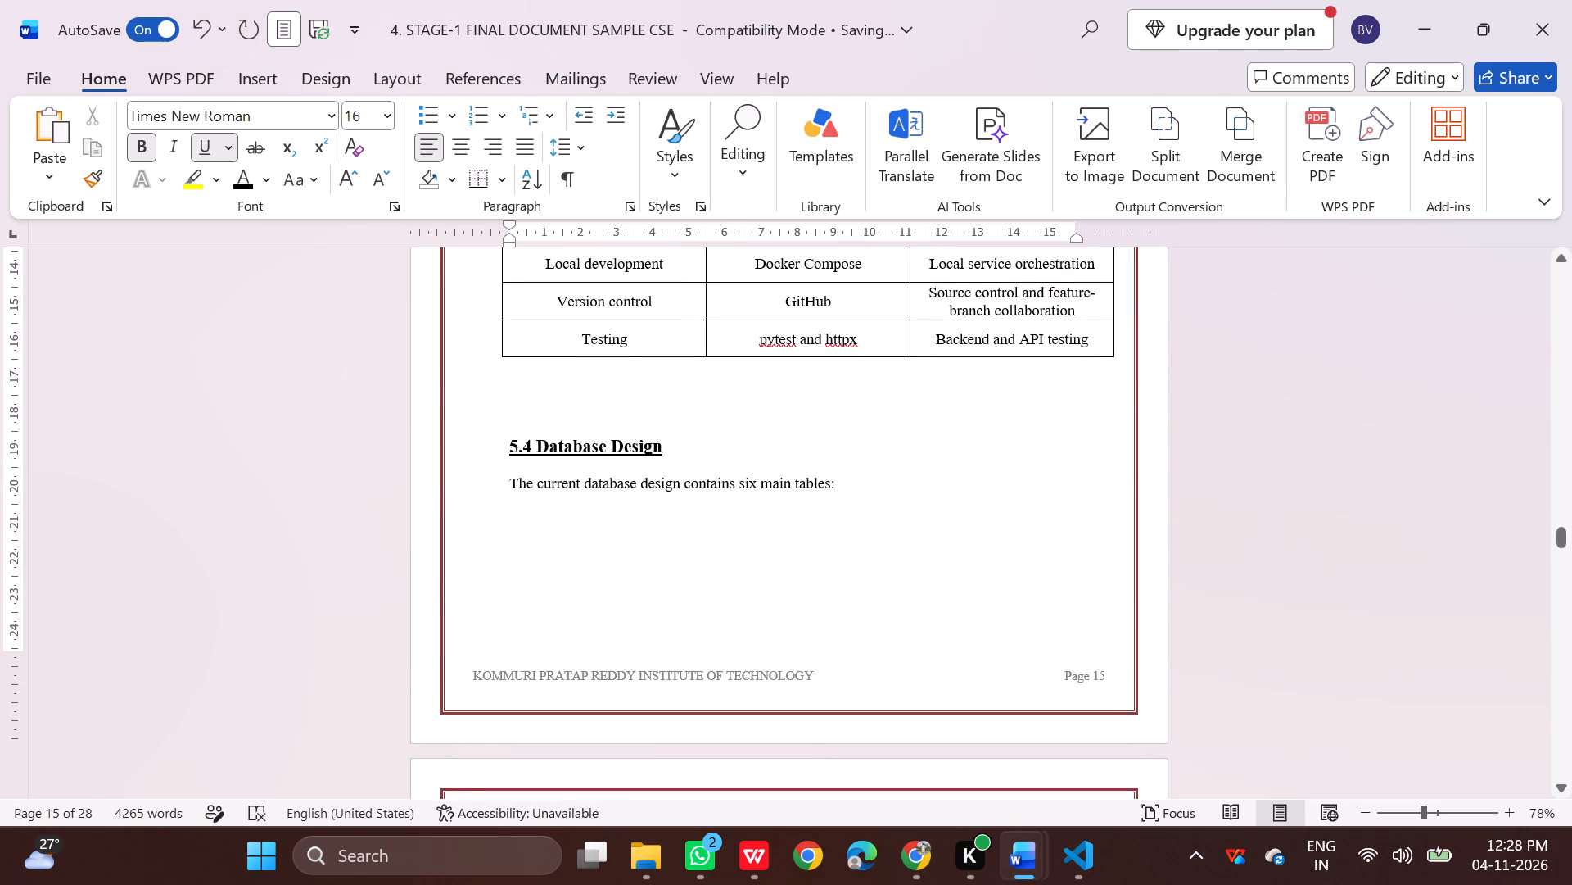
{"action": "key", "text": "BackSpace"}
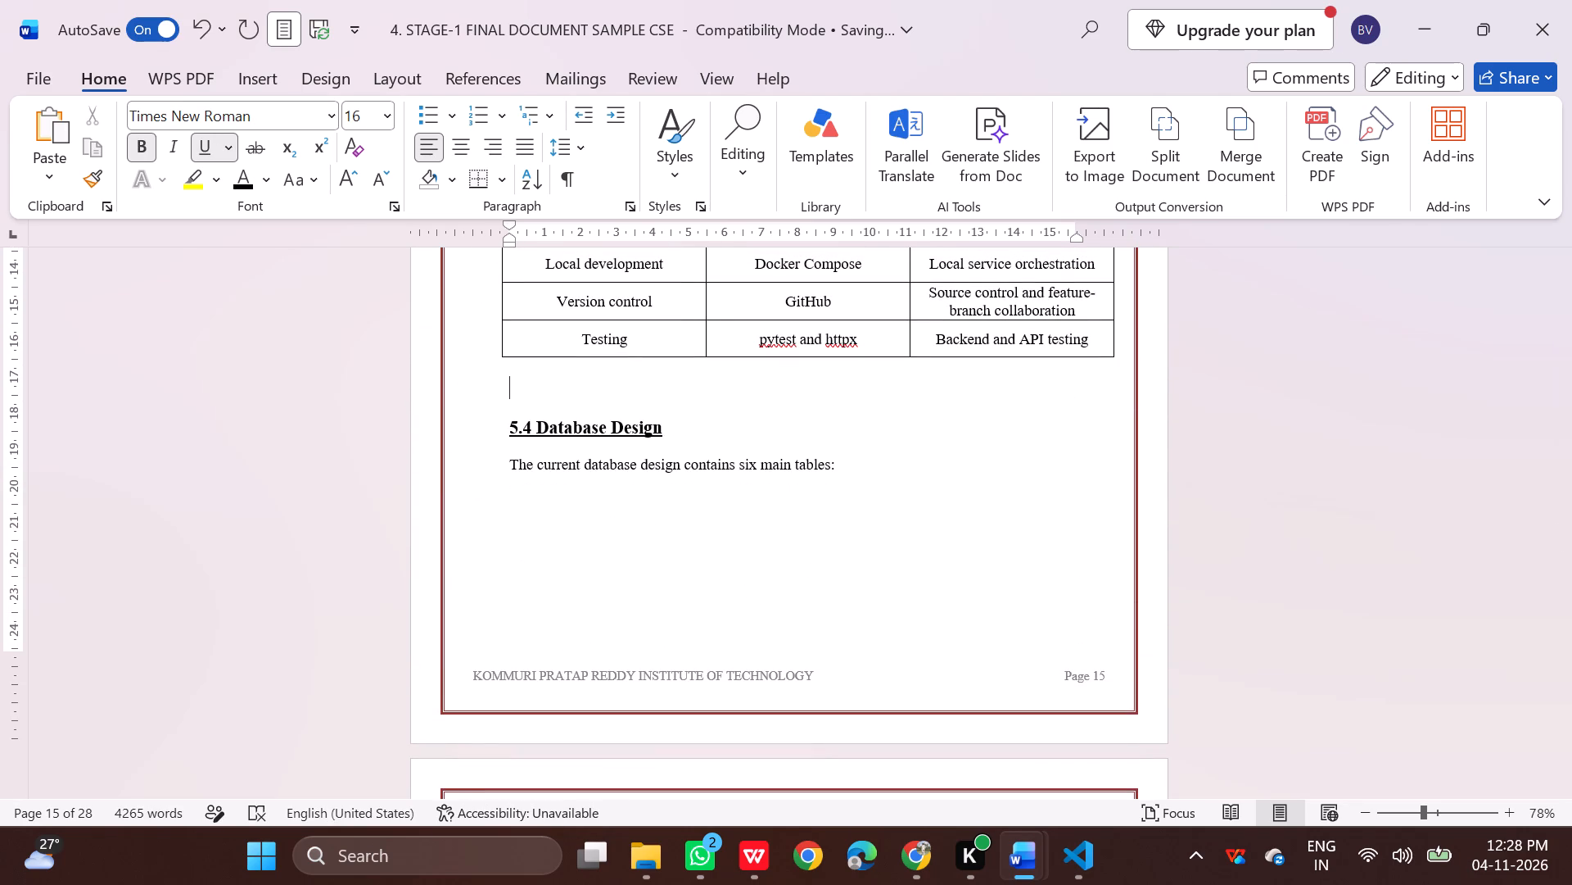
{"action": "key", "text": "Delete"}
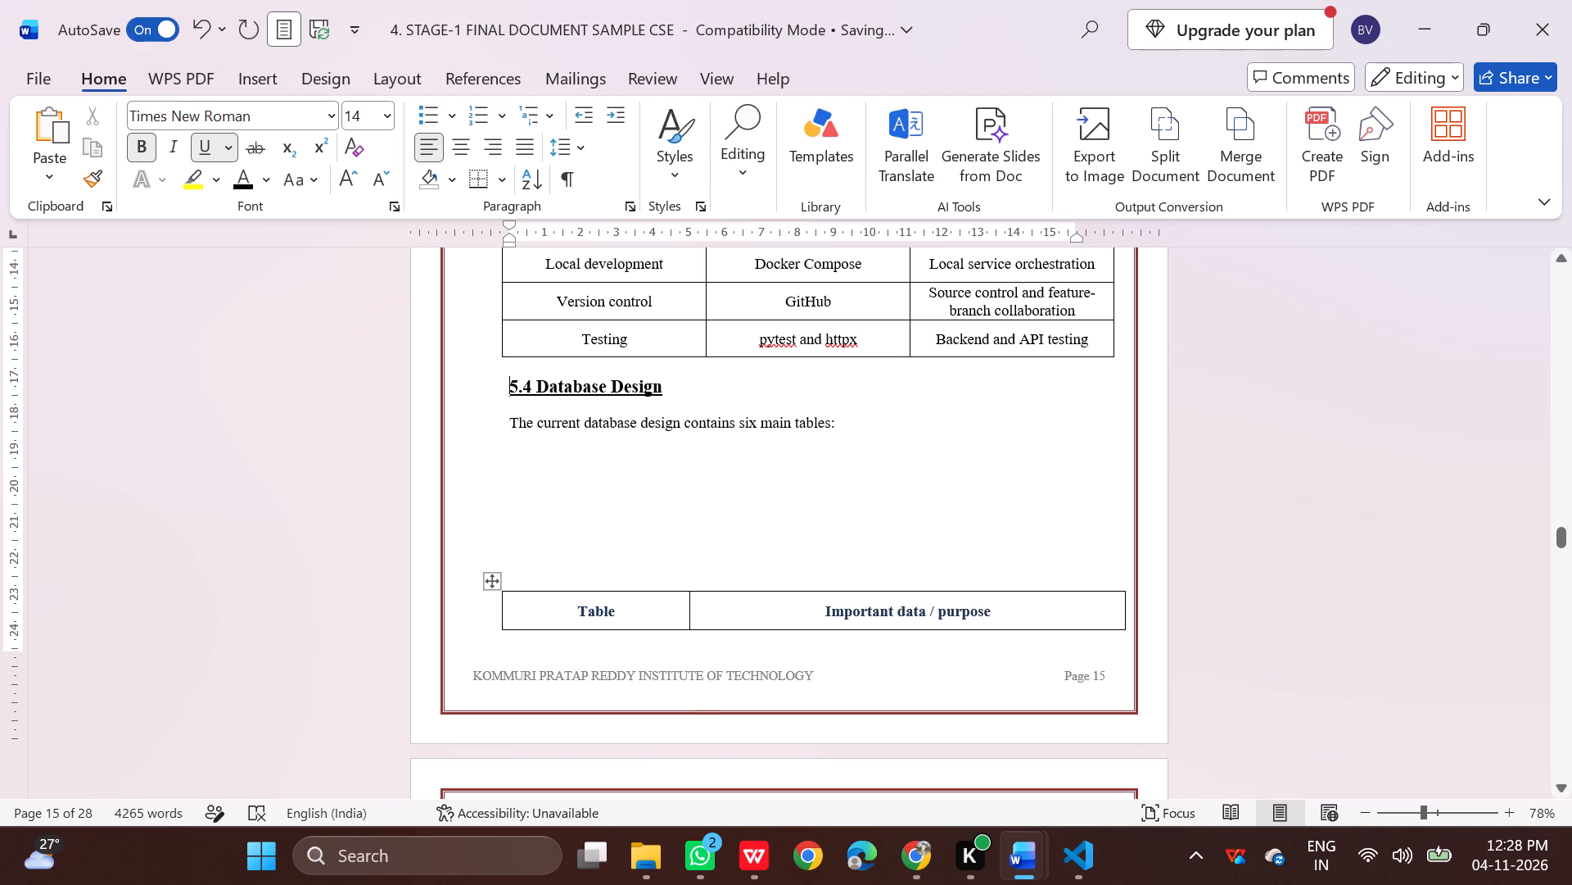
Remove the empty lines between the sentence introducing the six main tables and the database table in section 5.4.
{"action": "left_click", "coordinate": [676, 552]}
{"action": "key", "text": "BackSpace"}
{"action": "key", "text": "BackSpace"}
{"action": "key", "text": "BackSpace"}
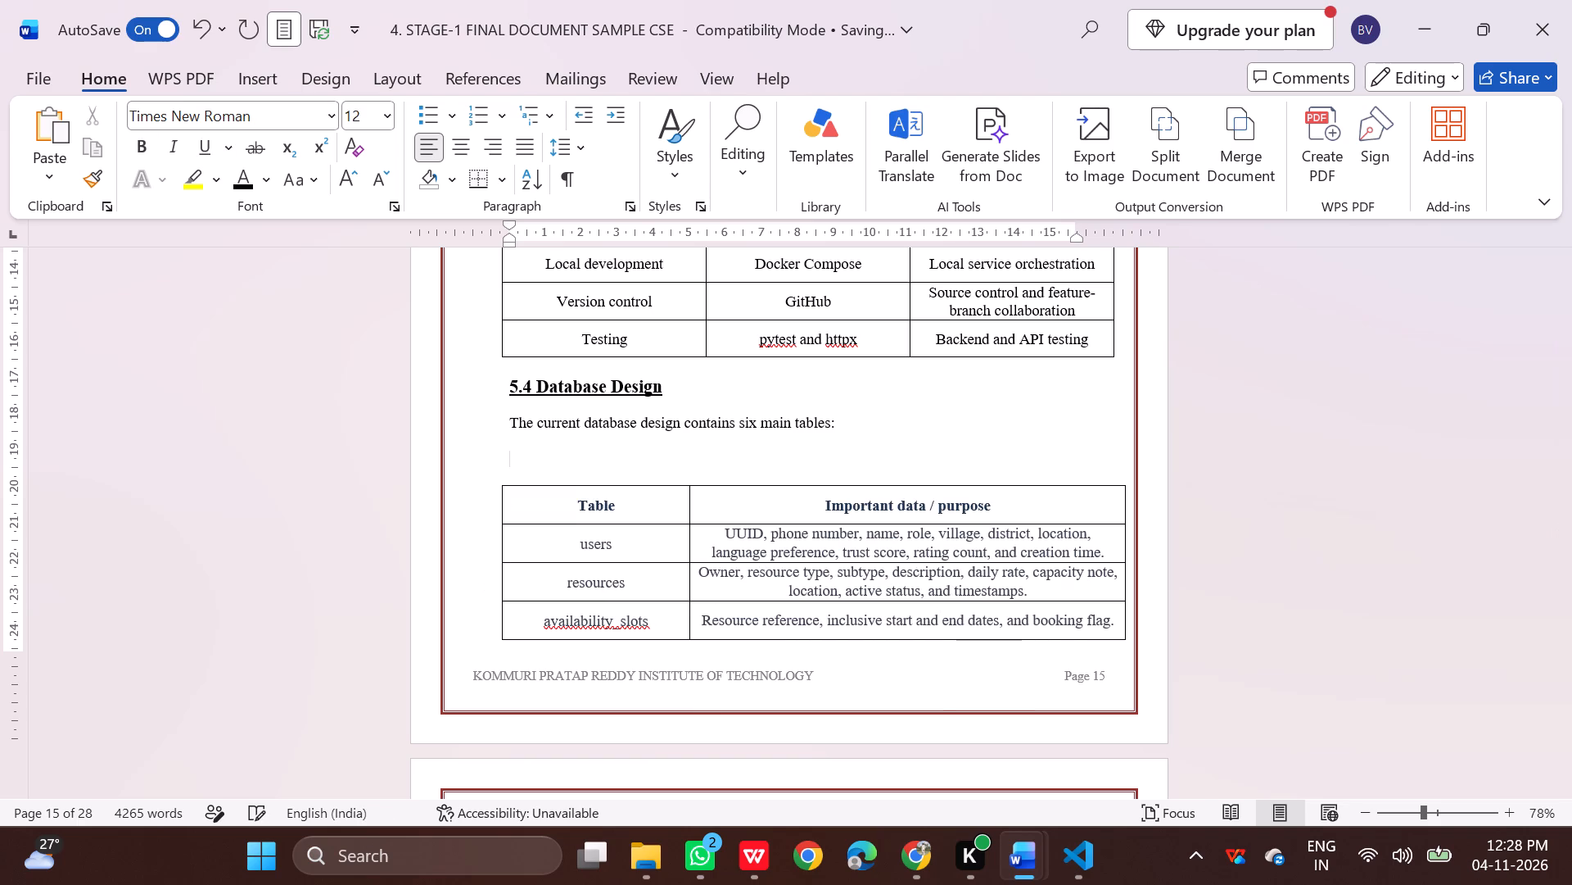
{"action": "key", "text": "Delete"}
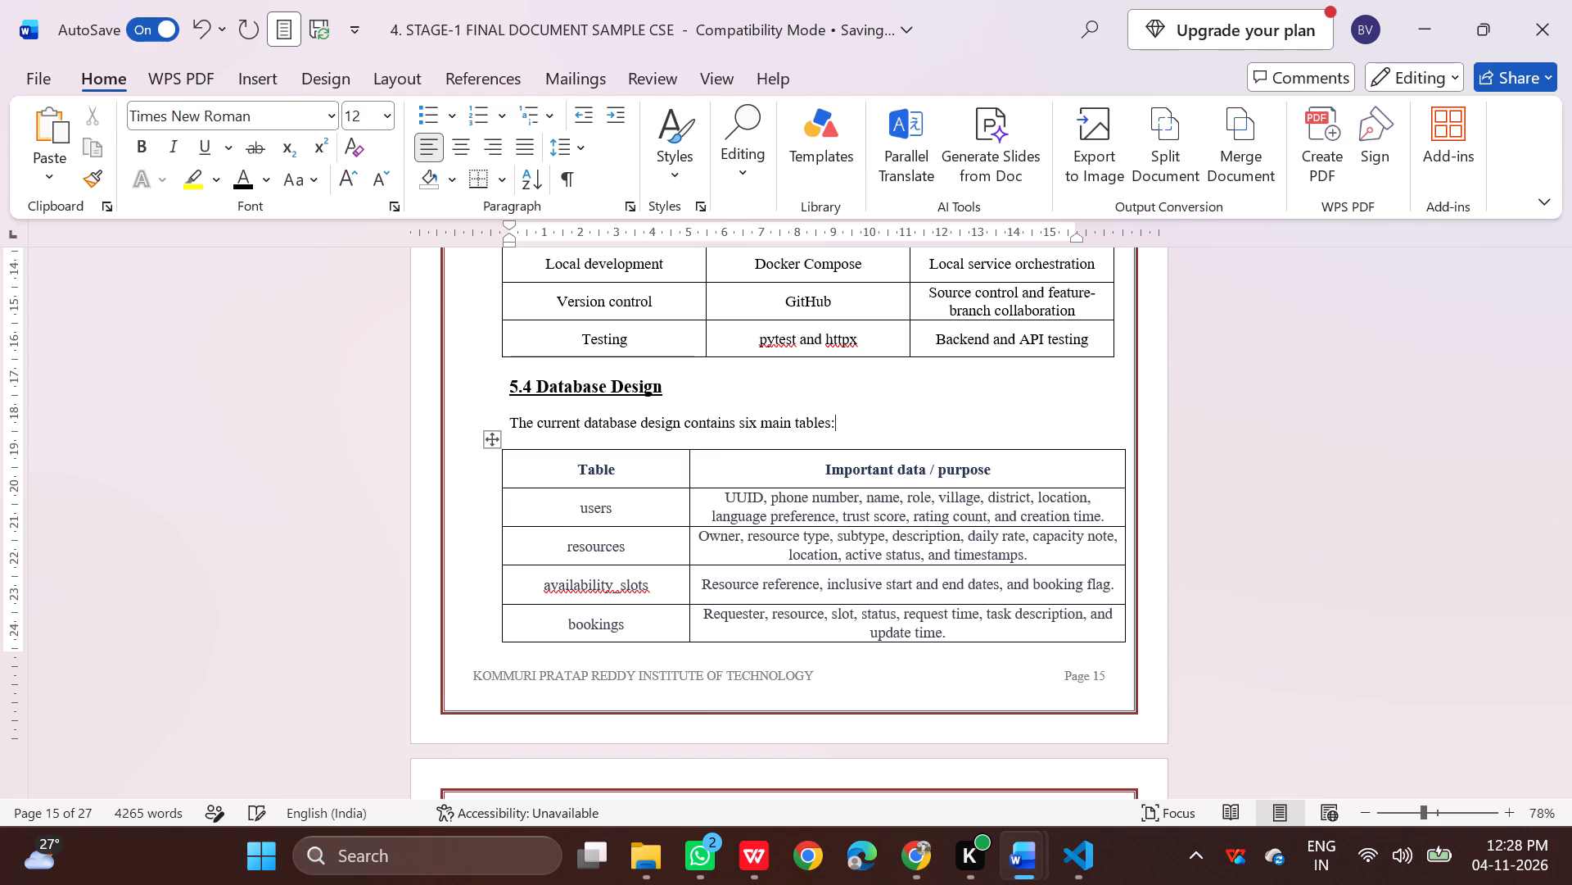
Insert blank lines before the 5.4 Database Design heading so the section starts at the top of page 16.
{"action": "scroll", "coordinate": [687, 662], "scroll_direction": "down", "scroll_amount": 3}
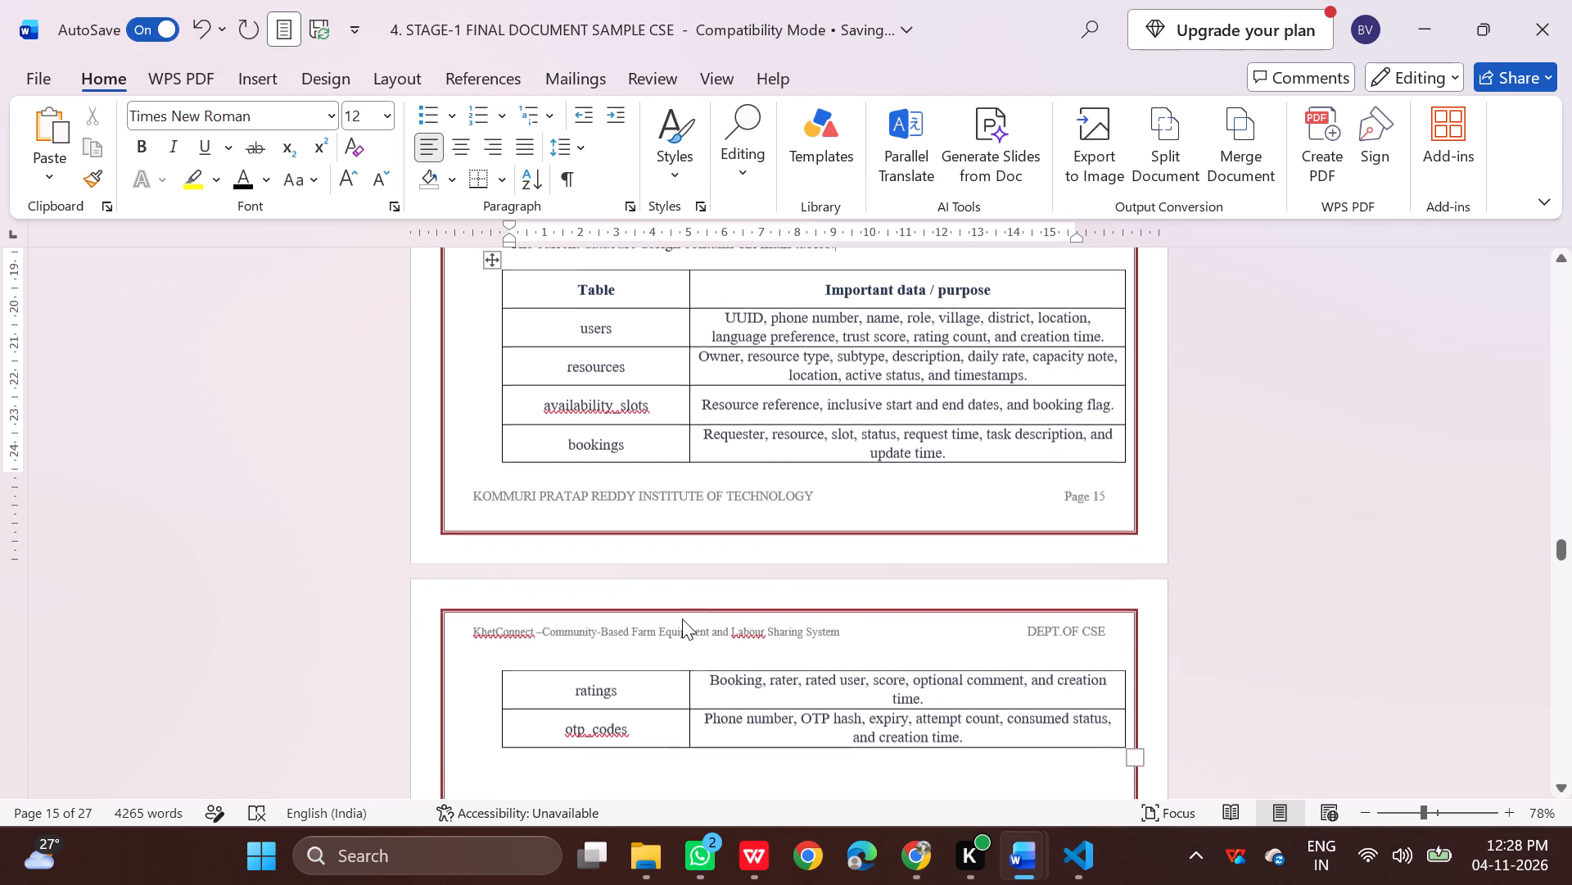
{"action": "scroll", "coordinate": [695, 571], "scroll_direction": "up", "scroll_amount": 1}
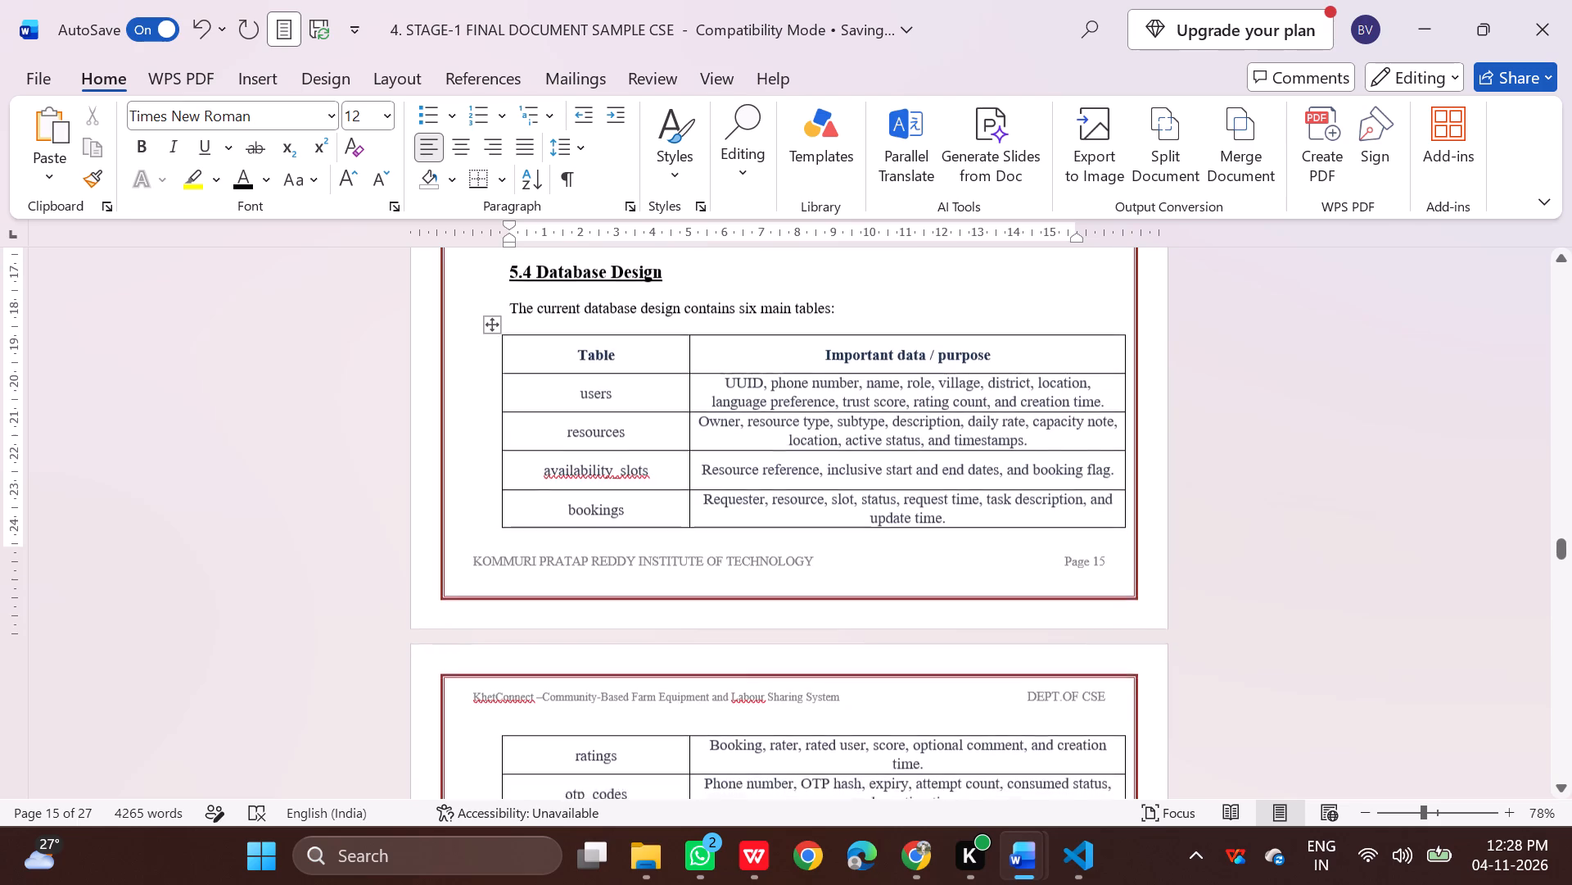
{"action": "scroll", "coordinate": [702, 571], "scroll_direction": "up", "scroll_amount": 1}
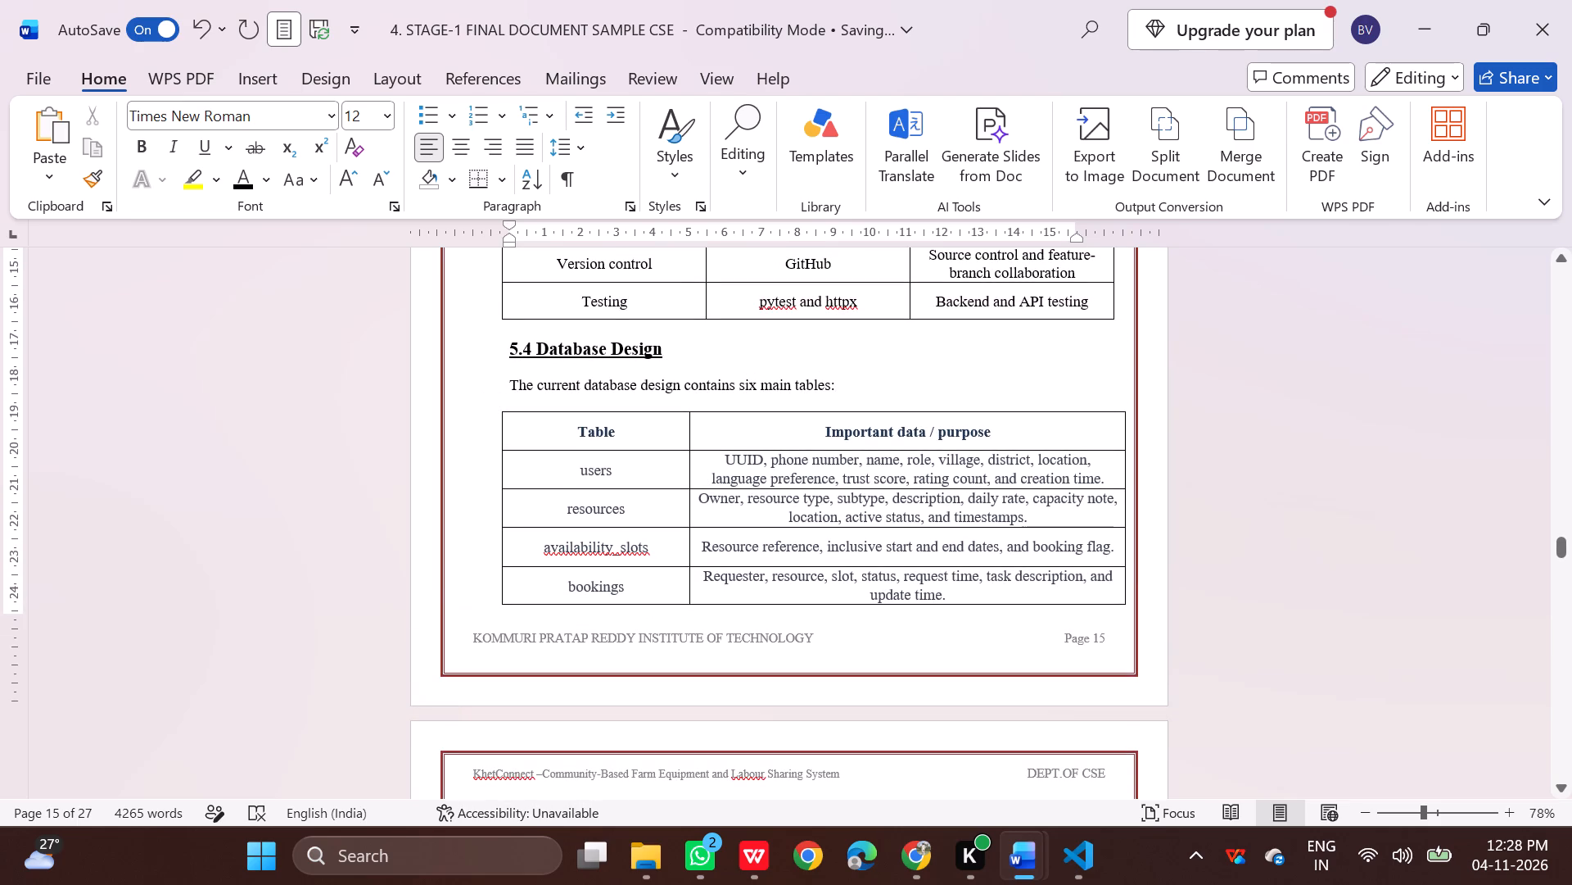
{"action": "left_click", "coordinate": [502, 347]}
{"action": "key", "text": "Return"}
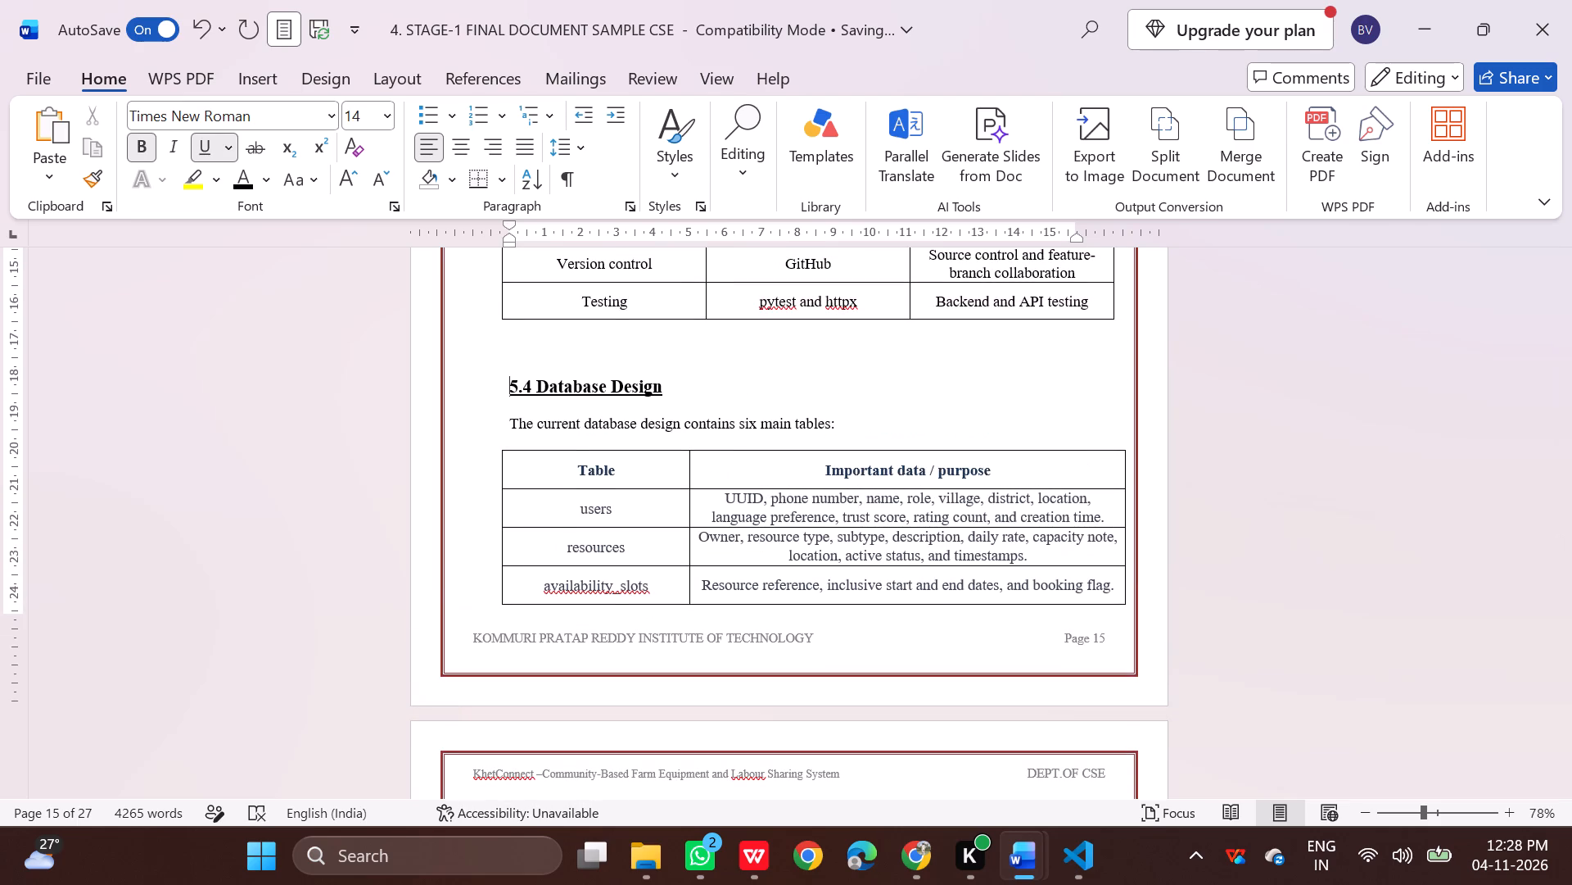
{"action": "key", "text": "Return"}
{"action": "key", "text": "Return"}
{"action": "key", "text": "Return"}
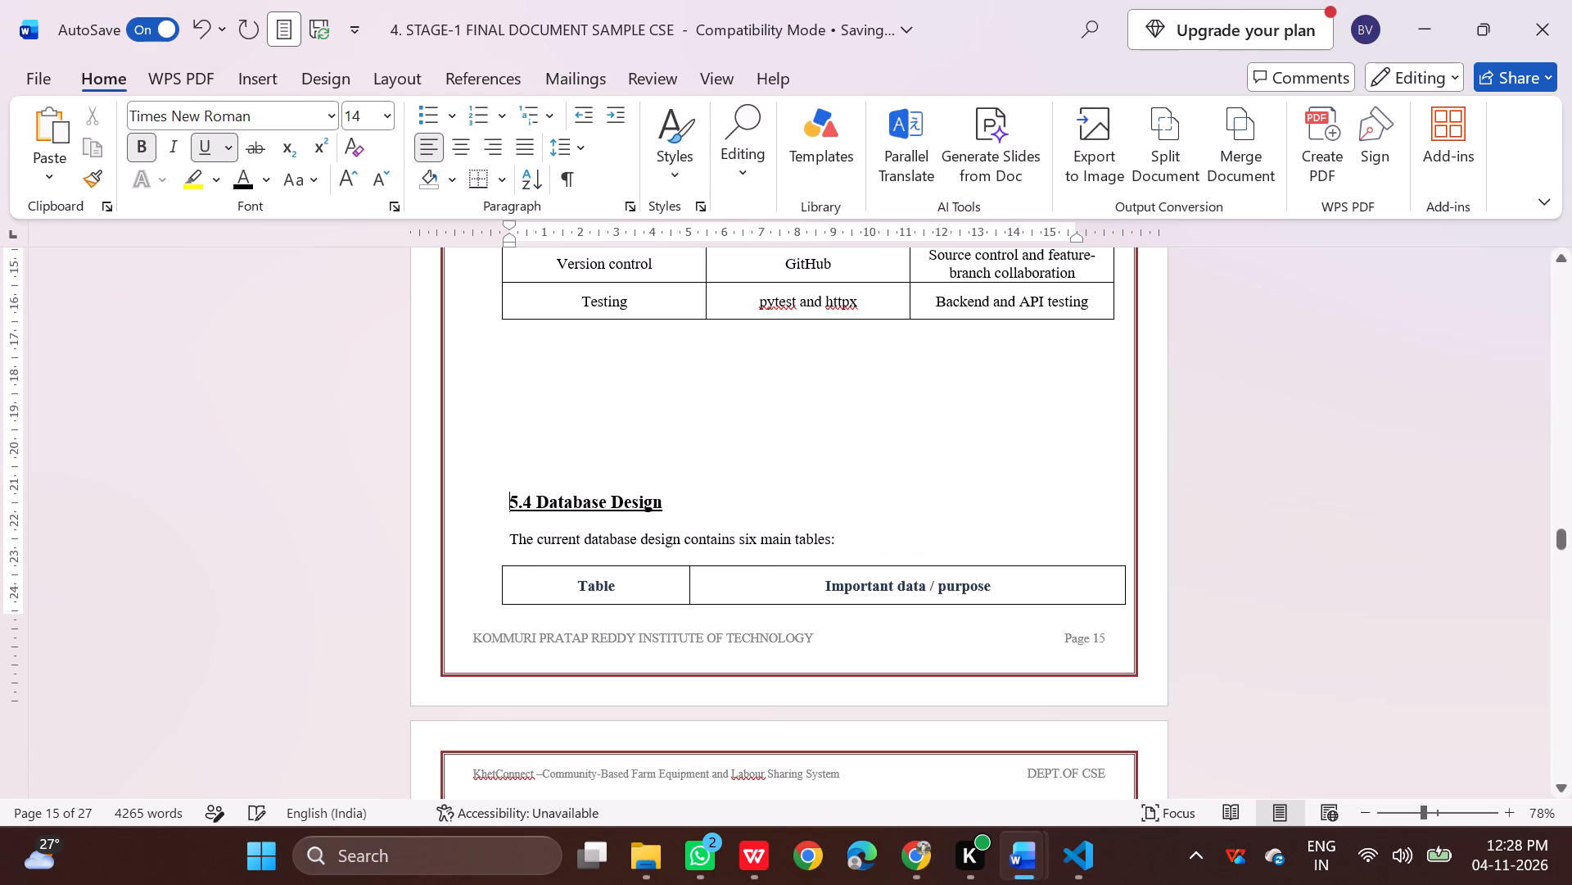
{"action": "key", "text": "Return"}
{"action": "key", "text": "Return"}
{"action": "key", "text": "Return"}
{"action": "scroll", "coordinate": [502, 347], "scroll_direction": "down", "scroll_amount": 4}
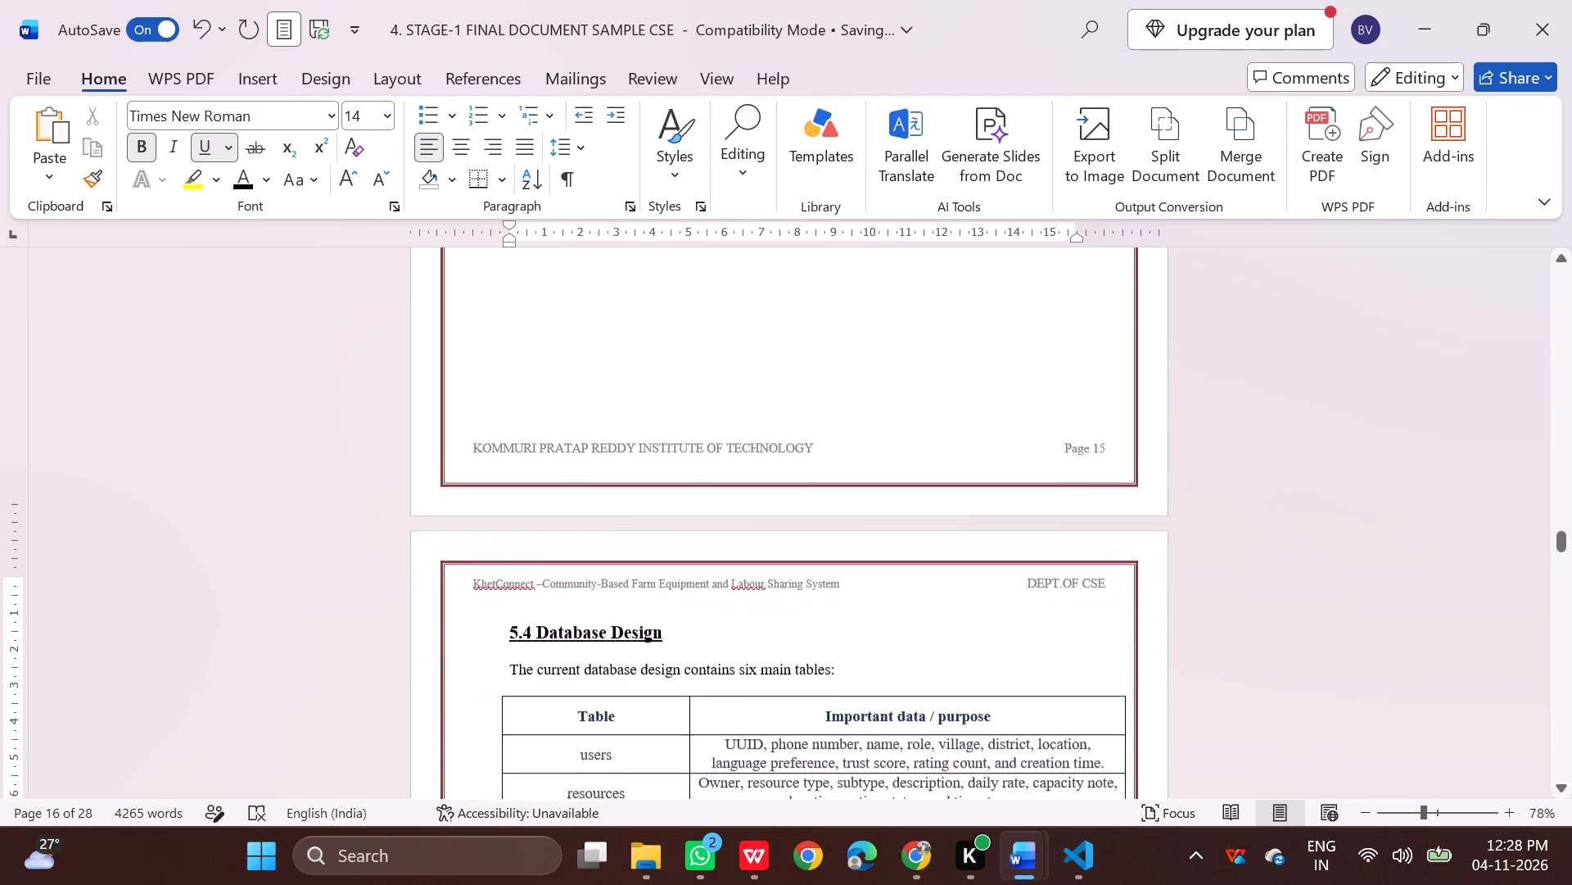
Review the page 16 layout from the 5.4 database table through Important Database Rules and Geospatial Search.
{"action": "scroll", "coordinate": [502, 347], "scroll_direction": "down", "scroll_amount": 3}
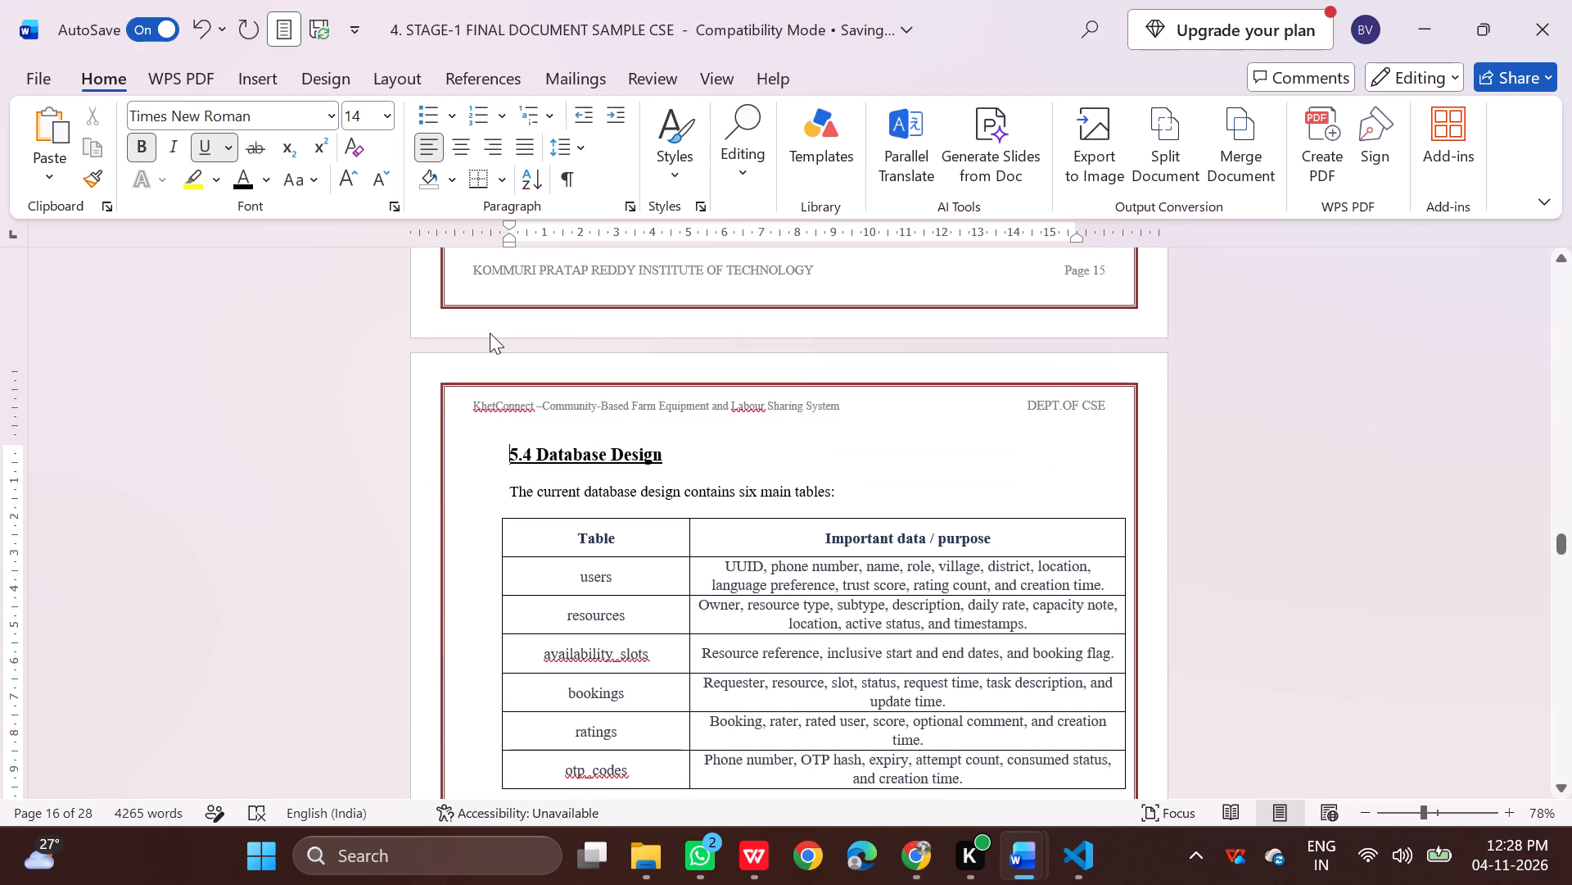
{"action": "scroll", "coordinate": [613, 403], "scroll_direction": "down", "scroll_amount": 14}
{"action": "scroll", "coordinate": [613, 404], "scroll_direction": "up", "scroll_amount": 2}
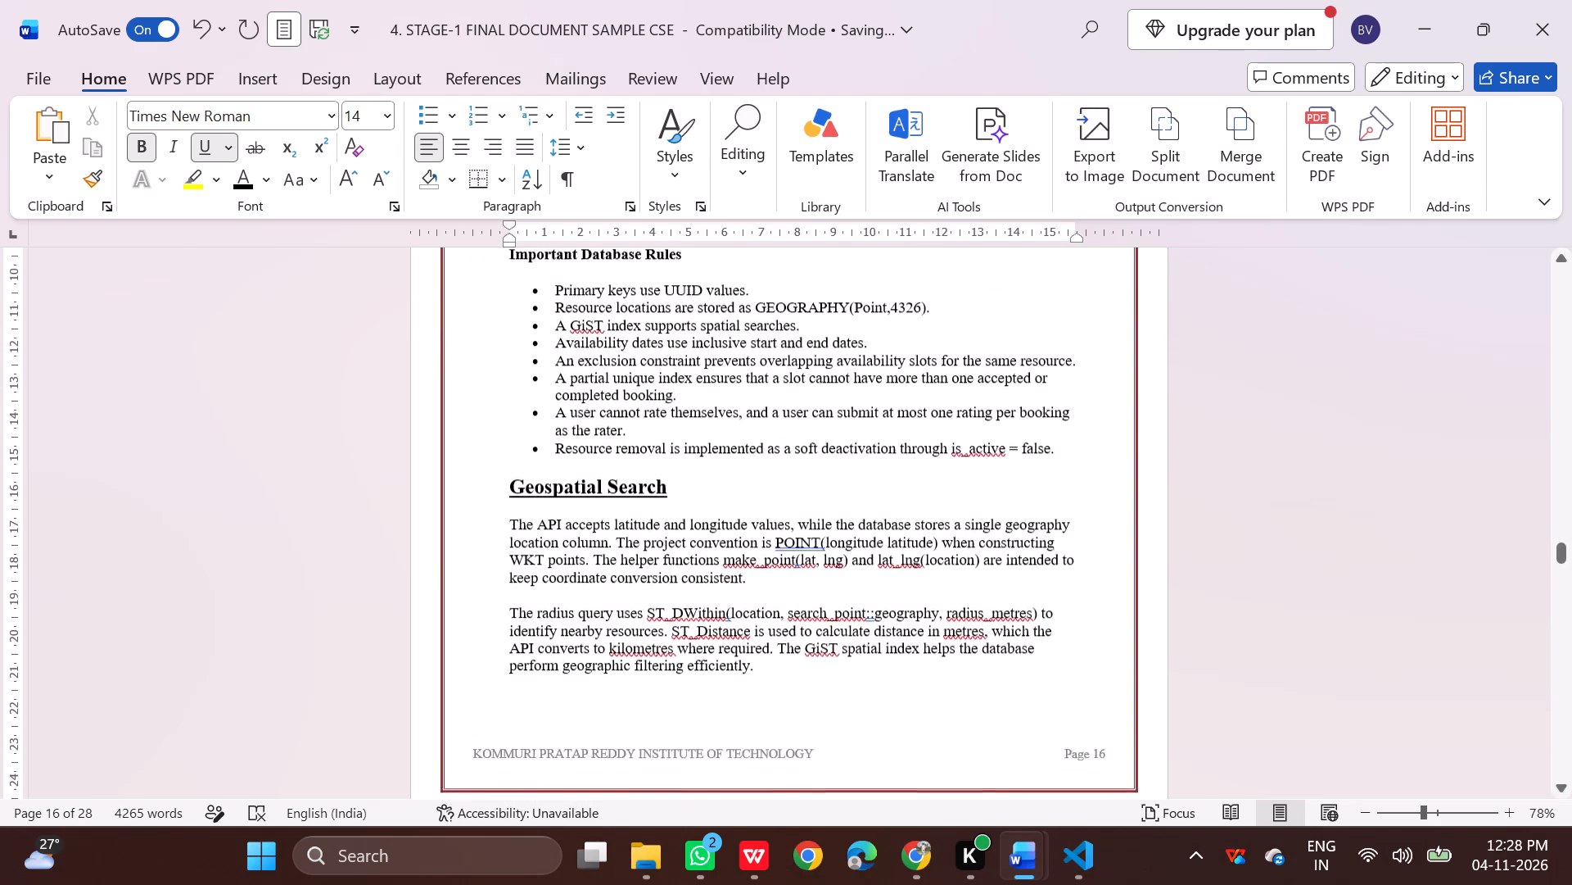
{"action": "scroll", "coordinate": [613, 404], "scroll_direction": "up", "scroll_amount": 10}
{"action": "scroll", "coordinate": [613, 404], "scroll_direction": "down", "scroll_amount": 10}
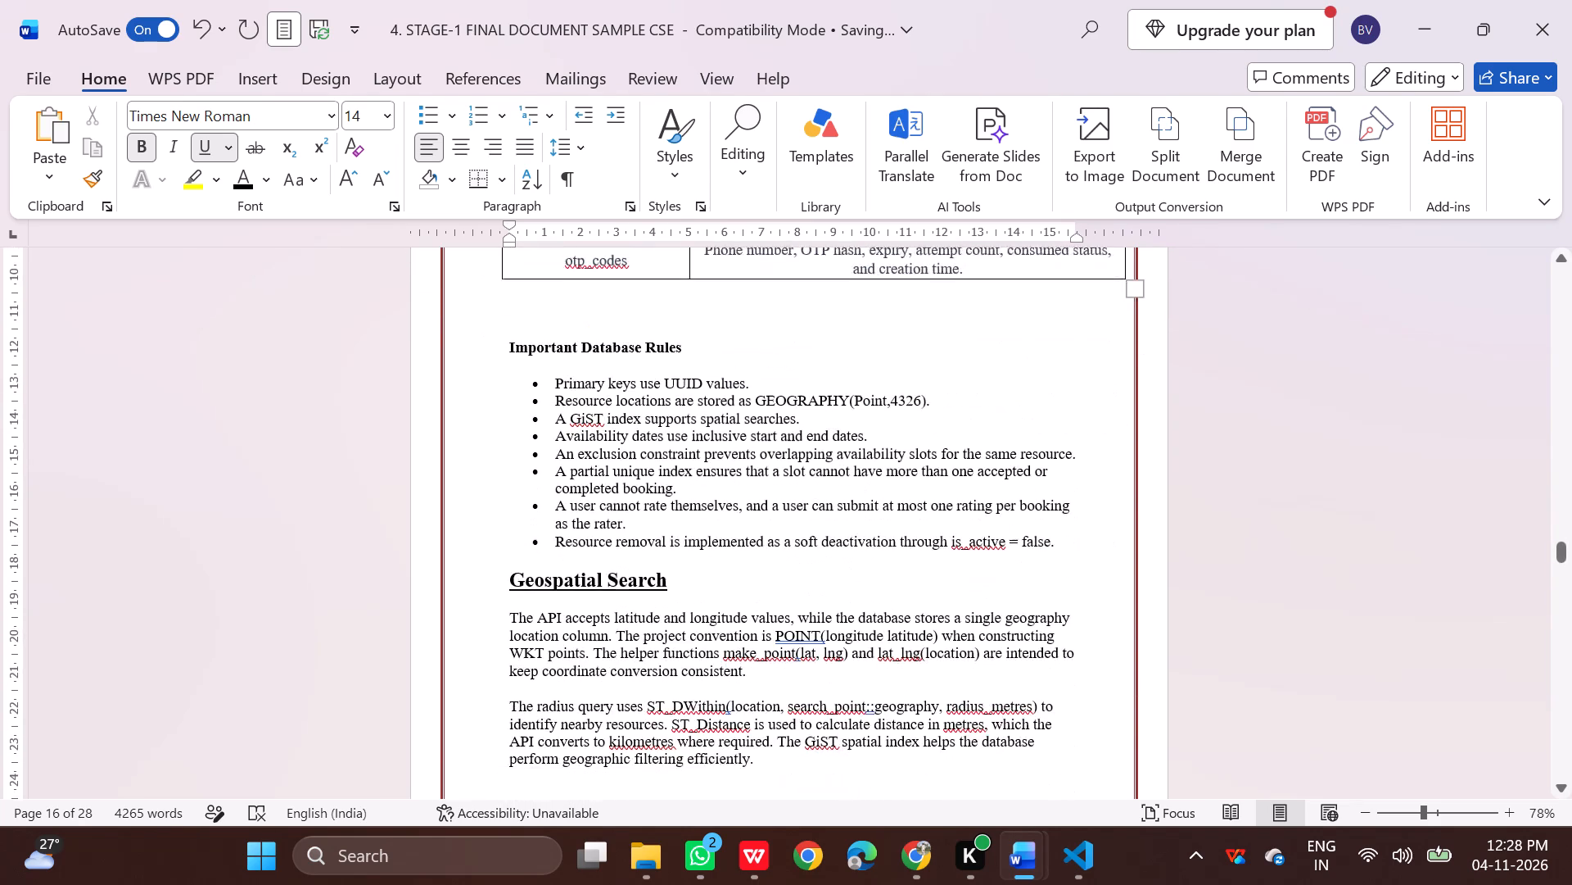
{"action": "scroll", "coordinate": [613, 404], "scroll_direction": "down", "scroll_amount": 15}
{"action": "scroll", "coordinate": [613, 404], "scroll_direction": "up", "scroll_amount": 2}
Delete surplus blank lines before the 6. MODULES heading so it sits closer to the top of its page.
{"action": "left_click_drag", "start_coordinate": [630, 415], "coordinate": [640, 417]}
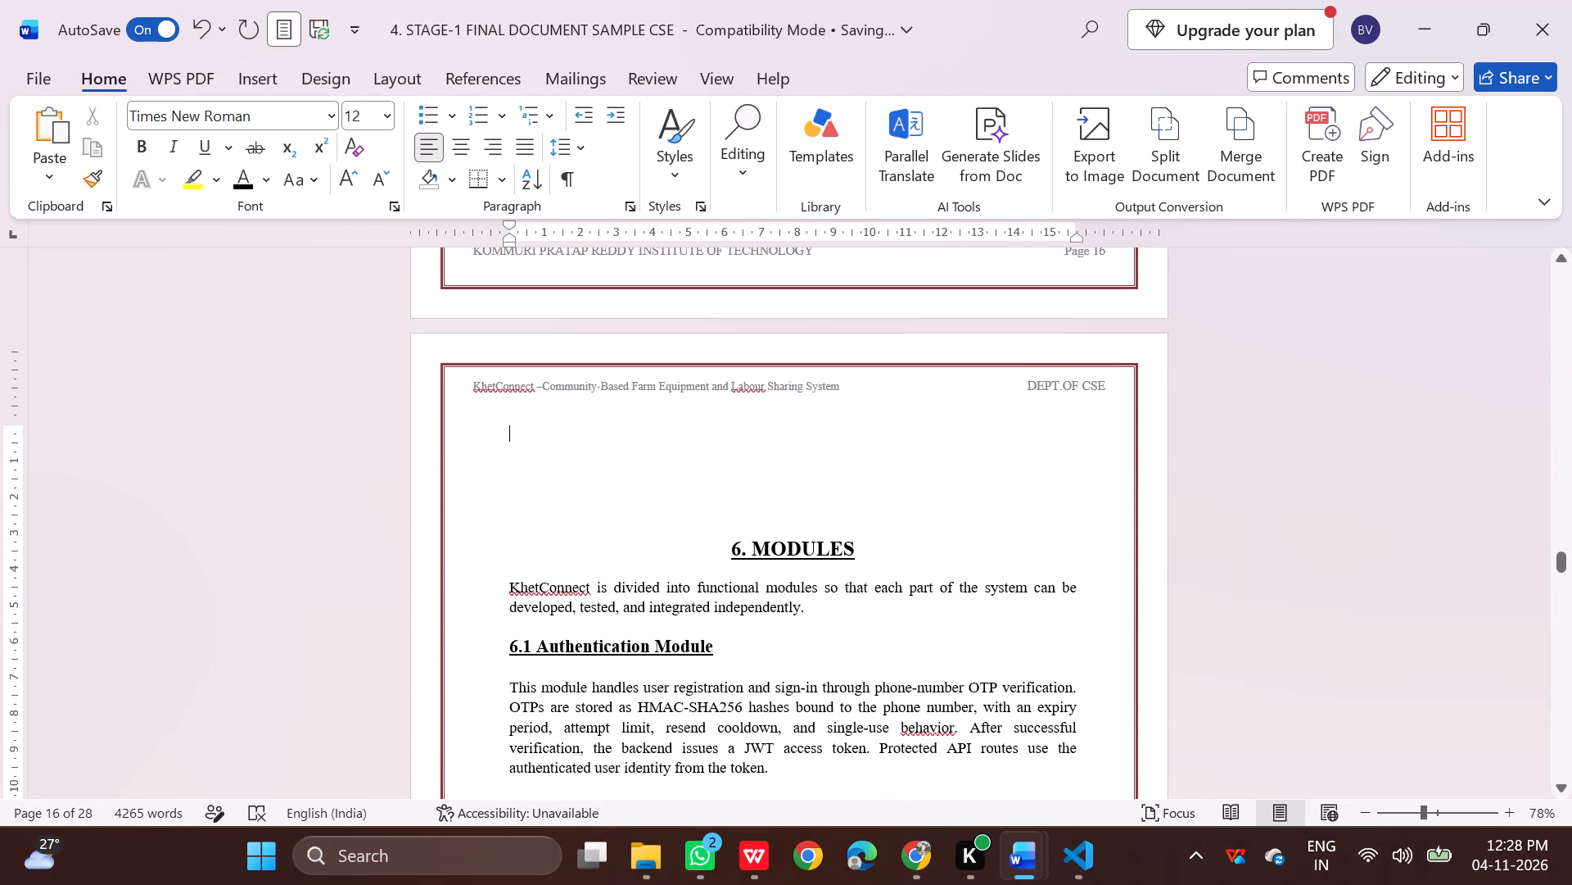
{"action": "key", "text": "BackSpace"}
{"action": "left_click", "coordinate": [547, 535]}
{"action": "key", "text": "BackSpace"}
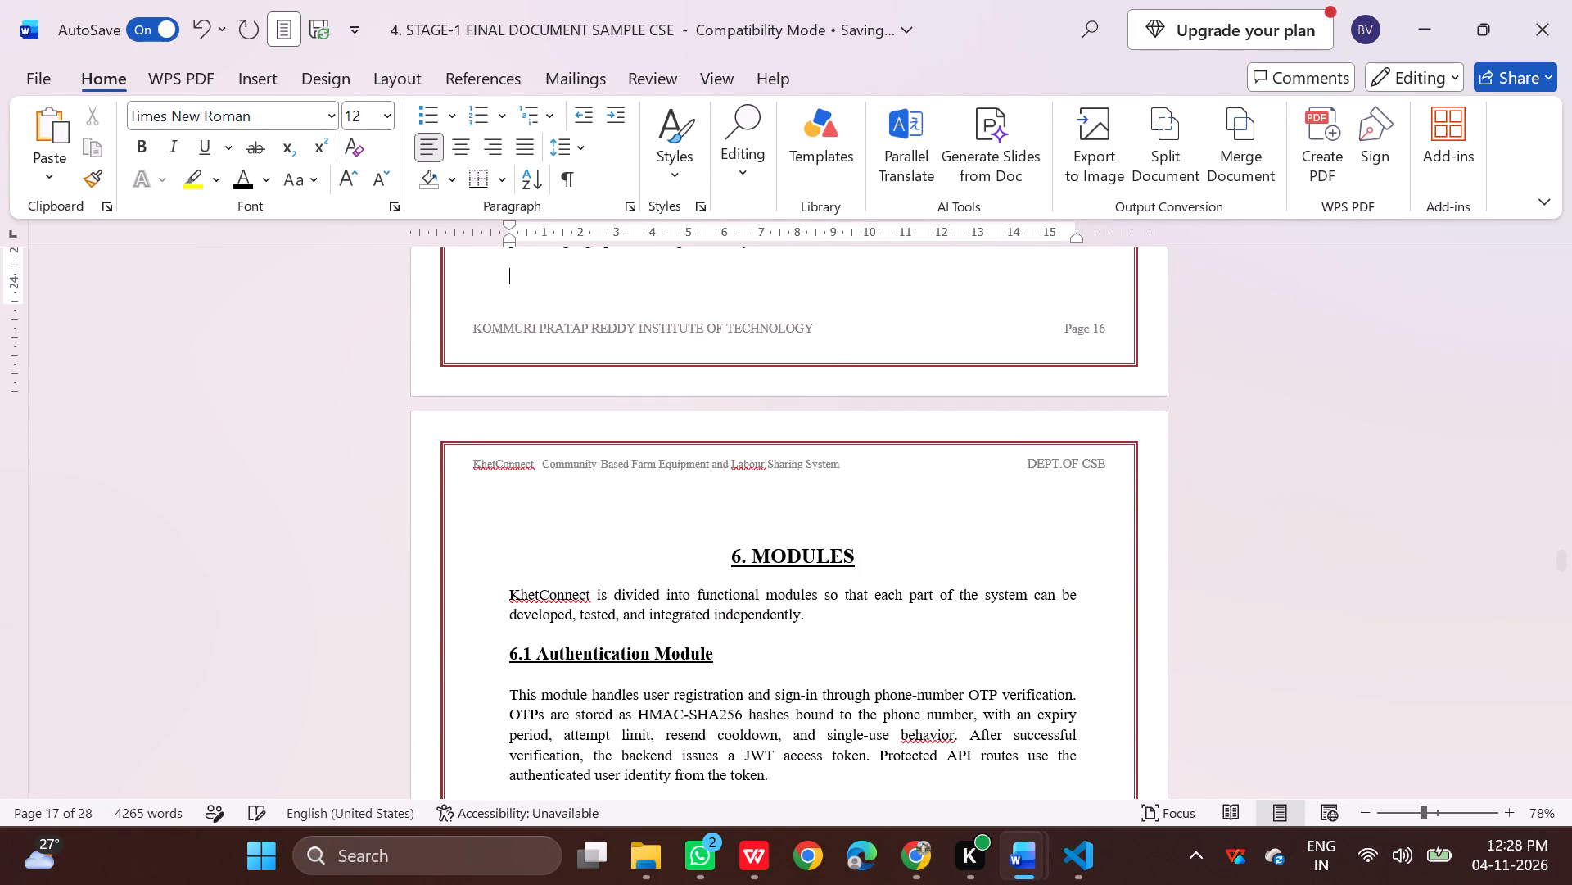
{"action": "key", "text": "BackSpace"}
Review the Modules chapter pages from 6.1 Authentication Module through to the Booking statuses table.
{"action": "scroll", "coordinate": [546, 534], "scroll_direction": "down", "scroll_amount": 19}
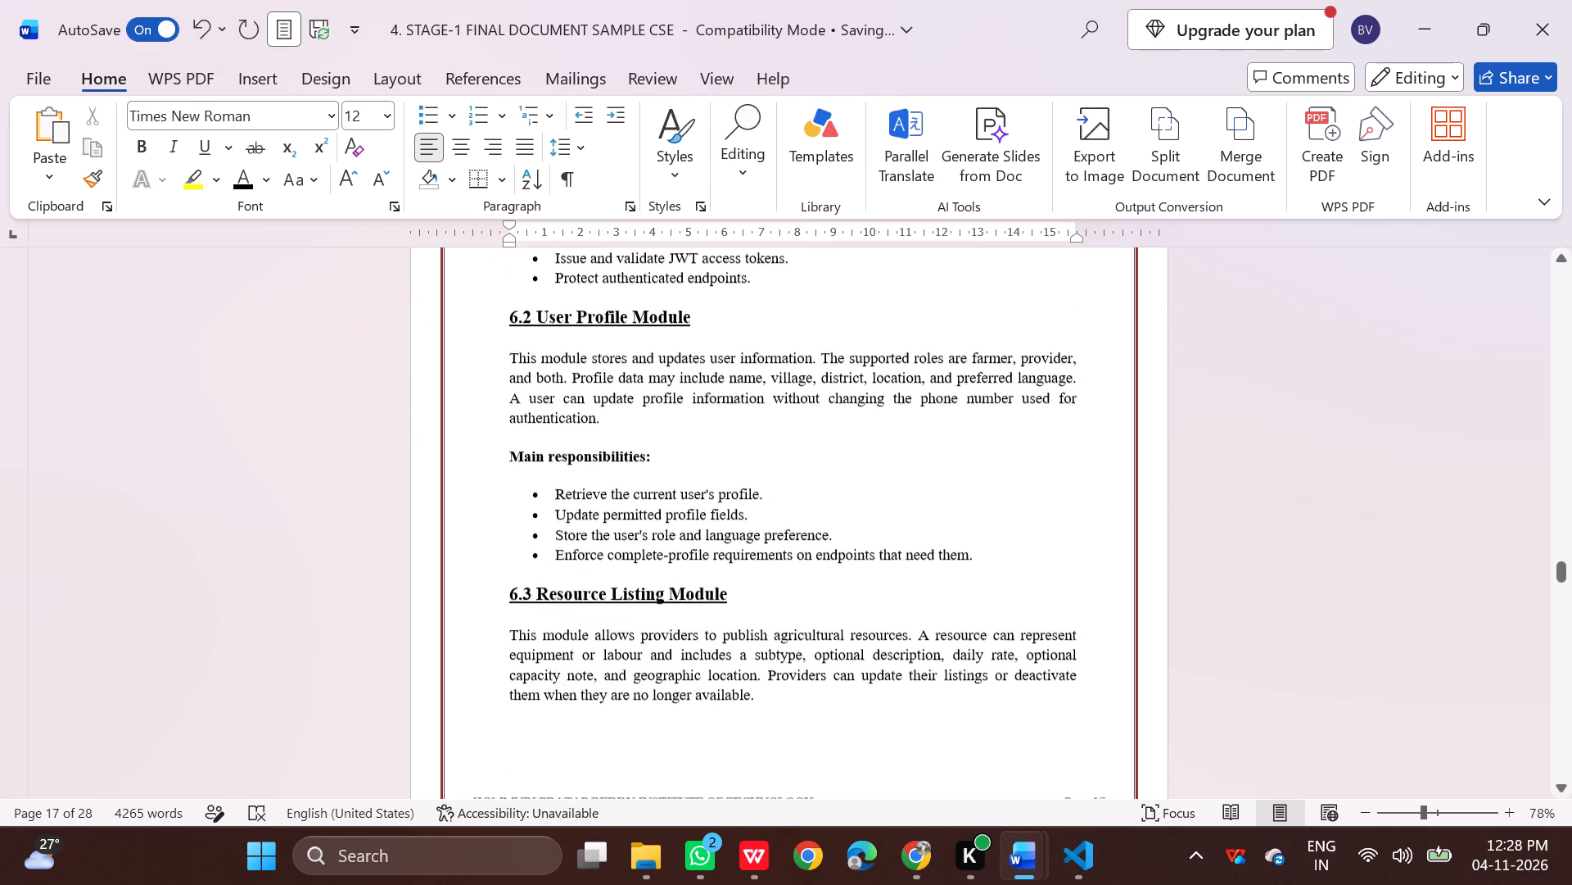
{"action": "scroll", "coordinate": [546, 534], "scroll_direction": "down", "scroll_amount": 17}
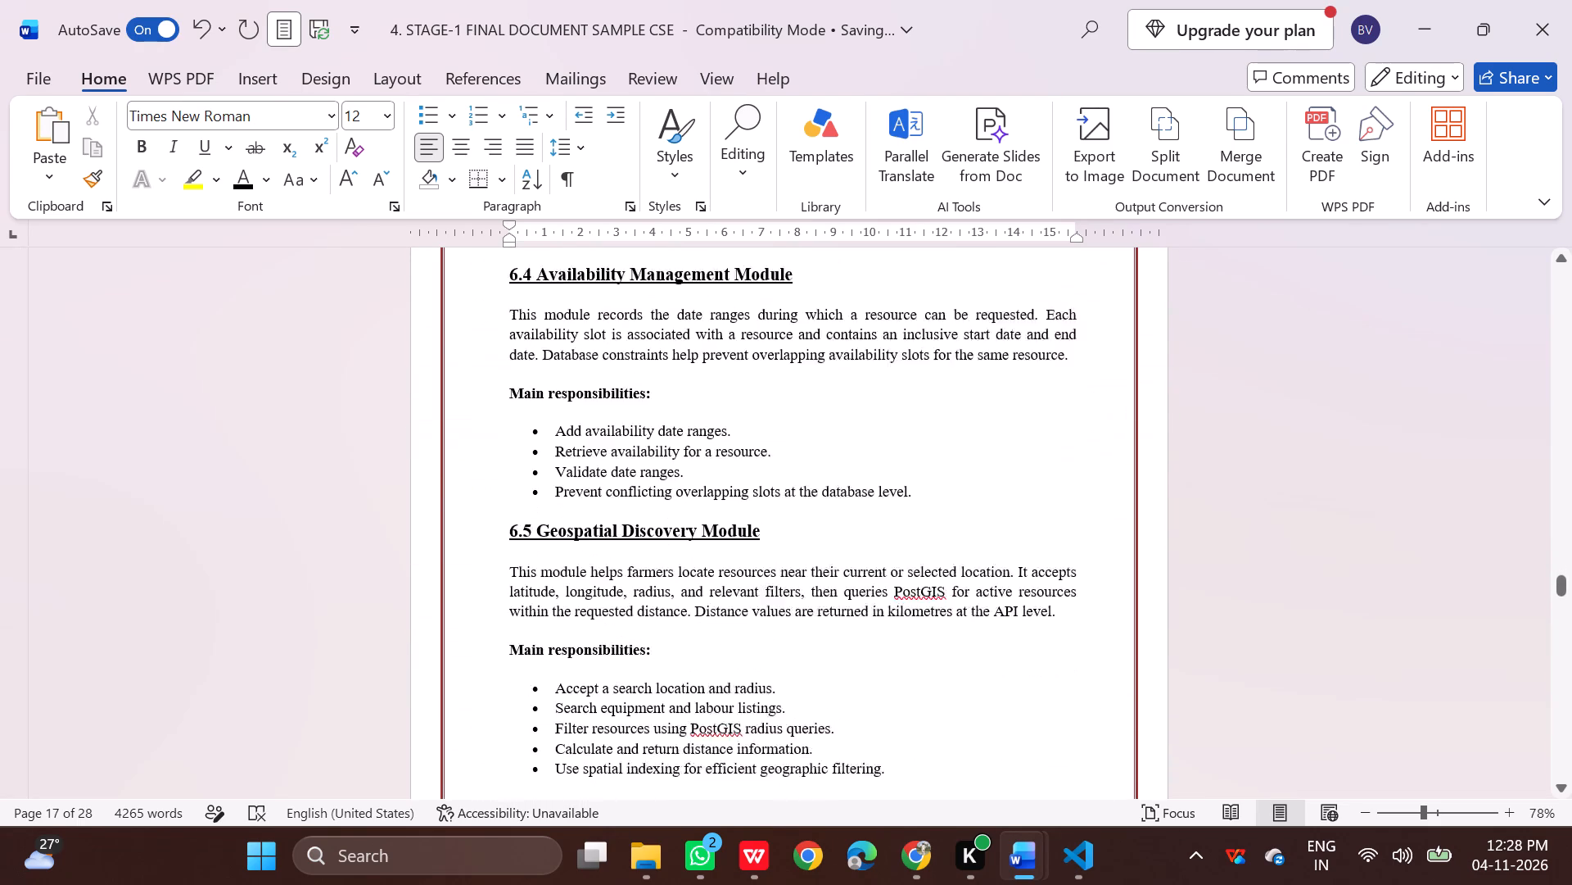
{"action": "scroll", "coordinate": [546, 534], "scroll_direction": "down", "scroll_amount": 17}
{"action": "scroll", "coordinate": [546, 533], "scroll_direction": "up", "scroll_amount": 3}
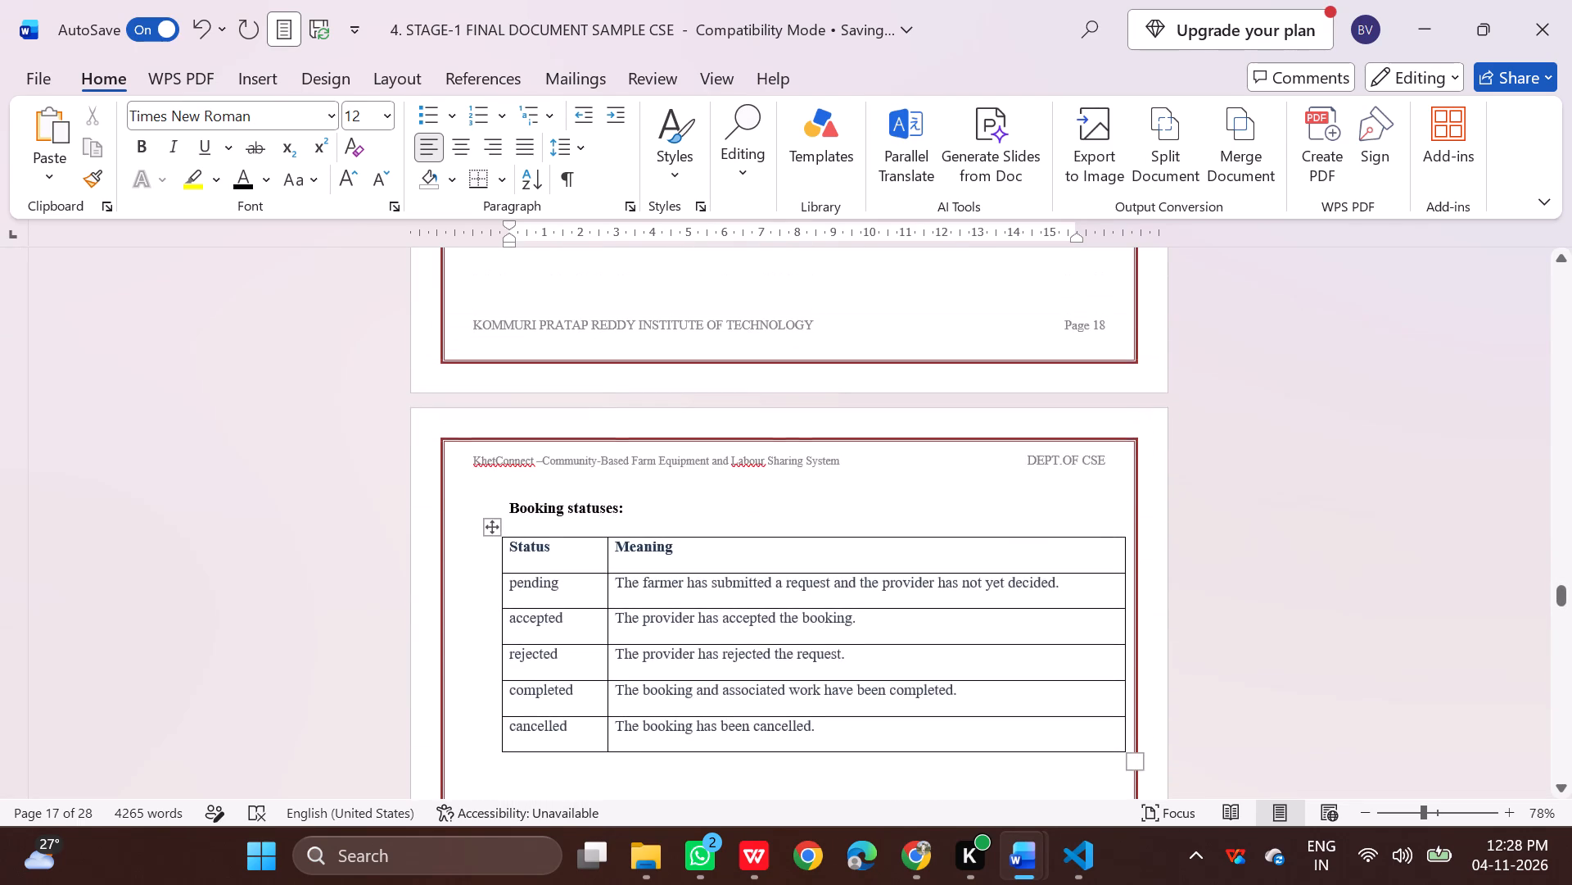
{"action": "scroll", "coordinate": [546, 533], "scroll_direction": "up", "scroll_amount": 2}
{"action": "scroll", "coordinate": [546, 533], "scroll_direction": "down", "scroll_amount": 3}
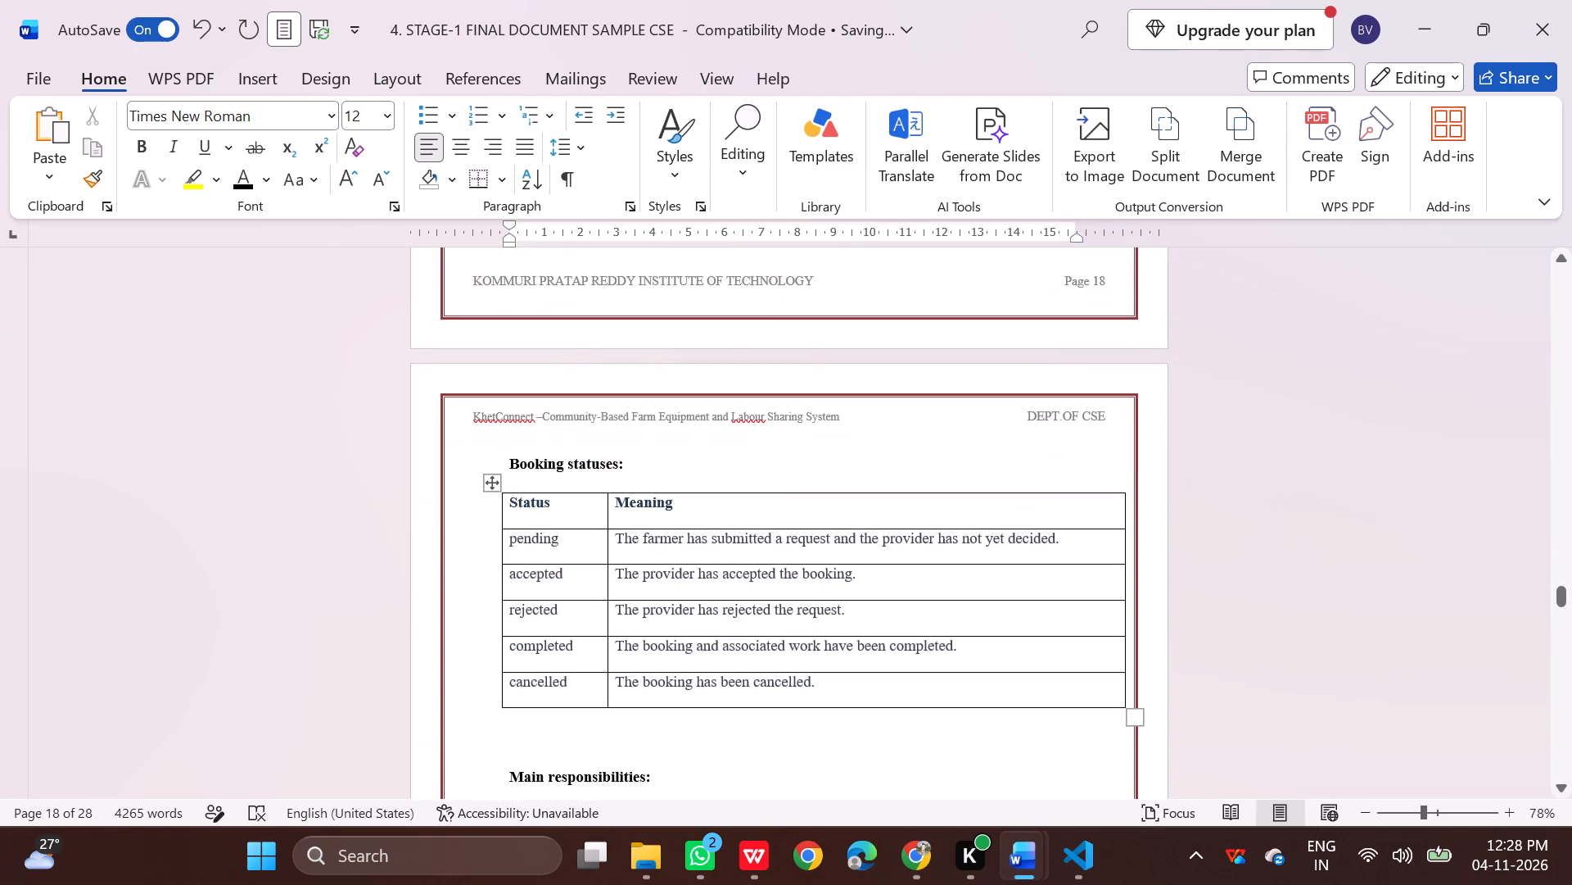
Set the font colour of the entire Booking statuses table to black.
{"action": "left_click", "coordinate": [493, 484]}
{"action": "left_click", "coordinate": [659, 446]}
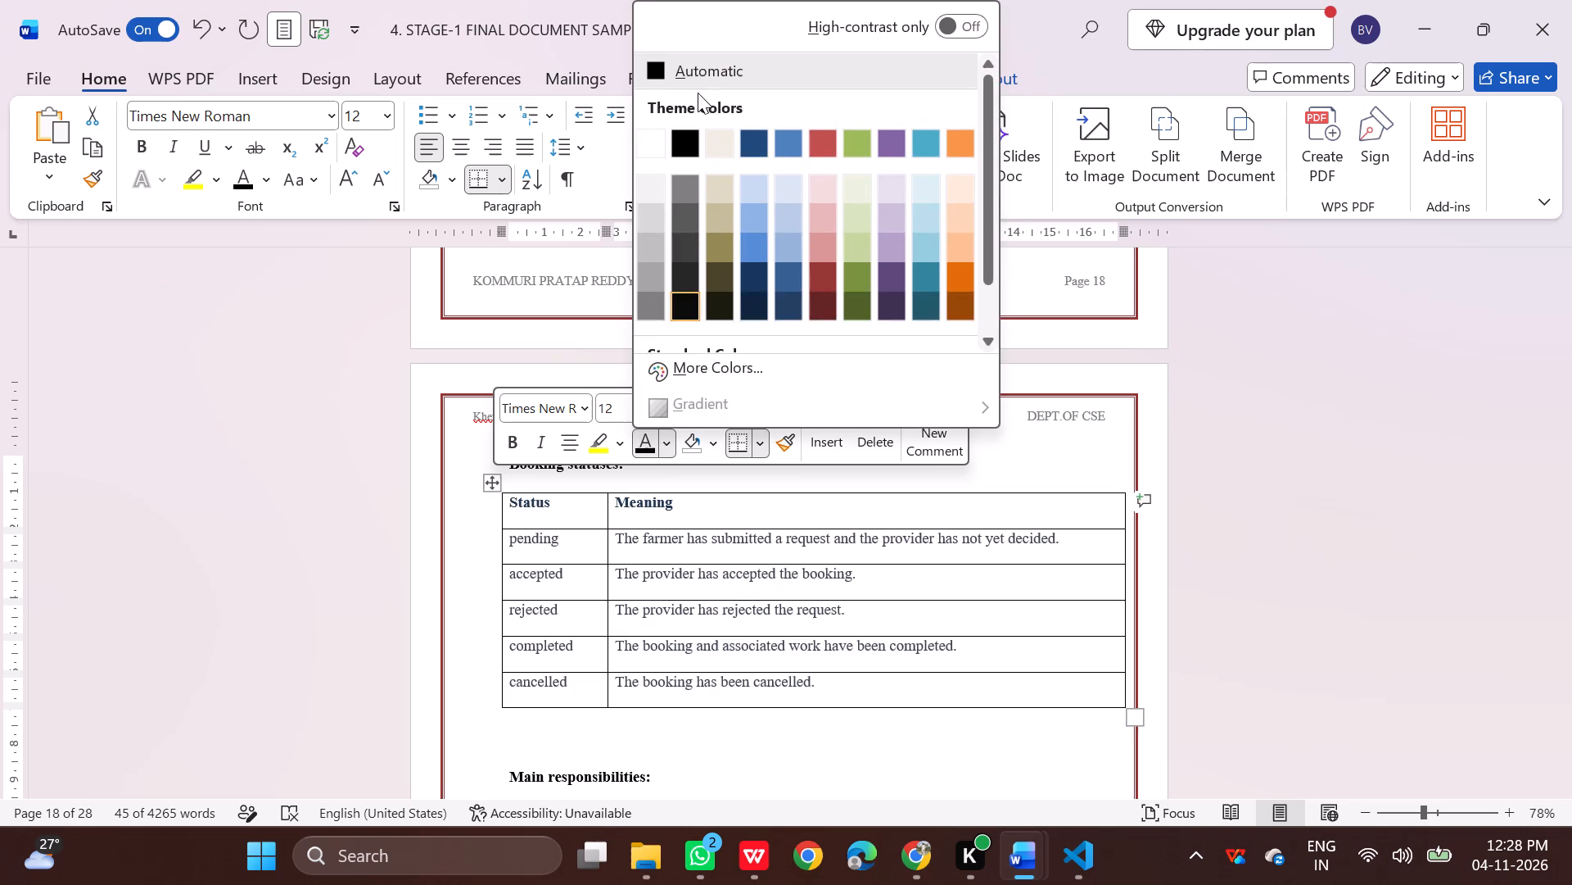
{"action": "left_click", "coordinate": [693, 134]}
{"action": "left_click", "coordinate": [708, 752]}
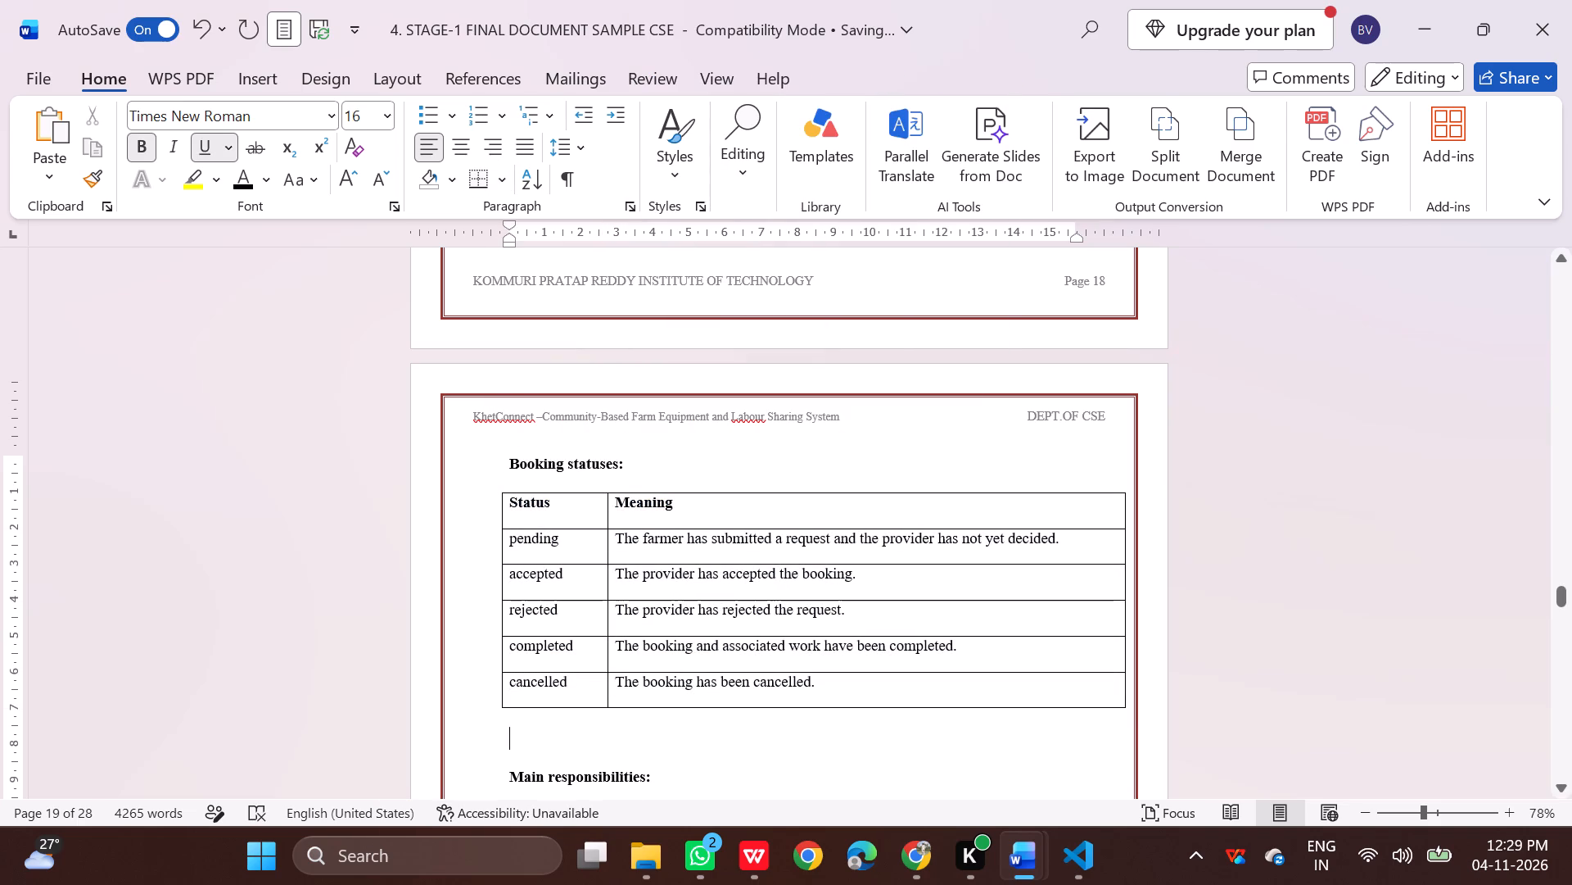
{"action": "scroll", "coordinate": [949, 373], "scroll_direction": "up", "scroll_amount": 4}
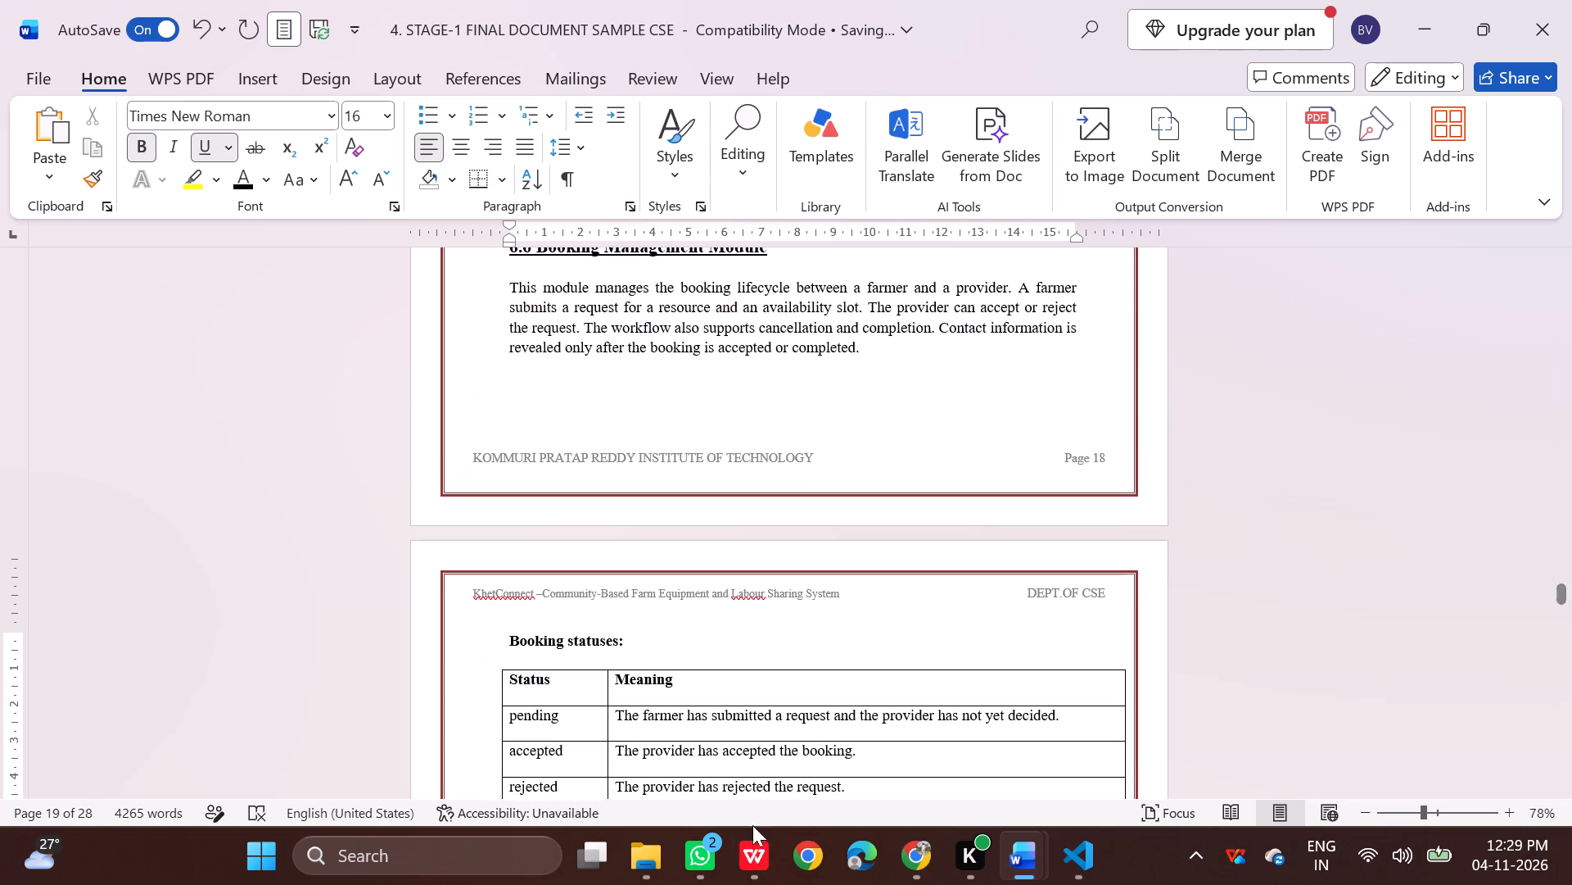
Switch to File Explorer and browse the major project folder, checking Final Documents and ending in its Documents subfolder.
{"action": "left_click", "coordinate": [660, 860]}
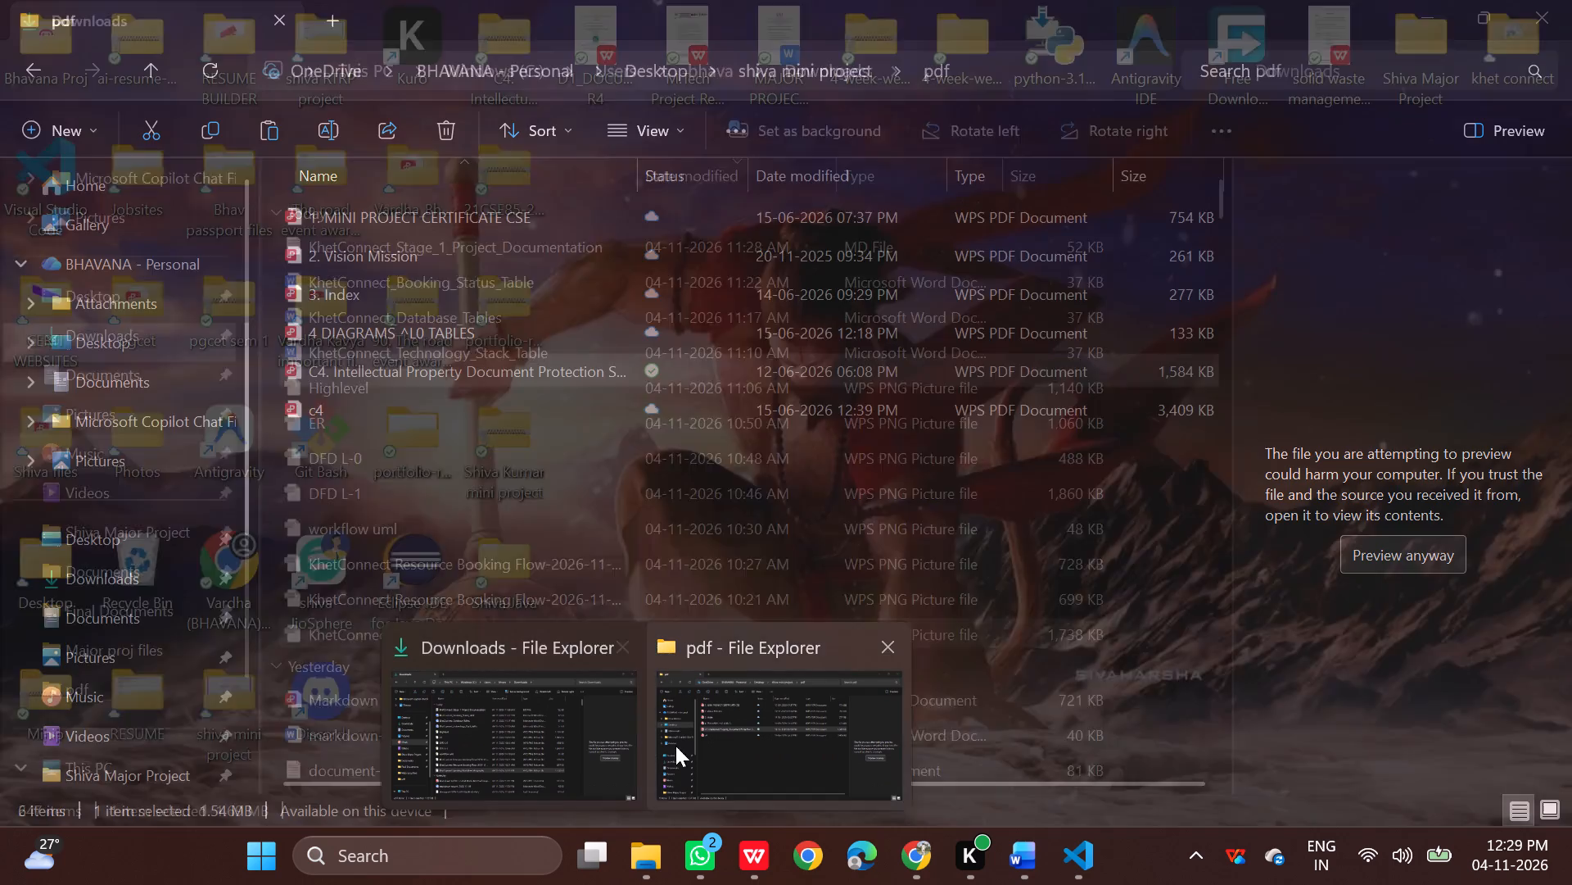
{"action": "left_click", "coordinate": [627, 732]}
{"action": "left_click", "coordinate": [169, 515]}
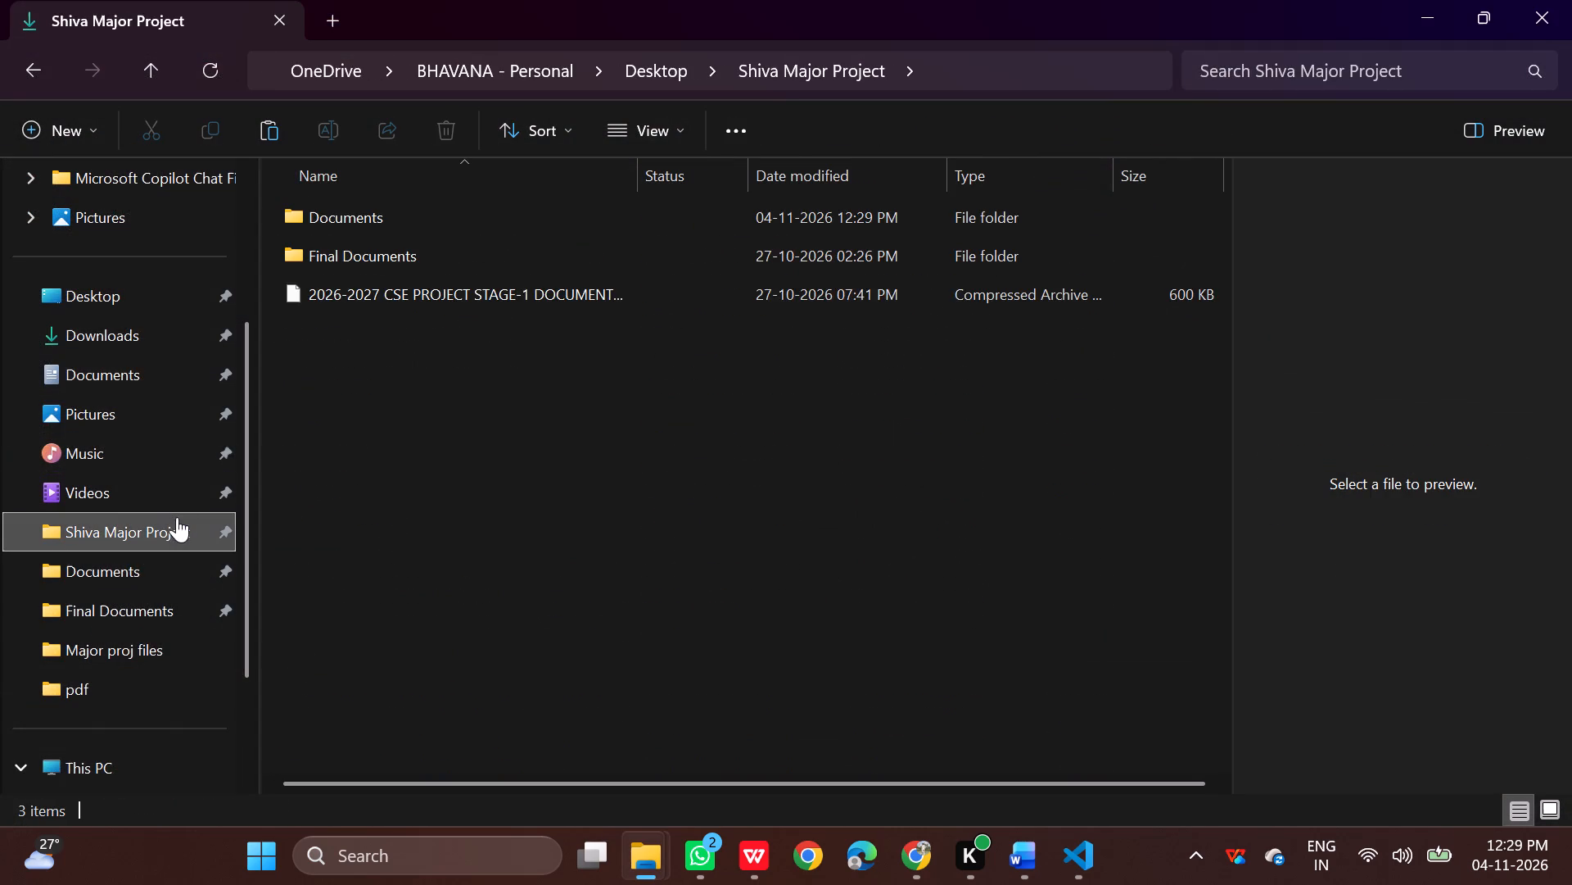
{"action": "double_click", "coordinate": [433, 216]}
{"action": "left_click", "coordinate": [29, 54]}
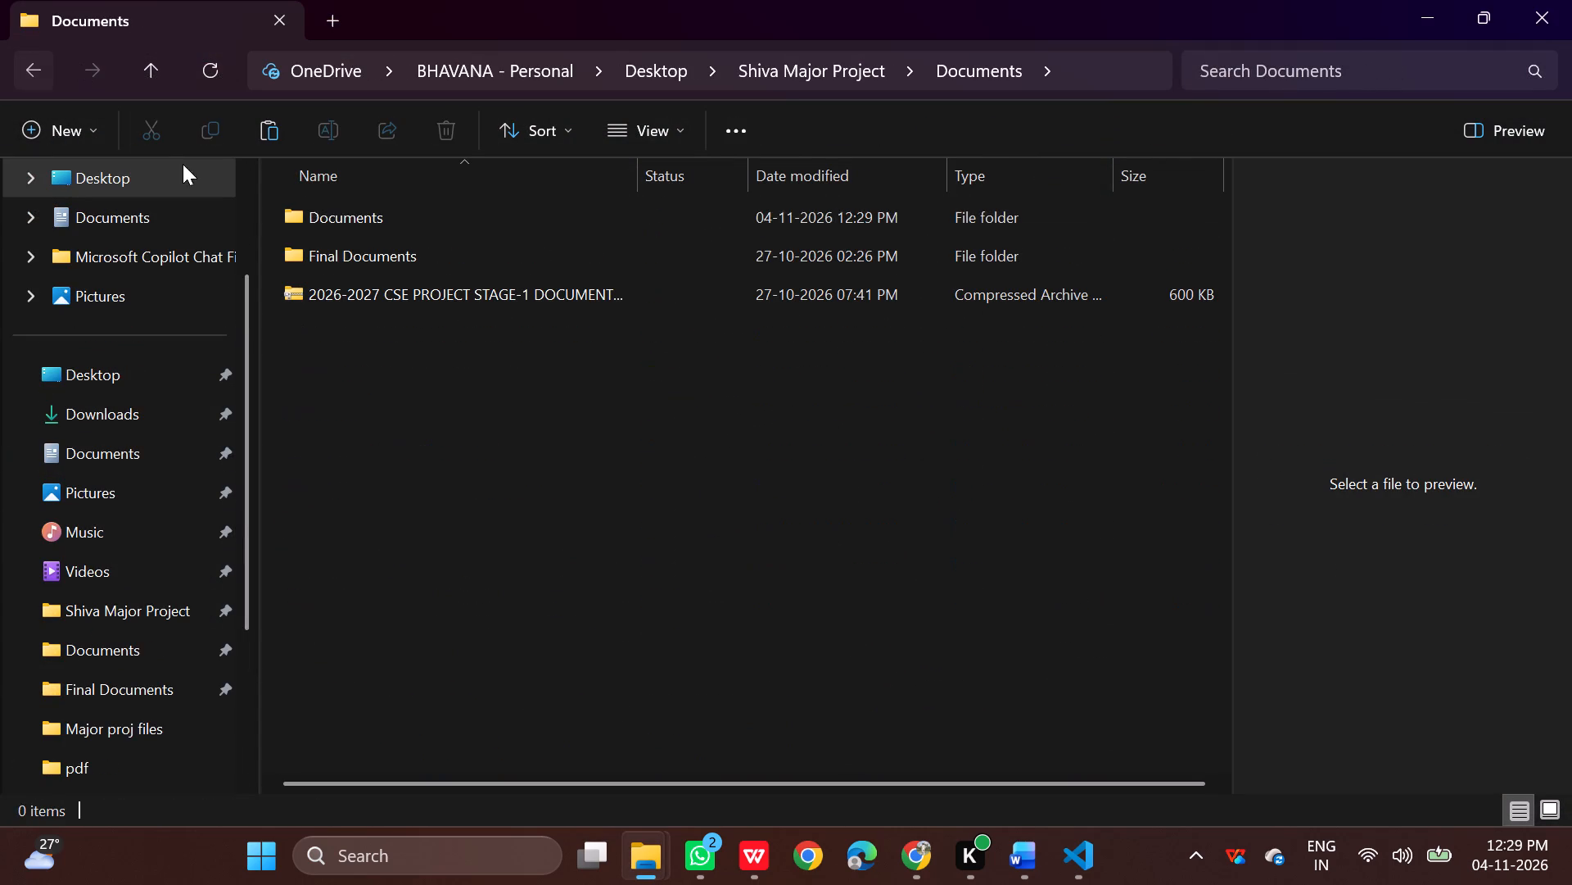
{"action": "double_click", "coordinate": [296, 261]}
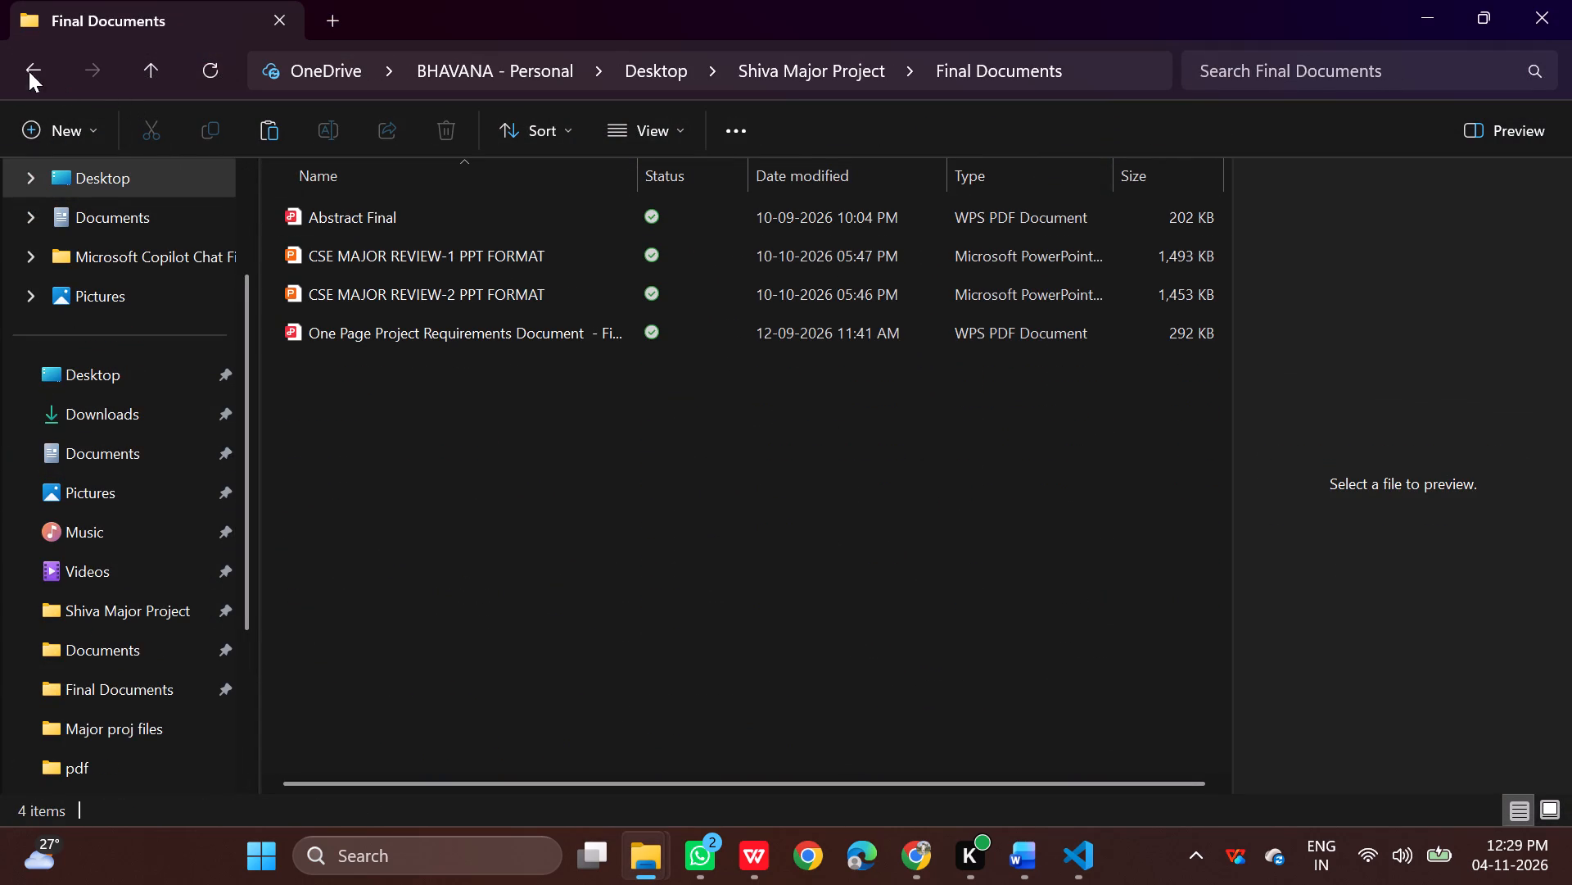
{"action": "left_click", "coordinate": [34, 66]}
{"action": "double_click", "coordinate": [415, 228]}
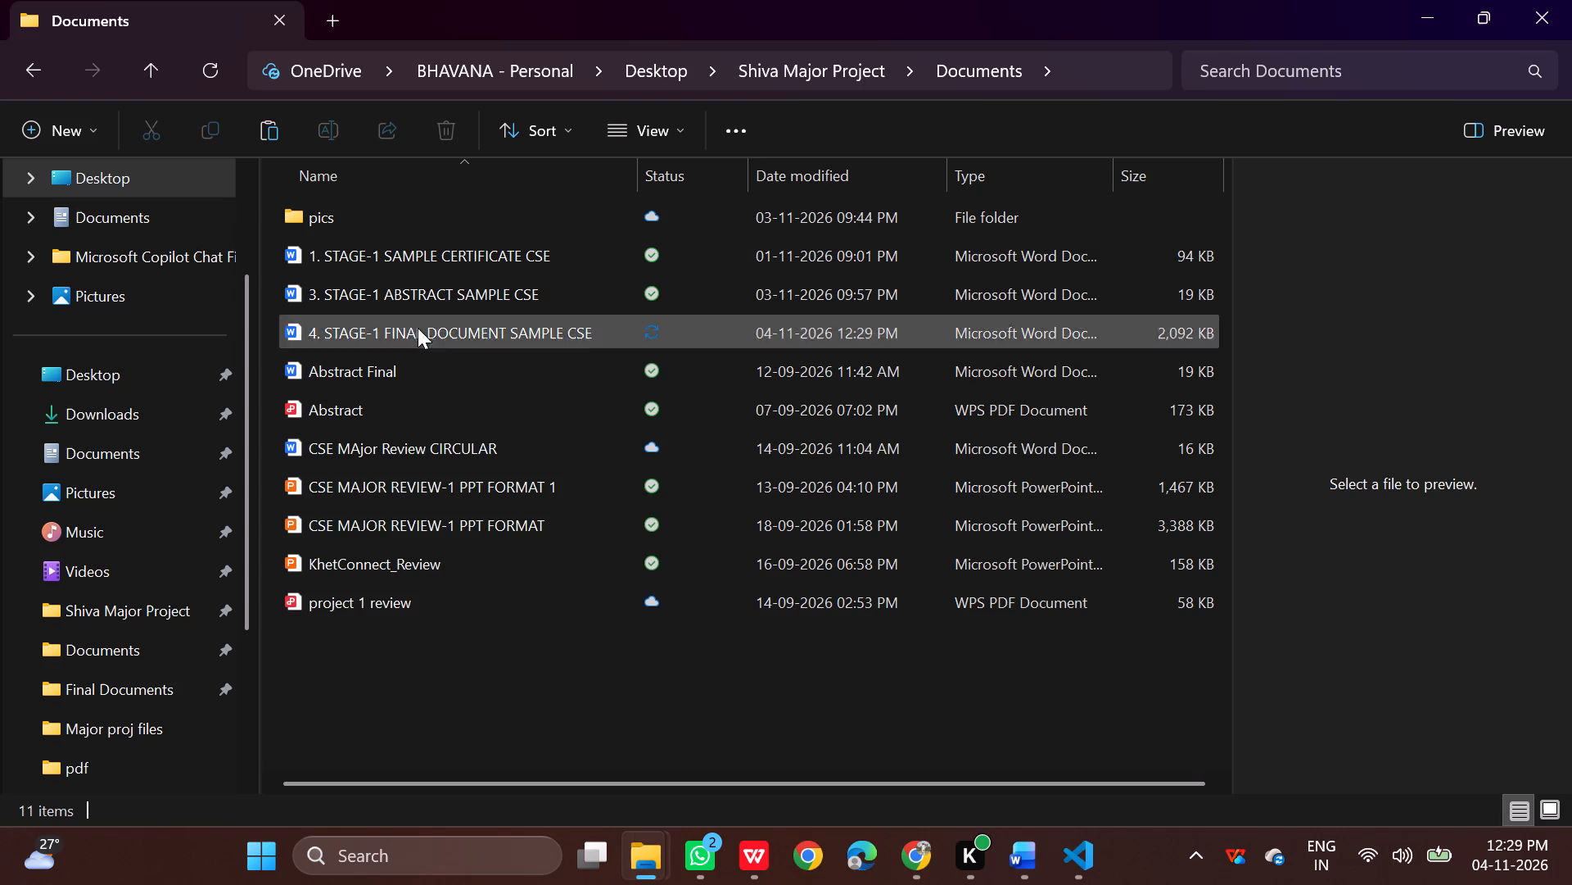
Check the presentations CSE MAJOR REVIEW-1 PPT FORMAT, CSE MAJOR REVIEW-1 PPT FORMAT 1 and KhetConnect_Review in turn.
{"action": "double_click", "coordinate": [518, 516]}
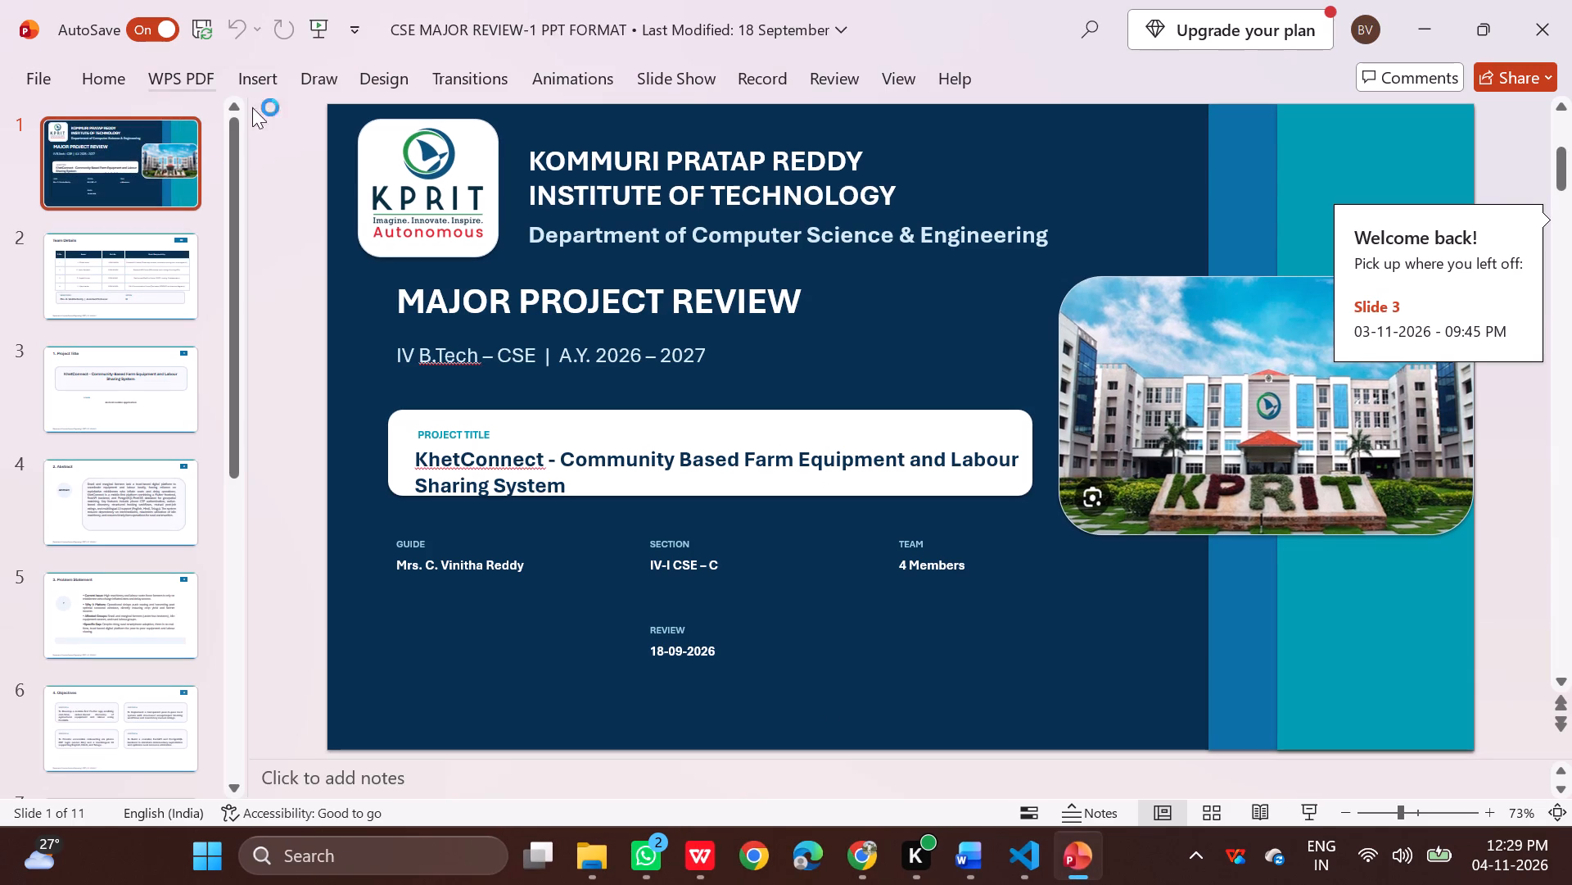
{"action": "left_click", "coordinate": [1559, 36]}
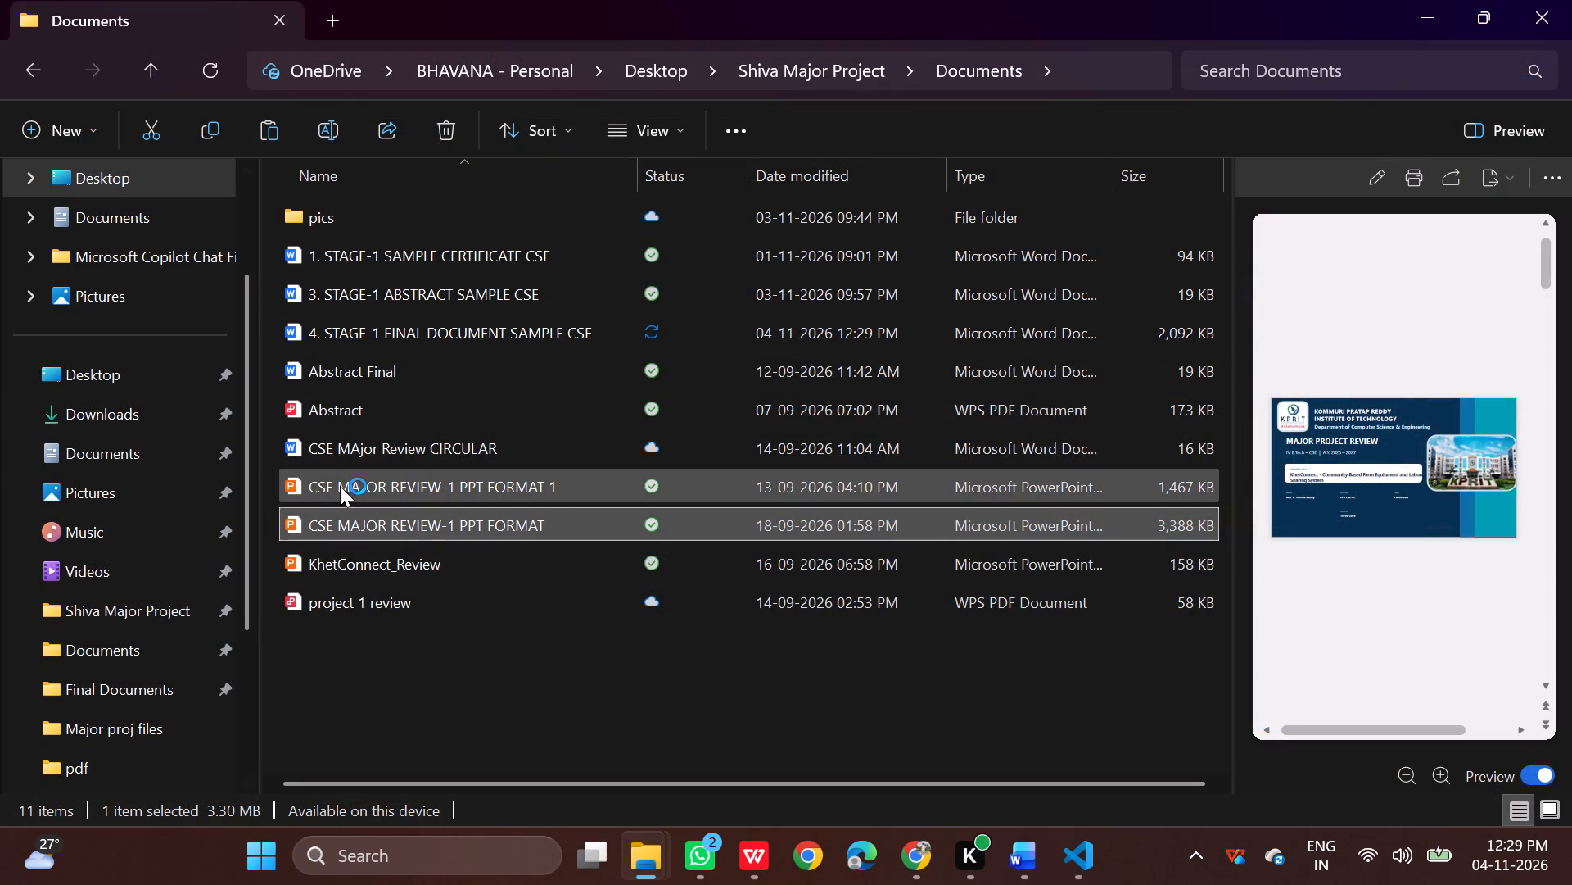
{"action": "double_click", "coordinate": [340, 486]}
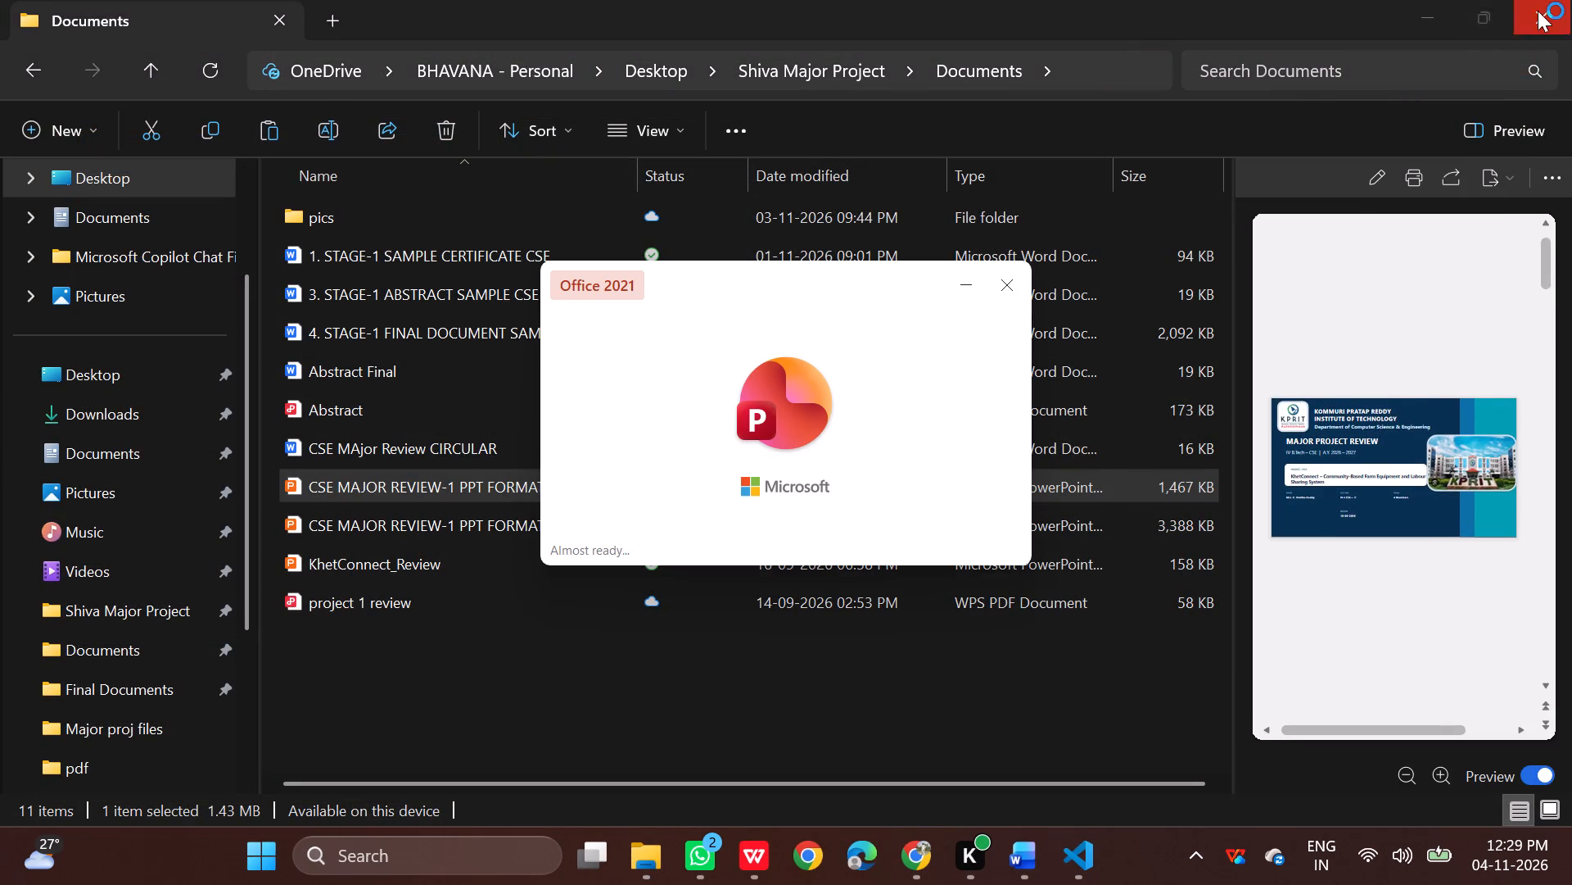
{"action": "left_click", "coordinate": [1547, 10]}
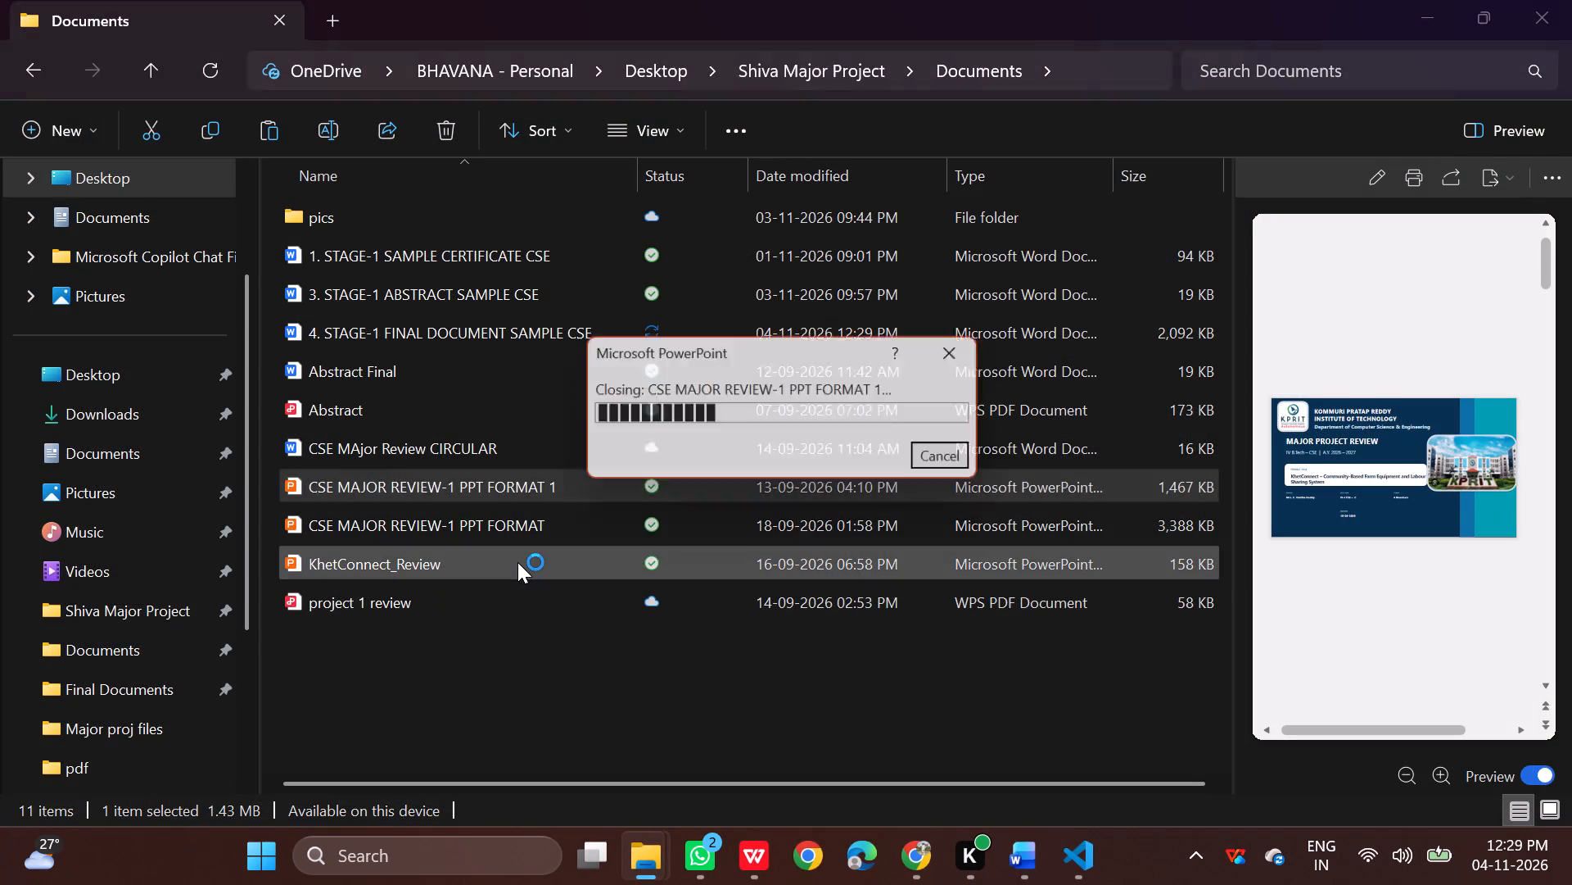
{"action": "double_click", "coordinate": [517, 562]}
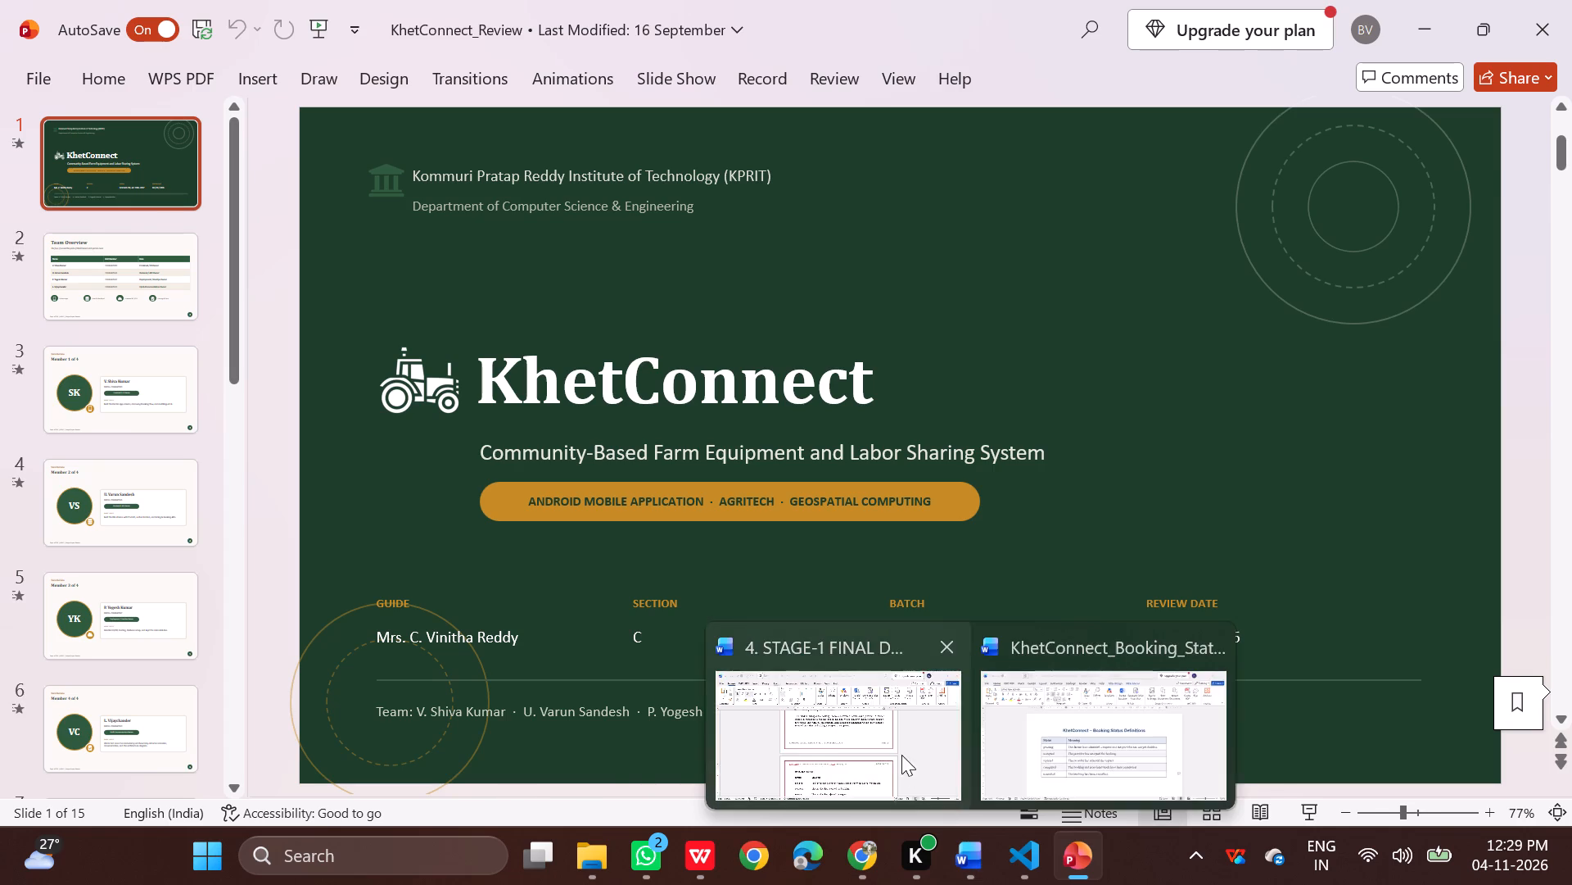
Switch back to the Stage-1 report in Word and review the Modules chapter from 6.1 through 6.8, including the Booking statuses table.
{"action": "left_click", "coordinate": [901, 755]}
{"action": "scroll", "coordinate": [881, 671], "scroll_direction": "up", "scroll_amount": 16}
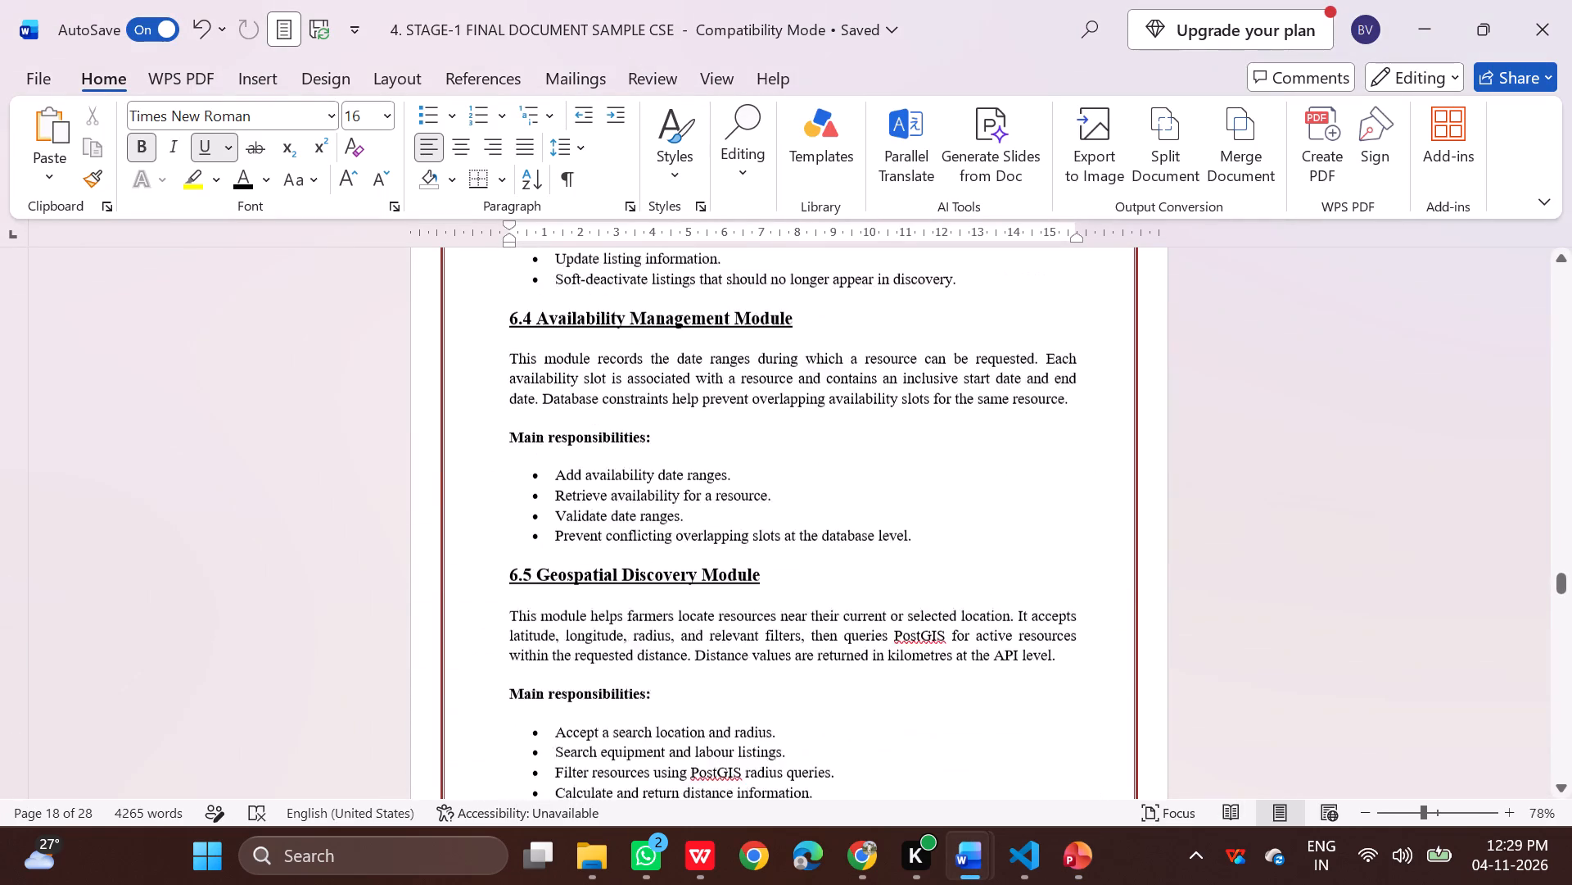
{"action": "scroll", "coordinate": [881, 671], "scroll_direction": "up", "scroll_amount": 20}
{"action": "scroll", "coordinate": [881, 671], "scroll_direction": "up", "scroll_amount": 9}
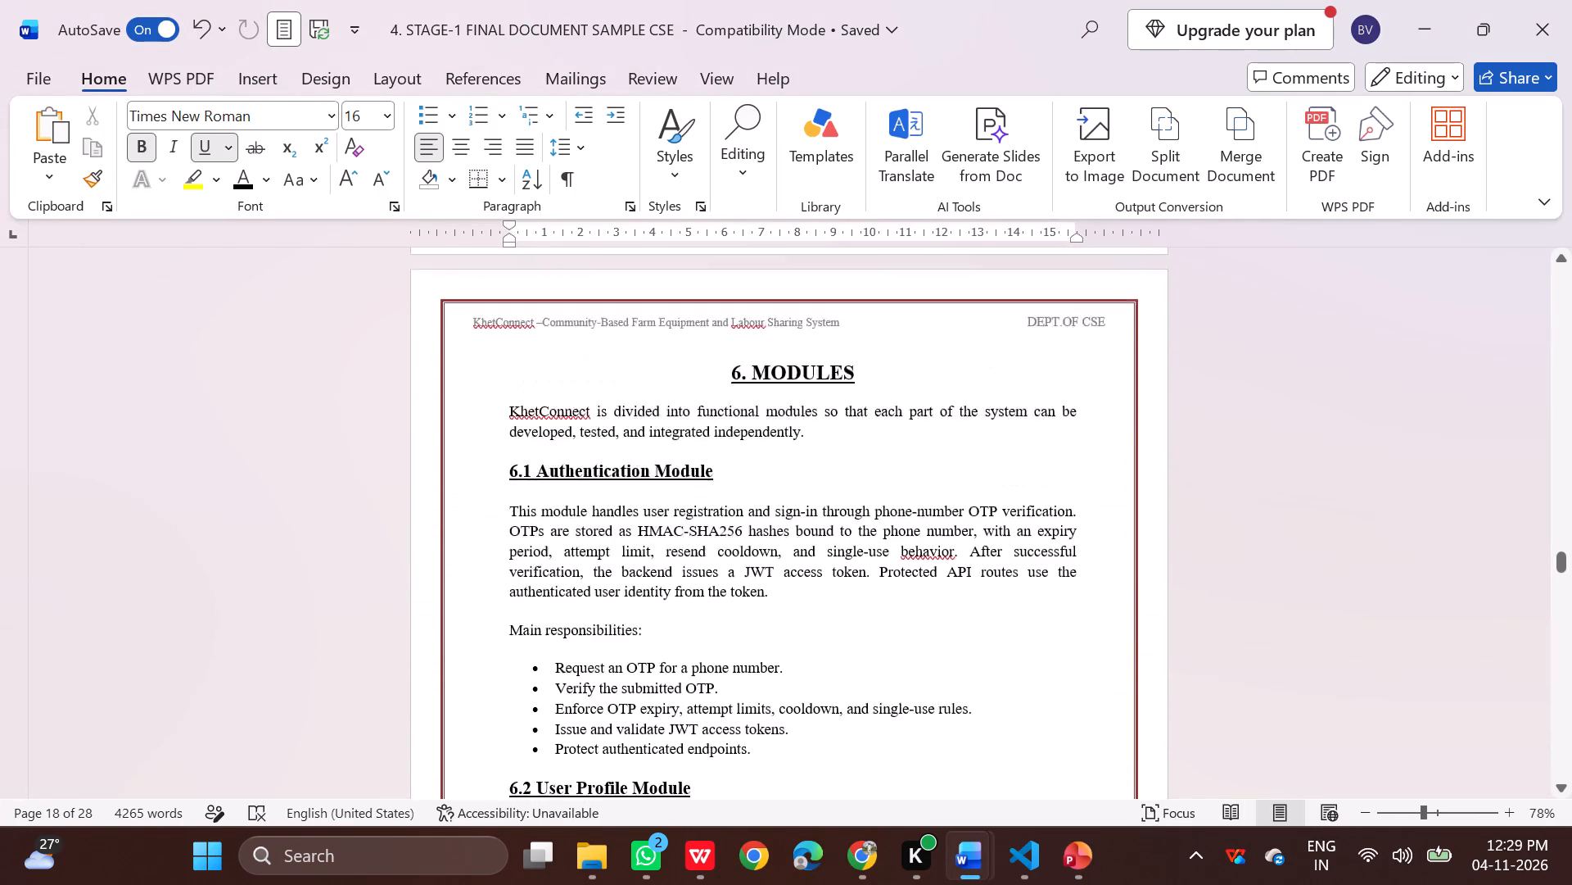
{"action": "scroll", "coordinate": [881, 671], "scroll_direction": "up", "scroll_amount": 2}
{"action": "scroll", "coordinate": [881, 671], "scroll_direction": "down", "scroll_amount": 20}
{"action": "scroll", "coordinate": [881, 671], "scroll_direction": "down", "scroll_amount": 8}
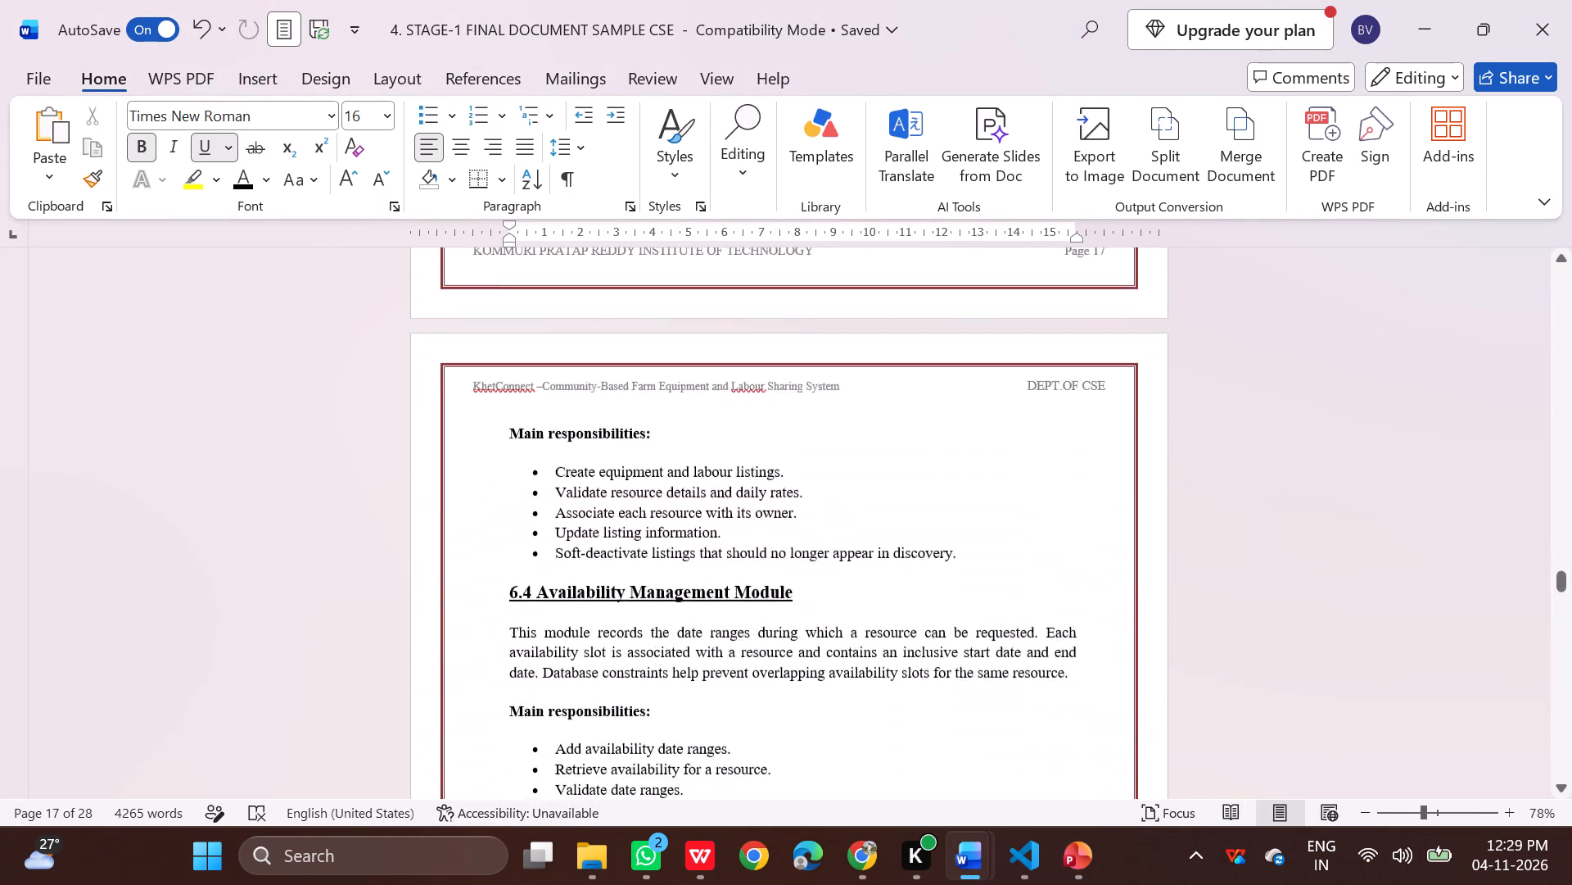
{"action": "scroll", "coordinate": [881, 671], "scroll_direction": "down", "scroll_amount": 14}
{"action": "scroll", "coordinate": [881, 671], "scroll_direction": "down", "scroll_amount": 9}
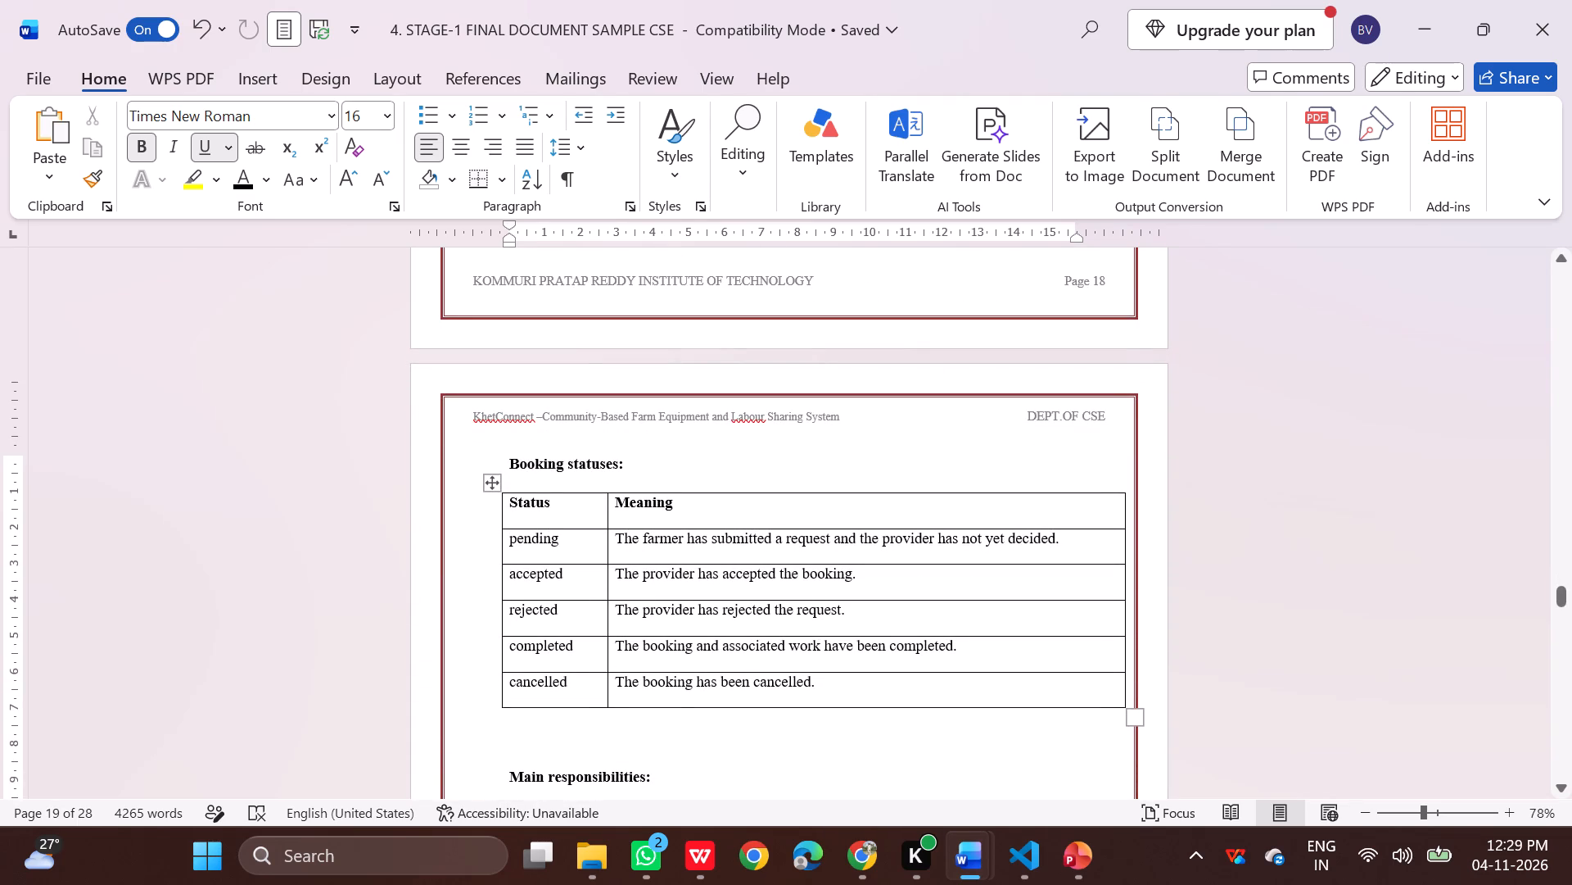
{"action": "left_click", "coordinate": [497, 485]}
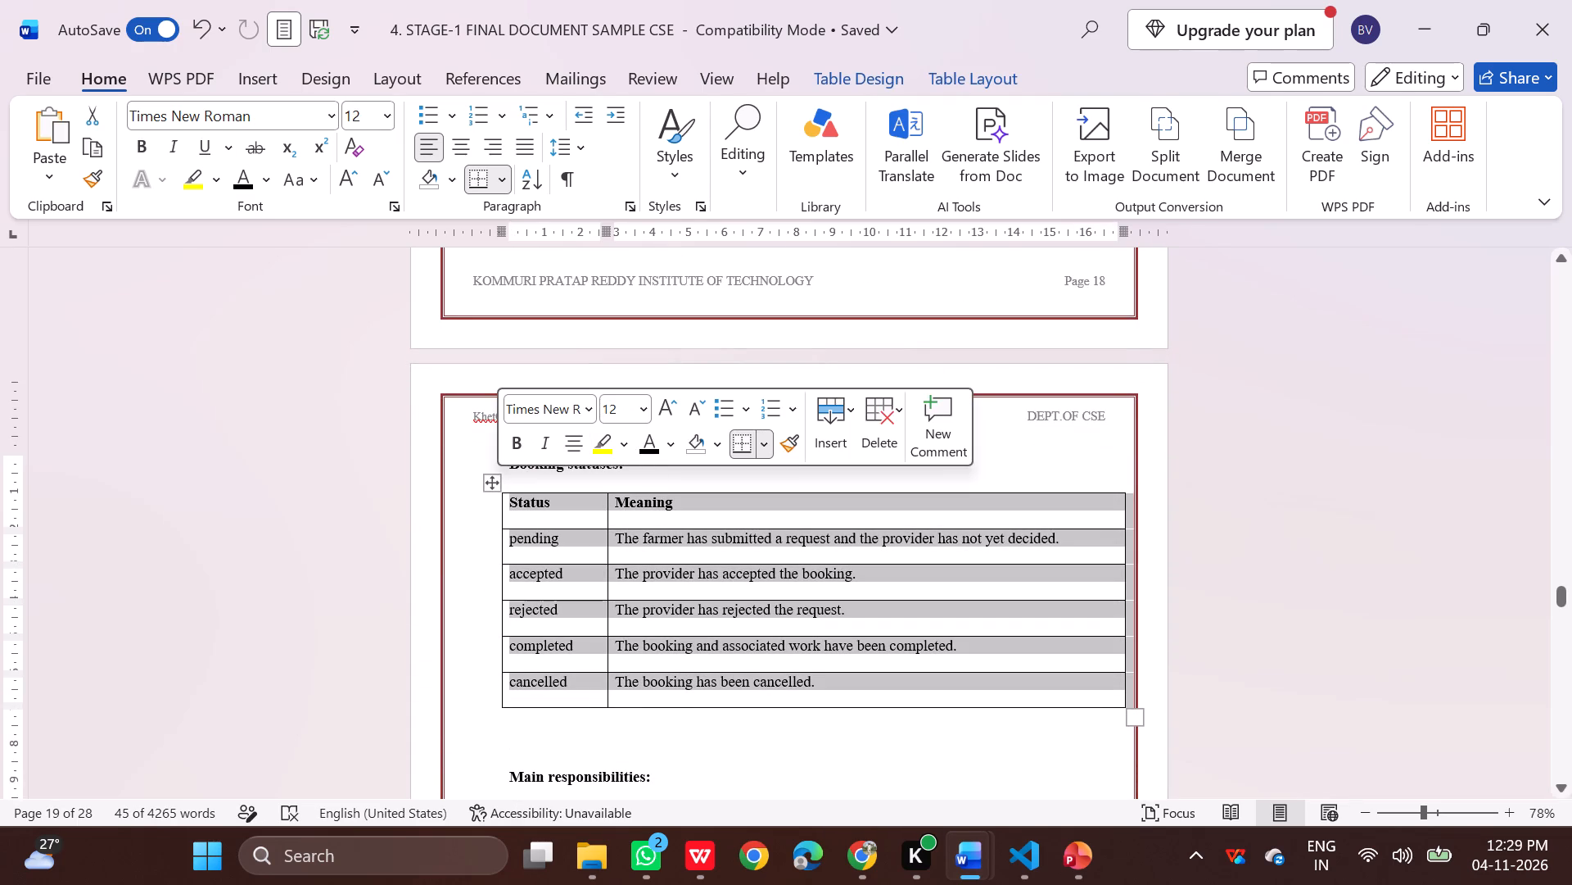
{"action": "left_click", "coordinate": [780, 741]}
{"action": "scroll", "coordinate": [755, 679], "scroll_direction": "down", "scroll_amount": 3}
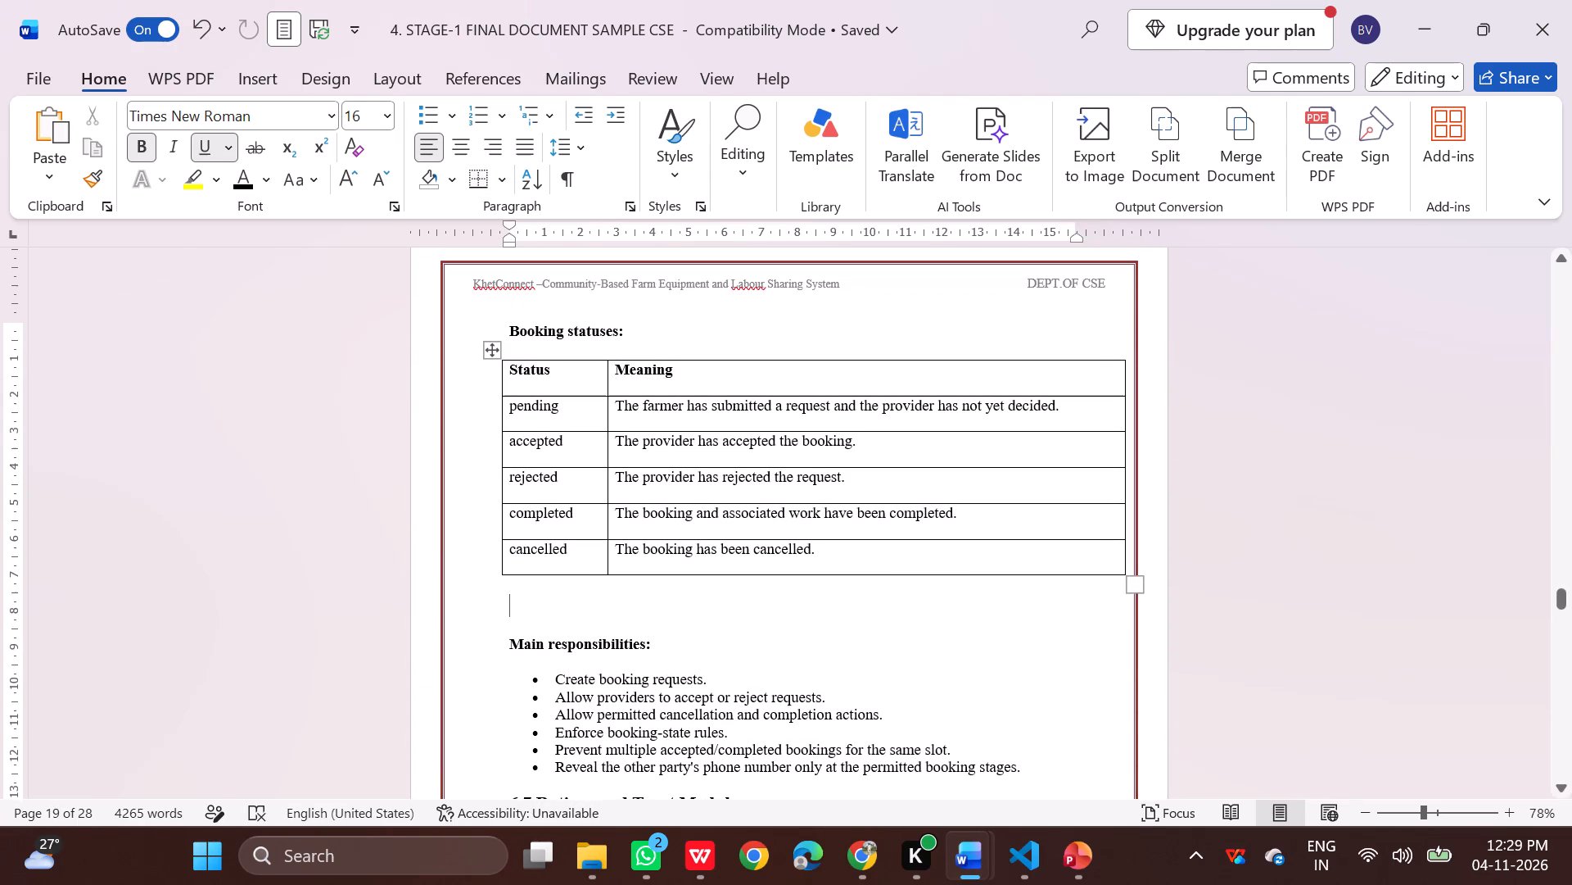
{"action": "scroll", "coordinate": [717, 617], "scroll_direction": "down", "scroll_amount": 18}
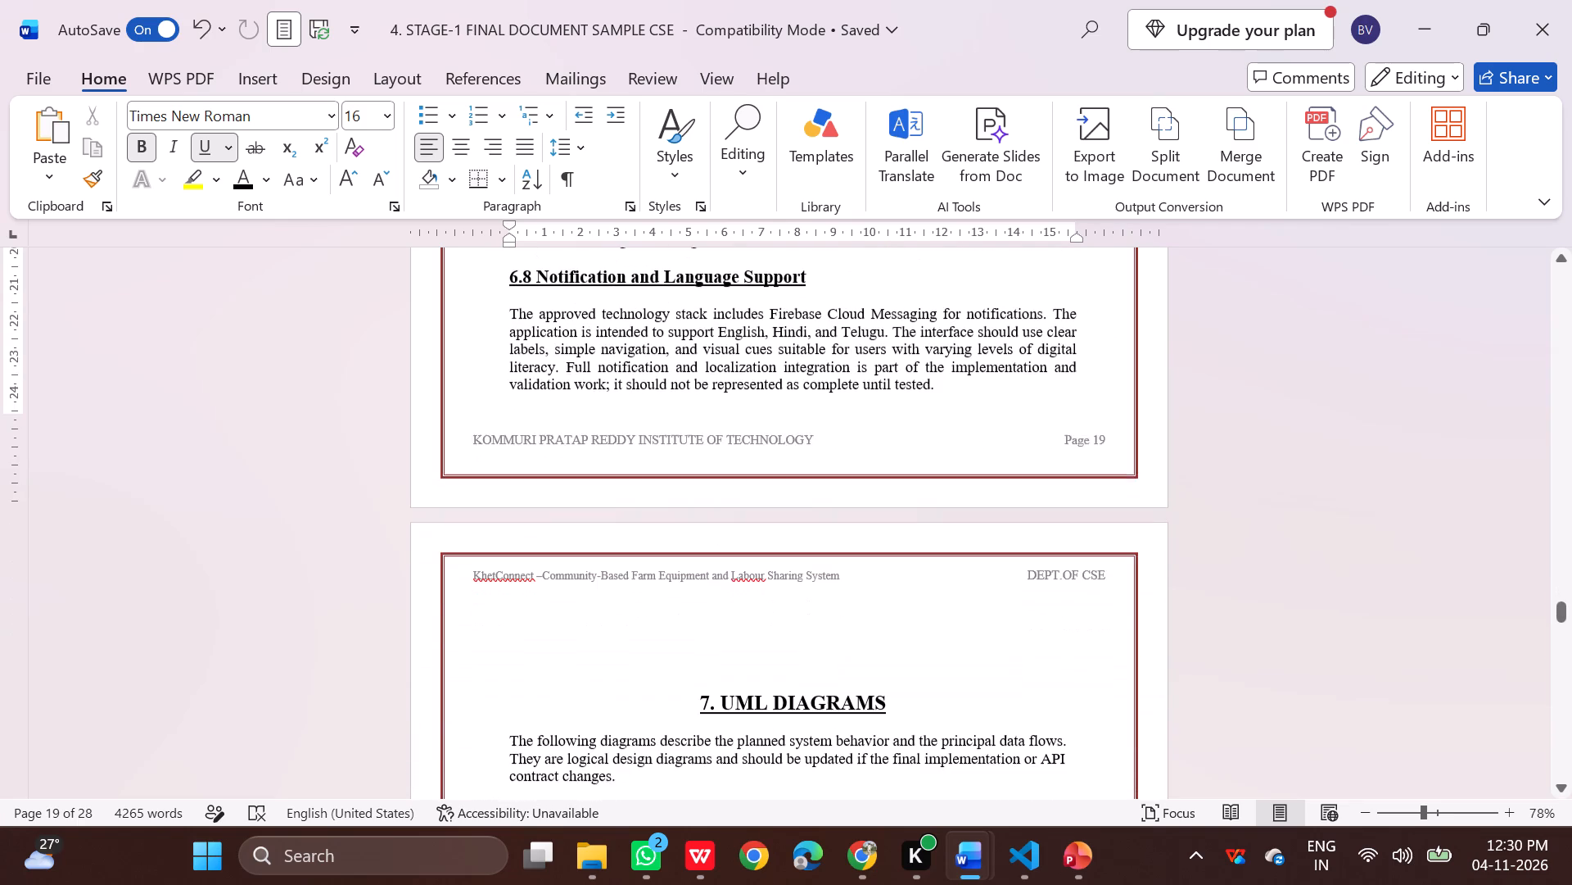
Delete the empty lines above the 7. UML DIAGRAMS heading at the start of its page.
{"action": "scroll", "coordinate": [717, 617], "scroll_direction": "down", "scroll_amount": 1}
{"action": "left_click", "coordinate": [712, 617]}
{"action": "key", "text": "BackSpace"}
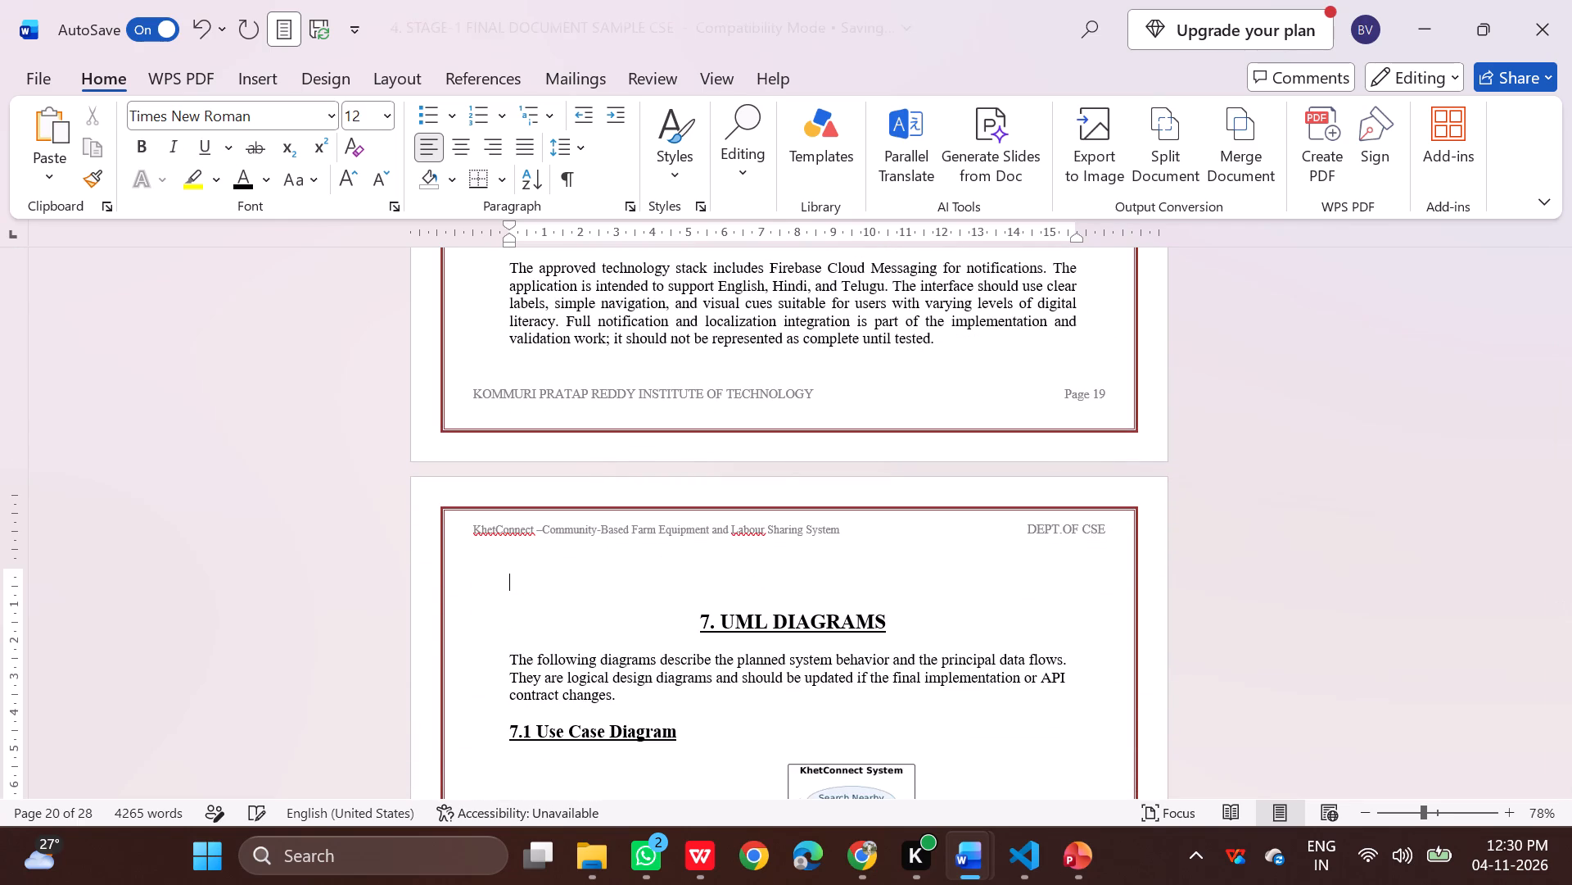
{"action": "key", "text": "BackSpace"}
{"action": "scroll", "coordinate": [712, 627], "scroll_direction": "up", "scroll_amount": 8}
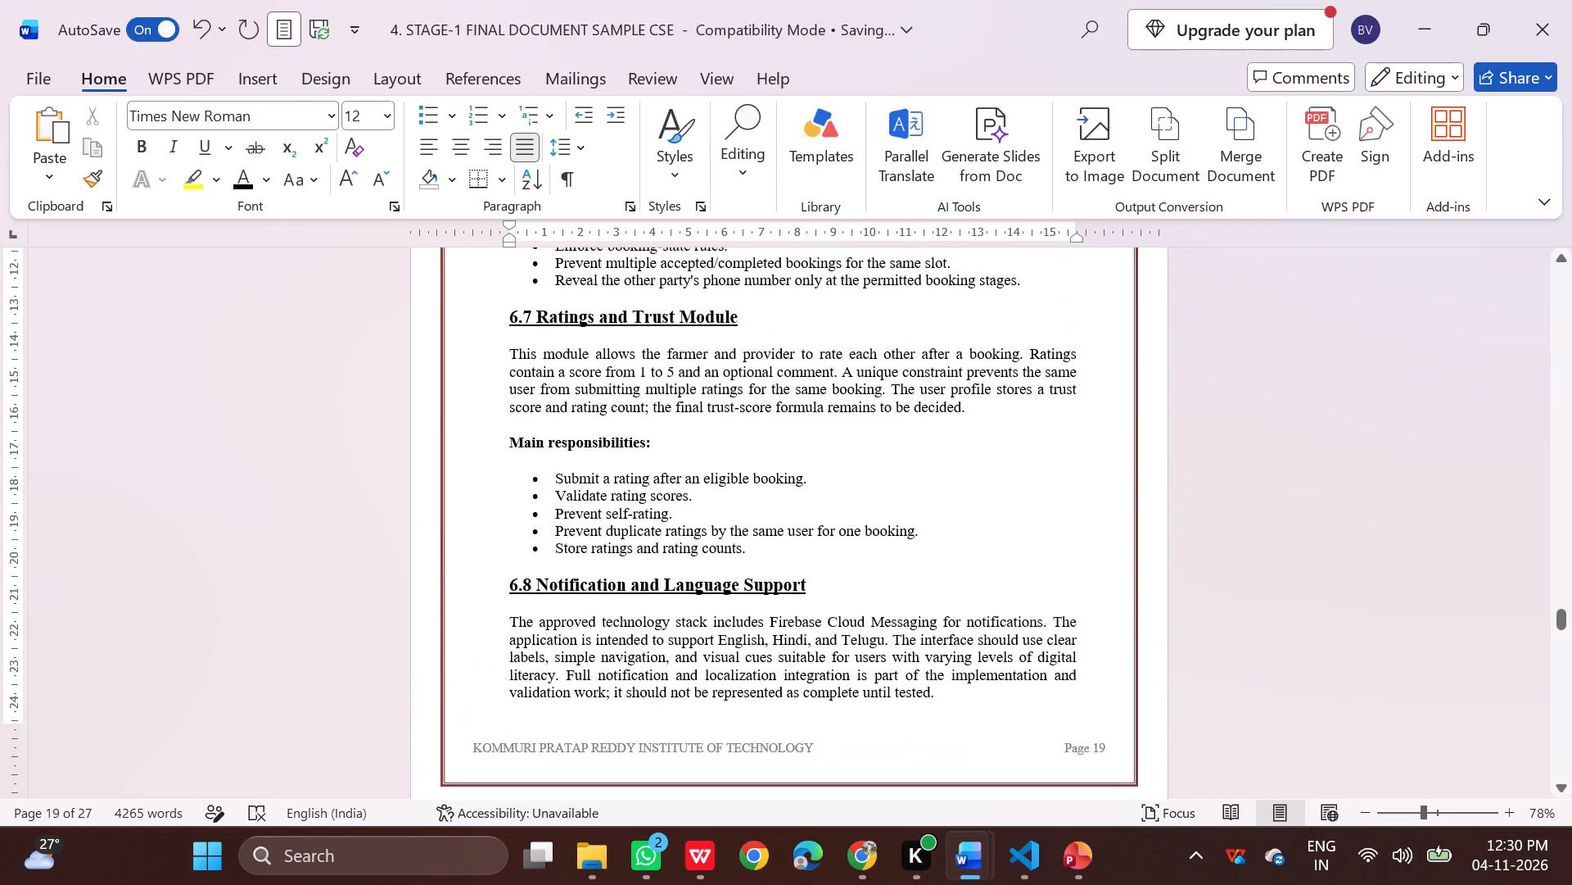
Insert an empty line before the 7.2 Activity Diagram – Resource Booking heading to push it onto the following page.
{"action": "scroll", "coordinate": [712, 627], "scroll_direction": "down", "scroll_amount": 19}
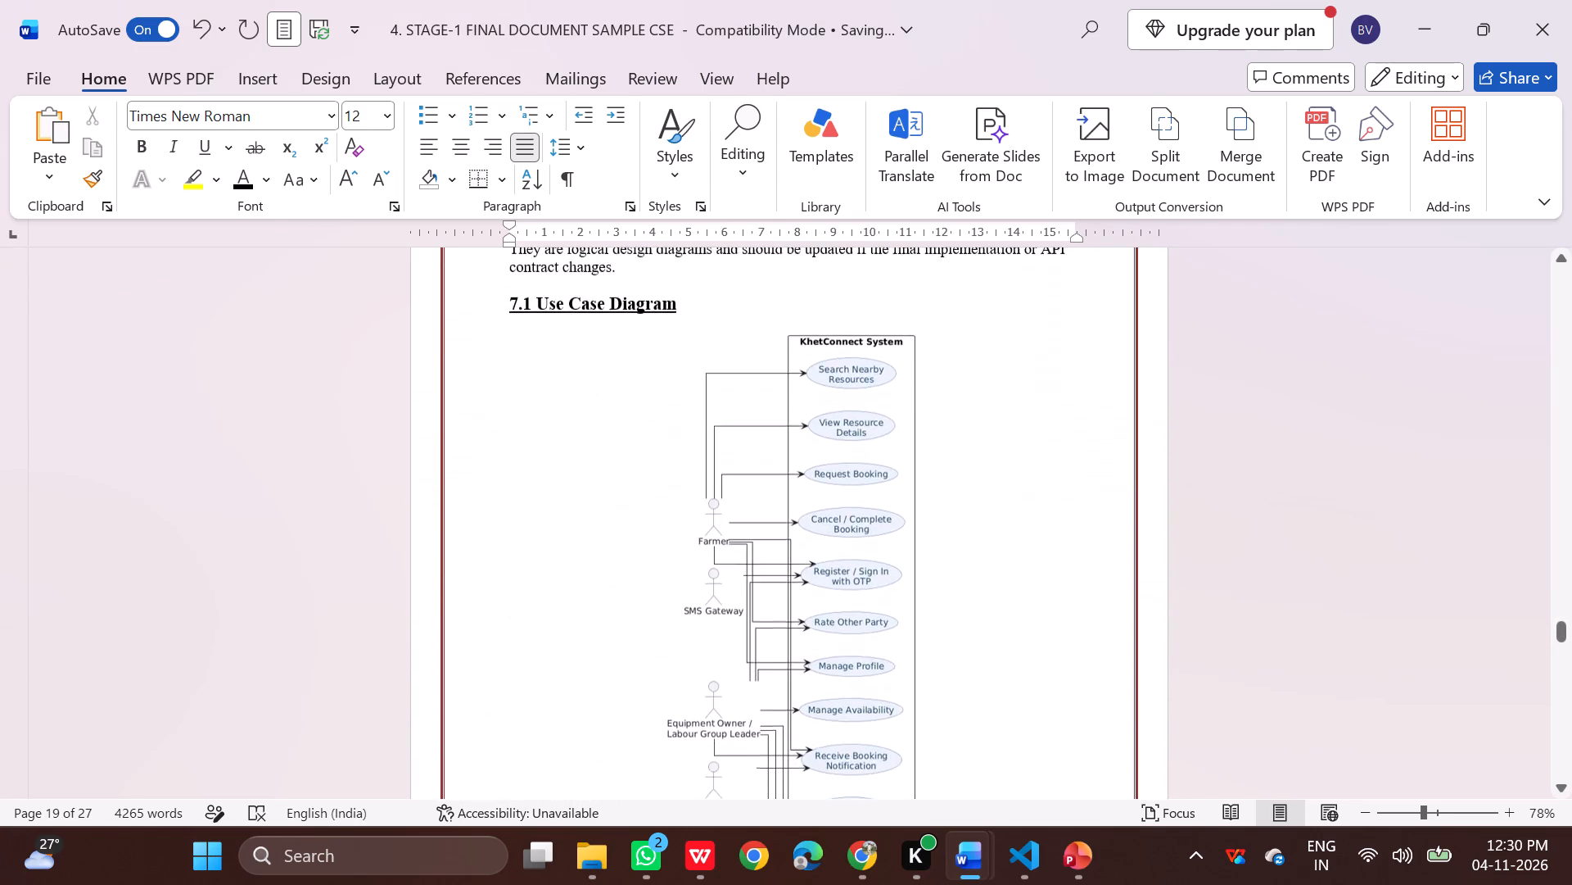
{"action": "scroll", "coordinate": [712, 627], "scroll_direction": "down", "scroll_amount": 7}
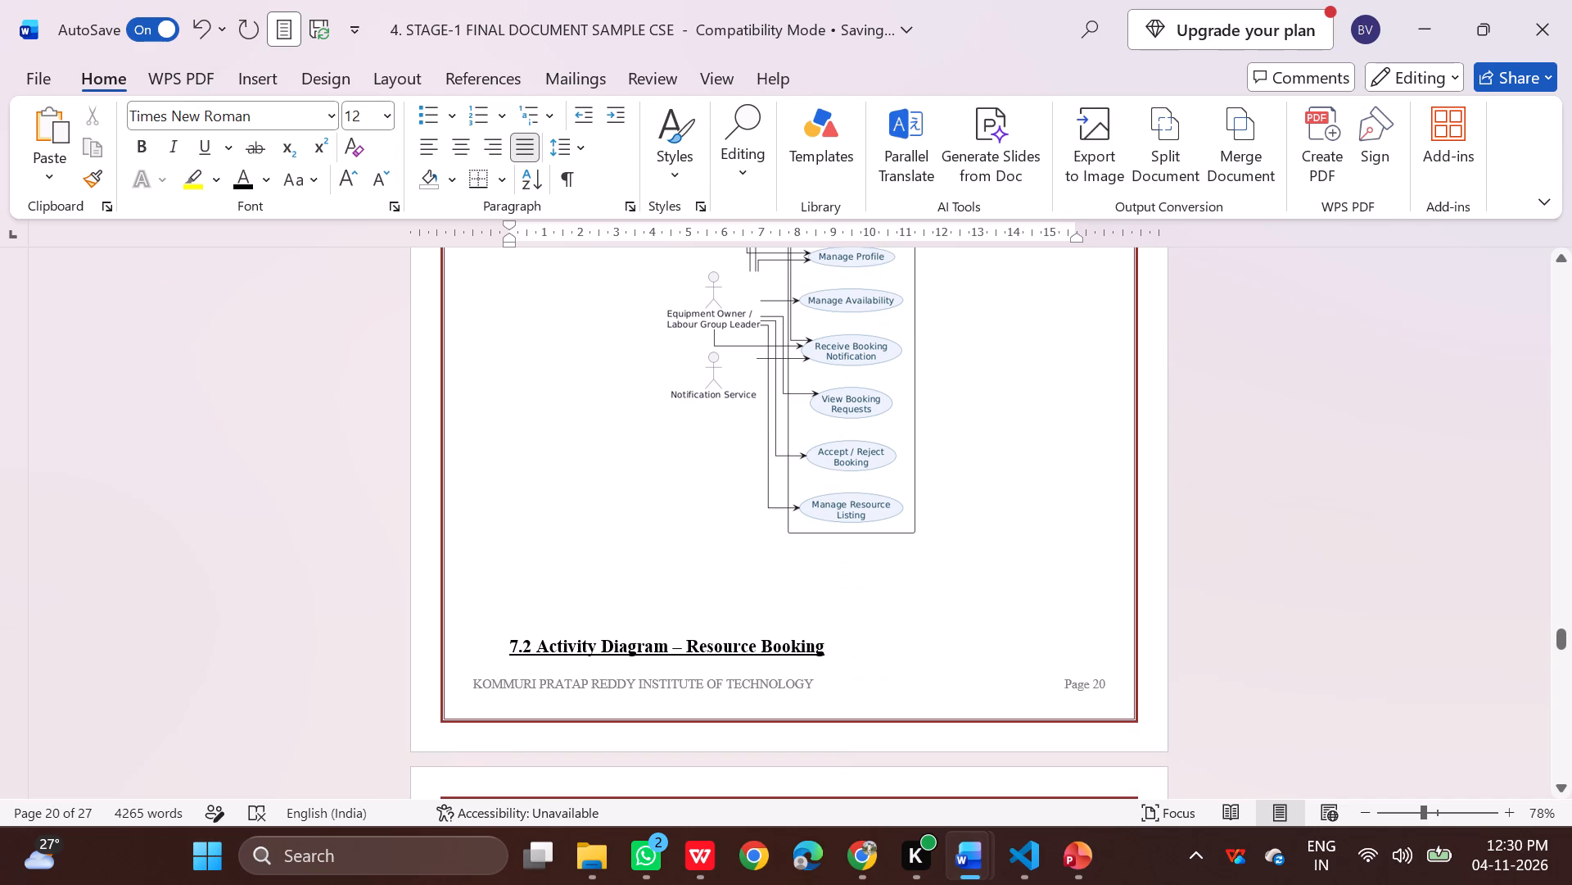
{"action": "left_click", "coordinate": [635, 603]}
{"action": "key", "text": "Return"}
Remove the blank lines above the 7.3 Sequence Diagram – Booking Request and Acceptance heading.
{"action": "scroll", "coordinate": [635, 602], "scroll_direction": "down", "scroll_amount": 15}
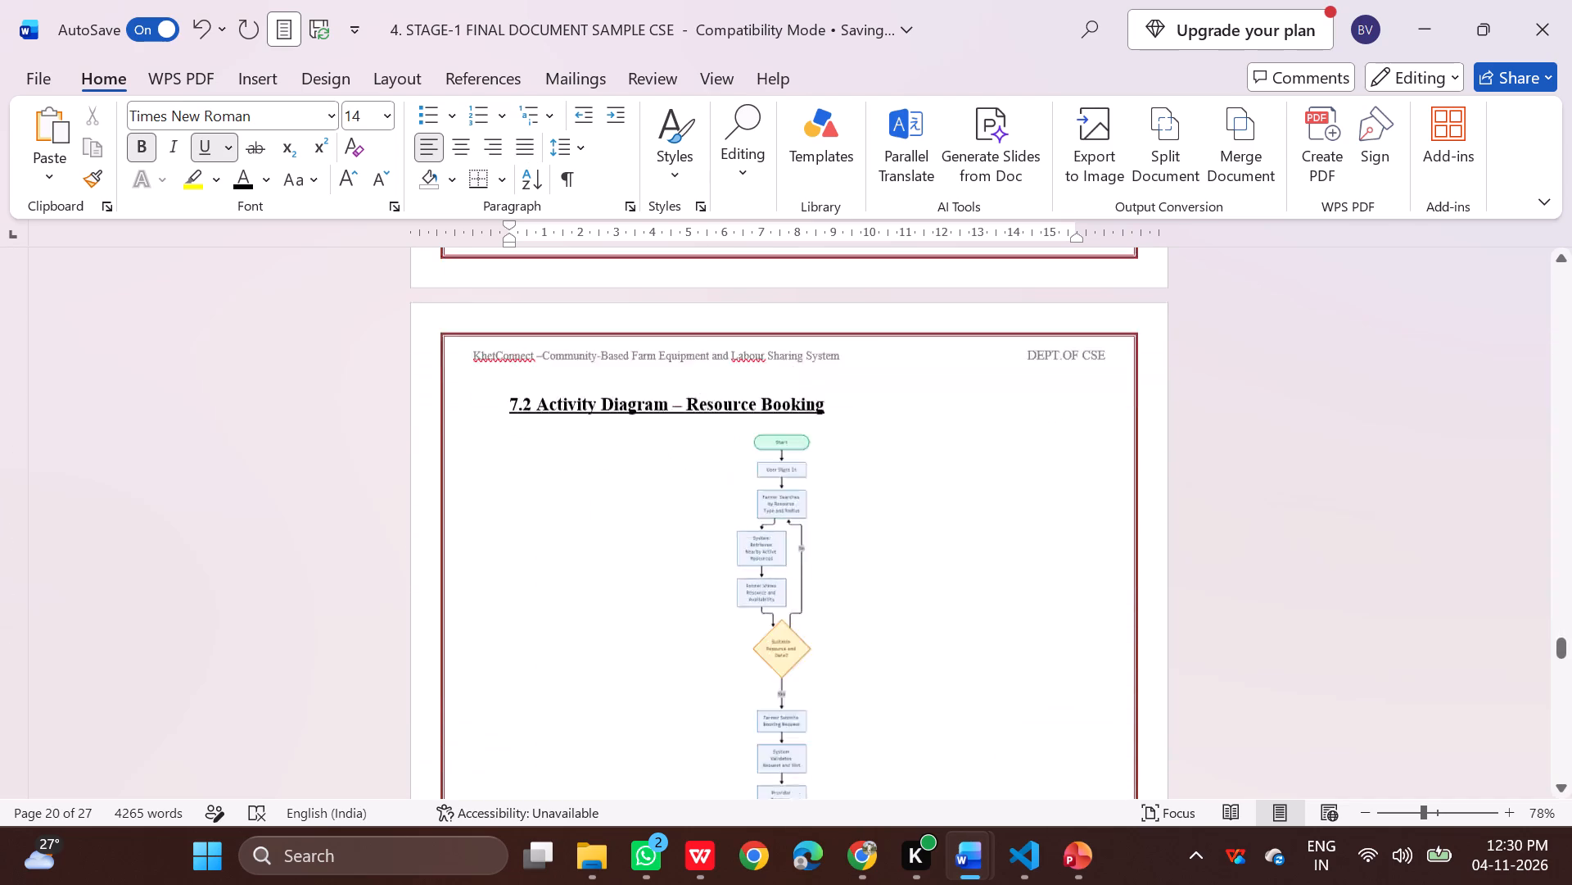
{"action": "scroll", "coordinate": [635, 602], "scroll_direction": "down", "scroll_amount": 20}
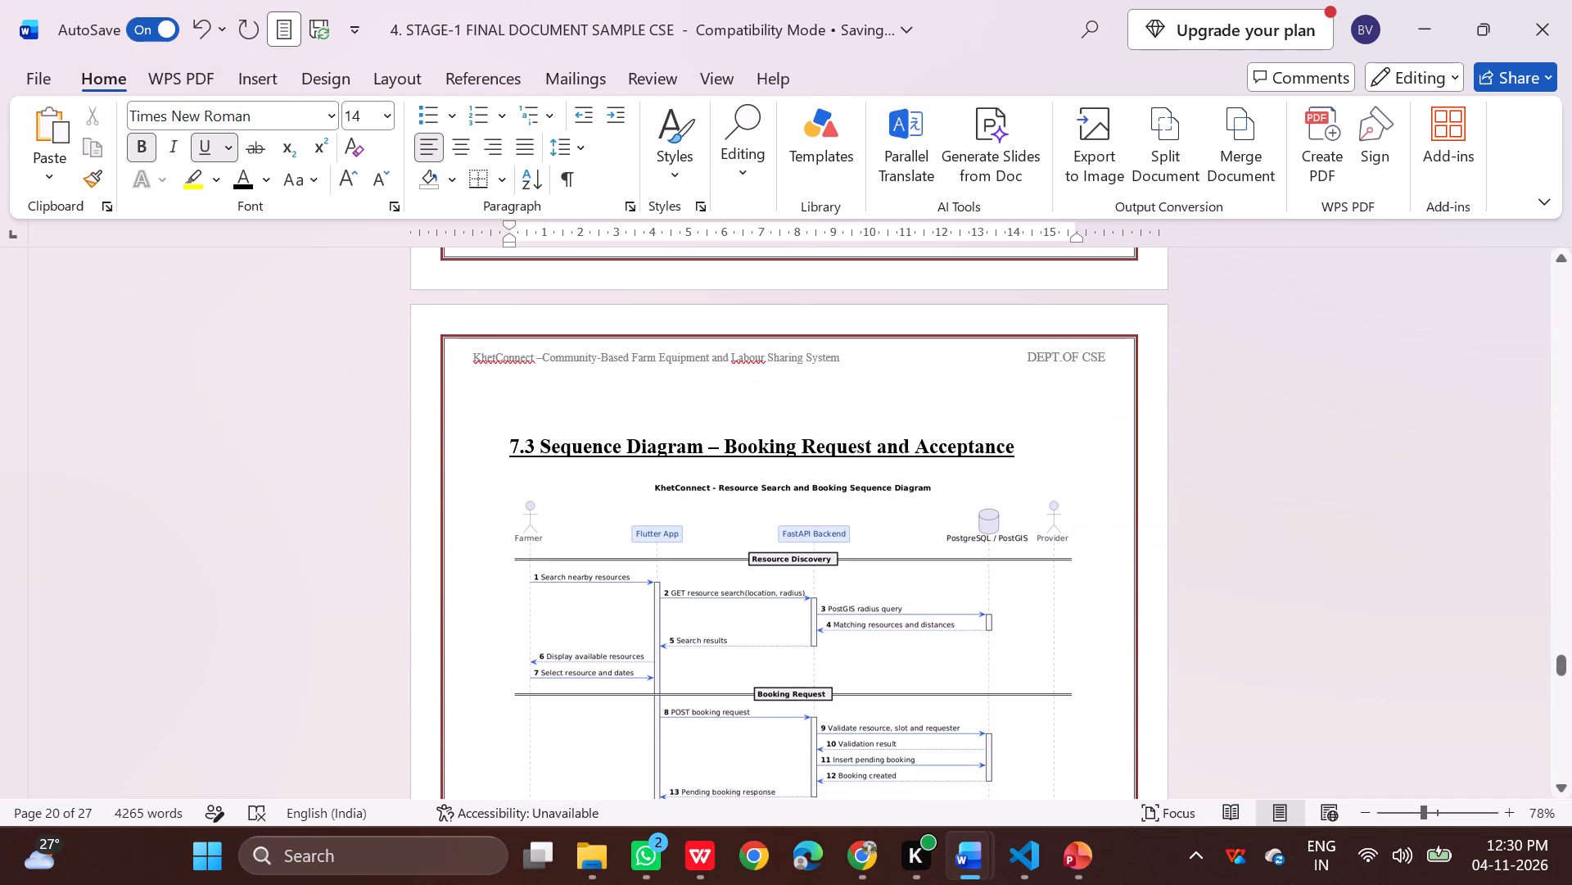
{"action": "left_click", "coordinate": [608, 402]}
{"action": "key", "text": "BackSpace"}
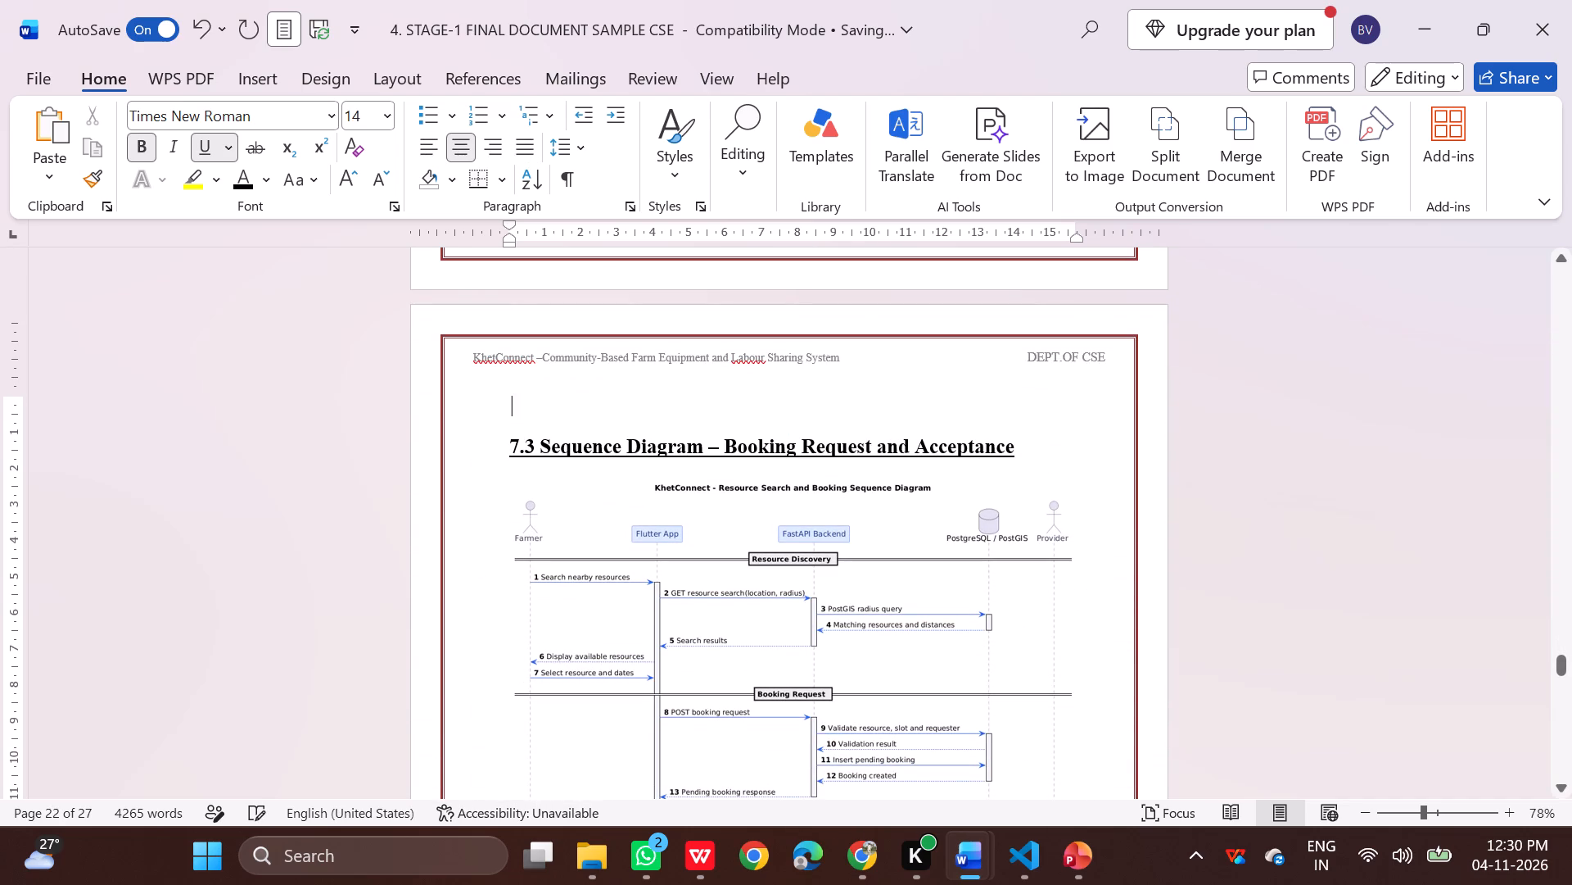
{"action": "key", "text": "BackSpace"}
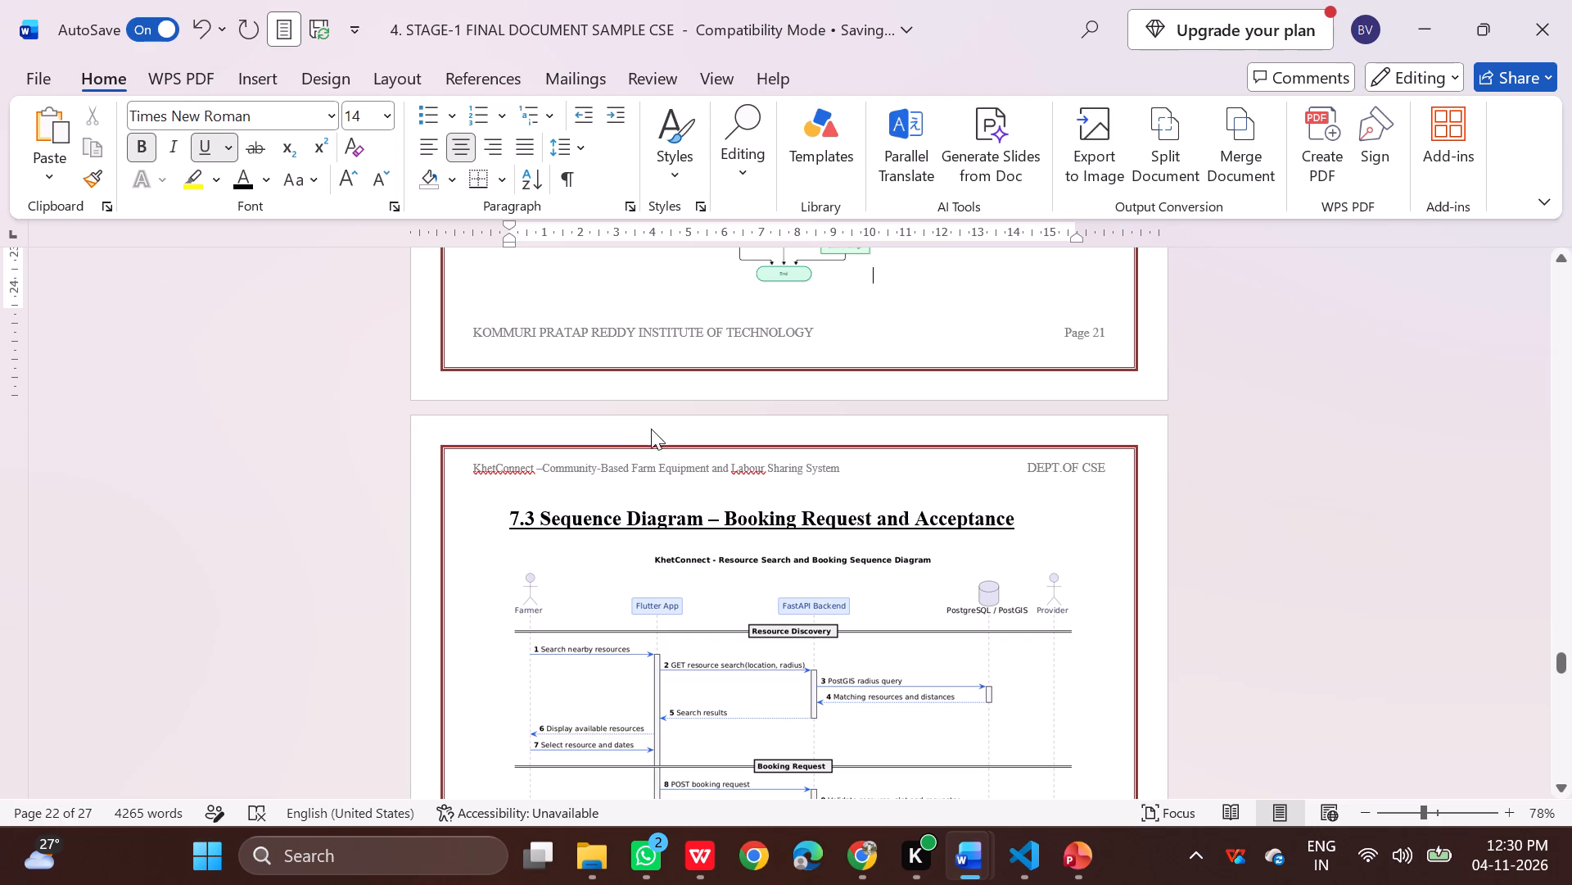
Remove the empty line above the 7.4 Data Flow Diagram – Level 0 (Context Diagram) heading.
{"action": "scroll", "coordinate": [666, 444], "scroll_direction": "down", "scroll_amount": 18}
{"action": "scroll", "coordinate": [666, 444], "scroll_direction": "down", "scroll_amount": 6}
{"action": "left_click", "coordinate": [502, 547]}
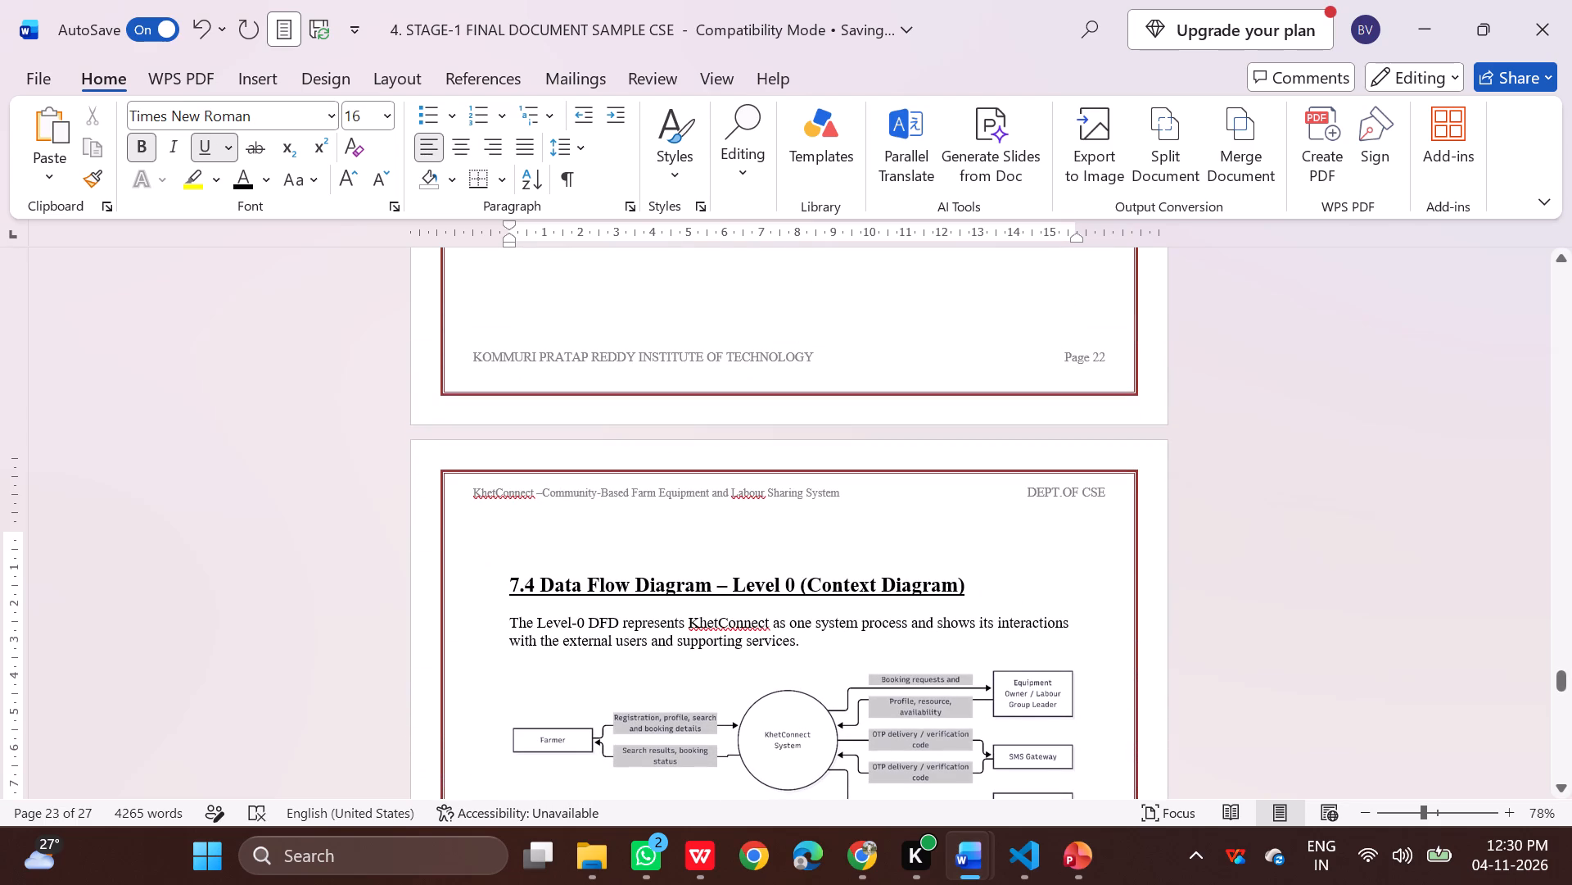
{"action": "key", "text": "Delete"}
Examine the layout and empty space on the 7.4 Level 0 and 7.5 Level 1 data flow diagram pages.
{"action": "scroll", "coordinate": [584, 538], "scroll_direction": "down", "scroll_amount": 12}
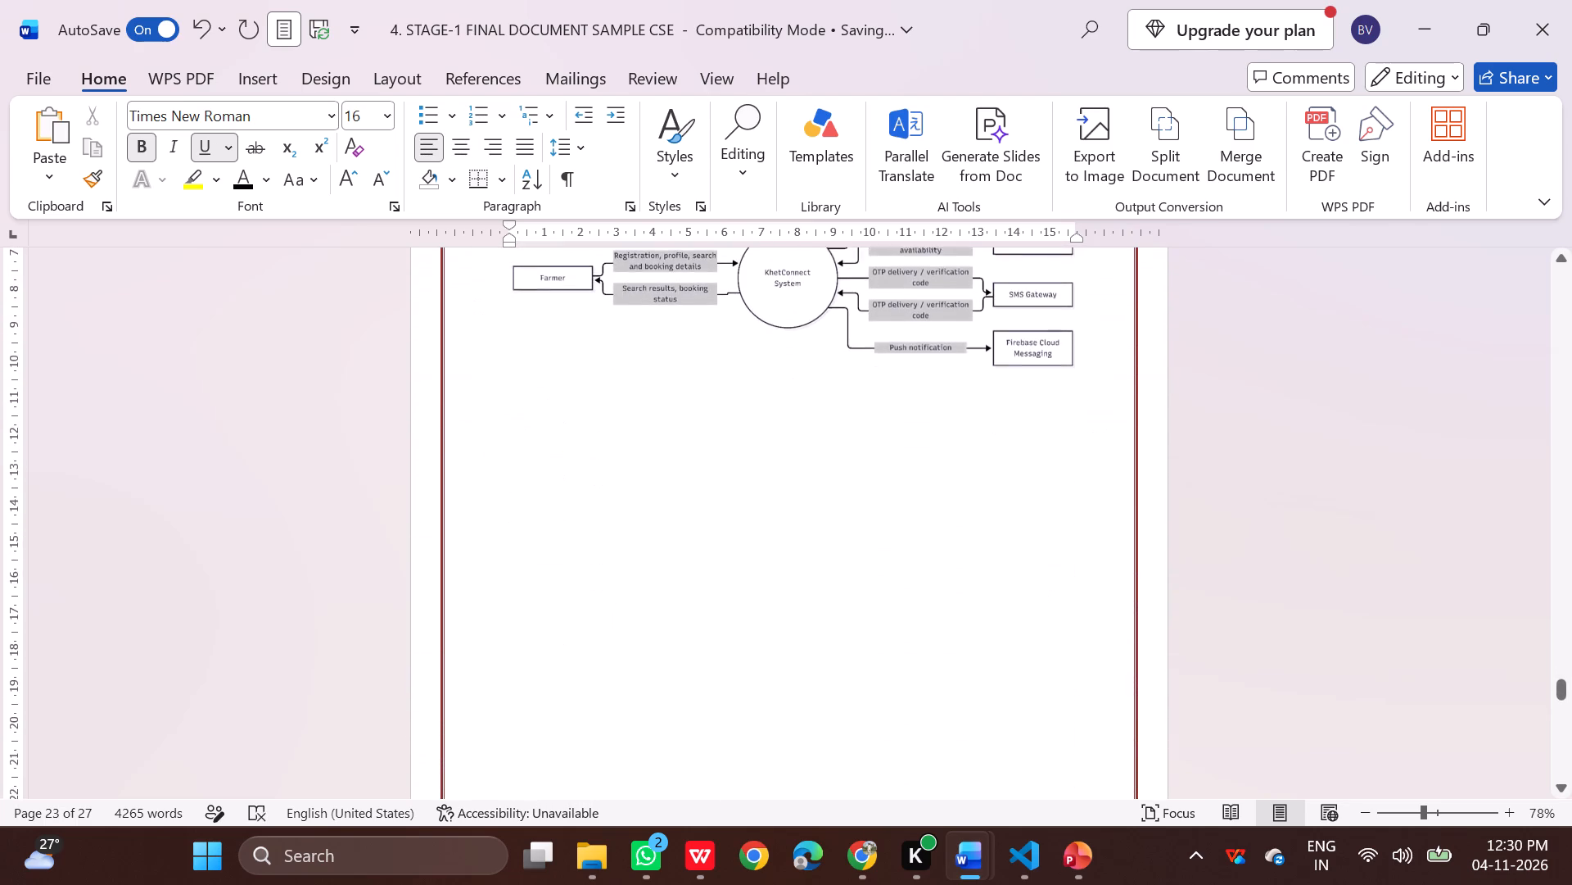
{"action": "scroll", "coordinate": [584, 538], "scroll_direction": "up", "scroll_amount": 8}
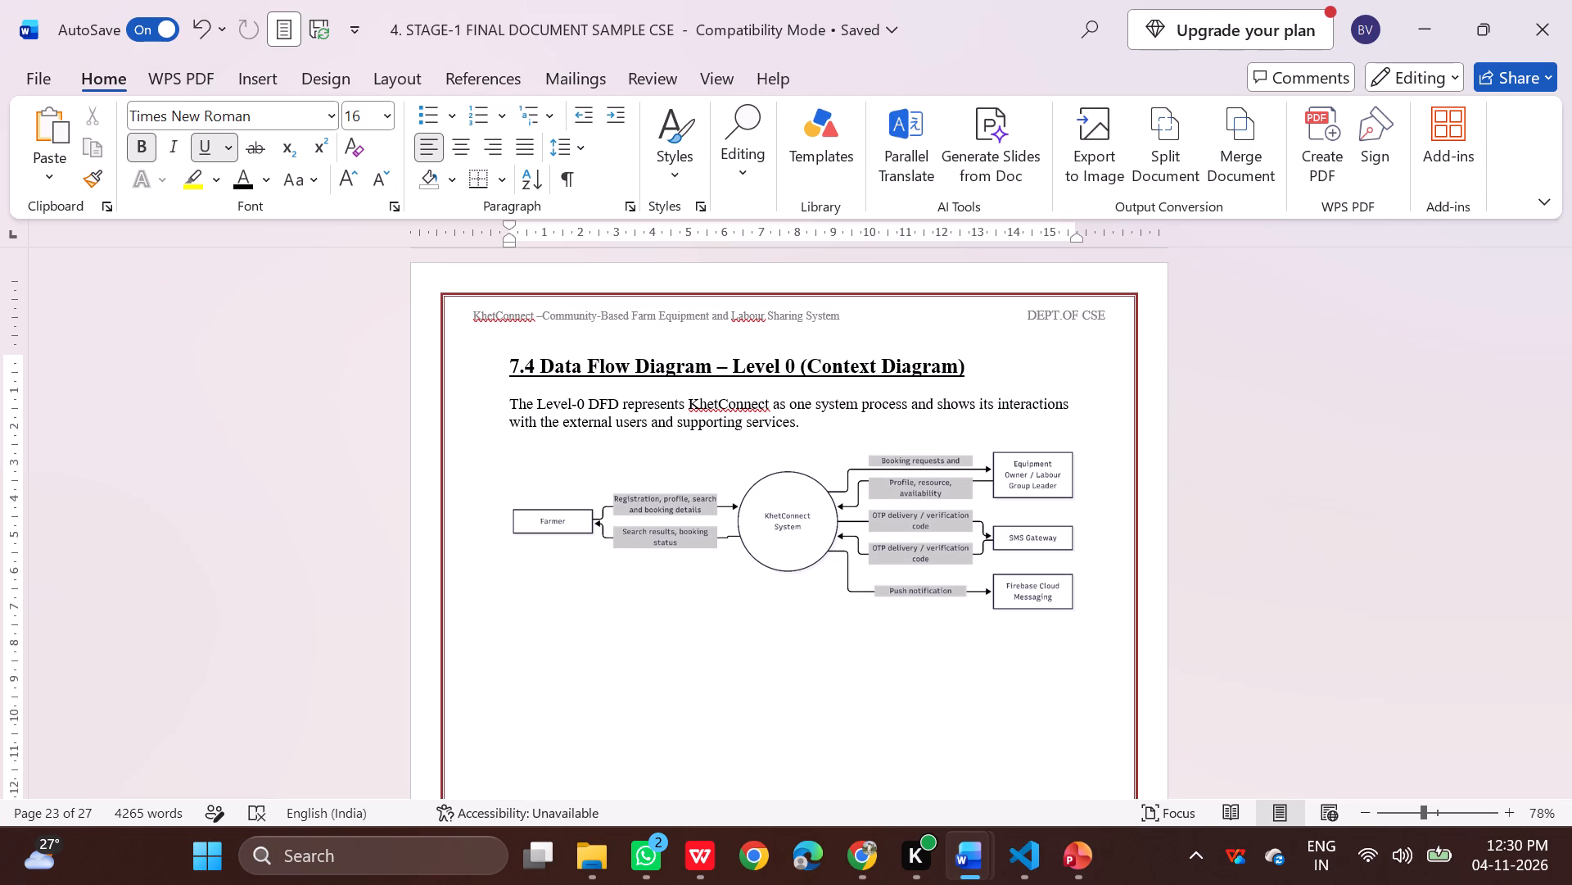
{"action": "scroll", "coordinate": [589, 531], "scroll_direction": "down", "scroll_amount": 2}
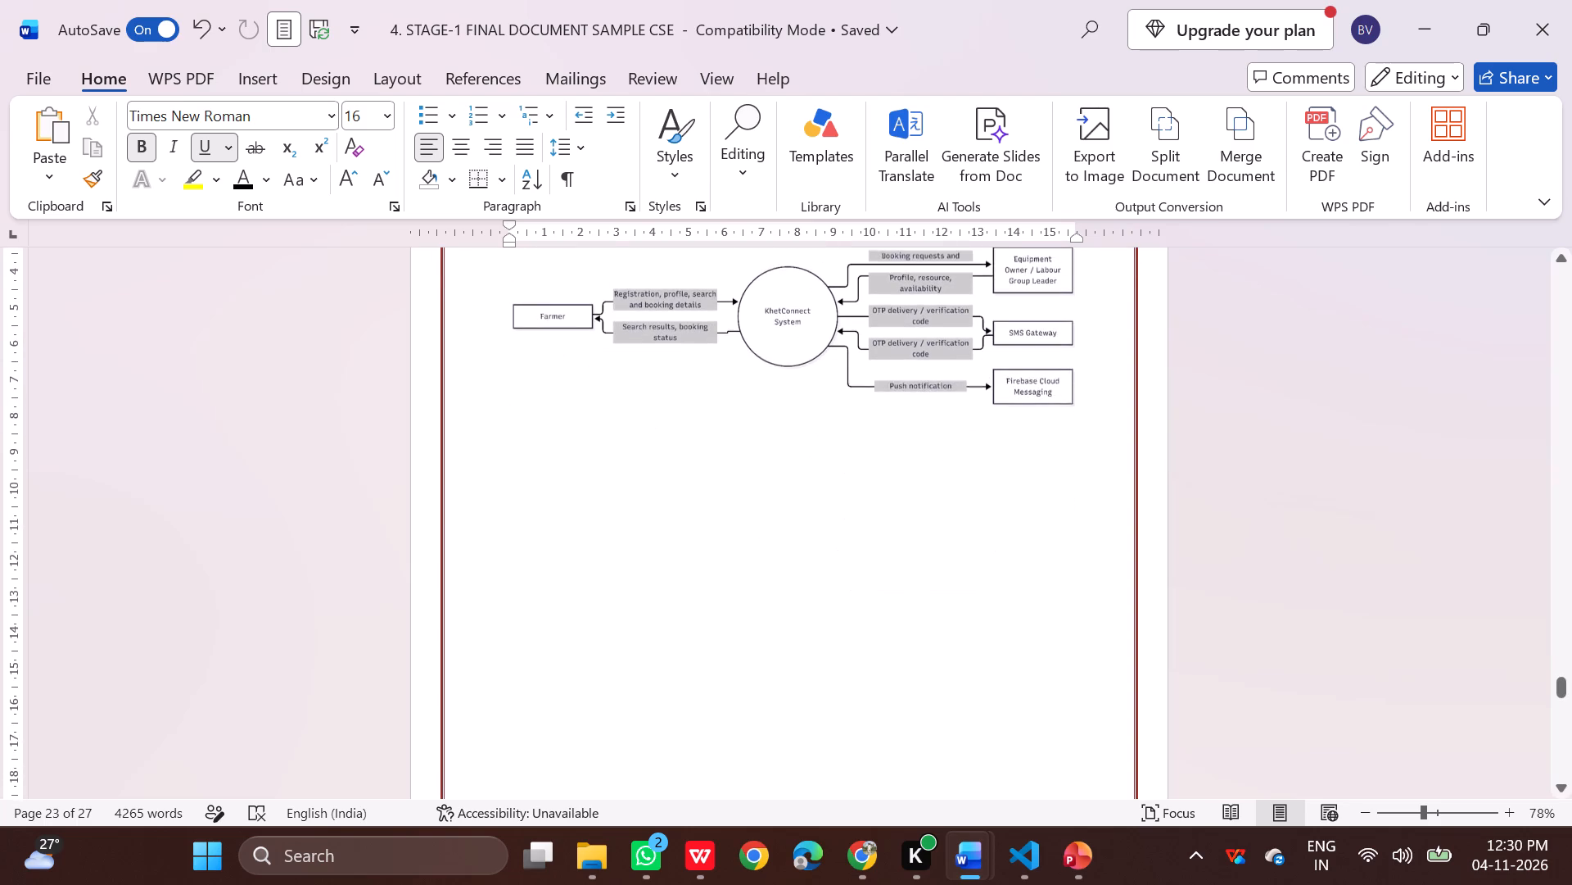
{"action": "scroll", "coordinate": [589, 531], "scroll_direction": "down", "scroll_amount": 4}
{"action": "scroll", "coordinate": [589, 531], "scroll_direction": "up", "scroll_amount": 1}
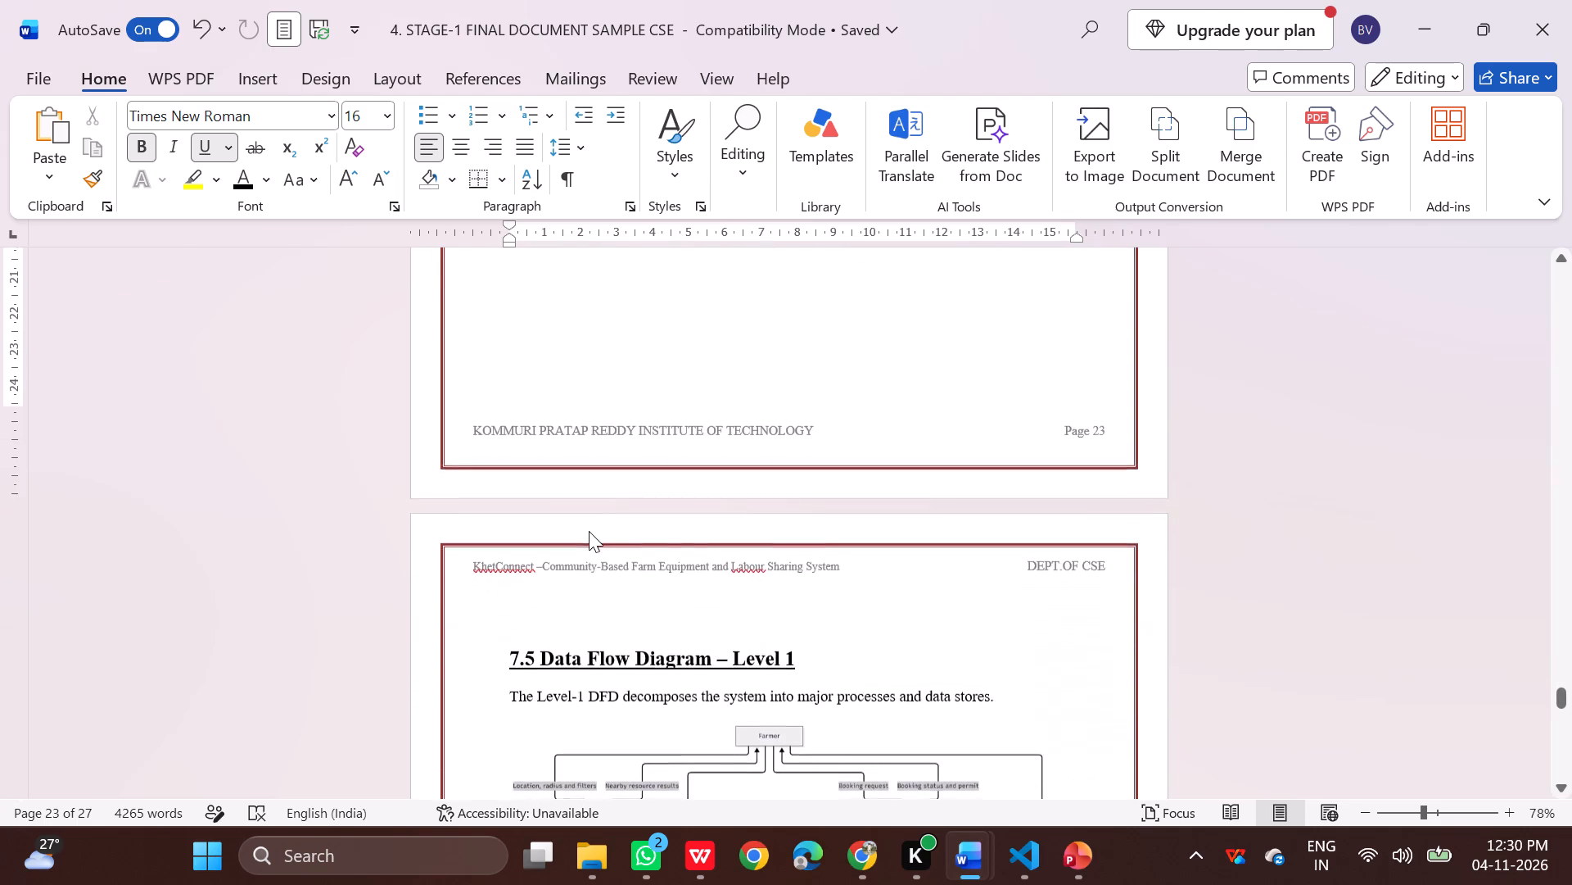
{"action": "scroll", "coordinate": [589, 531], "scroll_direction": "up", "scroll_amount": 3}
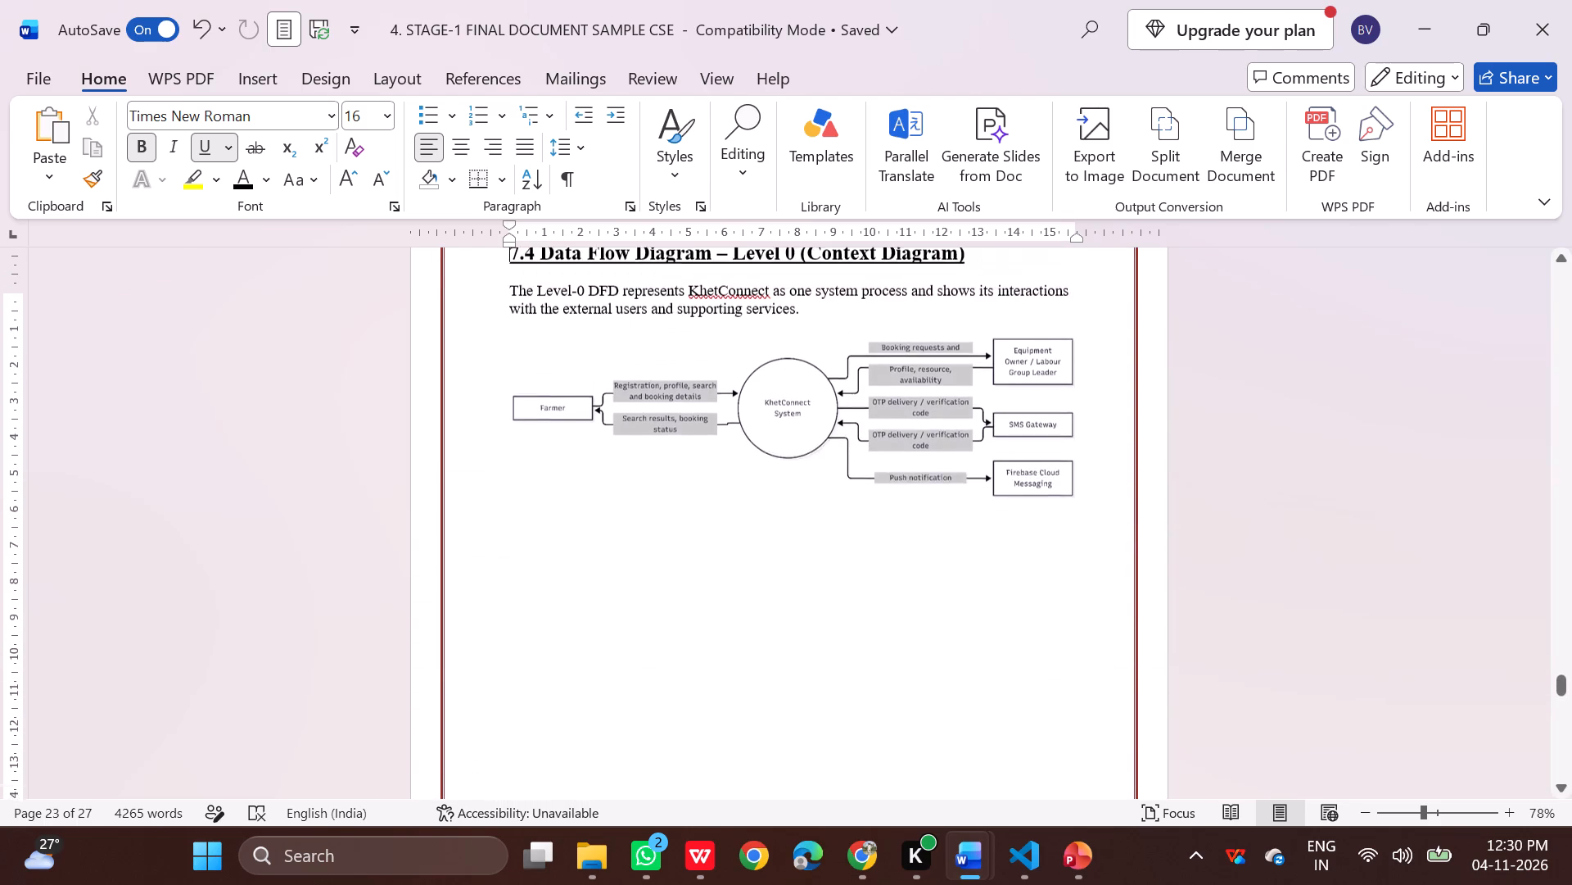
{"action": "scroll", "coordinate": [589, 531], "scroll_direction": "up", "scroll_amount": 2}
{"action": "scroll", "coordinate": [565, 414], "scroll_direction": "down", "scroll_amount": 4}
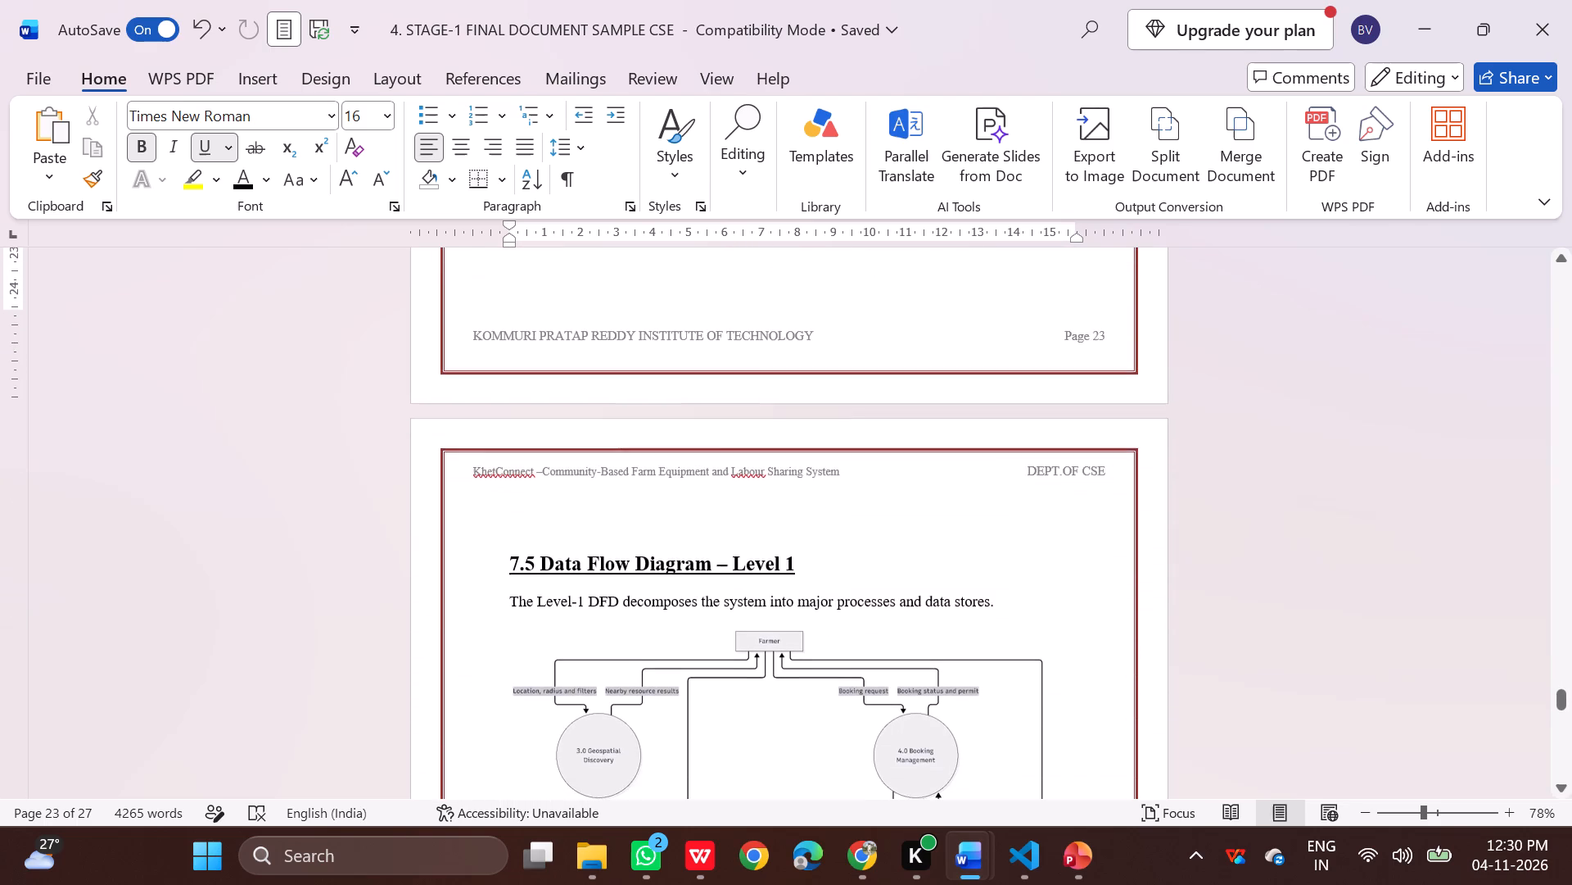
{"action": "scroll", "coordinate": [540, 454], "scroll_direction": "up", "scroll_amount": 2}
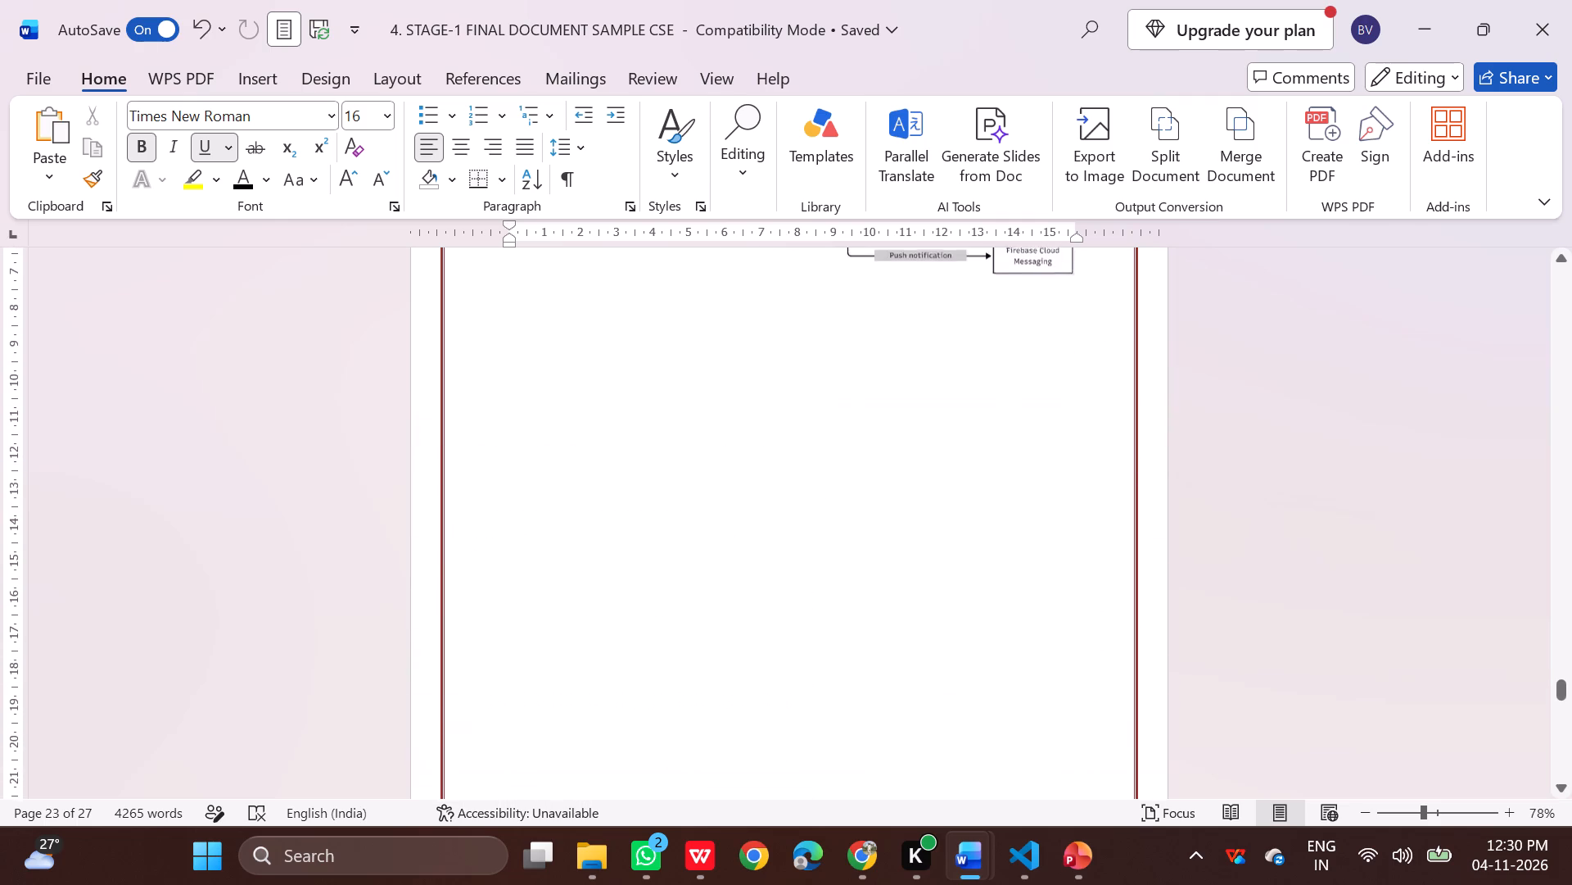
{"action": "scroll", "coordinate": [540, 454], "scroll_direction": "up", "scroll_amount": 1}
{"action": "left_click", "coordinate": [540, 454]}
{"action": "scroll", "coordinate": [543, 456], "scroll_direction": "down", "scroll_amount": 14}
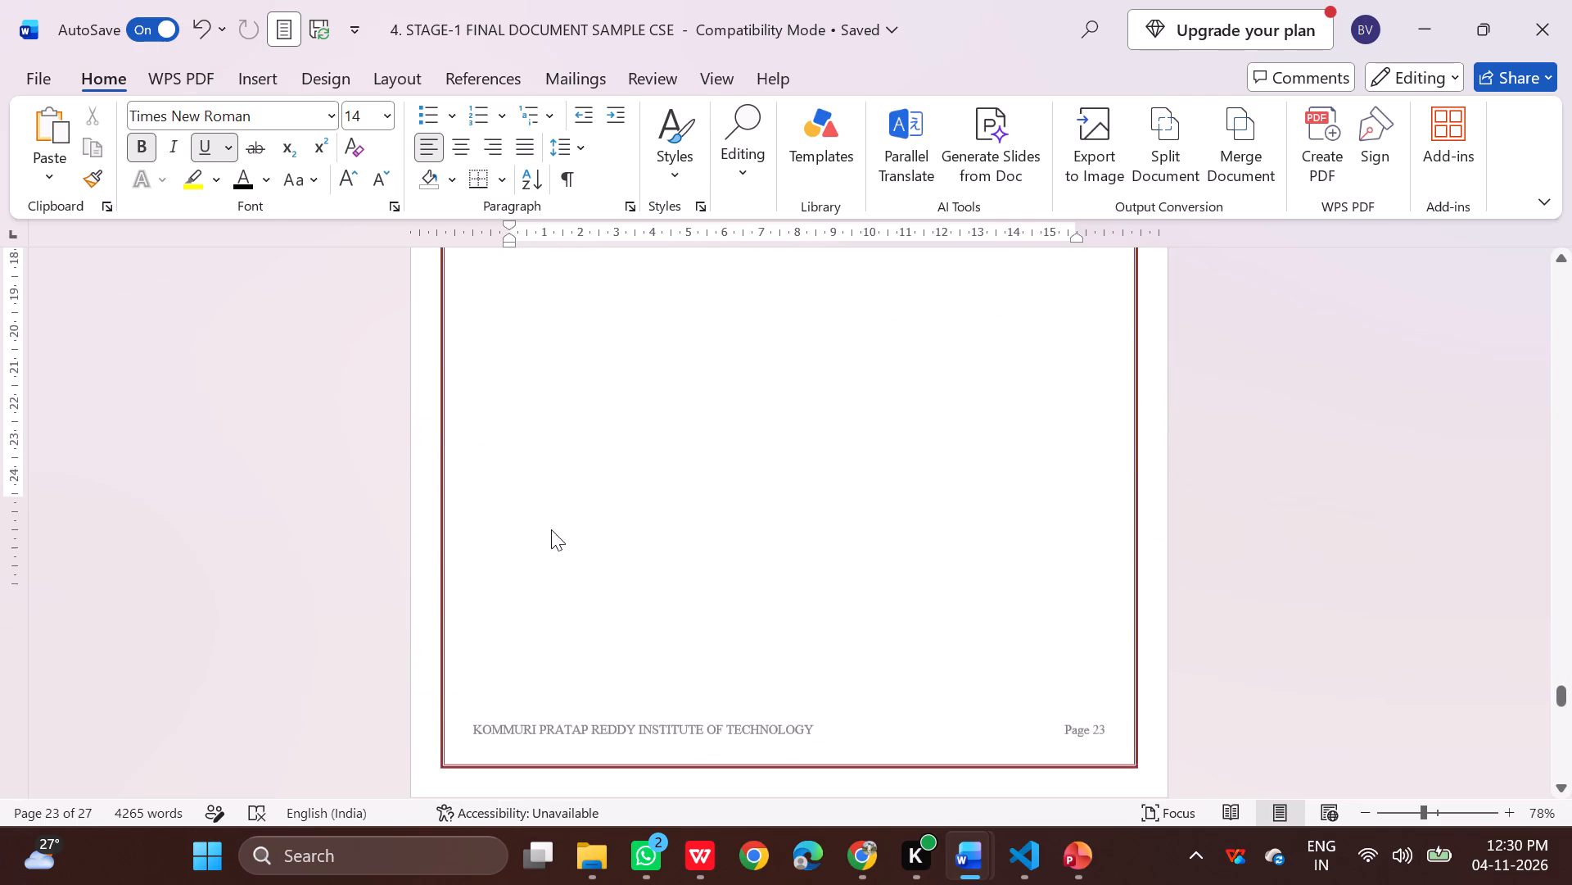
{"action": "scroll", "coordinate": [551, 529], "scroll_direction": "down", "scroll_amount": 20}
{"action": "scroll", "coordinate": [551, 529], "scroll_direction": "up", "scroll_amount": 20}
{"action": "scroll", "coordinate": [551, 529], "scroll_direction": "up", "scroll_amount": 5}
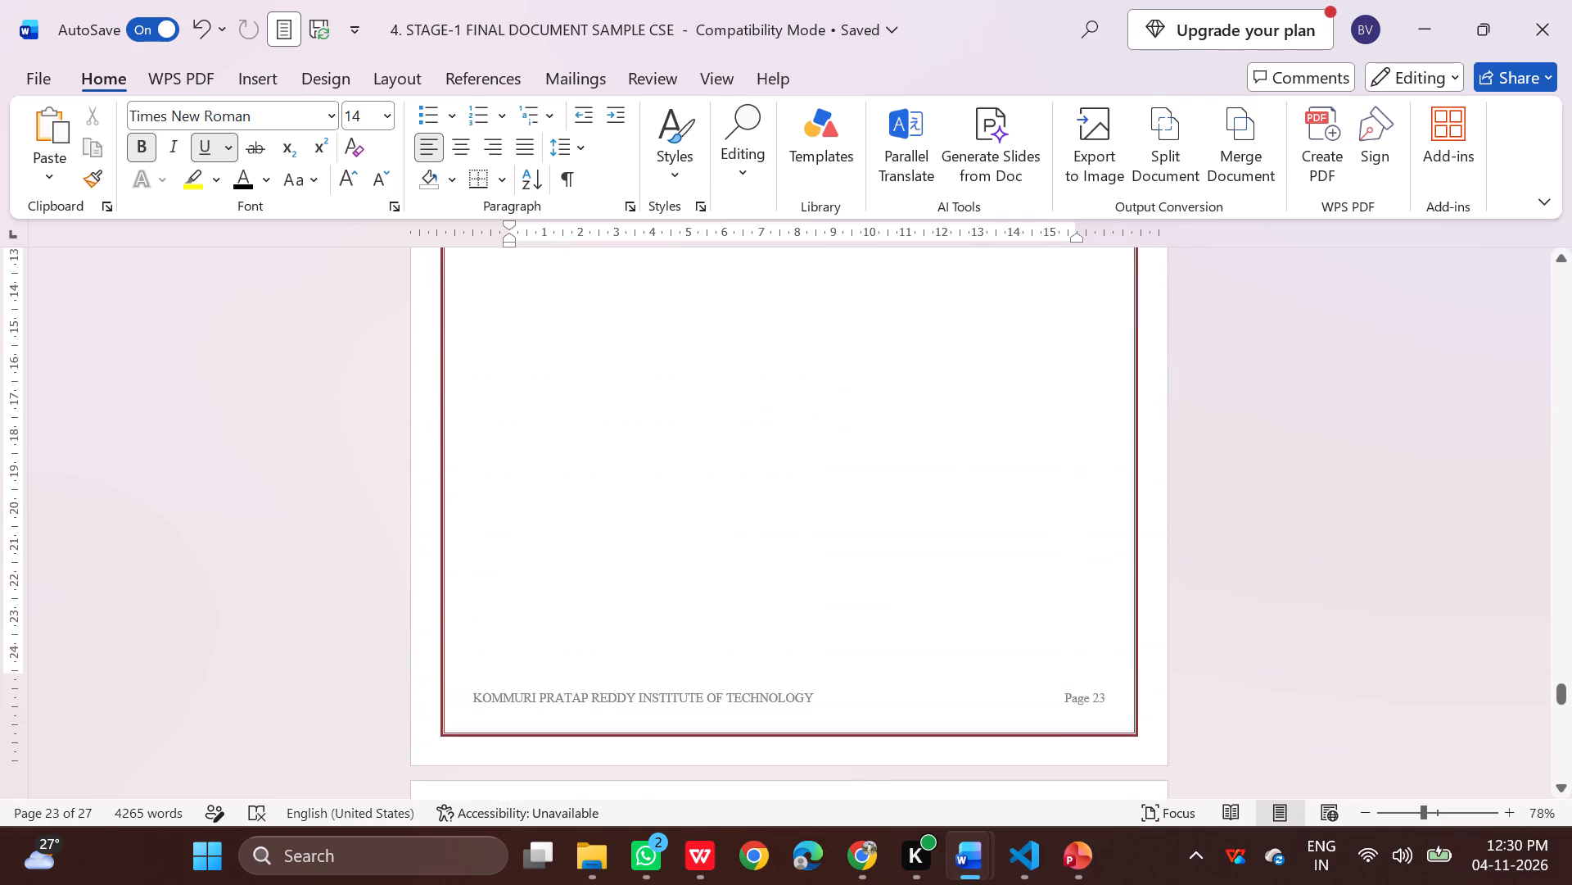
{"action": "scroll", "coordinate": [551, 529], "scroll_direction": "down", "scroll_amount": 10}
{"action": "scroll", "coordinate": [551, 529], "scroll_direction": "up", "scroll_amount": 1}
{"action": "scroll", "coordinate": [551, 529], "scroll_direction": "down", "scroll_amount": 14}
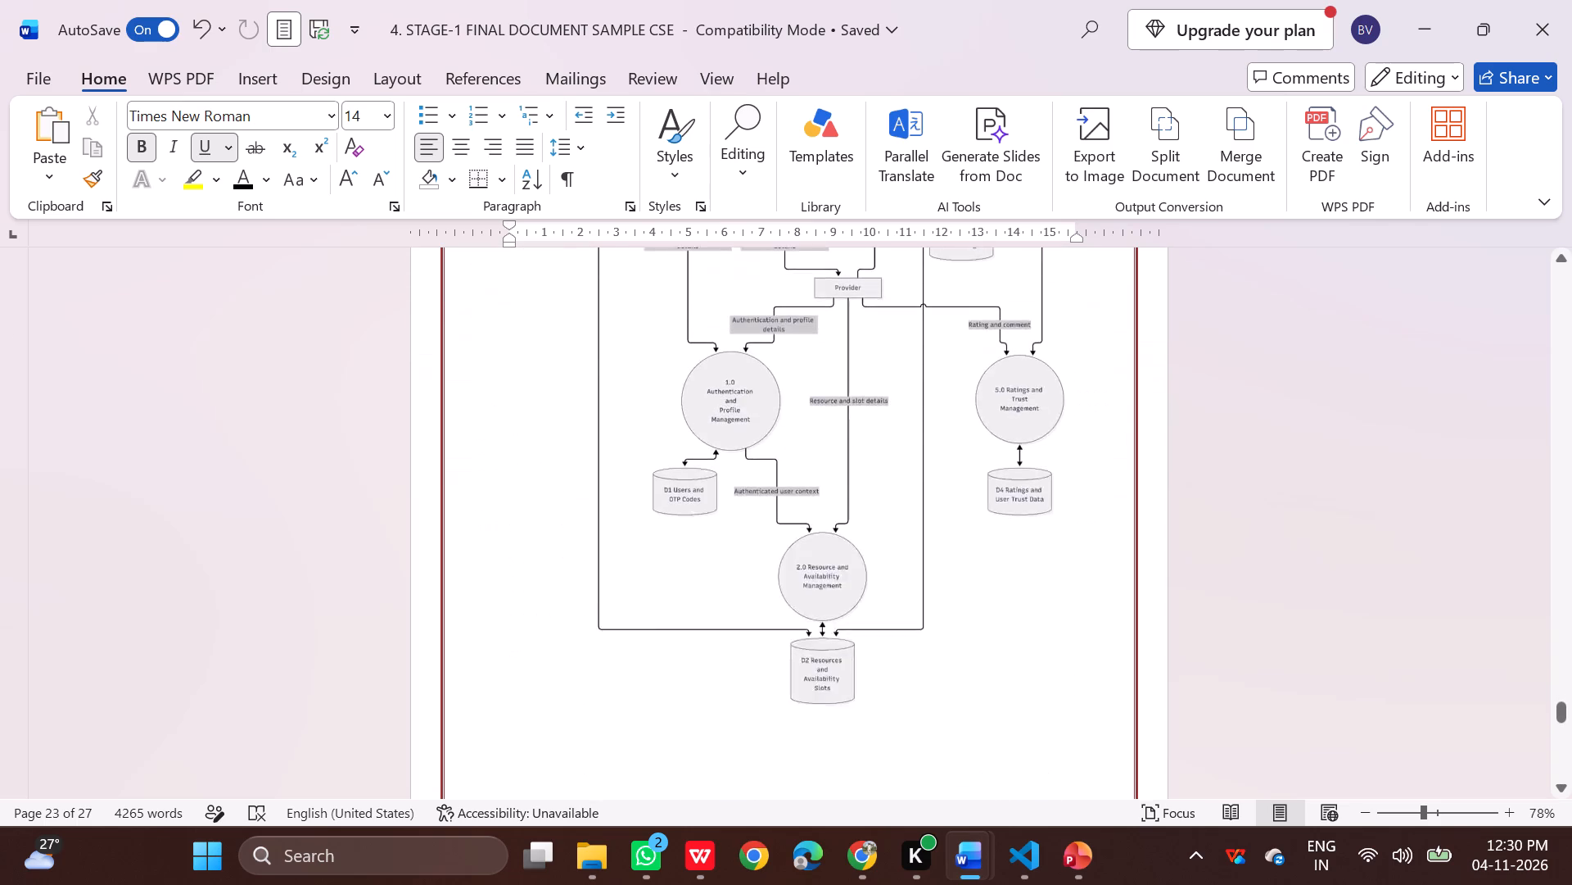
Delete the two empty lines above the 7.6 Entity Relationship Overview heading.
{"action": "scroll", "coordinate": [551, 529], "scroll_direction": "down", "scroll_amount": 14}
{"action": "left_click", "coordinate": [513, 315]}
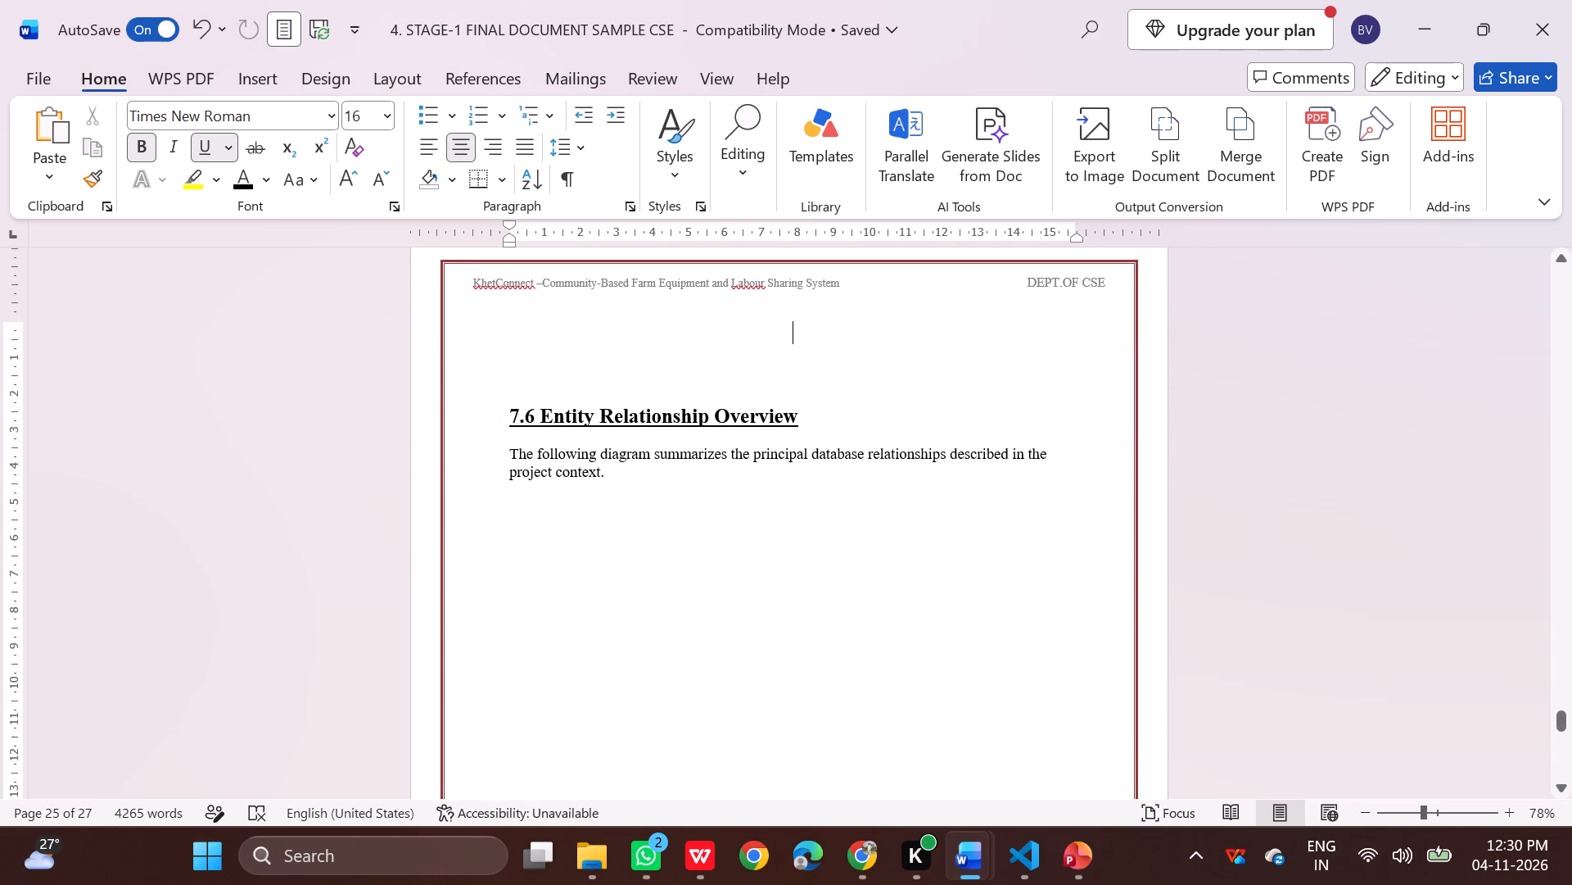
{"action": "key", "text": "Delete"}
{"action": "key", "text": "Delete"}
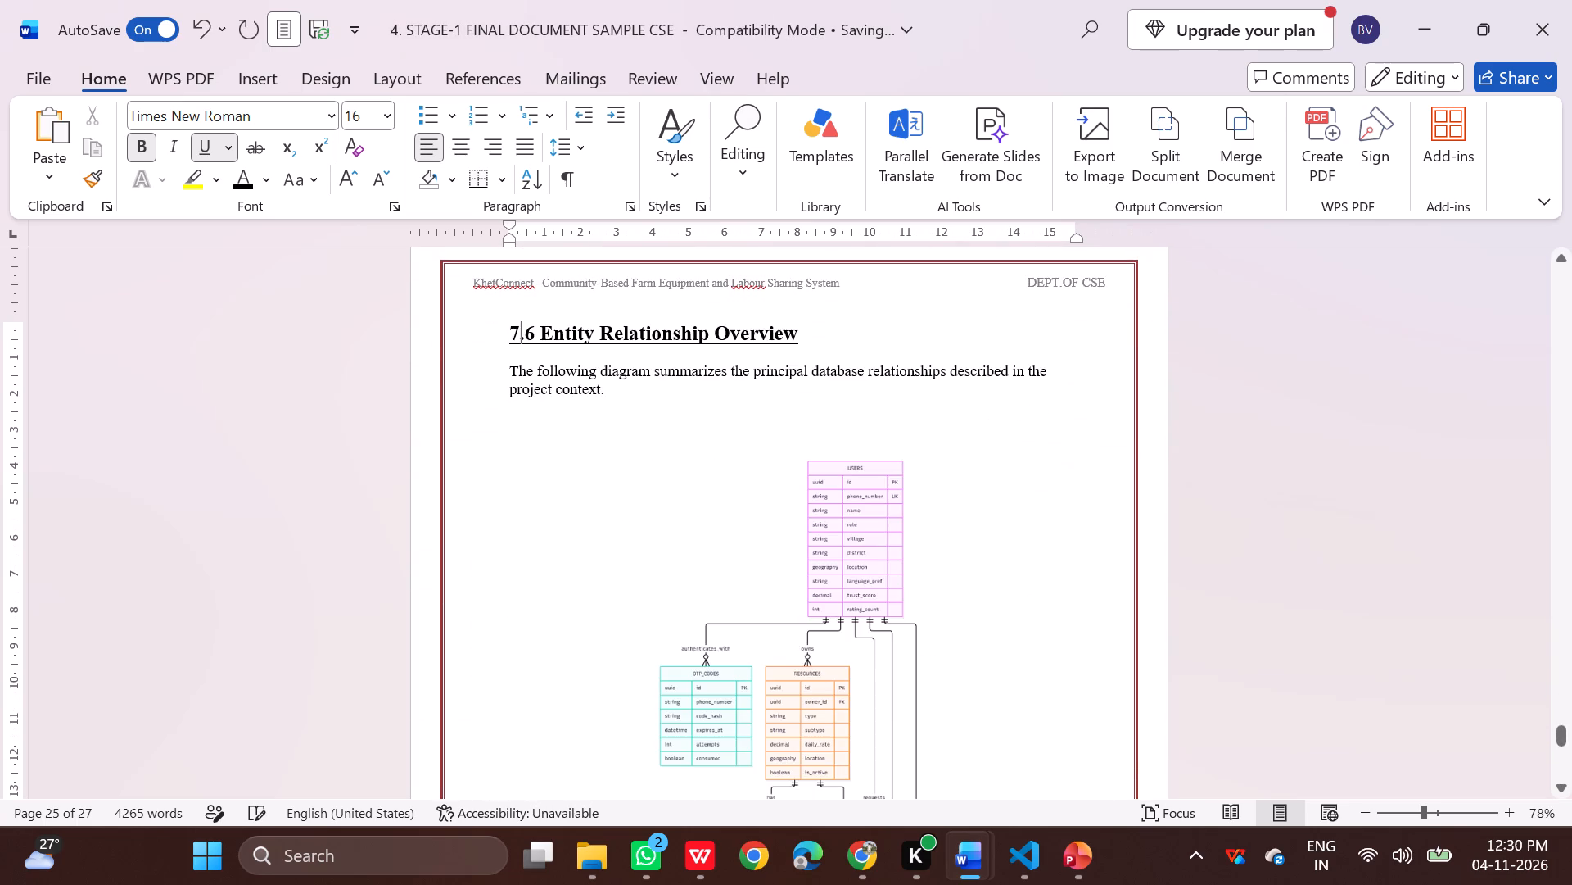
Delete an empty line above the 8. REFERENCES heading and check the references page to its end.
{"action": "scroll", "coordinate": [554, 351], "scroll_direction": "down", "scroll_amount": 19}
{"action": "scroll", "coordinate": [554, 351], "scroll_direction": "down", "scroll_amount": 3}
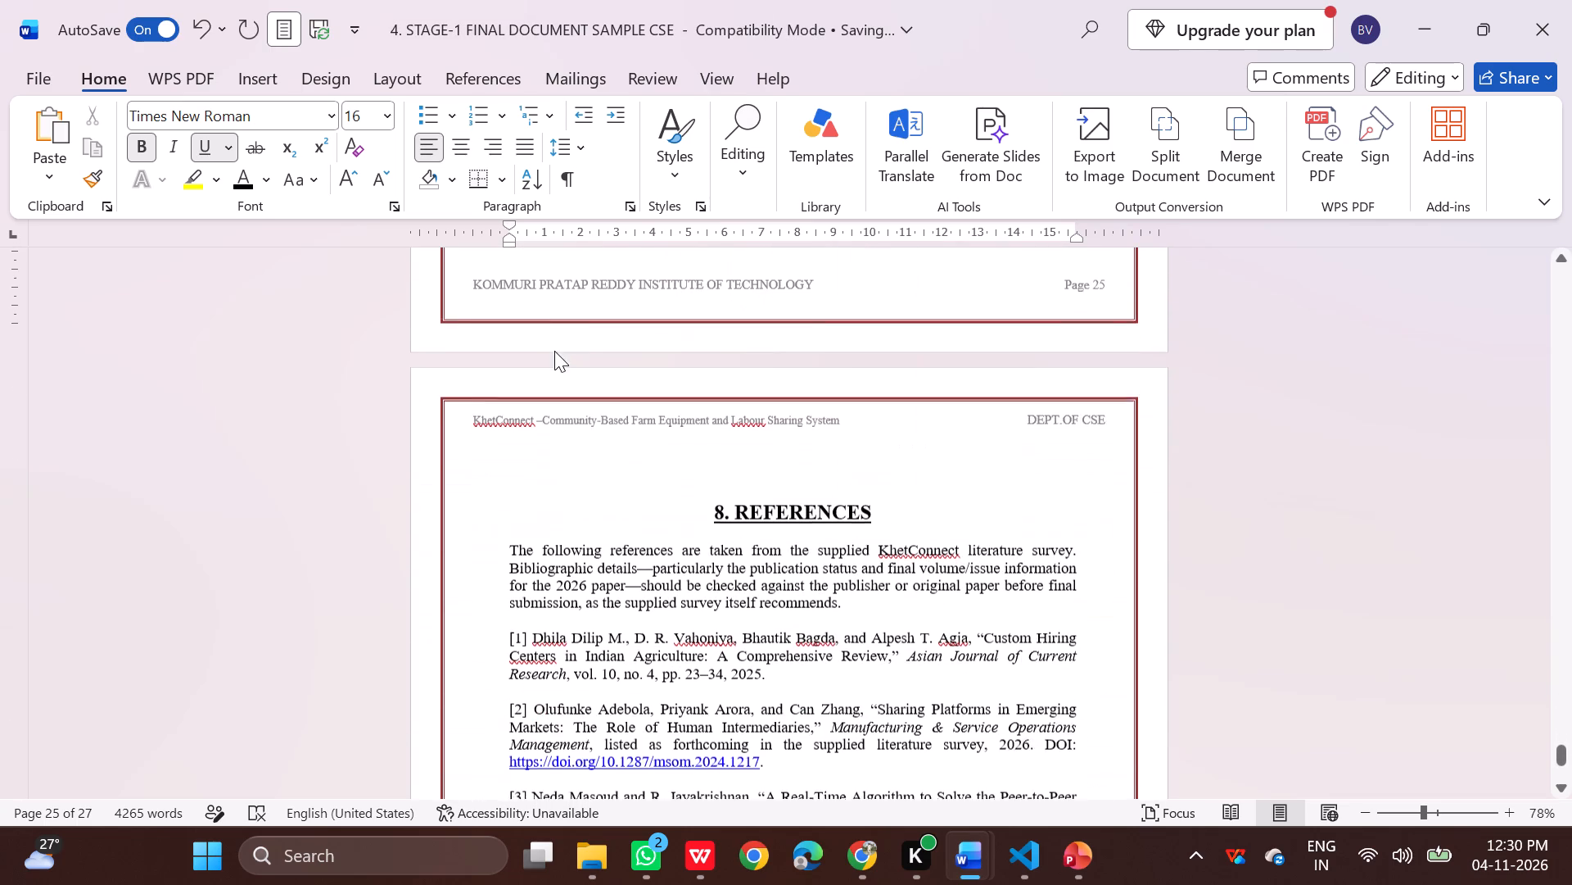
{"action": "left_click", "coordinate": [571, 436]}
{"action": "key", "text": "Delete"}
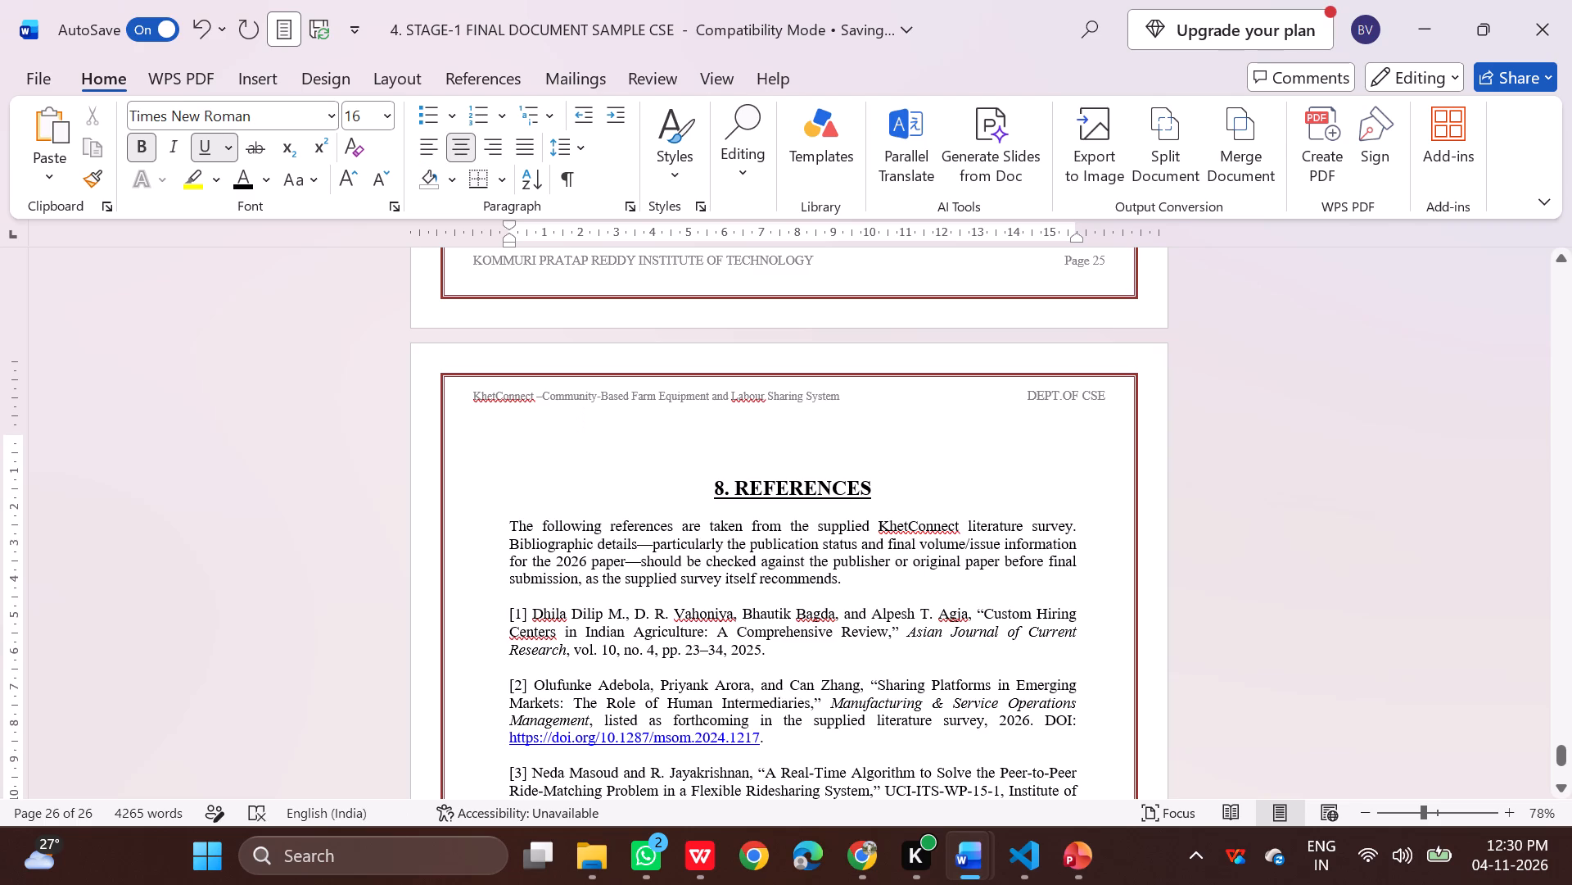
{"action": "scroll", "coordinate": [571, 436], "scroll_direction": "down", "scroll_amount": 12}
{"action": "scroll", "coordinate": [567, 433], "scroll_direction": "down", "scroll_amount": 12}
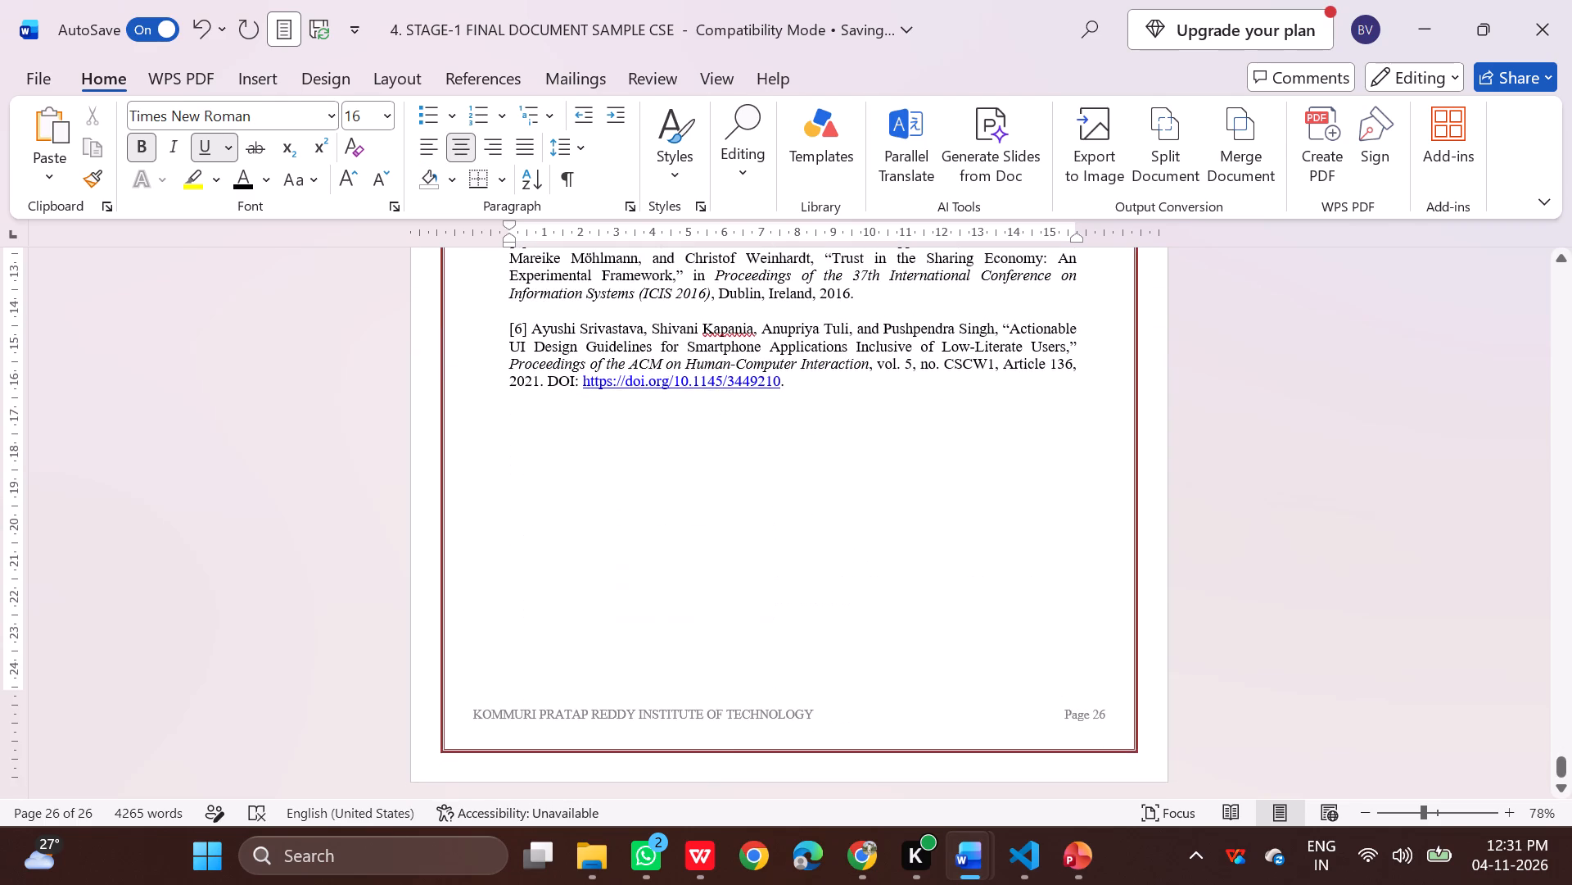
Open the 1. STAGE-1 SAMPLE CERTIFICATE CSE document and review its title page and certificate page.
{"action": "left_click", "coordinate": [524, 761]}
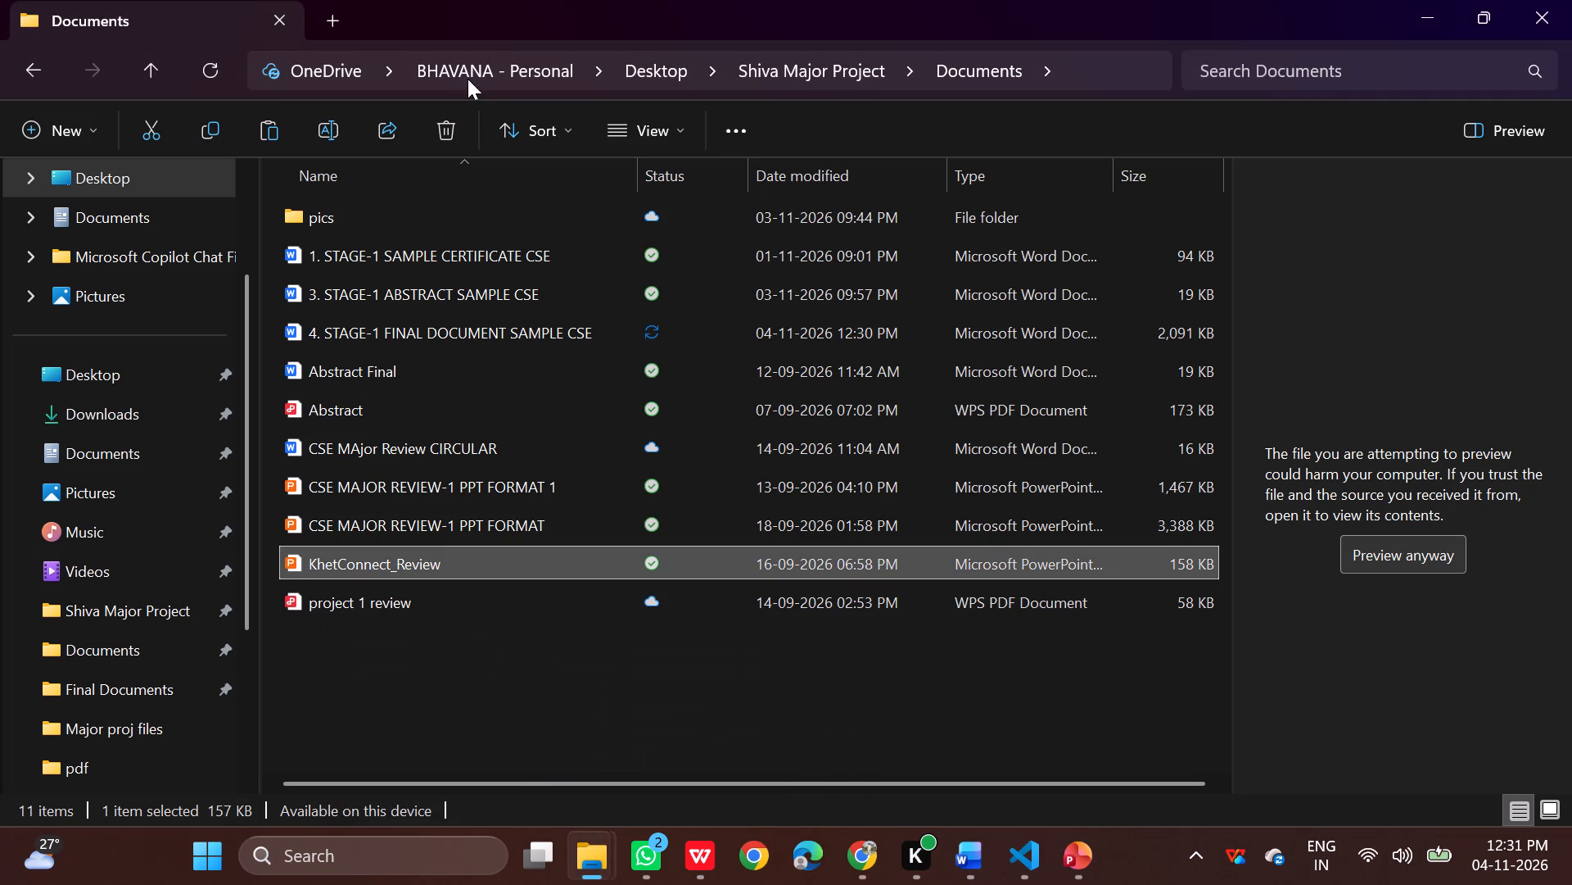
{"action": "double_click", "coordinate": [503, 262]}
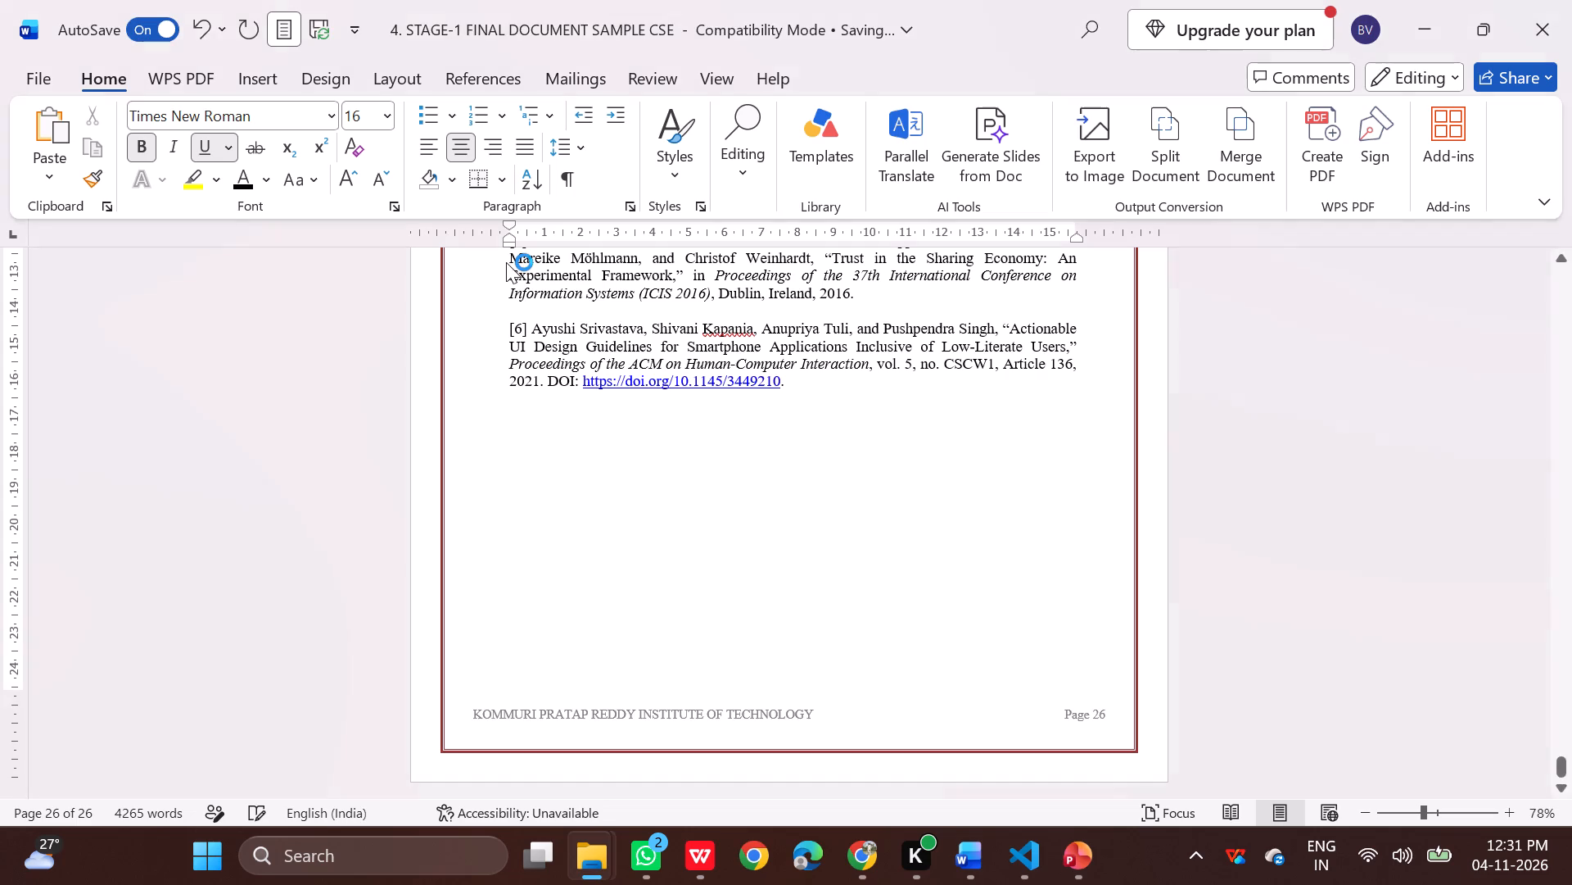
{"action": "scroll", "coordinate": [666, 647], "scroll_direction": "down", "scroll_amount": 4}
{"action": "scroll", "coordinate": [666, 647], "scroll_direction": "up", "scroll_amount": 3}
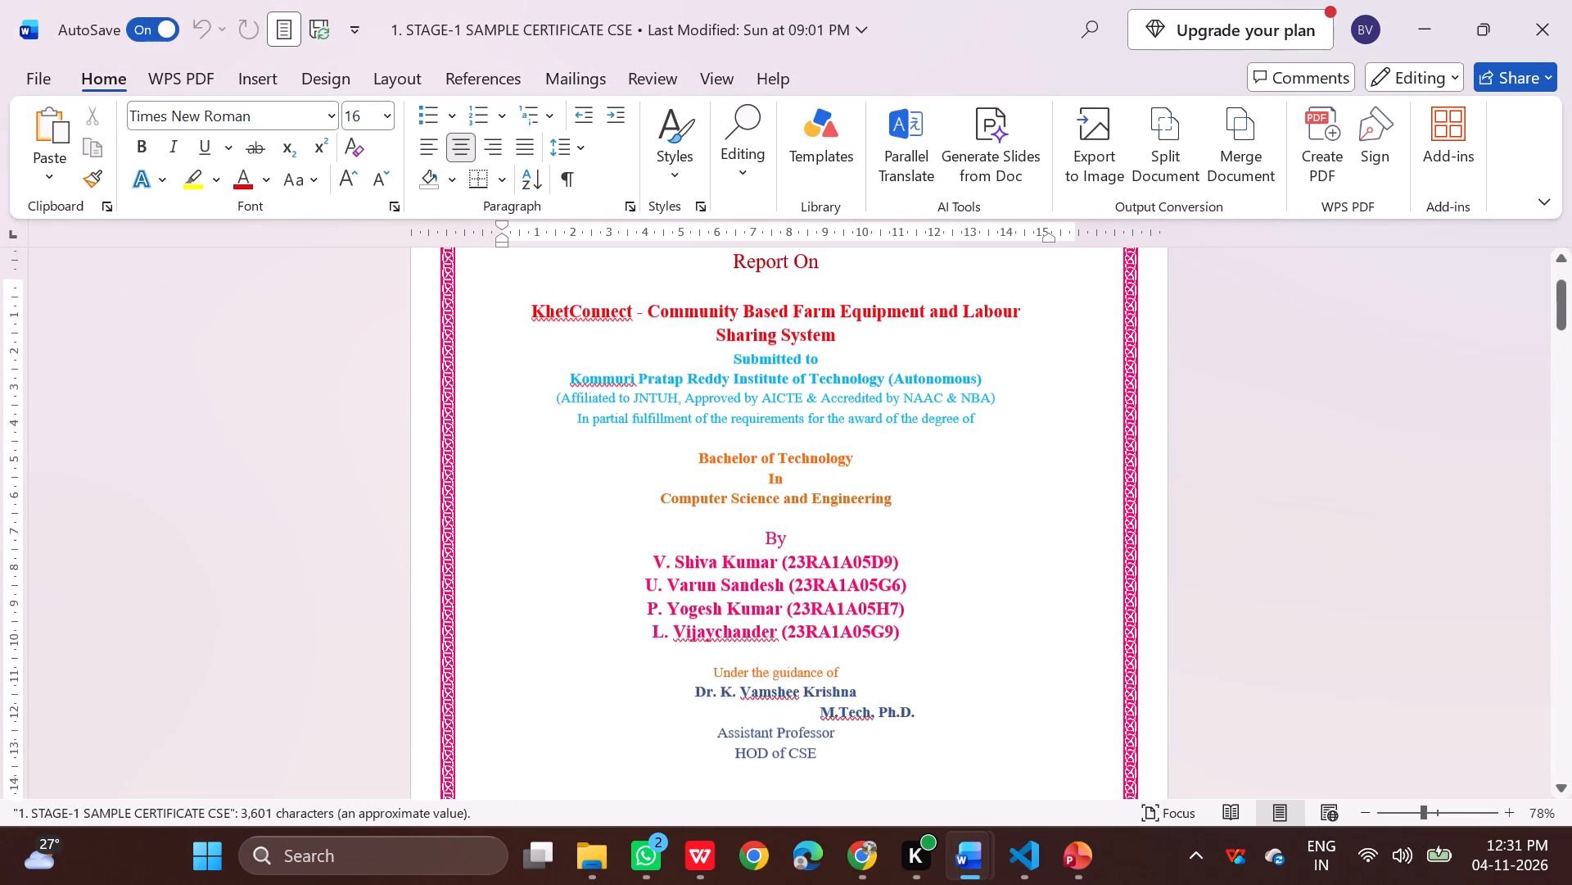
{"action": "scroll", "coordinate": [666, 647], "scroll_direction": "down", "scroll_amount": 5}
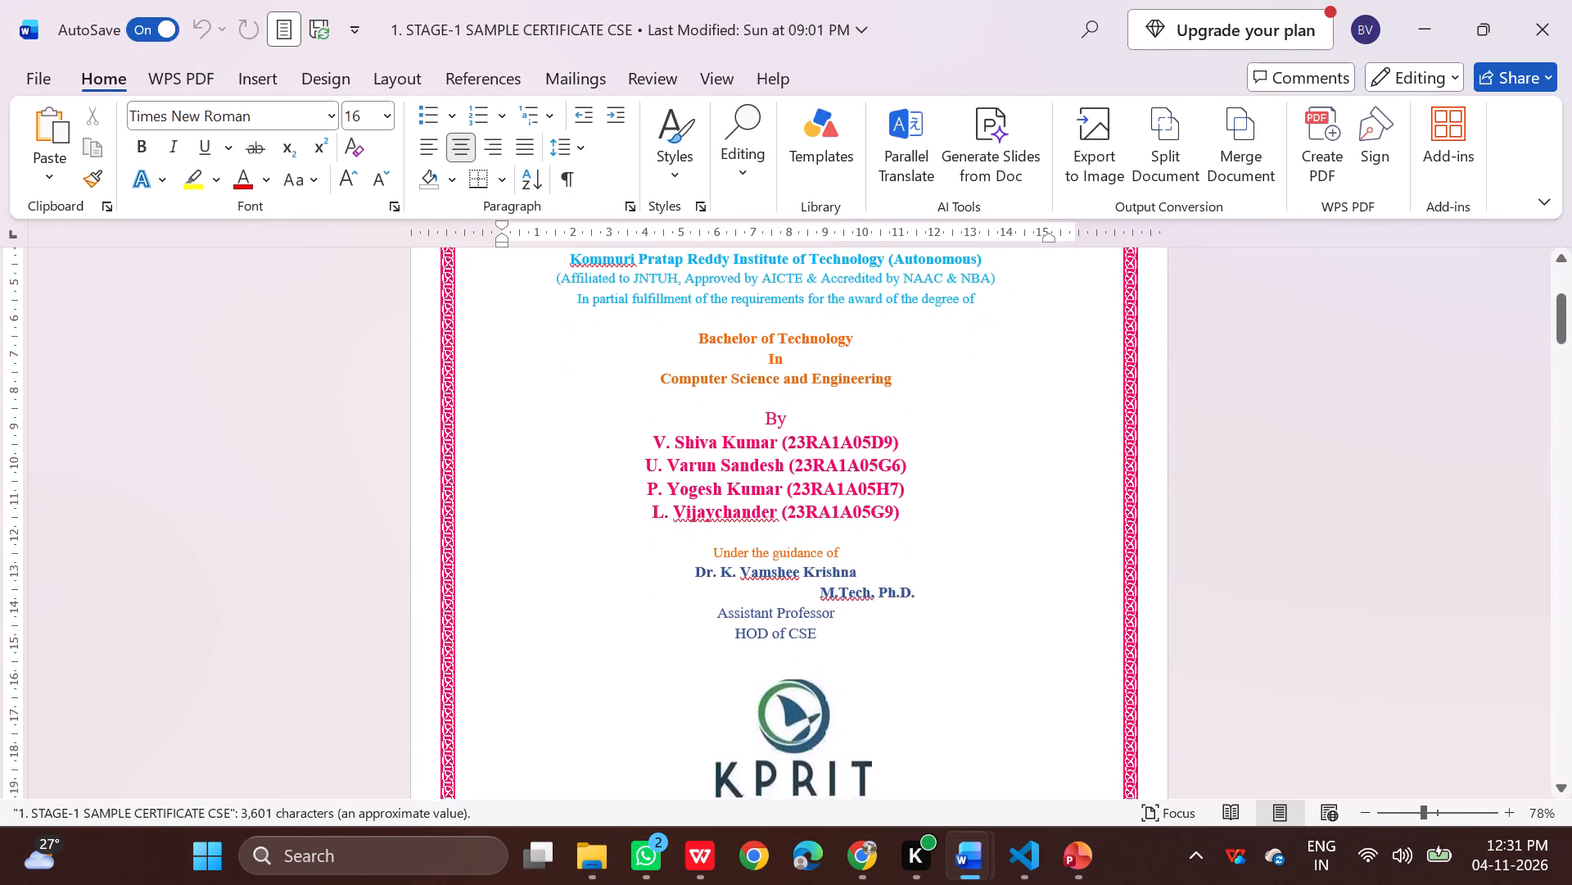
{"action": "scroll", "coordinate": [666, 647], "scroll_direction": "down", "scroll_amount": 9}
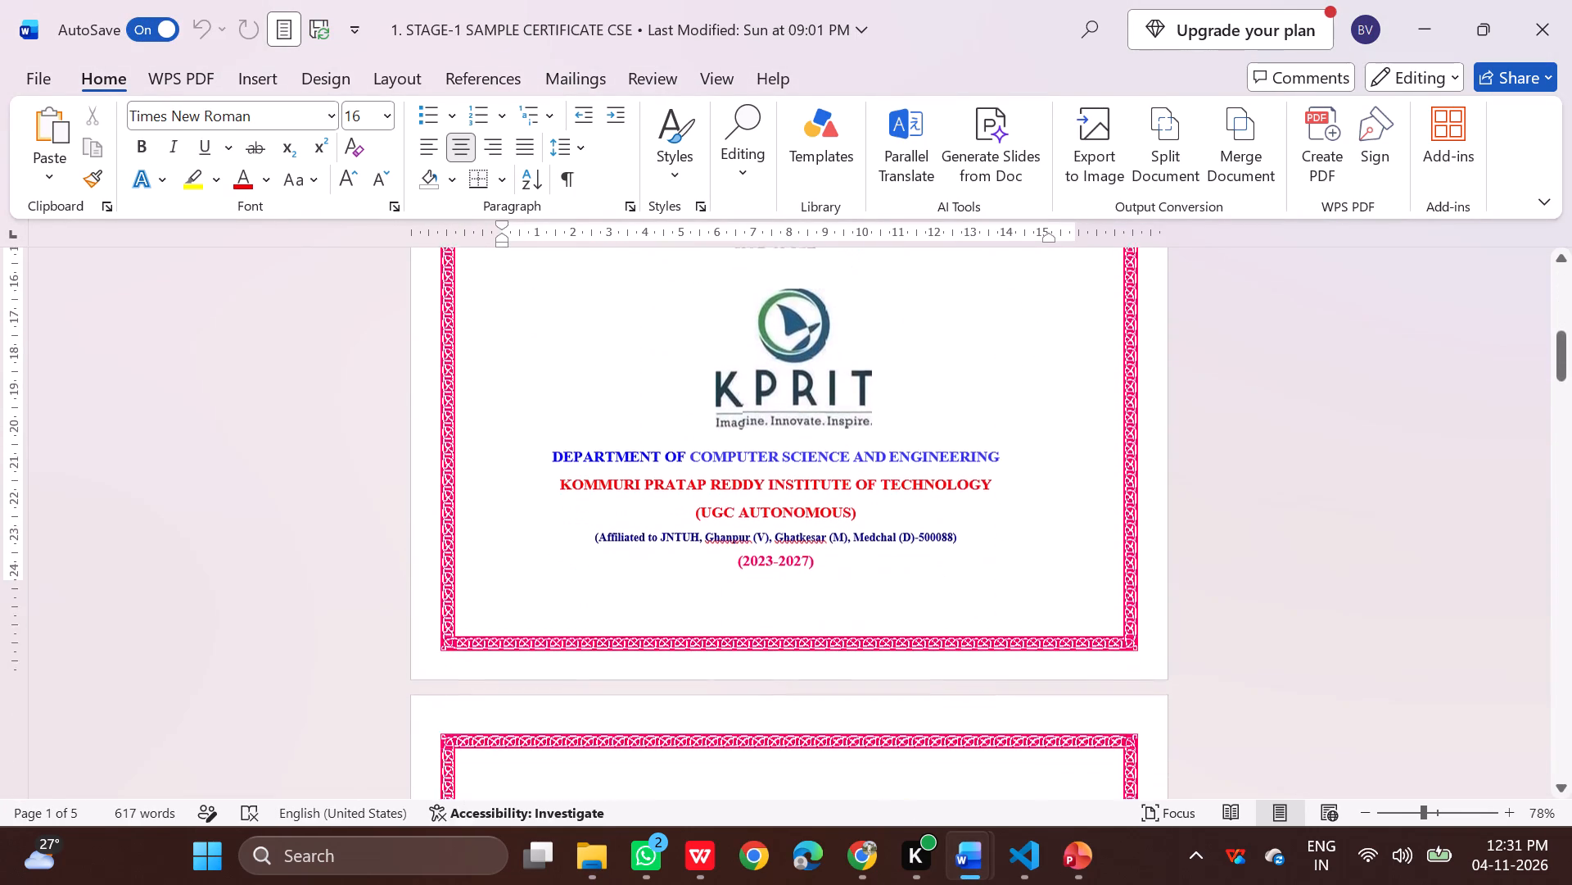
{"action": "scroll", "coordinate": [666, 647], "scroll_direction": "down", "scroll_amount": 12}
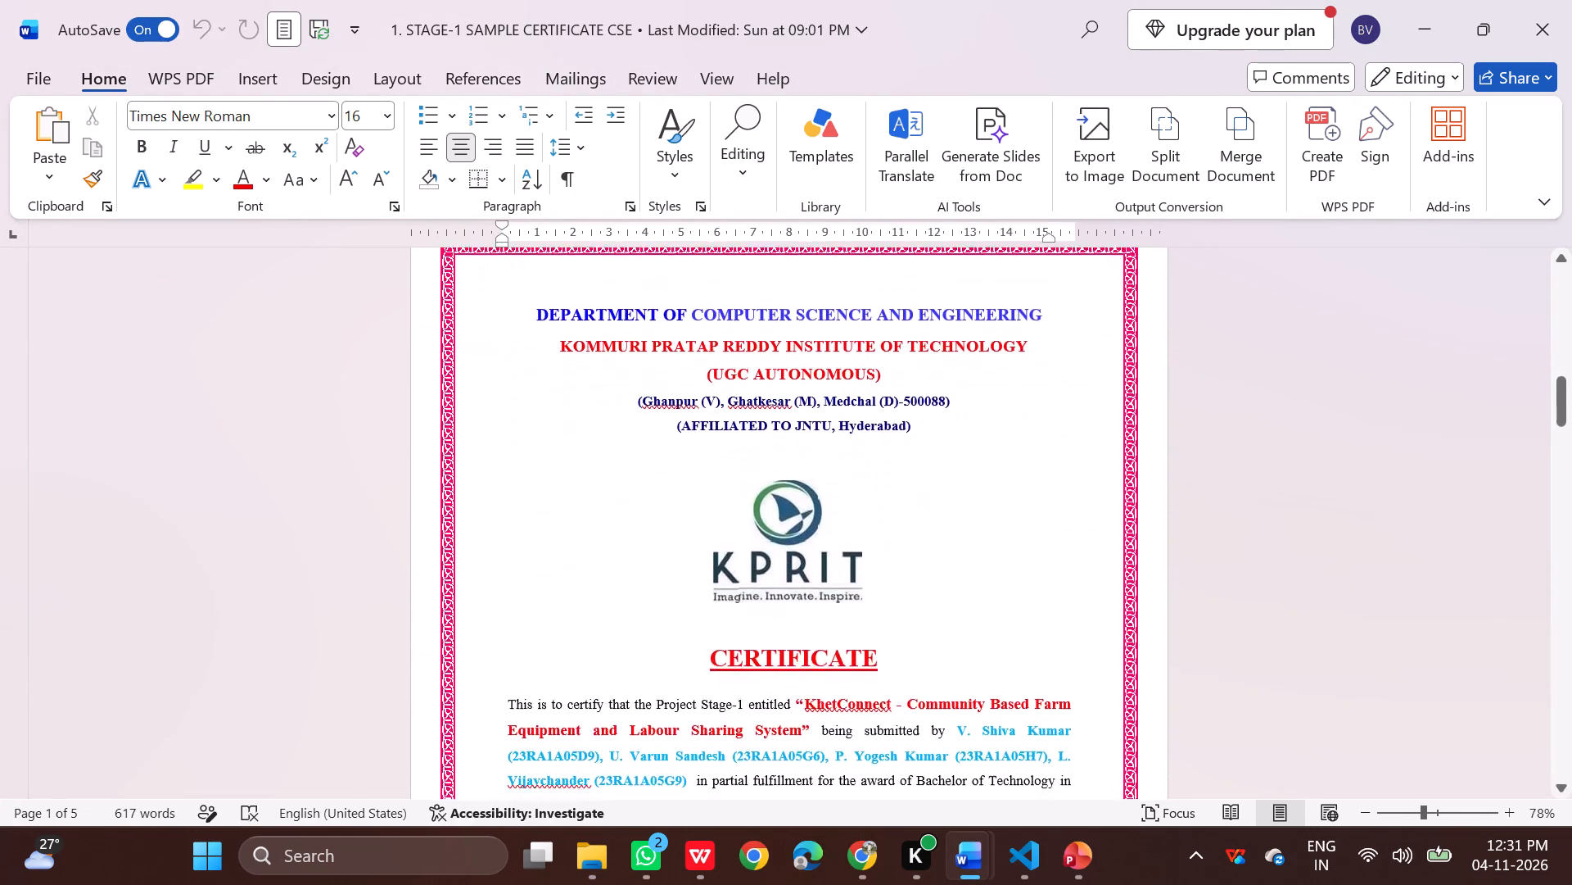
{"action": "scroll", "coordinate": [671, 641], "scroll_direction": "down", "scroll_amount": 2}
{"action": "scroll", "coordinate": [739, 615], "scroll_direction": "down", "scroll_amount": 2}
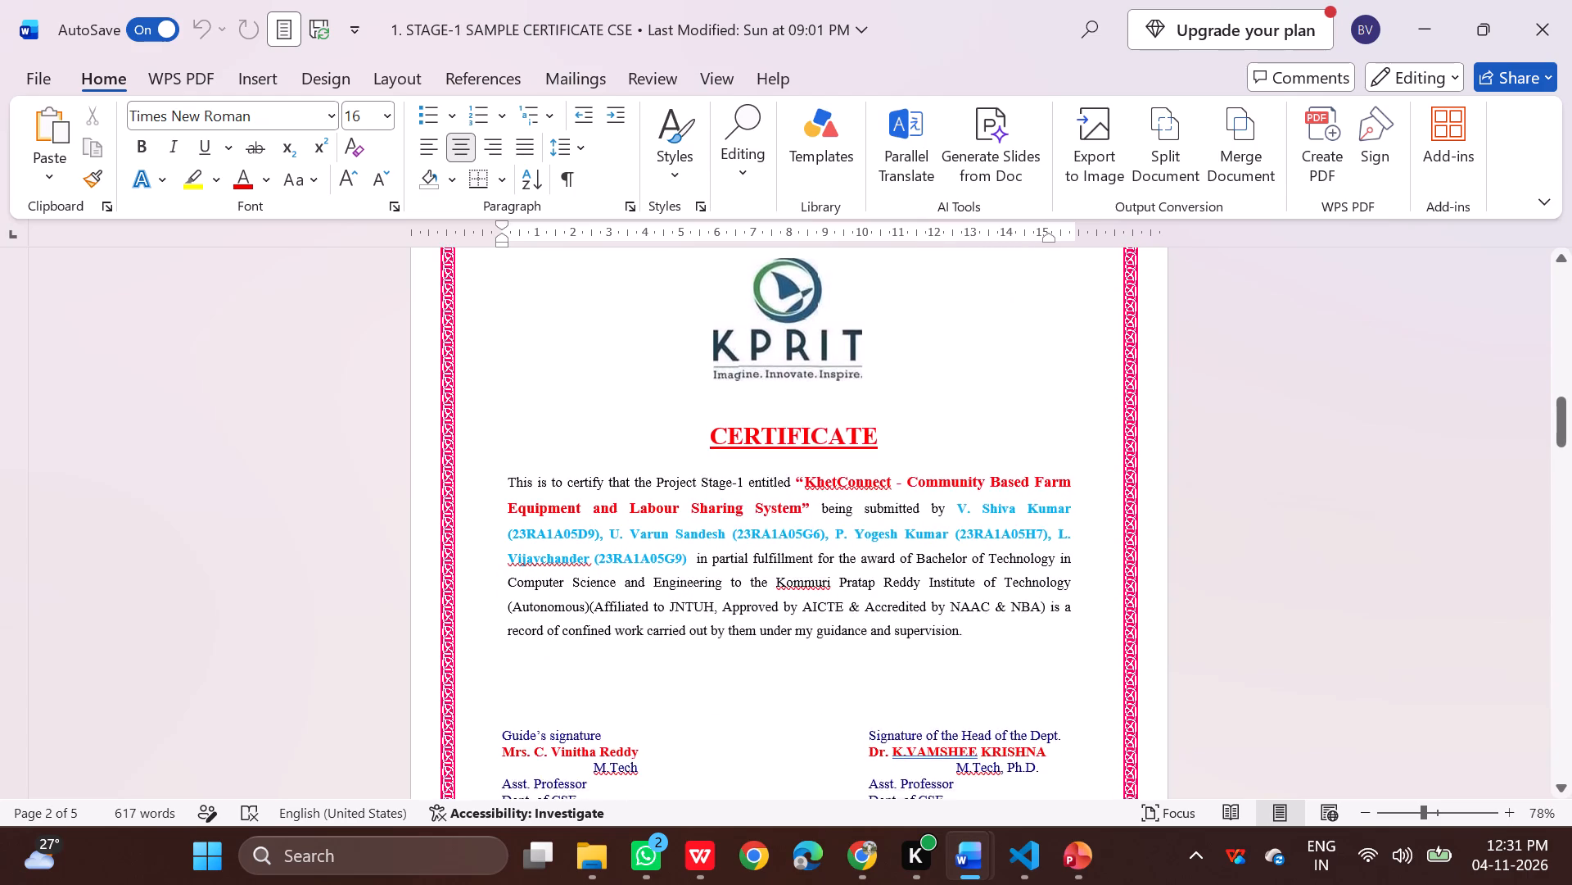
{"action": "scroll", "coordinate": [739, 615], "scroll_direction": "down", "scroll_amount": 3}
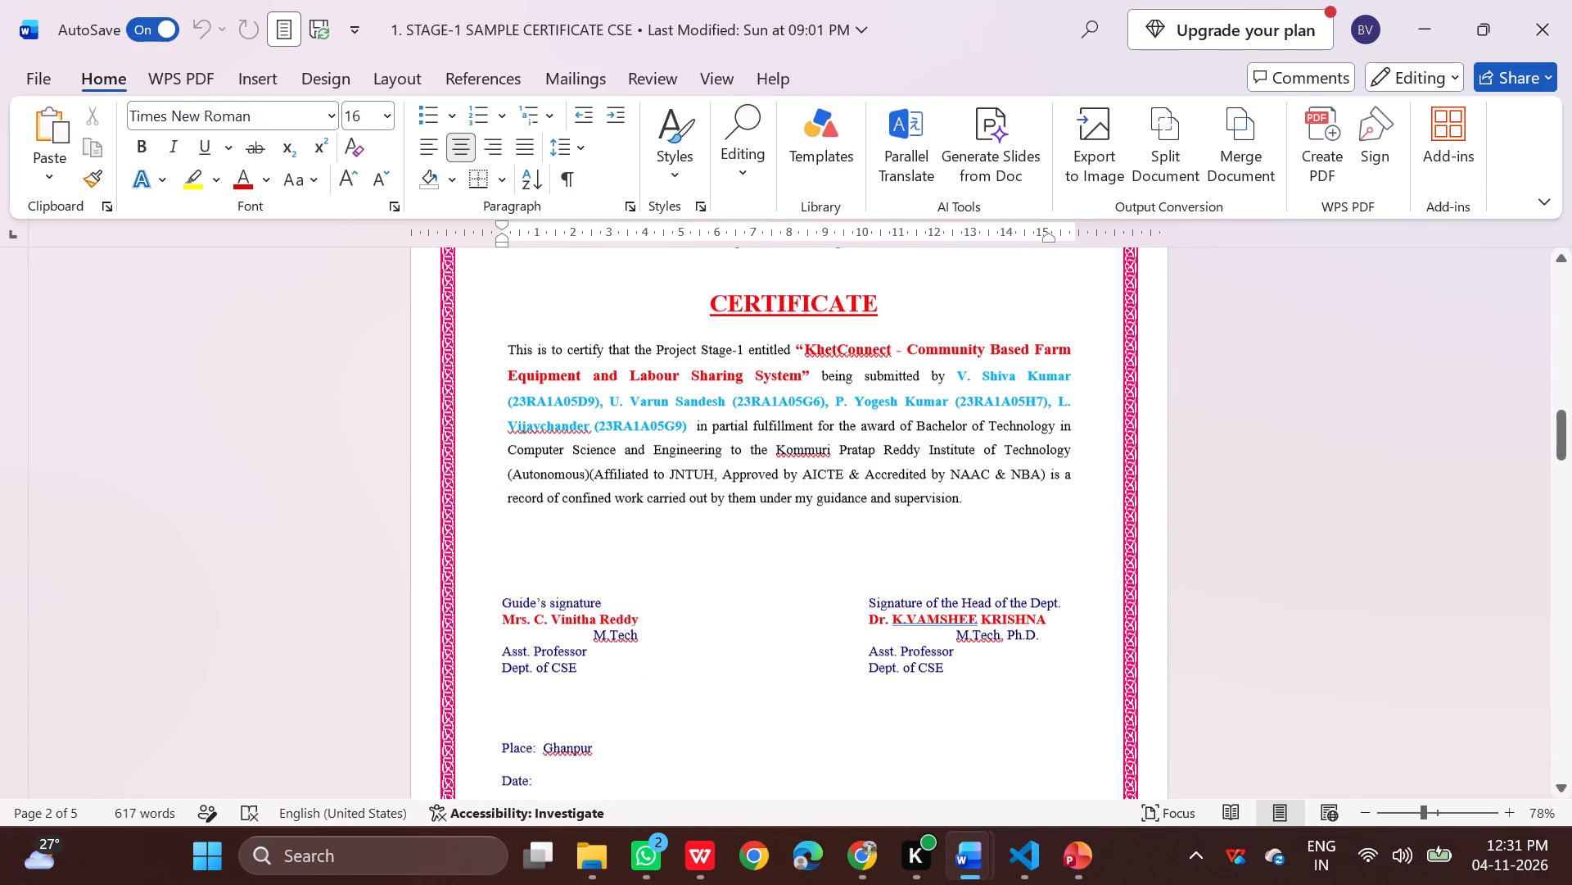
Insert a space after the initial "K." in the Head of the Department's name in the certificate page's signature block.
{"action": "left_click_drag", "start_coordinate": [909, 619], "coordinate": [910, 637]}
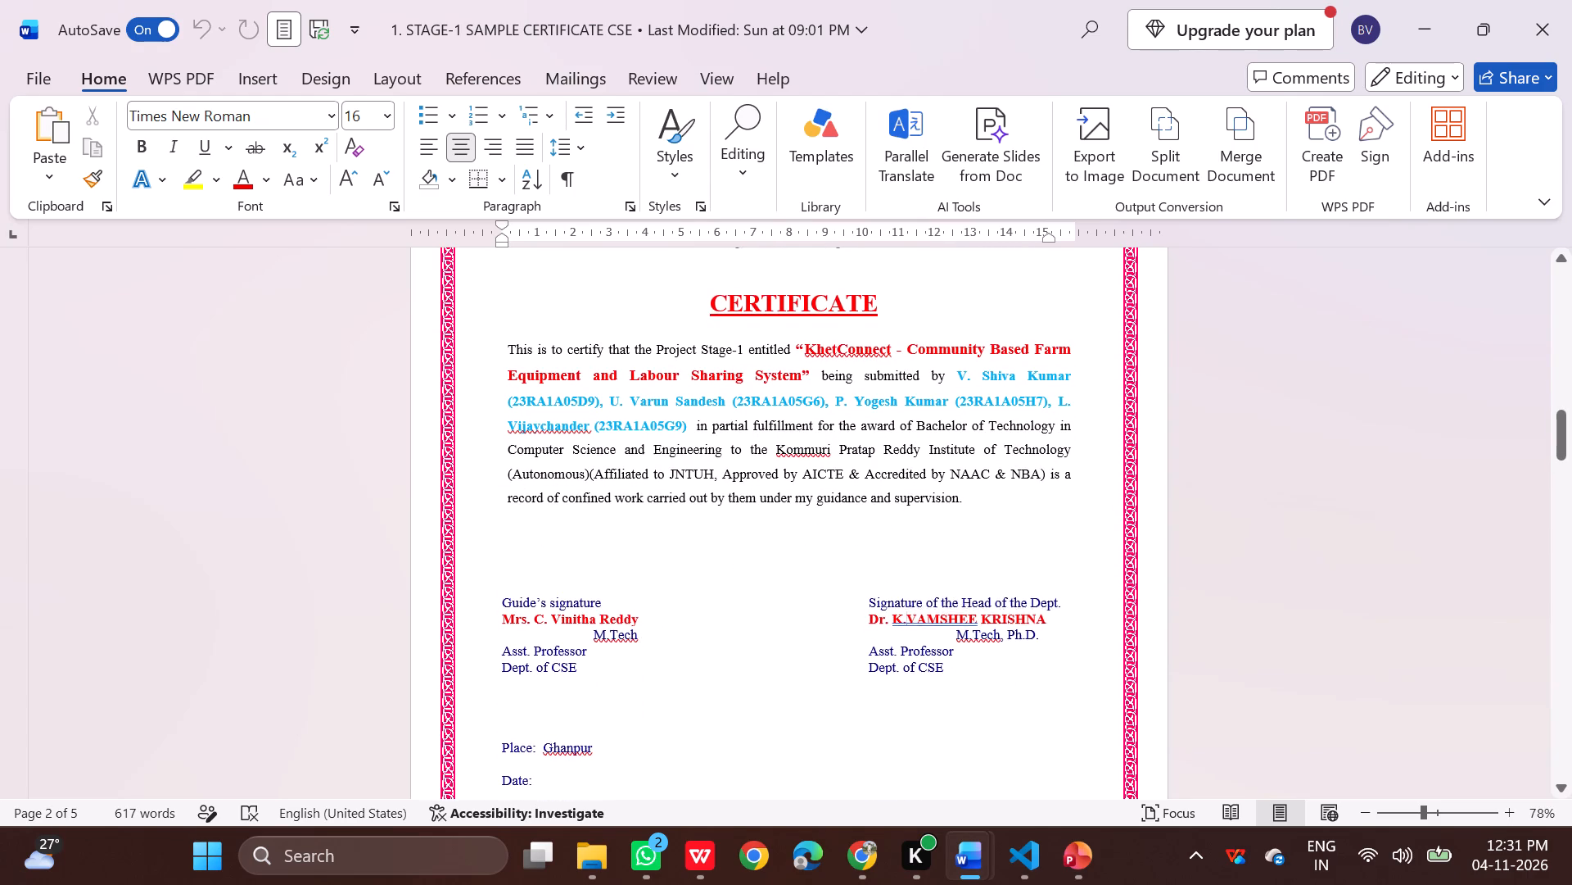
{"action": "left_click_drag", "start_coordinate": [910, 637], "coordinate": [910, 648]}
{"action": "key", "text": "space"}
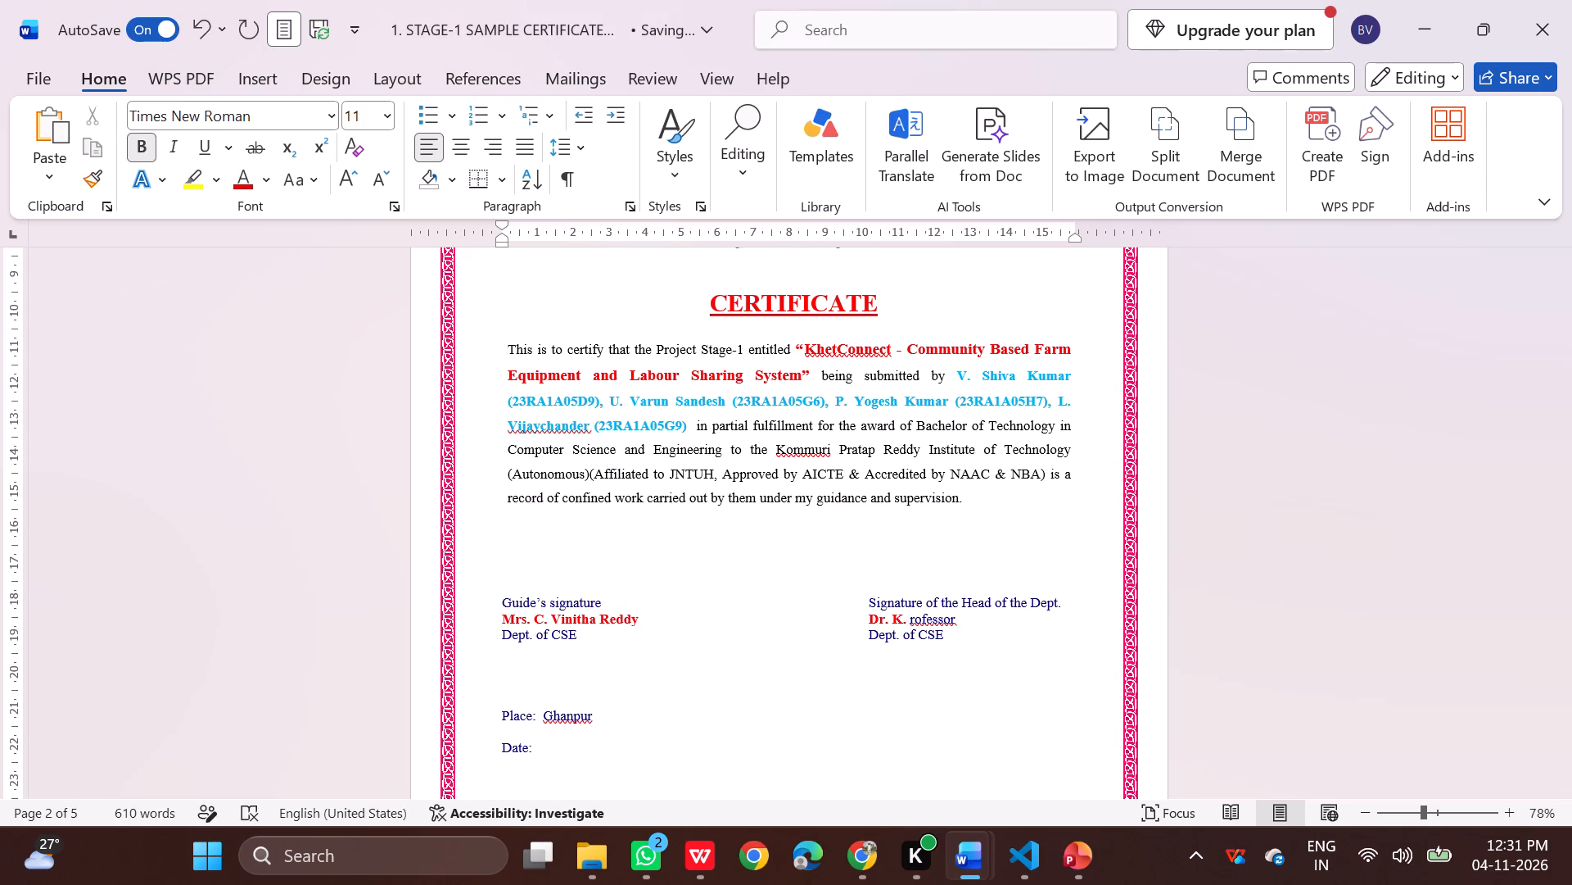
{"action": "key", "text": "ctrl+z"}
{"action": "key", "text": "Left"}
{"action": "key", "text": "space"}
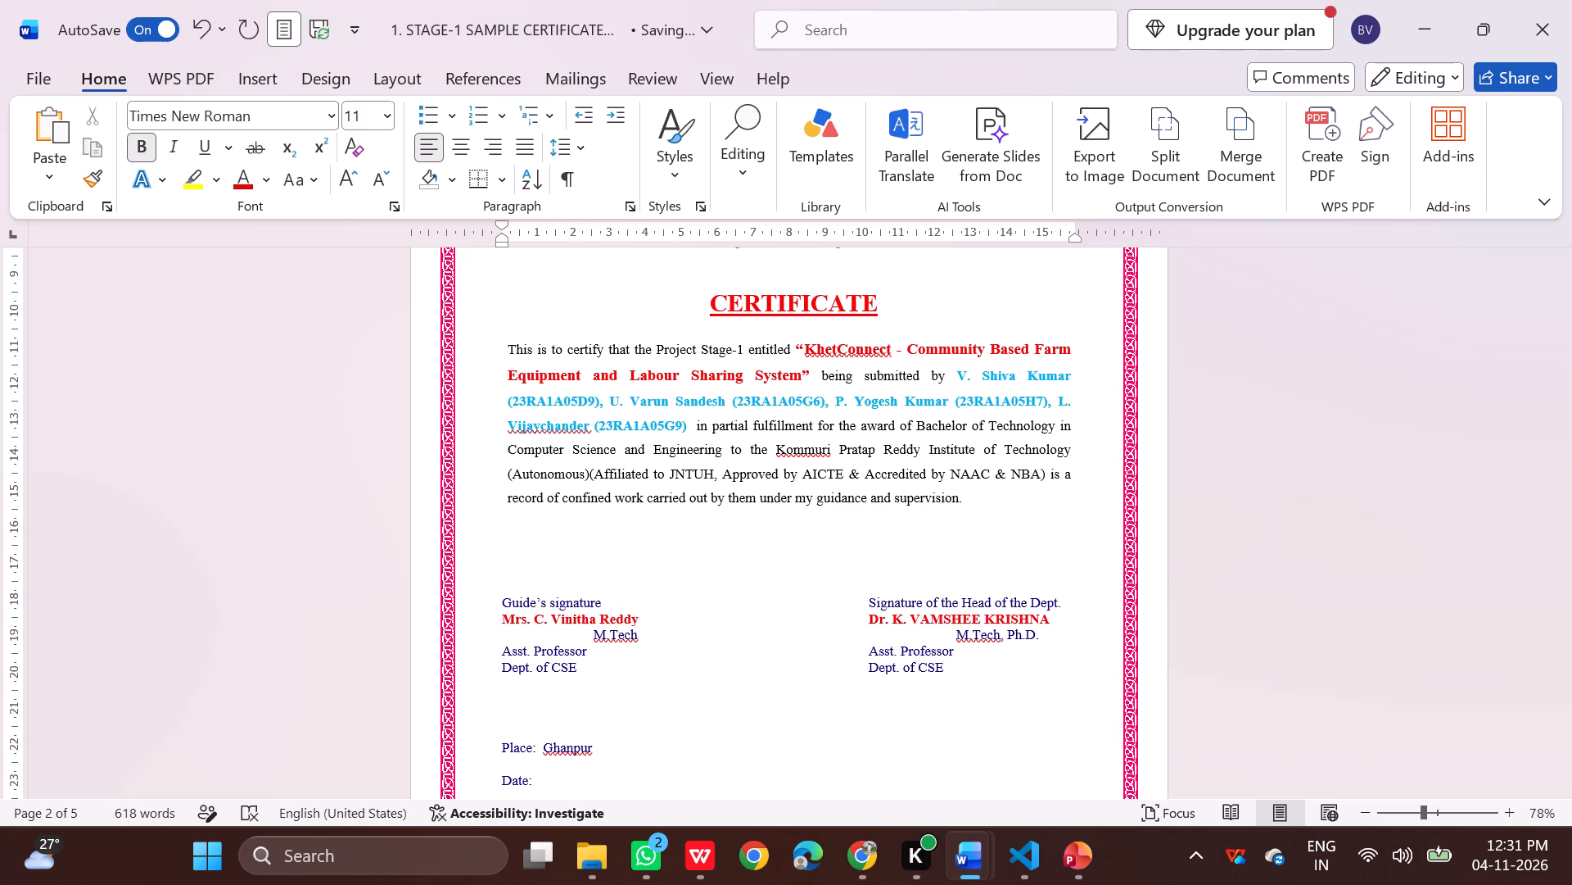
Check the declaration page of the sample certificate document.
{"action": "scroll", "coordinate": [924, 697], "scroll_direction": "down", "scroll_amount": 2}
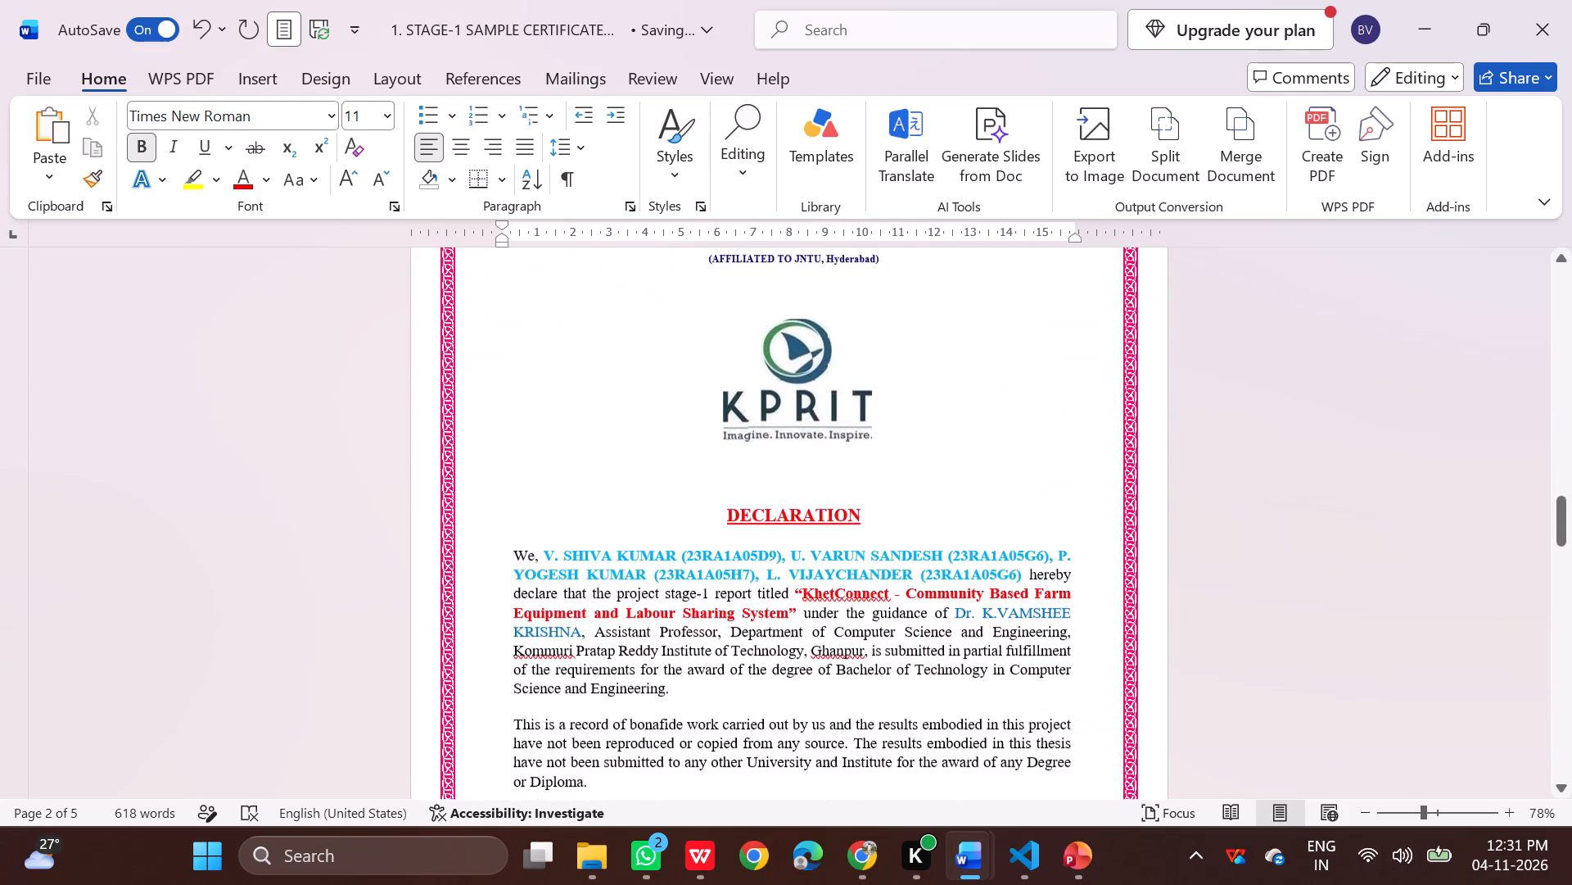
{"action": "scroll", "coordinate": [924, 697], "scroll_direction": "down", "scroll_amount": 2}
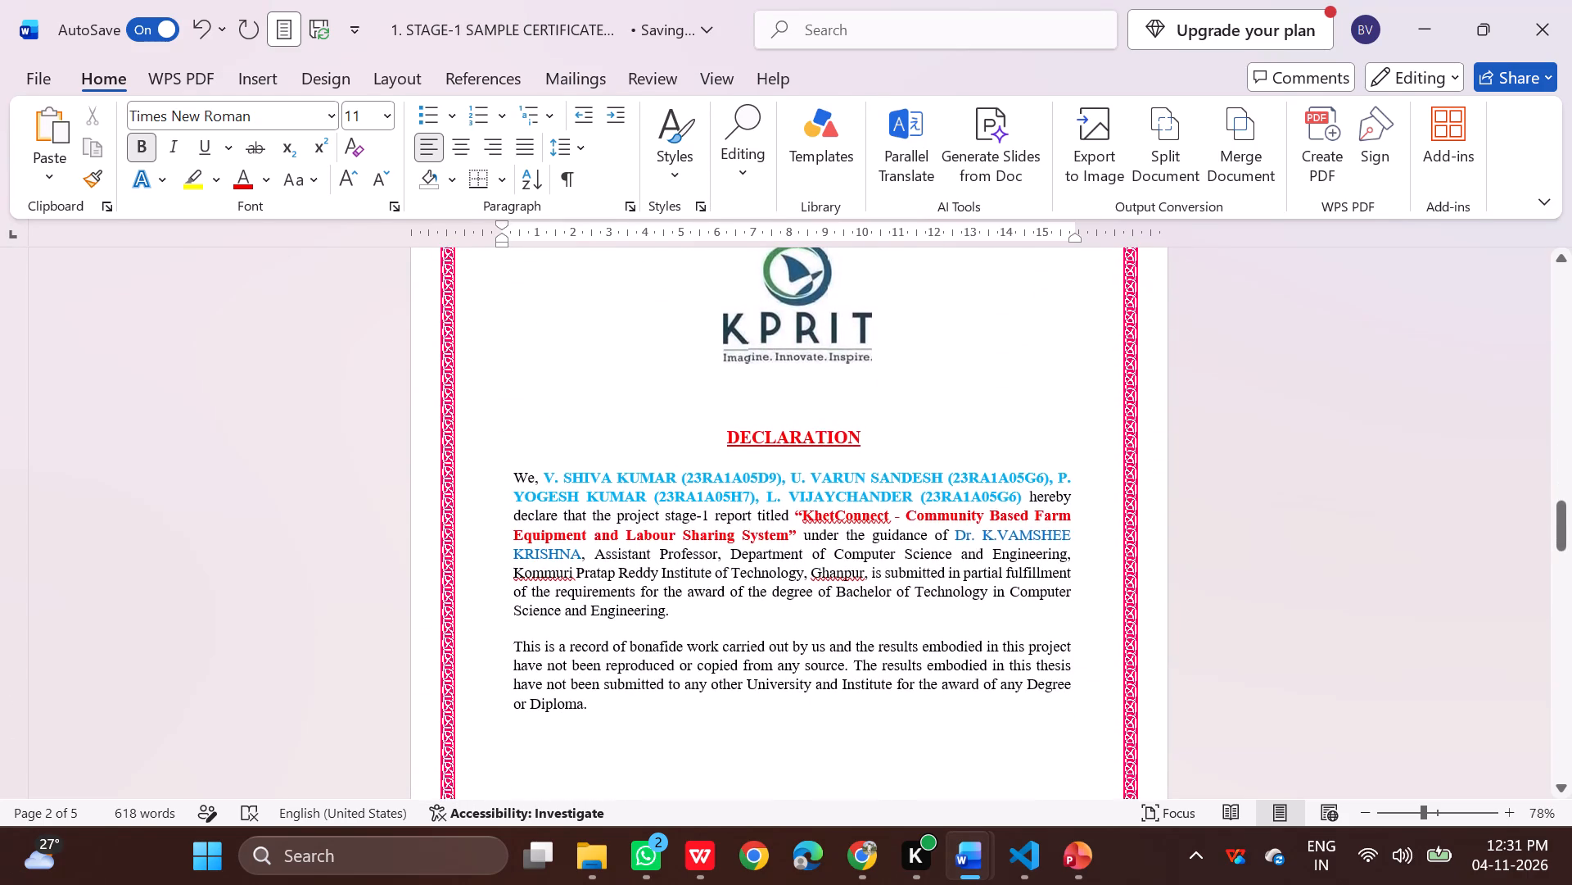
{"action": "scroll", "coordinate": [924, 697], "scroll_direction": "down", "scroll_amount": 3}
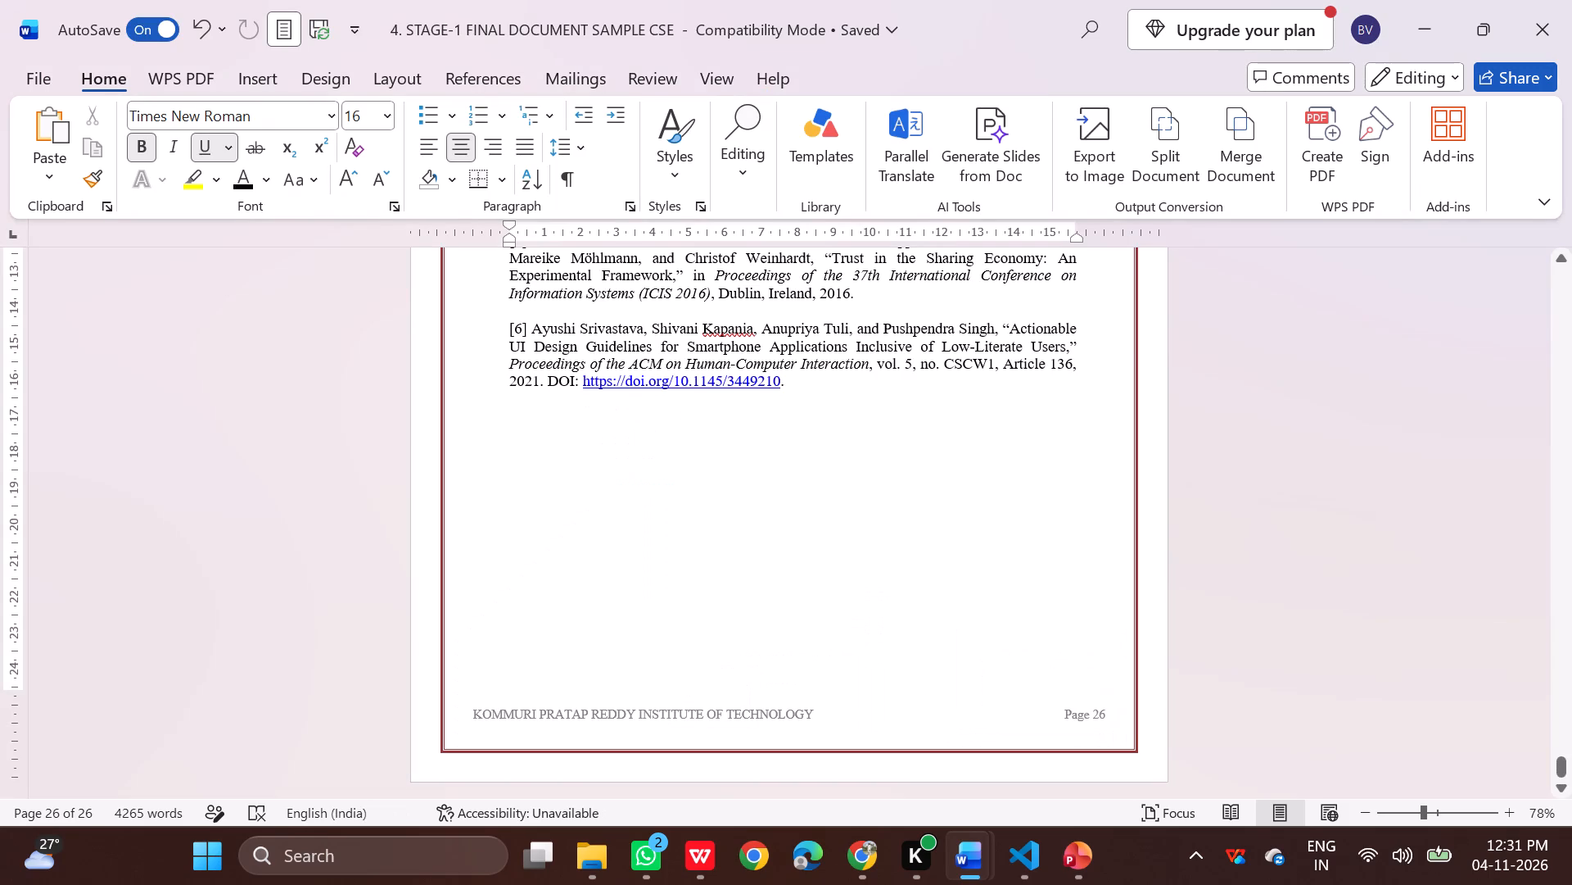
Return to the final report's beginning and check the paragraph alignment from 1. INTRODUCTION through the 1.4 Scope page.
{"action": "scroll", "coordinate": [892, 568], "scroll_direction": "up", "scroll_amount": 9}
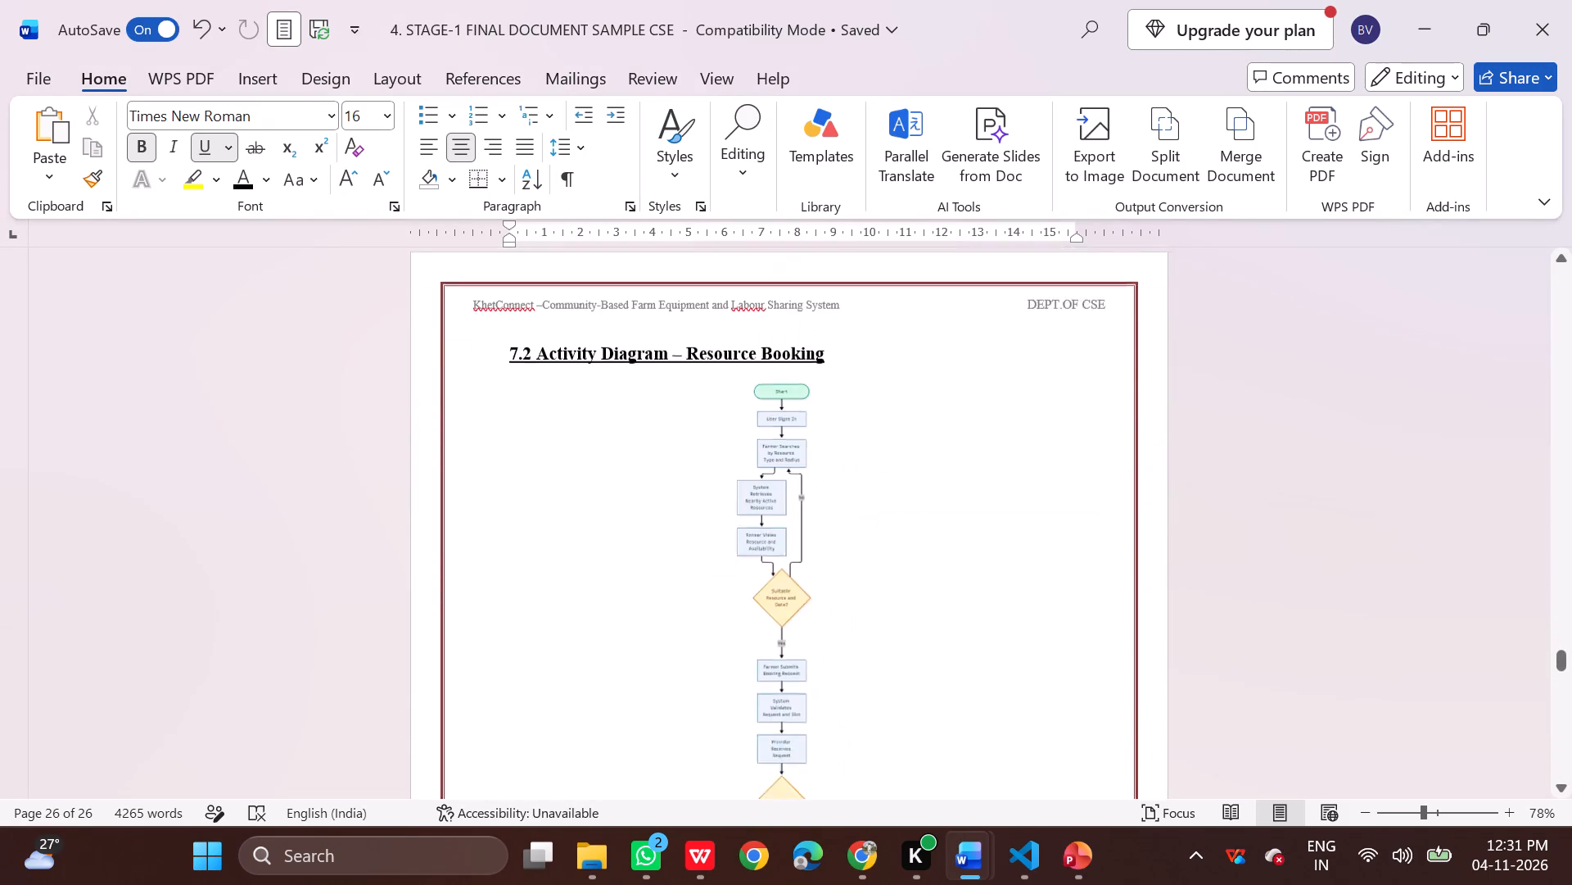
{"action": "scroll", "coordinate": [892, 568], "scroll_direction": "up", "scroll_amount": 17}
{"action": "scroll", "coordinate": [892, 568], "scroll_direction": "up", "scroll_amount": 4}
{"action": "left_click", "coordinate": [892, 568]}
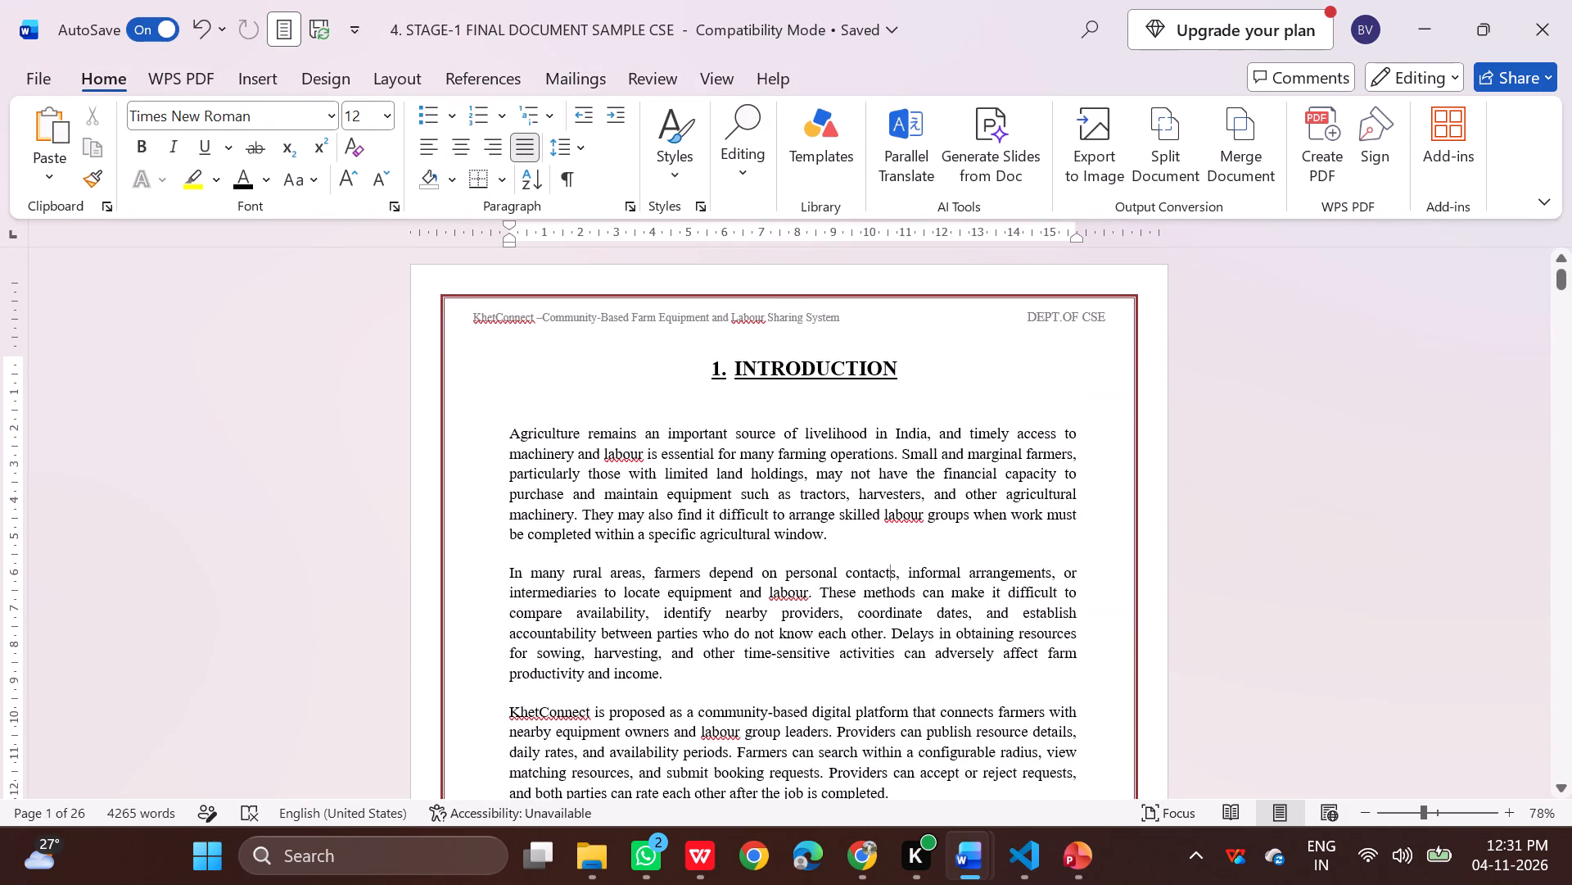
{"action": "scroll", "coordinate": [892, 568], "scroll_direction": "down", "scroll_amount": 5}
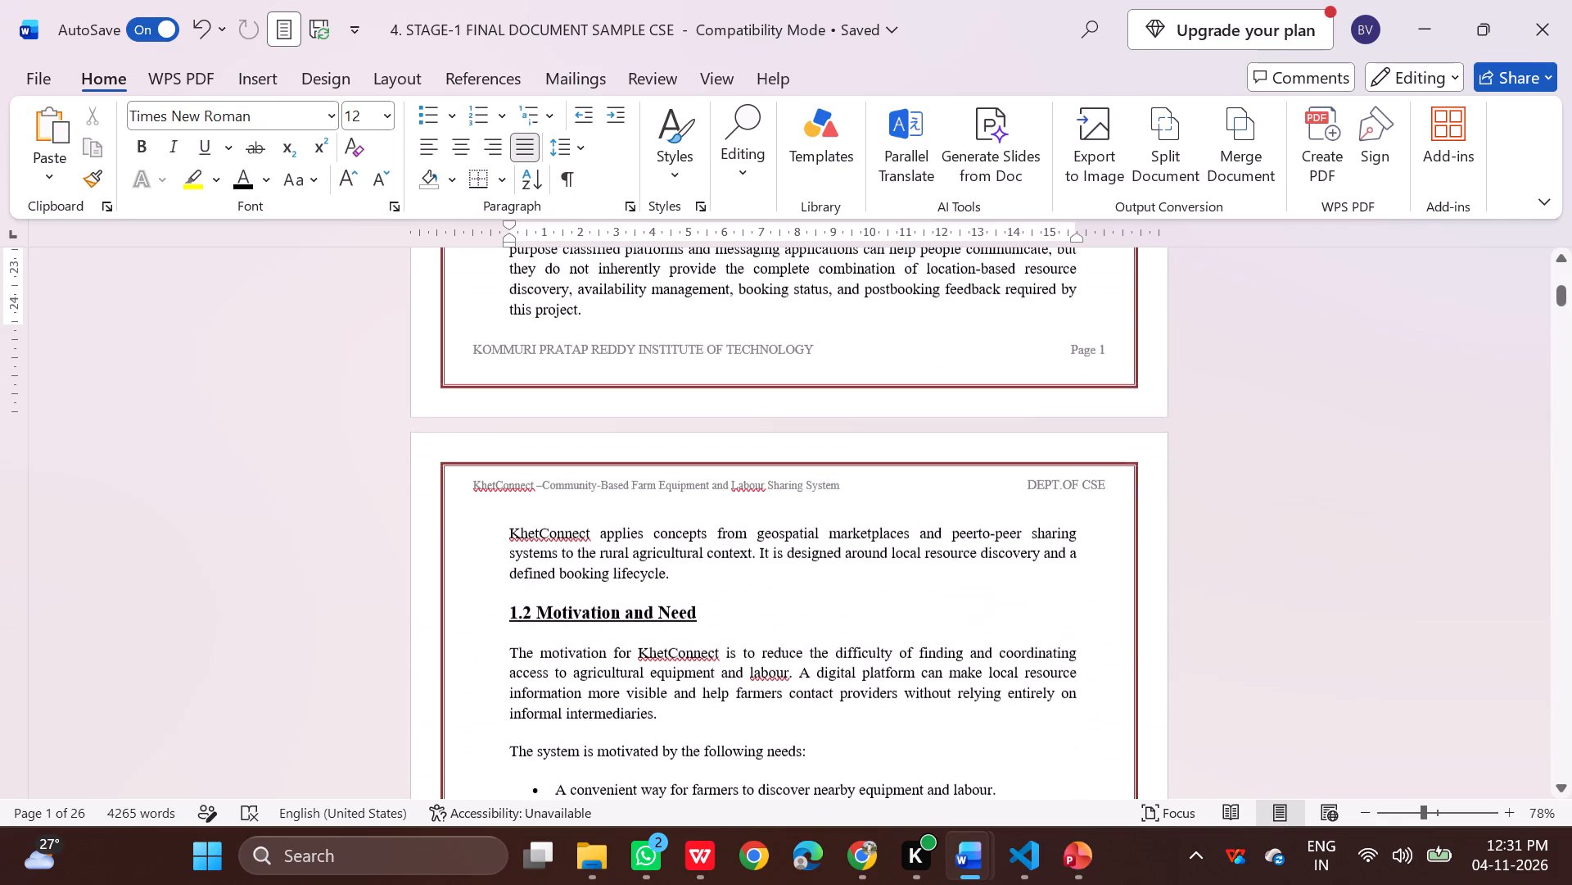
{"action": "left_click", "coordinate": [878, 660]}
{"action": "scroll", "coordinate": [878, 660], "scroll_direction": "down", "scroll_amount": 3}
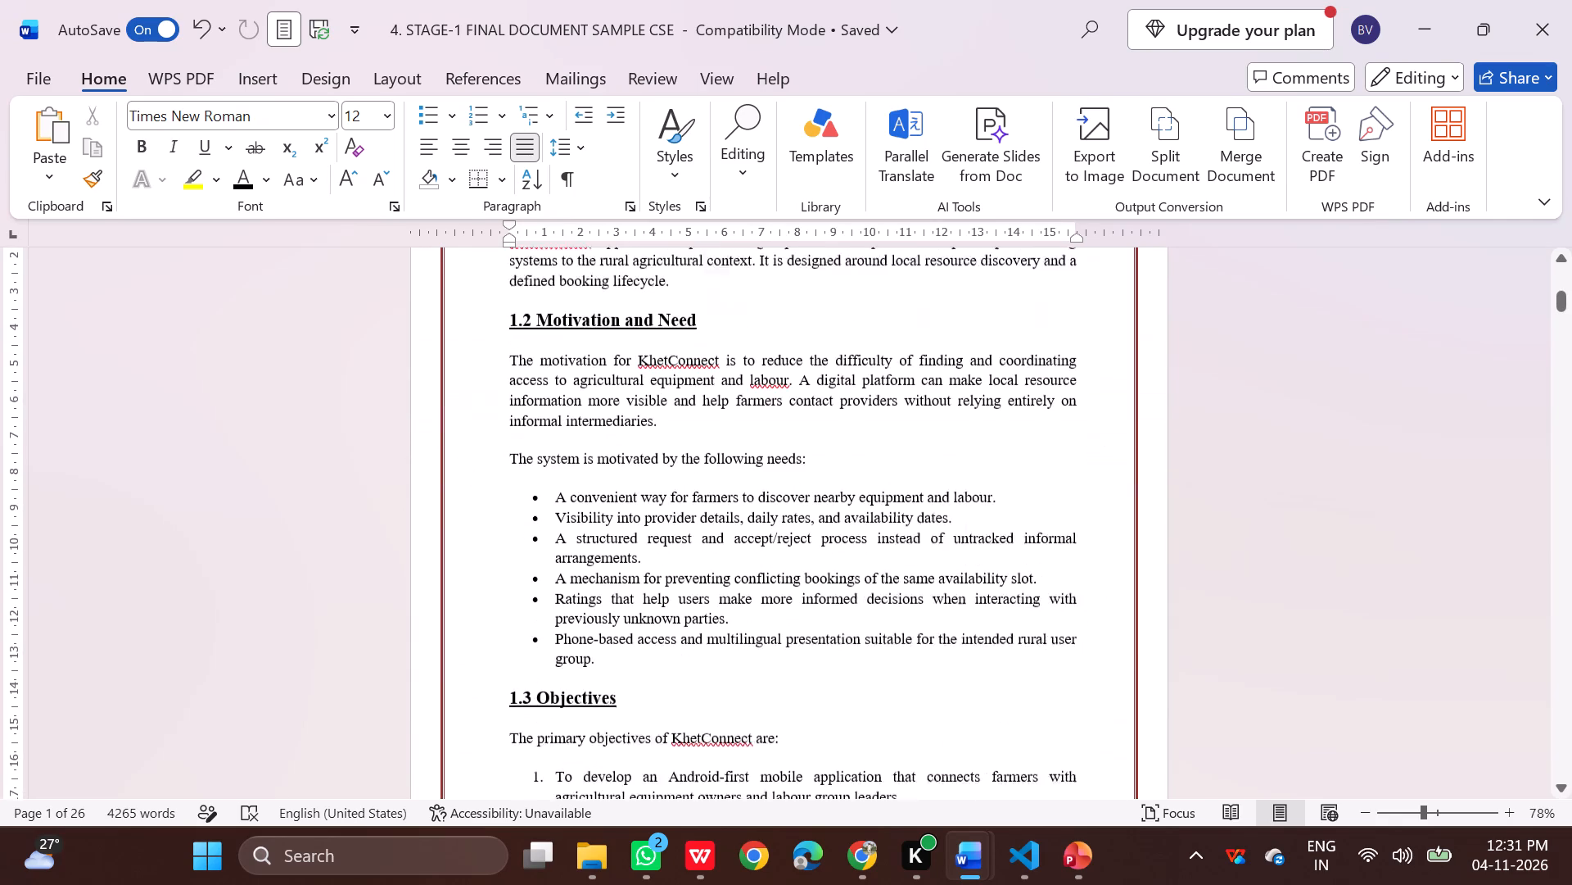
{"action": "left_click", "coordinate": [807, 539]}
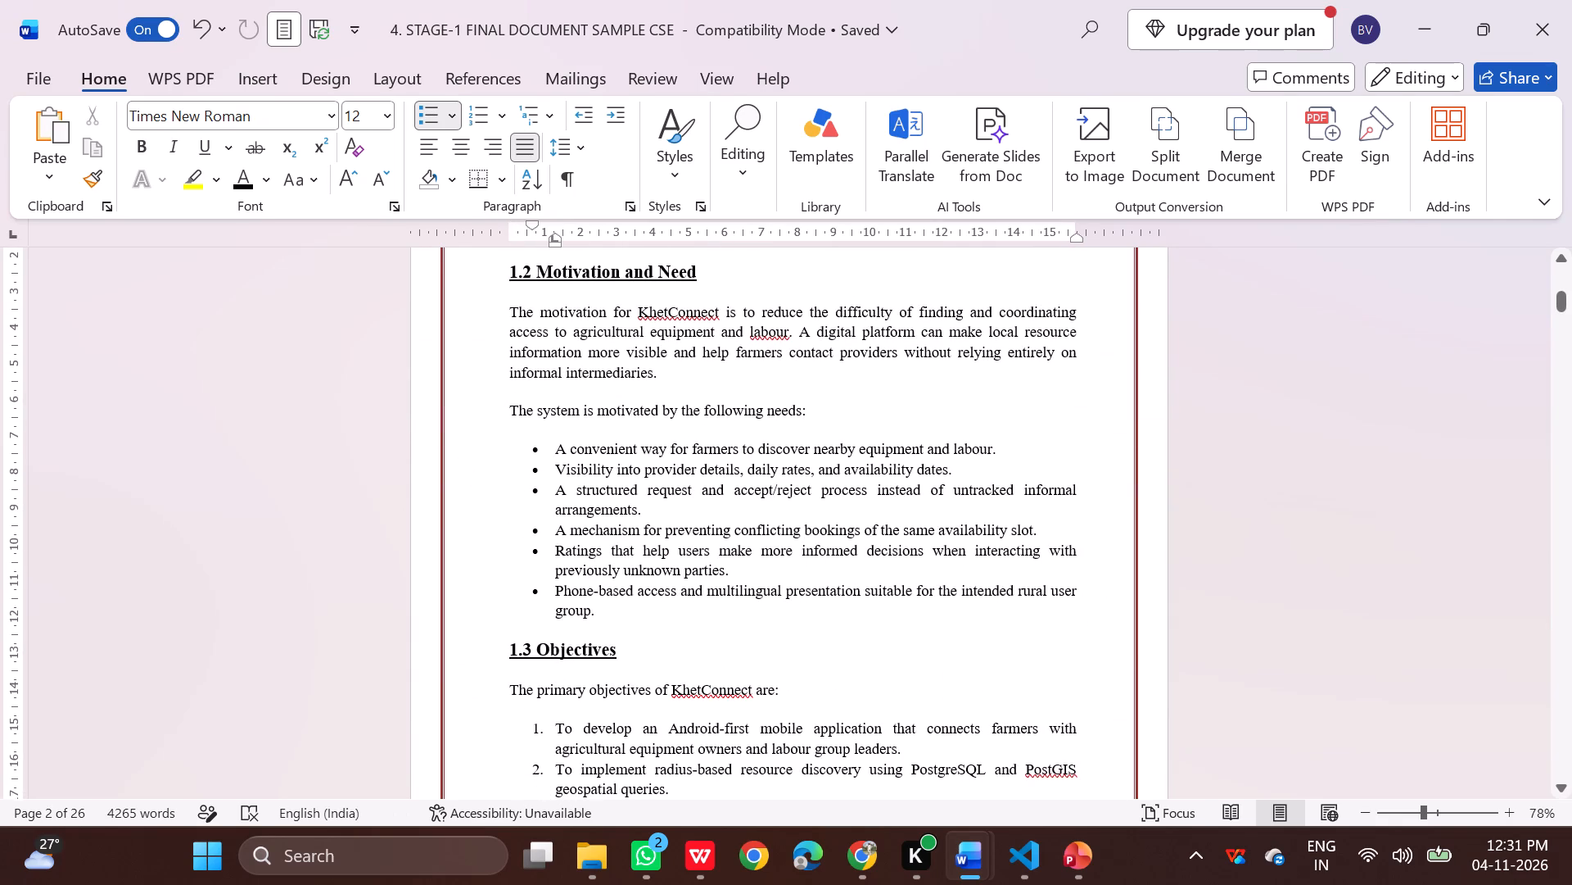
{"action": "scroll", "coordinate": [807, 539], "scroll_direction": "down", "scroll_amount": 2}
{"action": "left_click", "coordinate": [807, 539]}
{"action": "scroll", "coordinate": [807, 539], "scroll_direction": "down", "scroll_amount": 1}
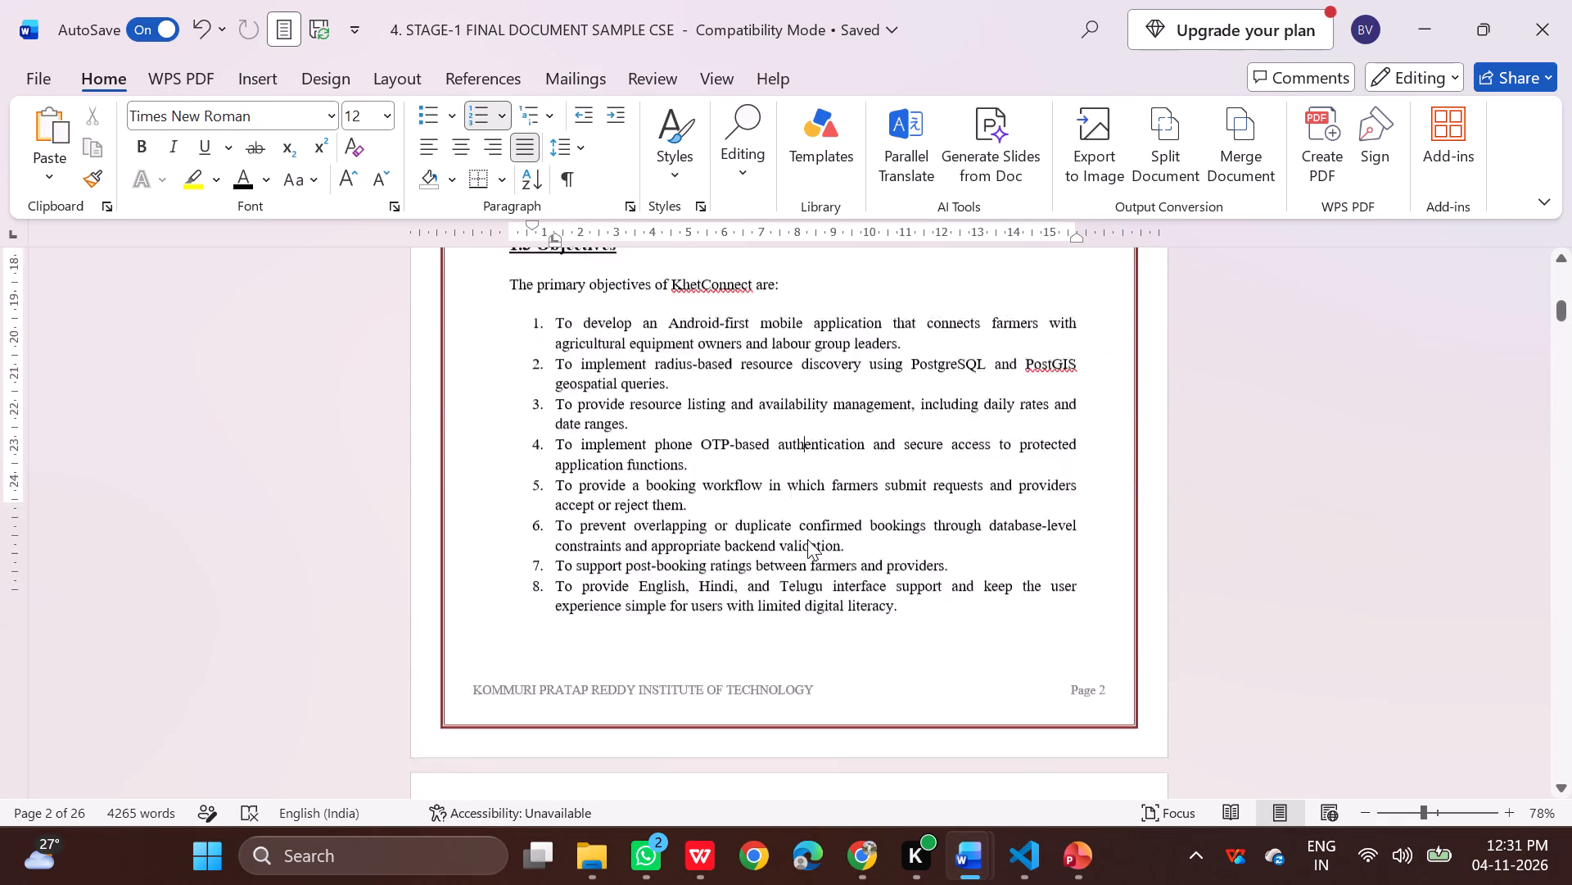
{"action": "scroll", "coordinate": [807, 539], "scroll_direction": "down", "scroll_amount": 2}
{"action": "left_click", "coordinate": [807, 539]}
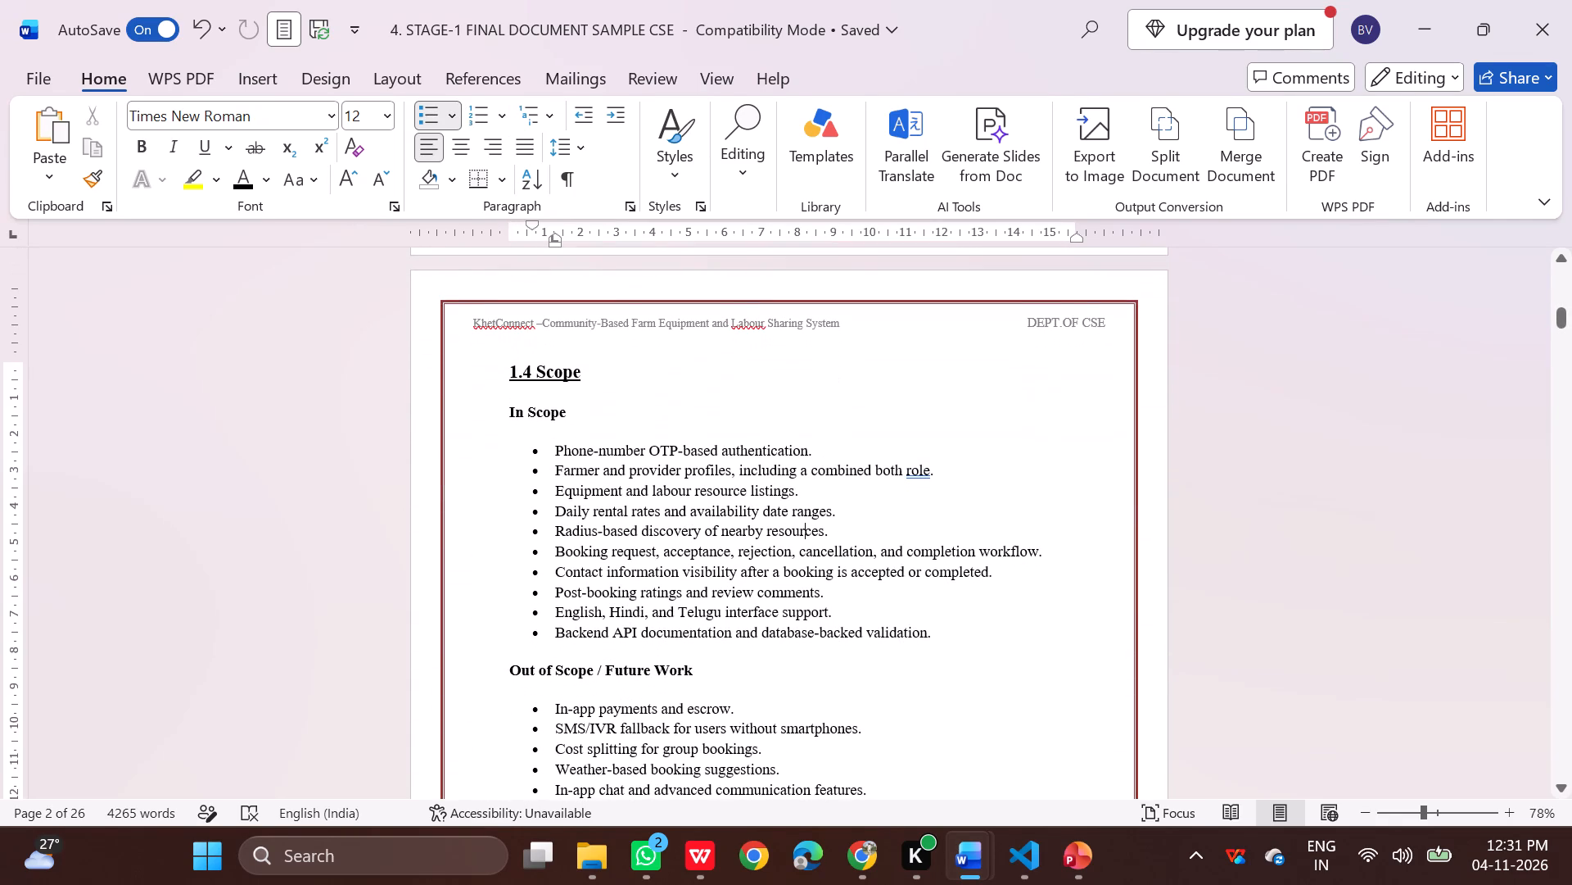
Justify the In Scope subheading and its bullet list under 1.4 Scope.
{"action": "left_click_drag", "start_coordinate": [928, 643], "coordinate": [928, 644]}
{"action": "left_click_drag", "start_coordinate": [928, 644], "coordinate": [482, 438]}
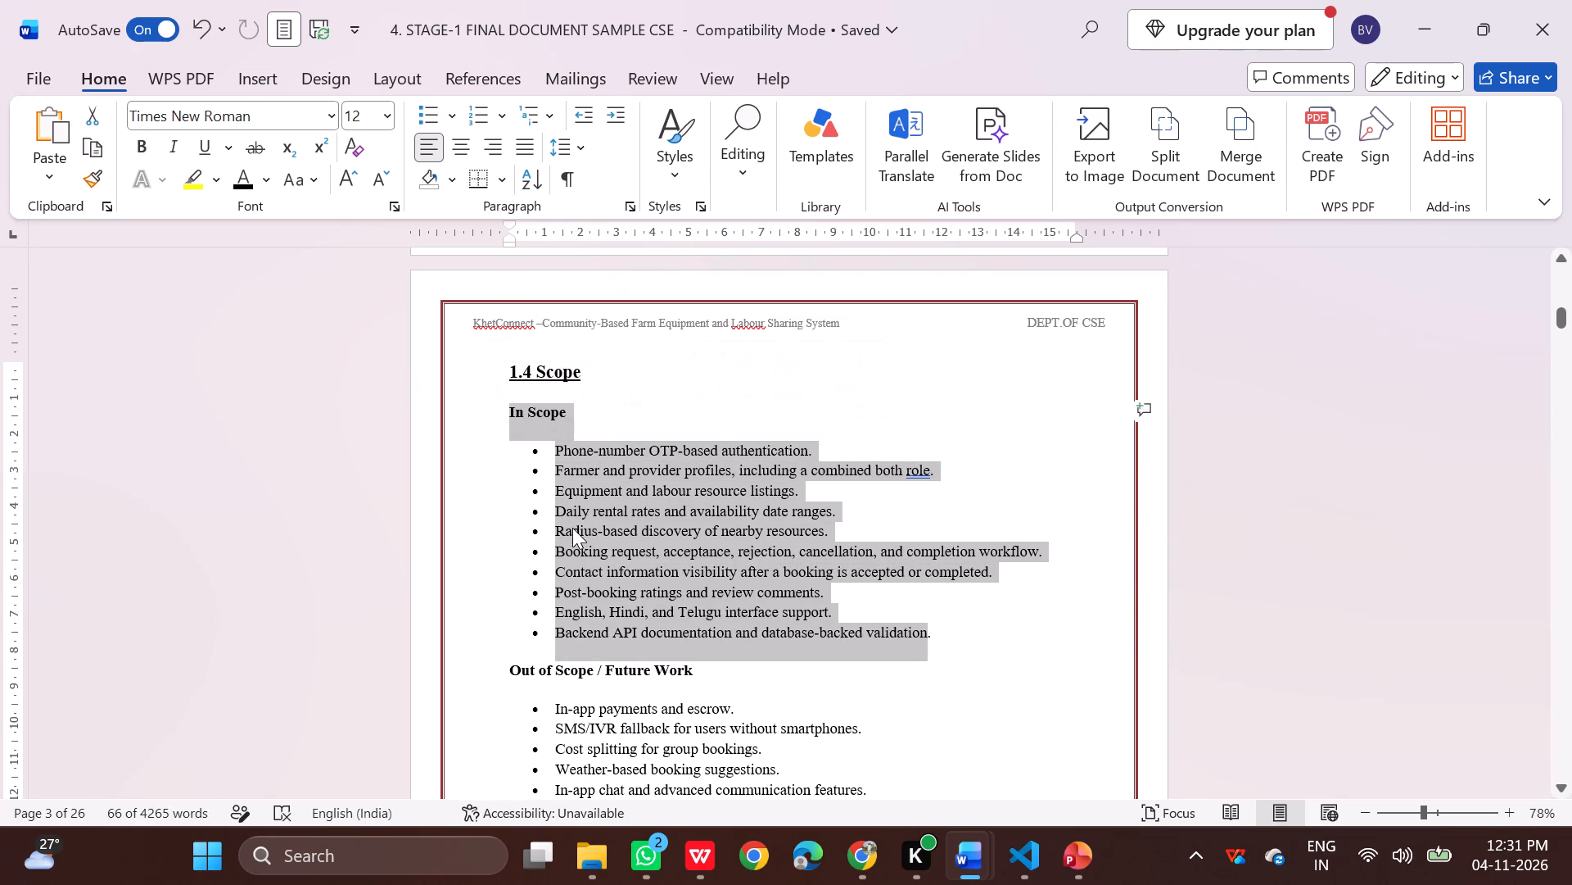
{"action": "left_click", "coordinate": [497, 117]}
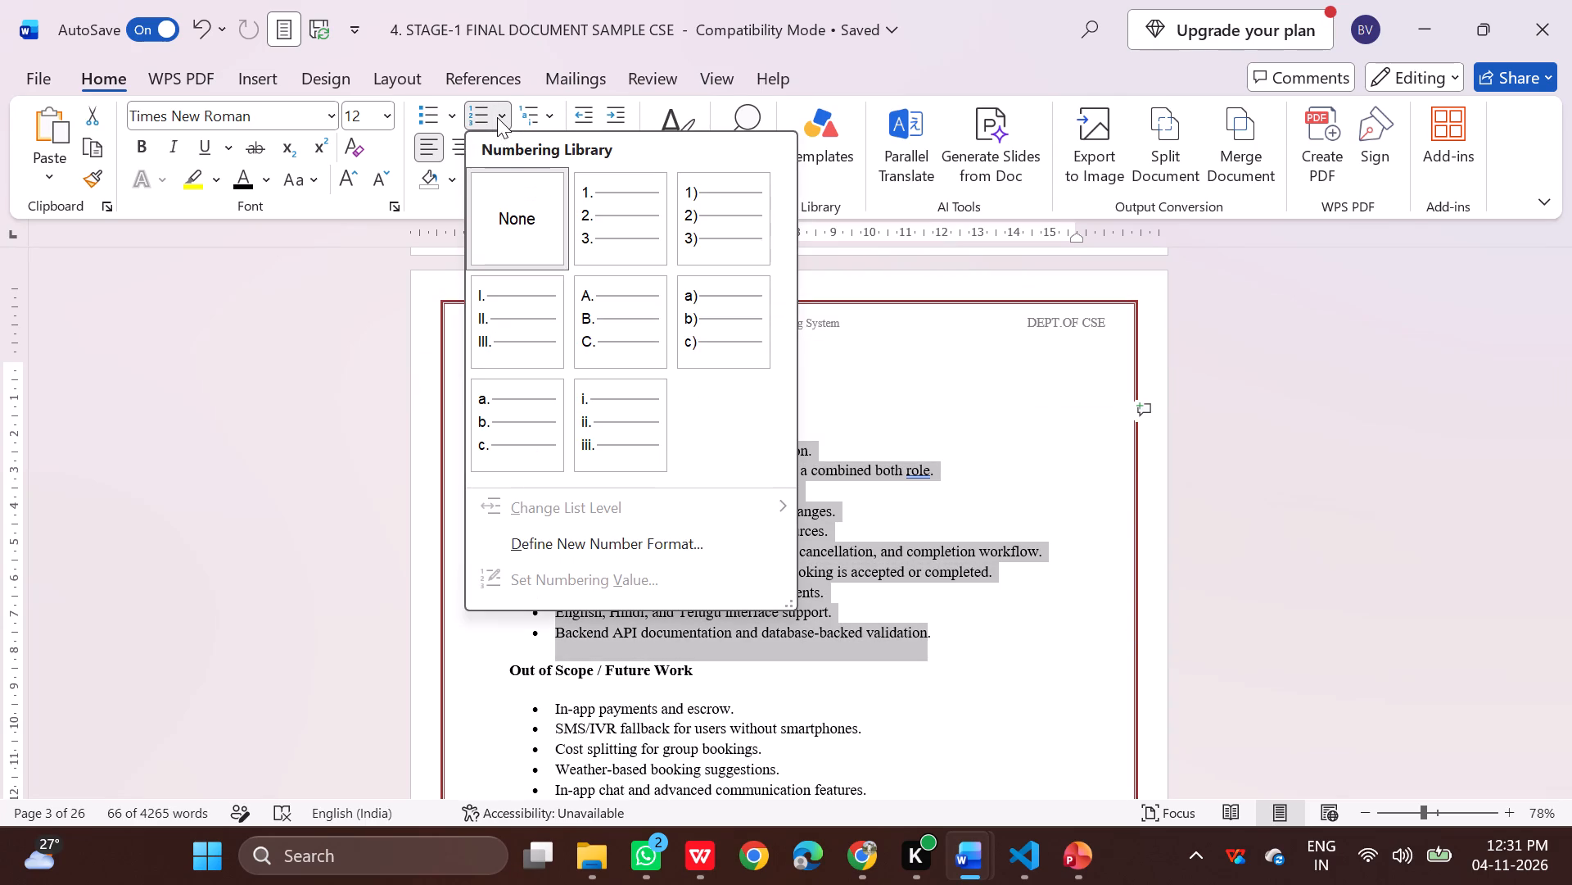
{"action": "left_click", "coordinate": [387, 262]}
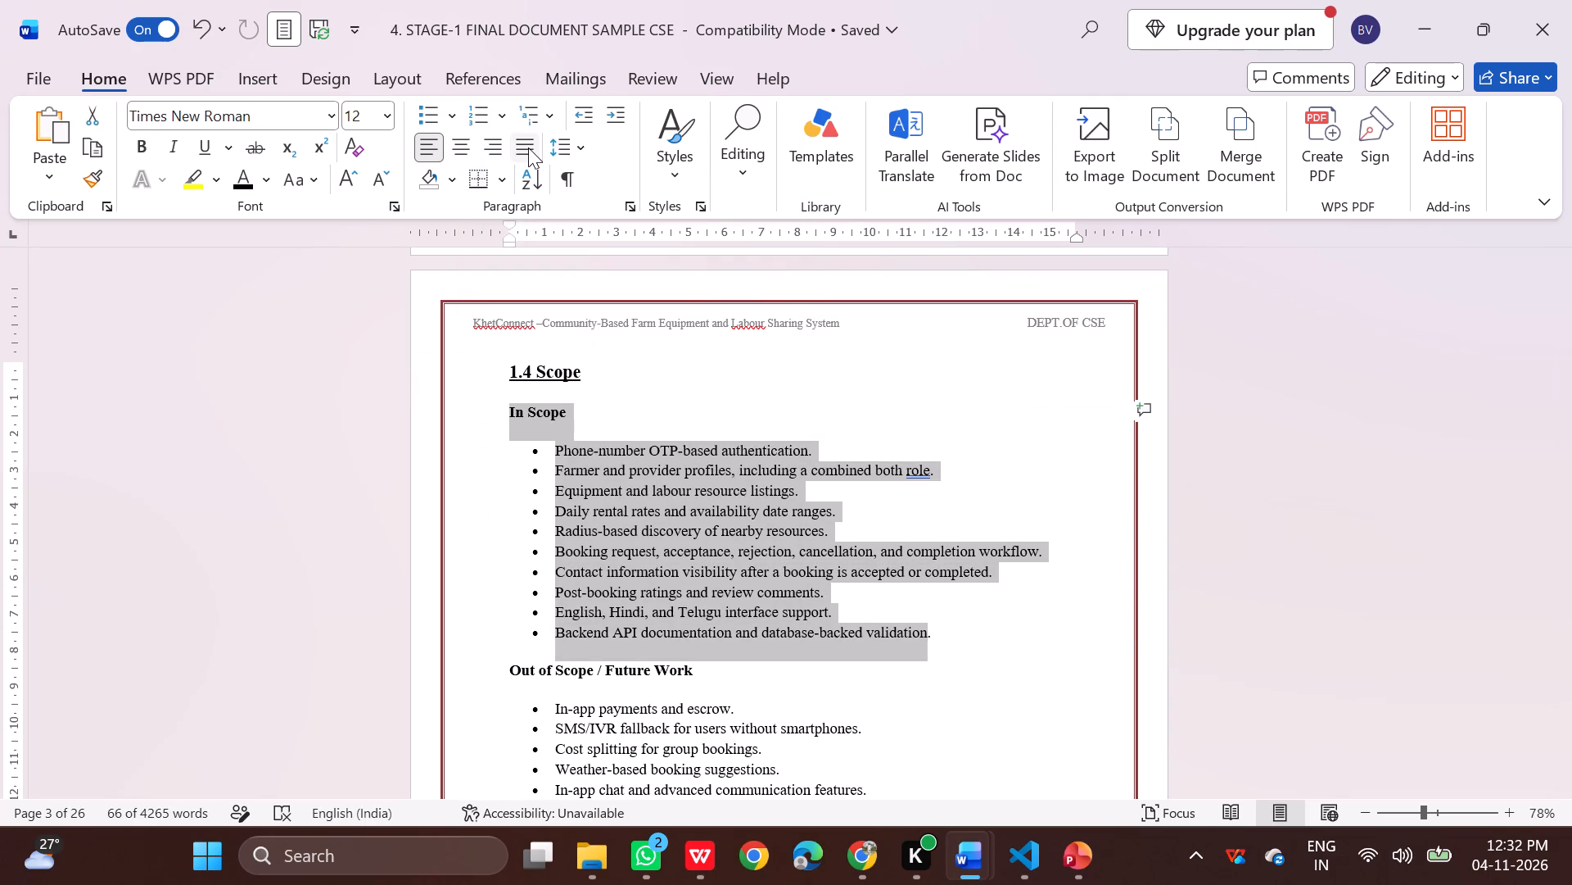
{"action": "left_click", "coordinate": [528, 147]}
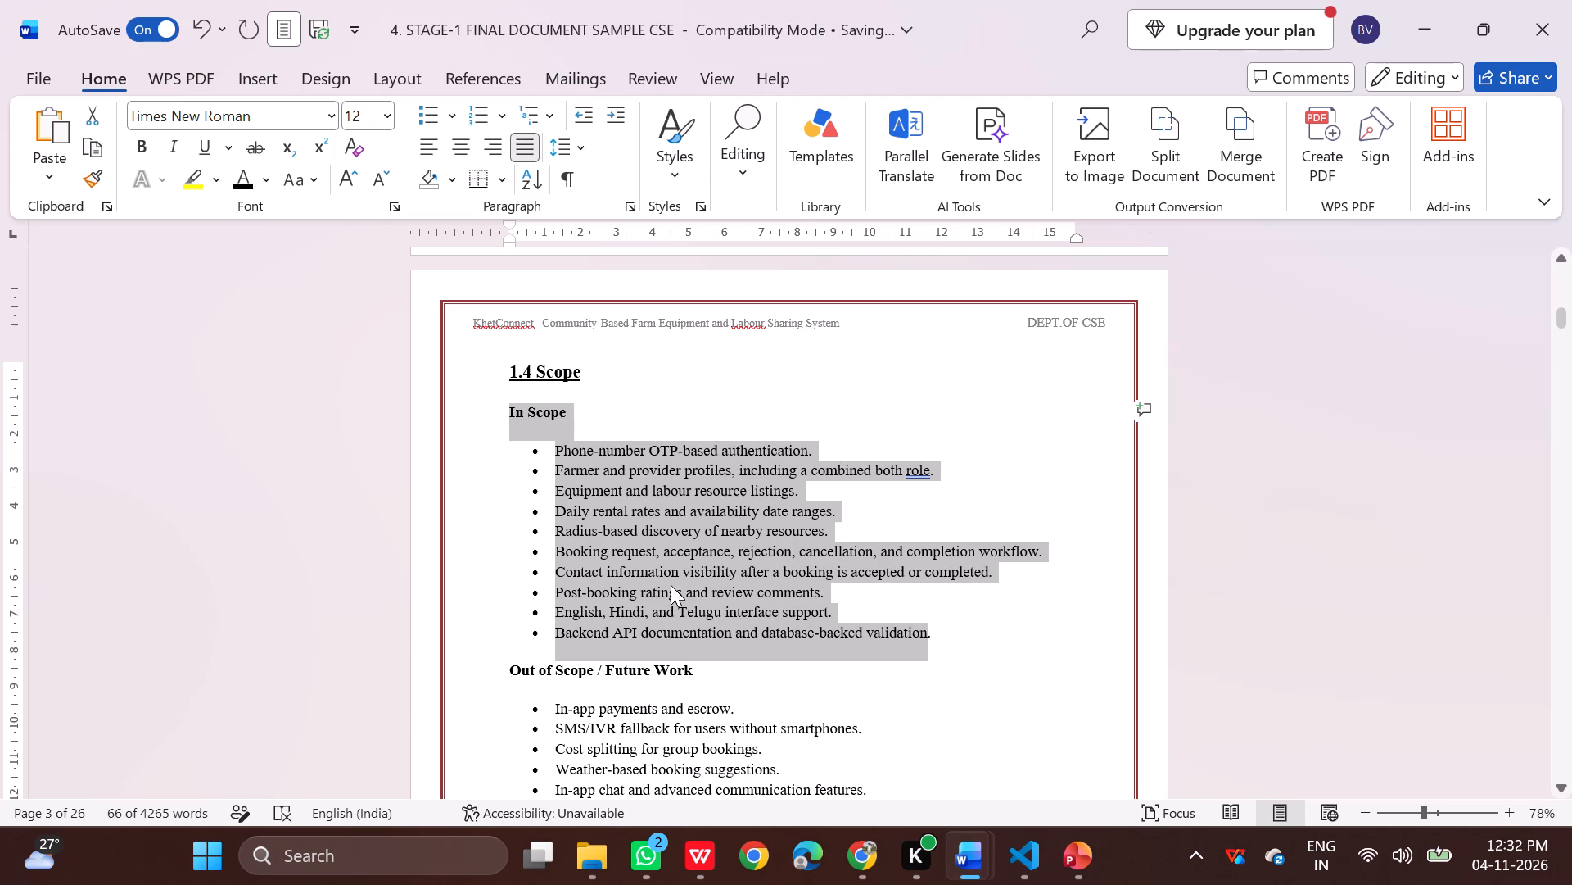
Justify the Out of Scope / Future Work bullet list and the scope paragraph below it.
{"action": "scroll", "coordinate": [671, 585], "scroll_direction": "down", "scroll_amount": 2}
{"action": "left_click_drag", "start_coordinate": [549, 509], "coordinate": [470, 457]}
{"action": "left_click_drag", "start_coordinate": [469, 447], "coordinate": [486, 445]}
{"action": "left_click", "coordinate": [492, 443]}
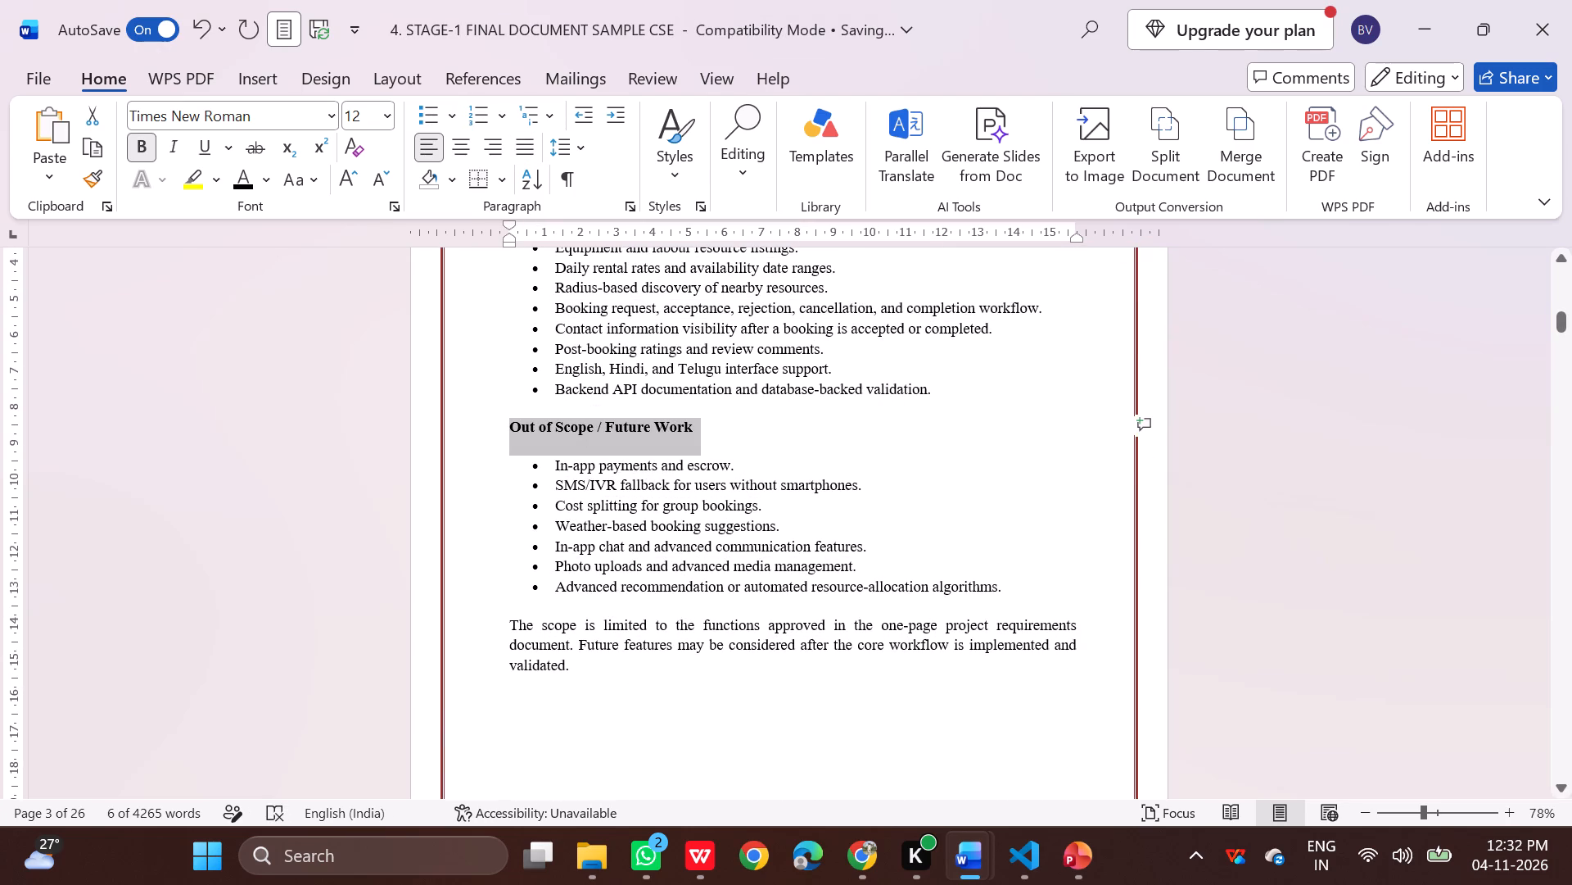
{"action": "left_click_drag", "start_coordinate": [517, 469], "coordinate": [1010, 659]}
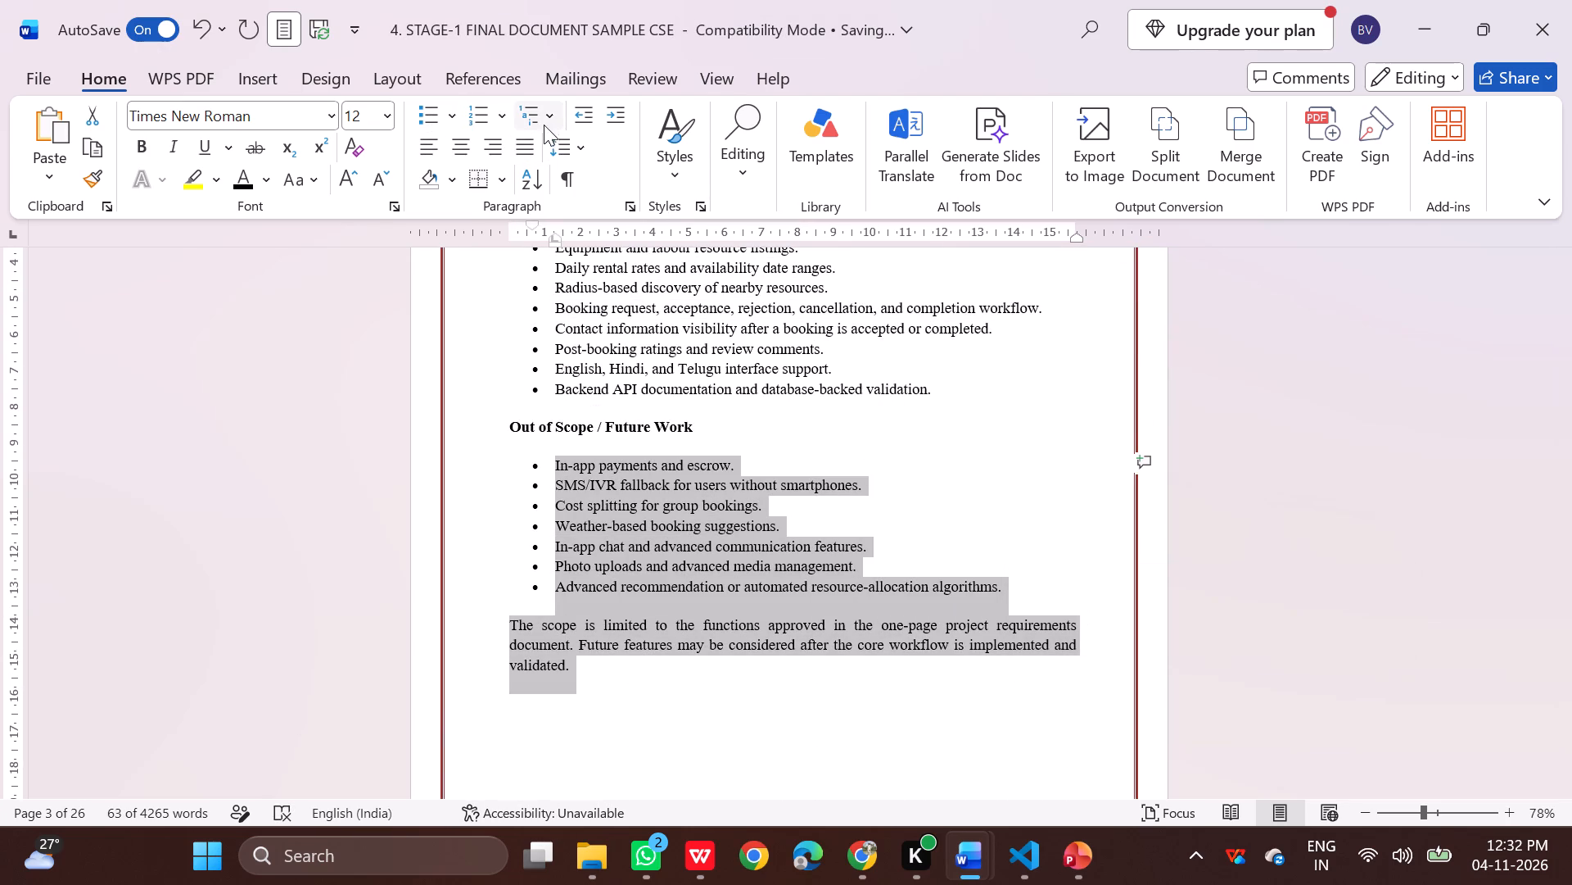
{"action": "left_click", "coordinate": [518, 162]}
{"action": "left_click", "coordinate": [517, 157]}
{"action": "left_click", "coordinate": [682, 542]}
Check the paragraph alignment from the end of 1.4 Scope through 3.2 Overall Limitations, including the paper reviews and literature comparison table.
{"action": "scroll", "coordinate": [682, 542], "scroll_direction": "down", "scroll_amount": 2}
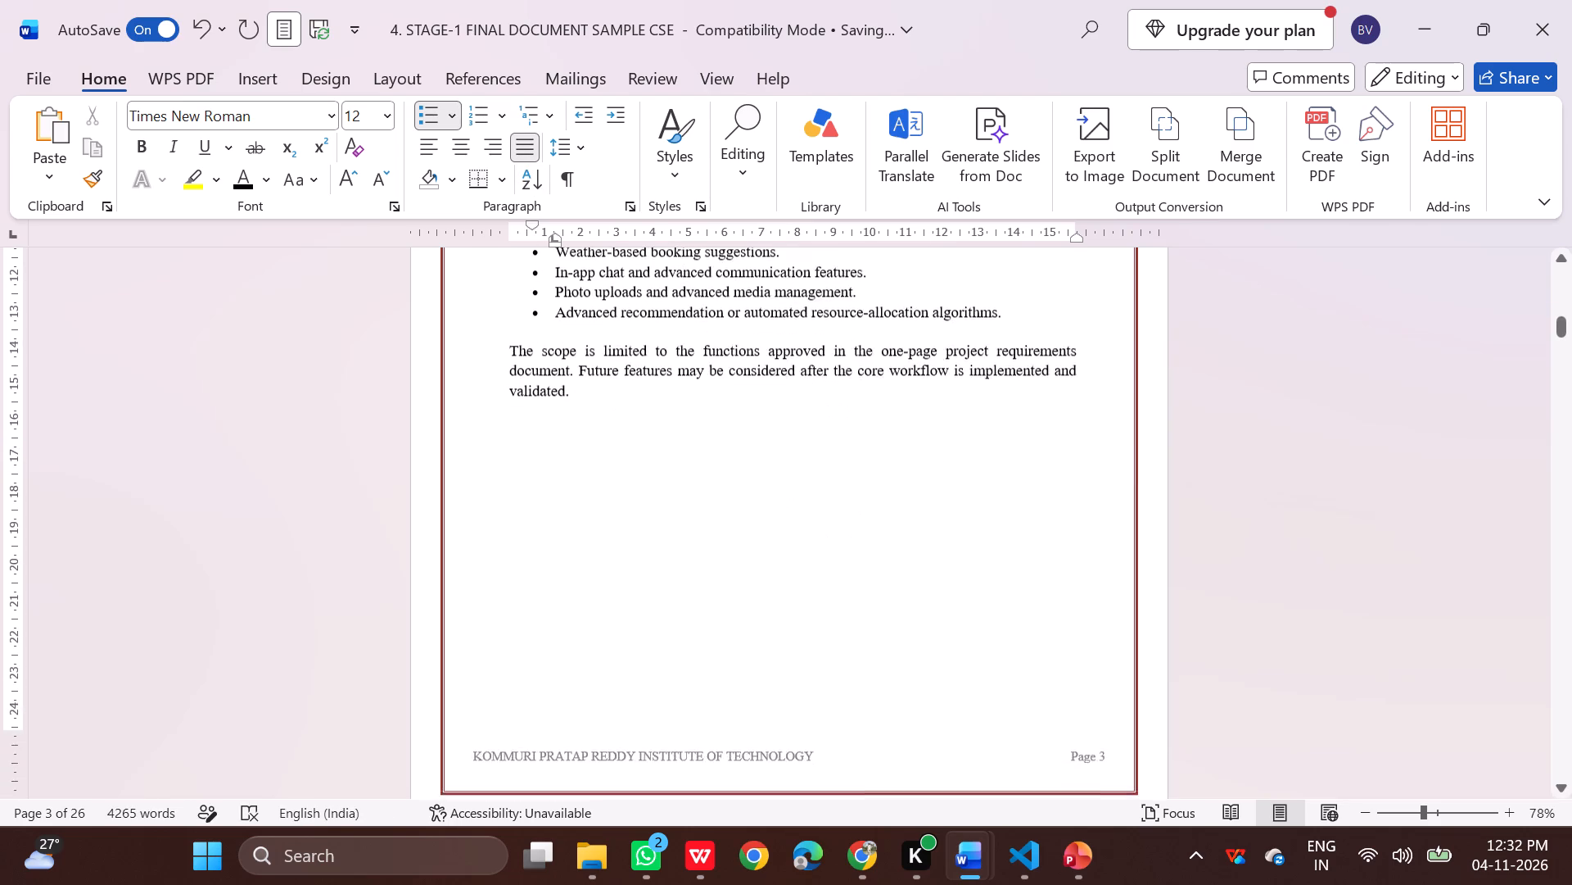
{"action": "scroll", "coordinate": [682, 542], "scroll_direction": "down", "scroll_amount": 6}
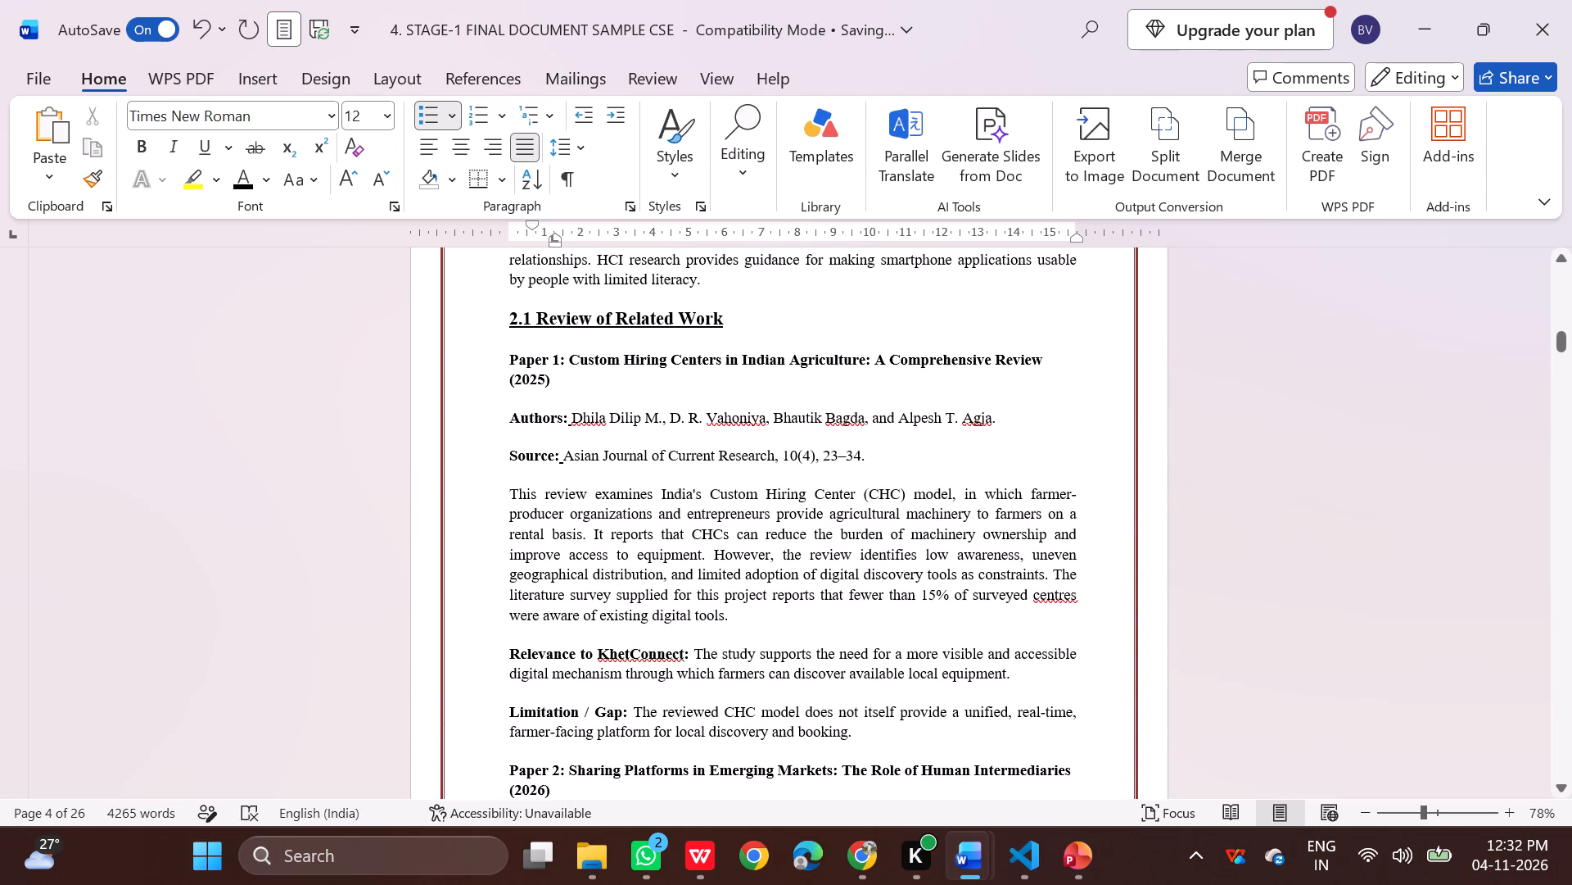
{"action": "left_click_drag", "start_coordinate": [832, 558], "coordinate": [995, 534]}
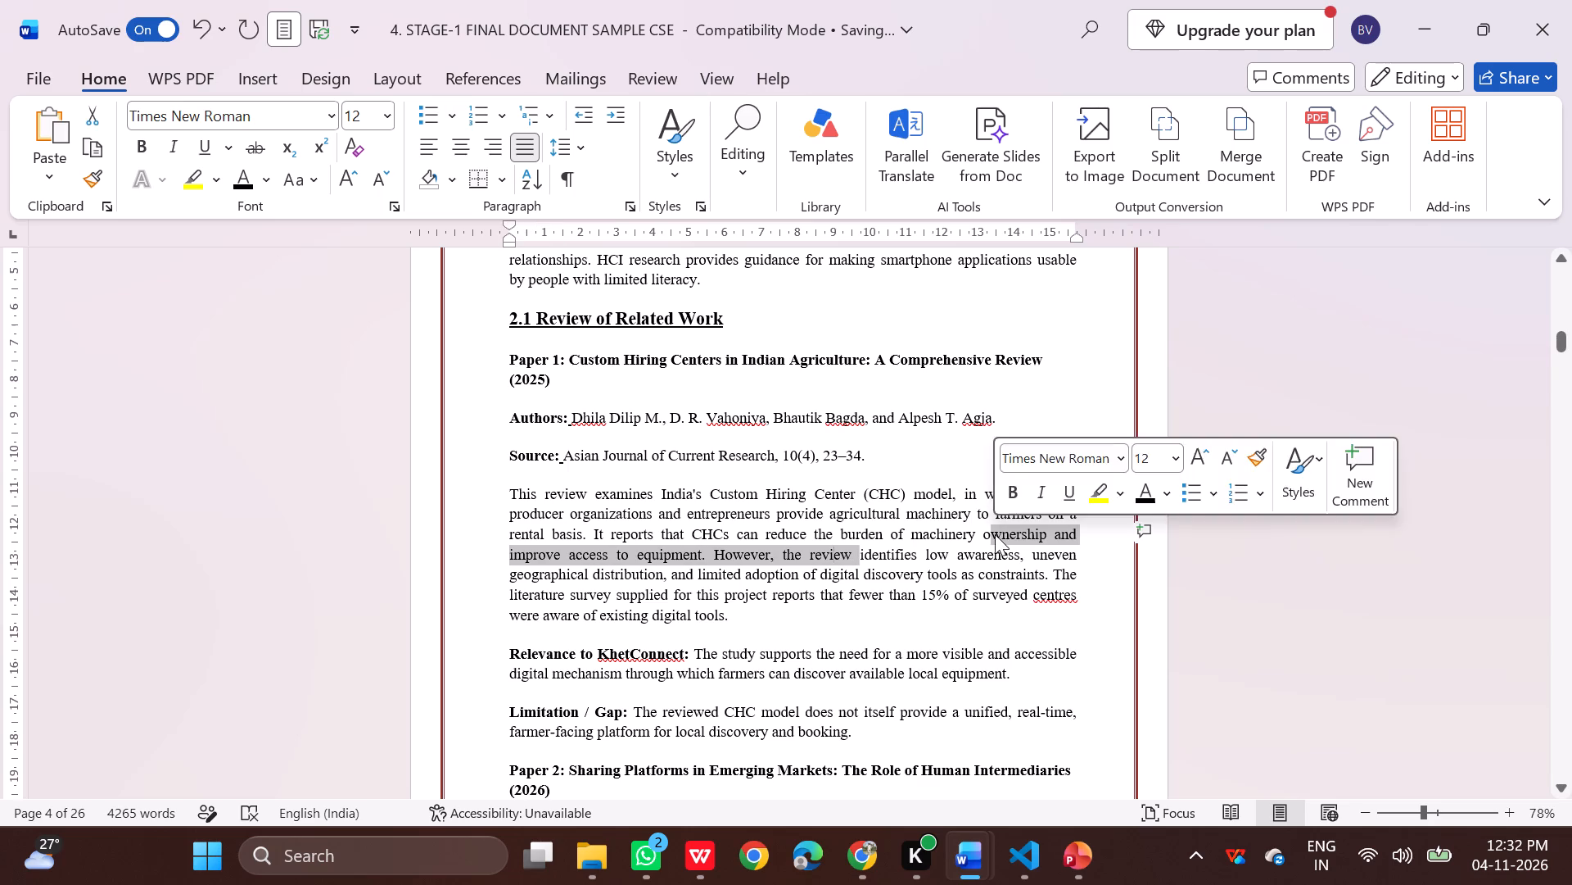
{"action": "scroll", "coordinate": [1008, 656], "scroll_direction": "down", "scroll_amount": 1}
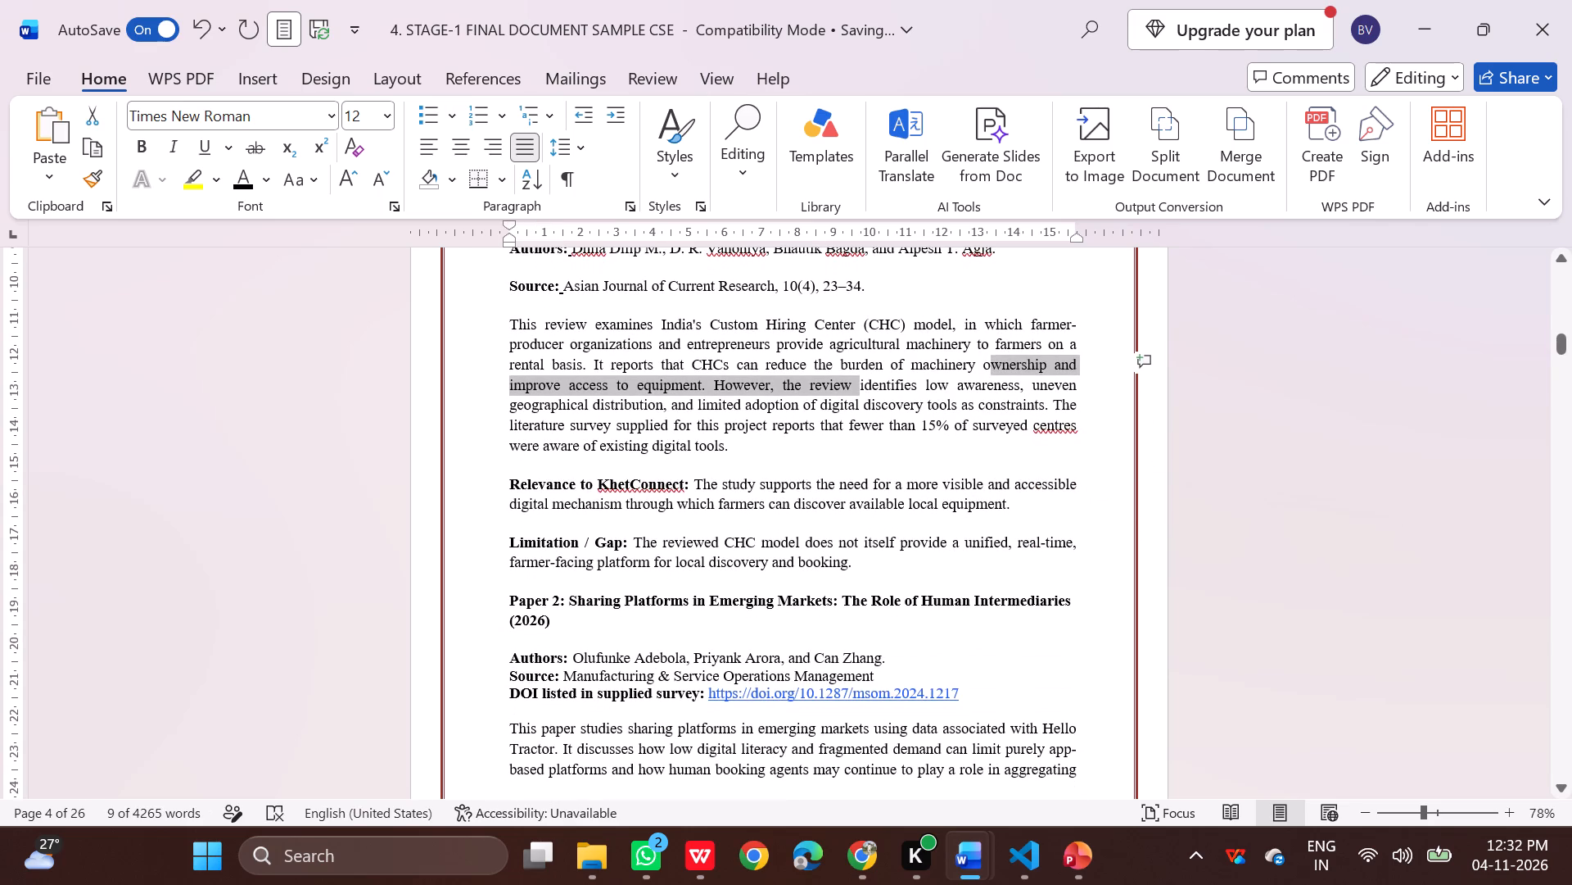
{"action": "left_click", "coordinate": [923, 742]}
{"action": "scroll", "coordinate": [923, 742], "scroll_direction": "down", "scroll_amount": 1}
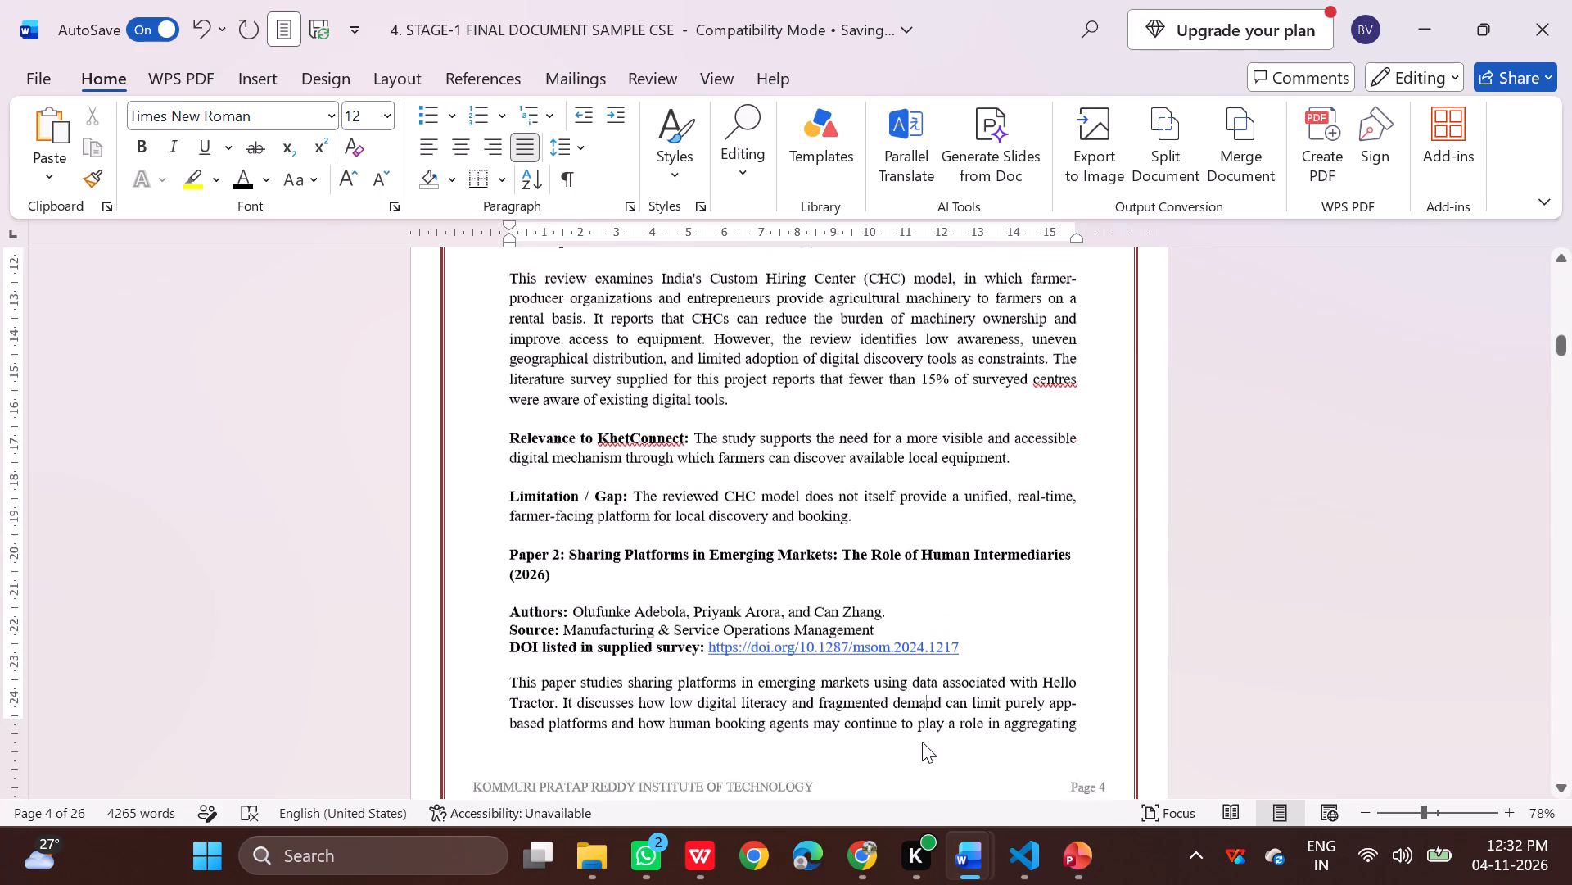
{"action": "scroll", "coordinate": [922, 742], "scroll_direction": "down", "scroll_amount": 4}
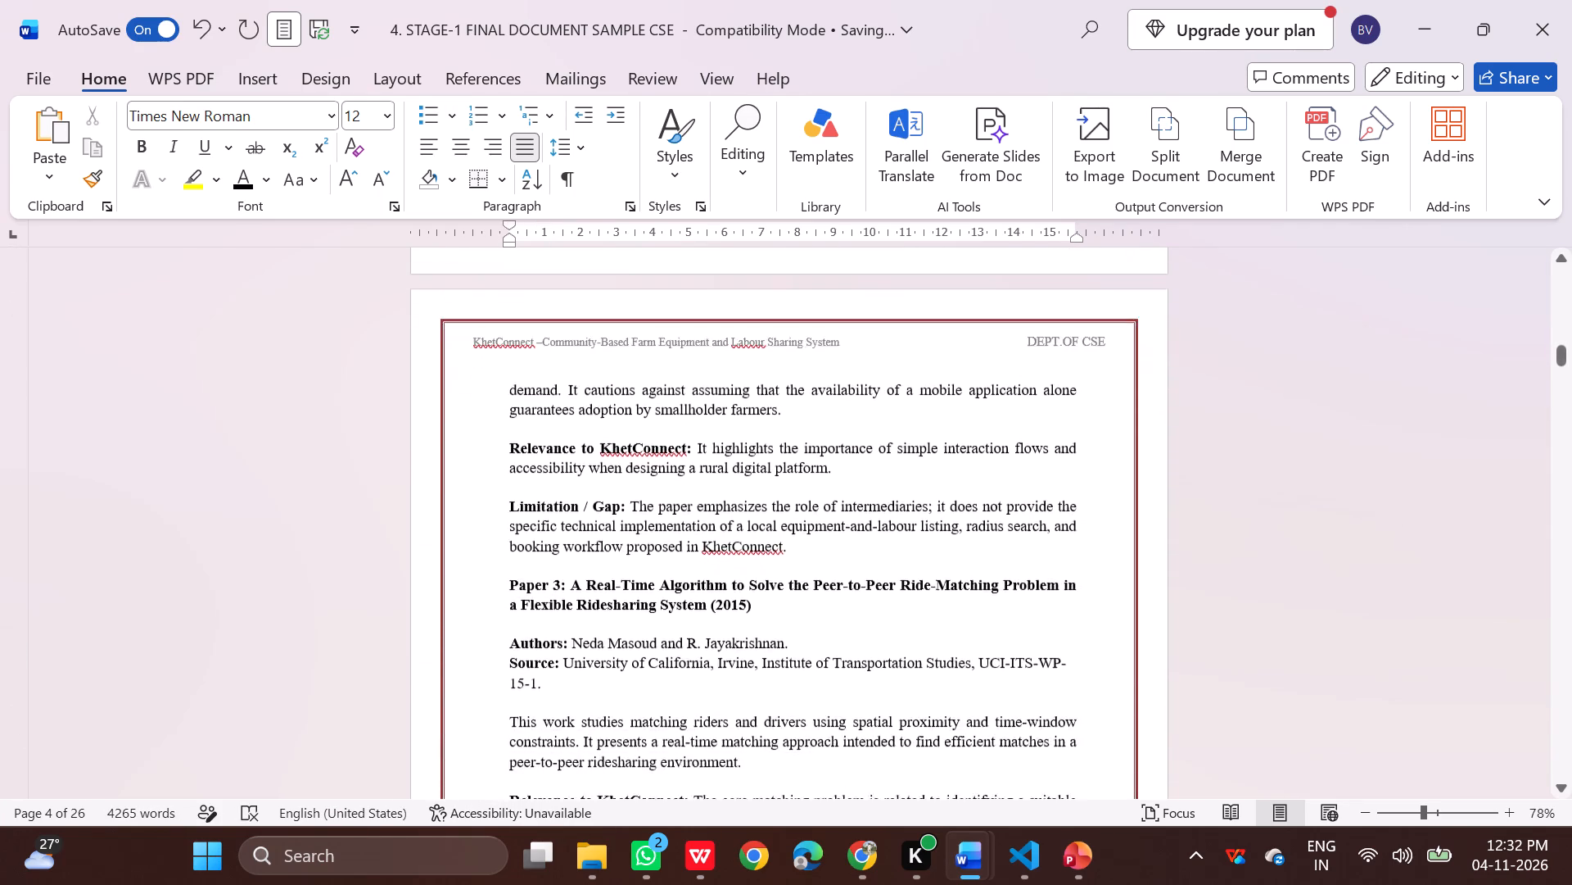
{"action": "scroll", "coordinate": [922, 742], "scroll_direction": "down", "scroll_amount": 3}
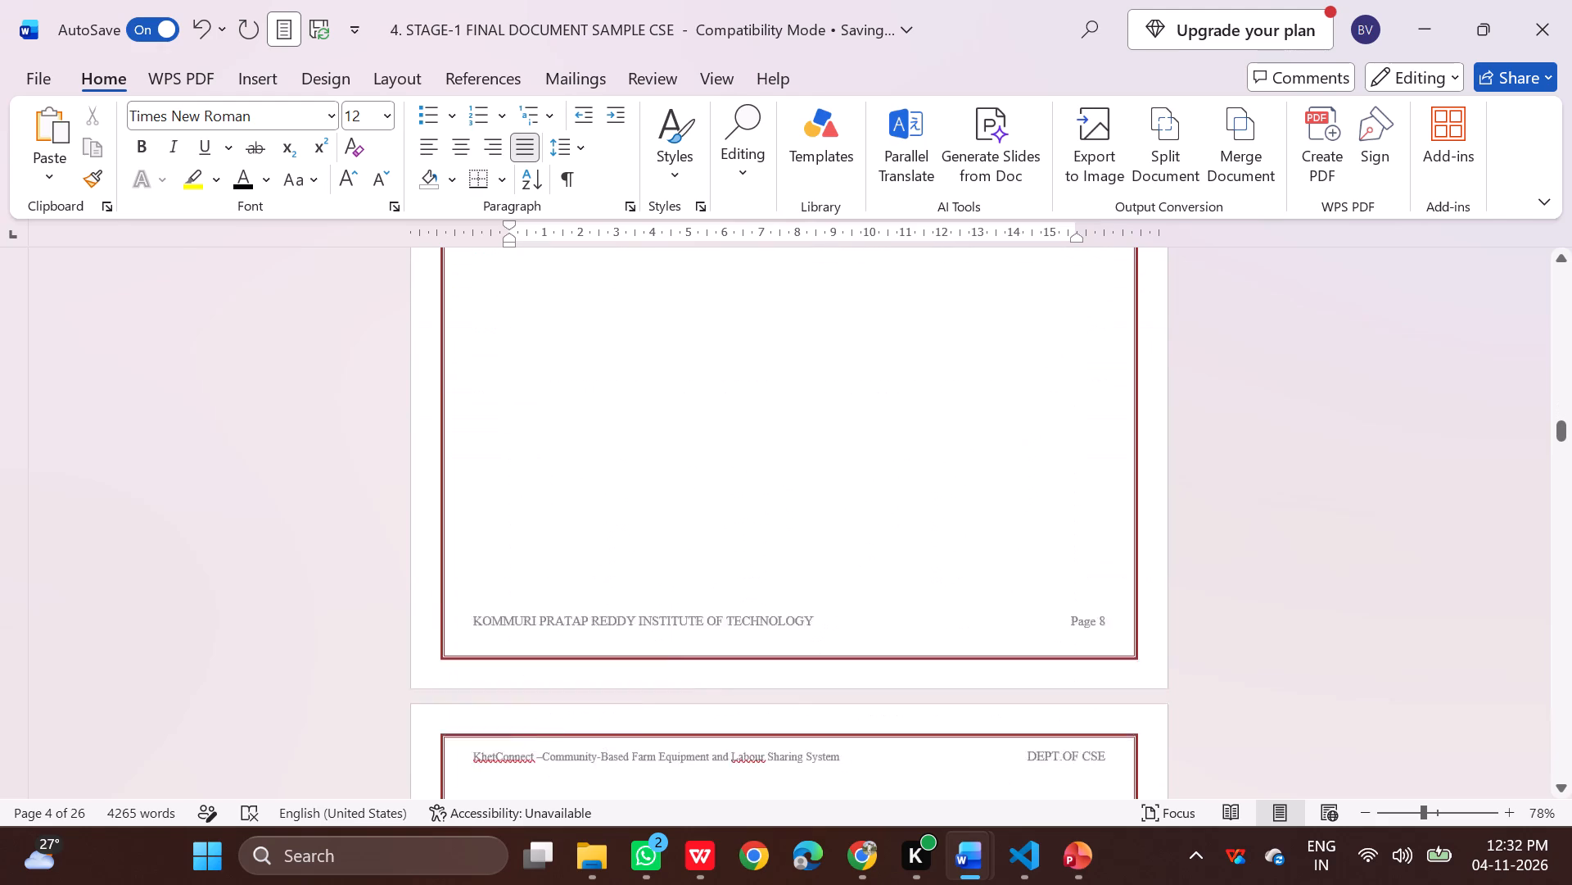
{"action": "scroll", "coordinate": [922, 742], "scroll_direction": "down", "scroll_amount": 1}
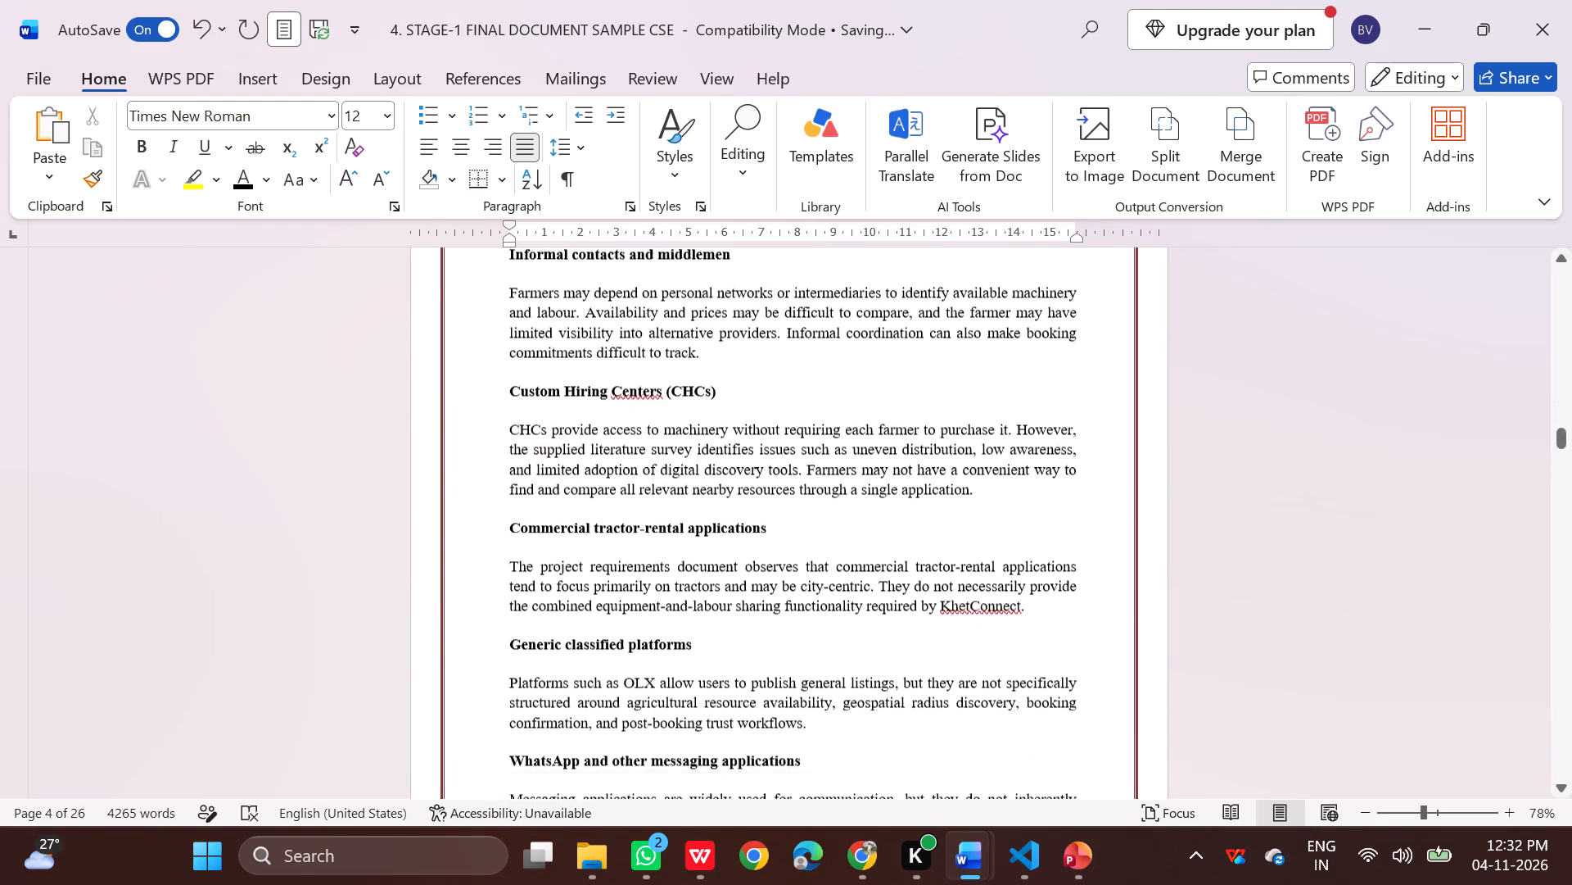
{"action": "scroll", "coordinate": [922, 742], "scroll_direction": "down", "scroll_amount": 4}
{"action": "scroll", "coordinate": [922, 742], "scroll_direction": "up", "scroll_amount": 4}
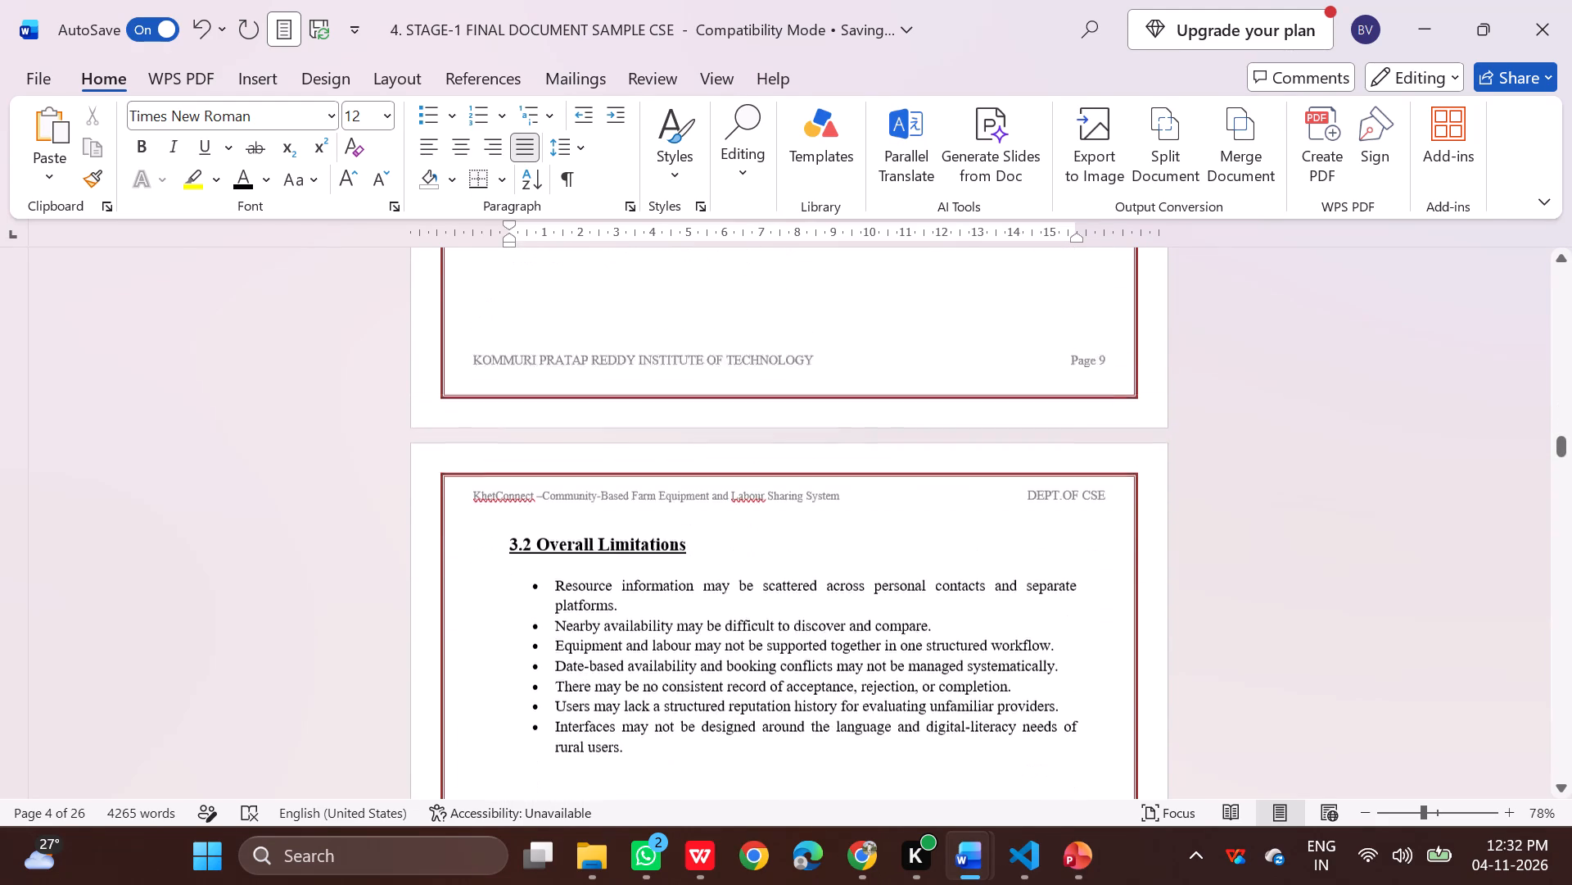
{"action": "scroll", "coordinate": [922, 742], "scroll_direction": "up", "scroll_amount": 20}
{"action": "scroll", "coordinate": [922, 742], "scroll_direction": "up", "scroll_amount": 20}
{"action": "scroll", "coordinate": [922, 742], "scroll_direction": "up", "scroll_amount": 6}
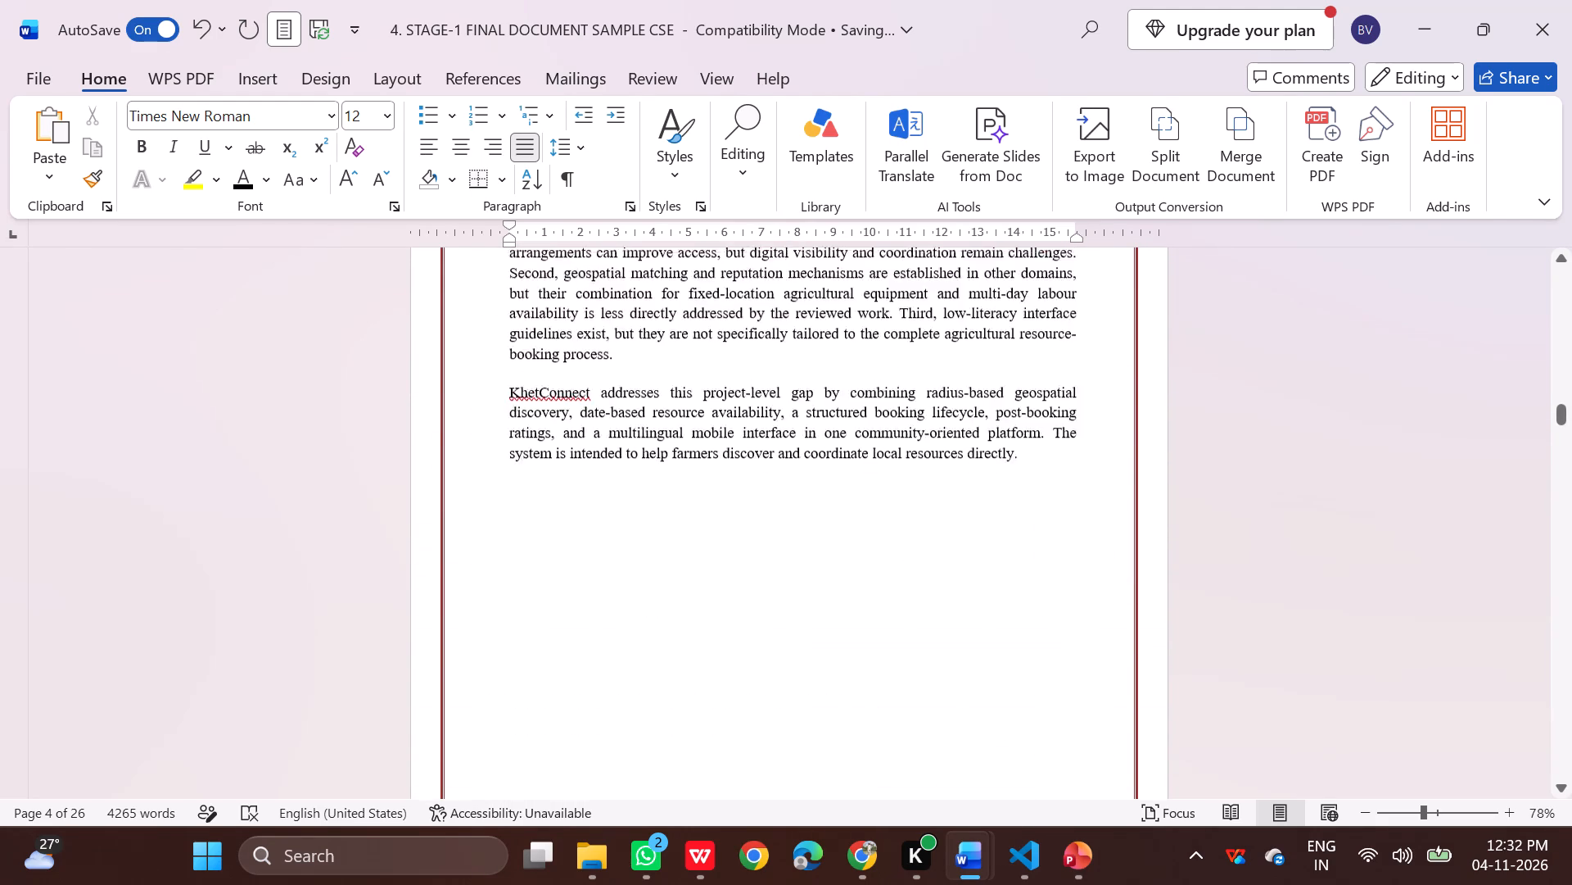
{"action": "scroll", "coordinate": [922, 742], "scroll_direction": "up", "scroll_amount": 3}
{"action": "scroll", "coordinate": [922, 742], "scroll_direction": "up", "scroll_amount": 18}
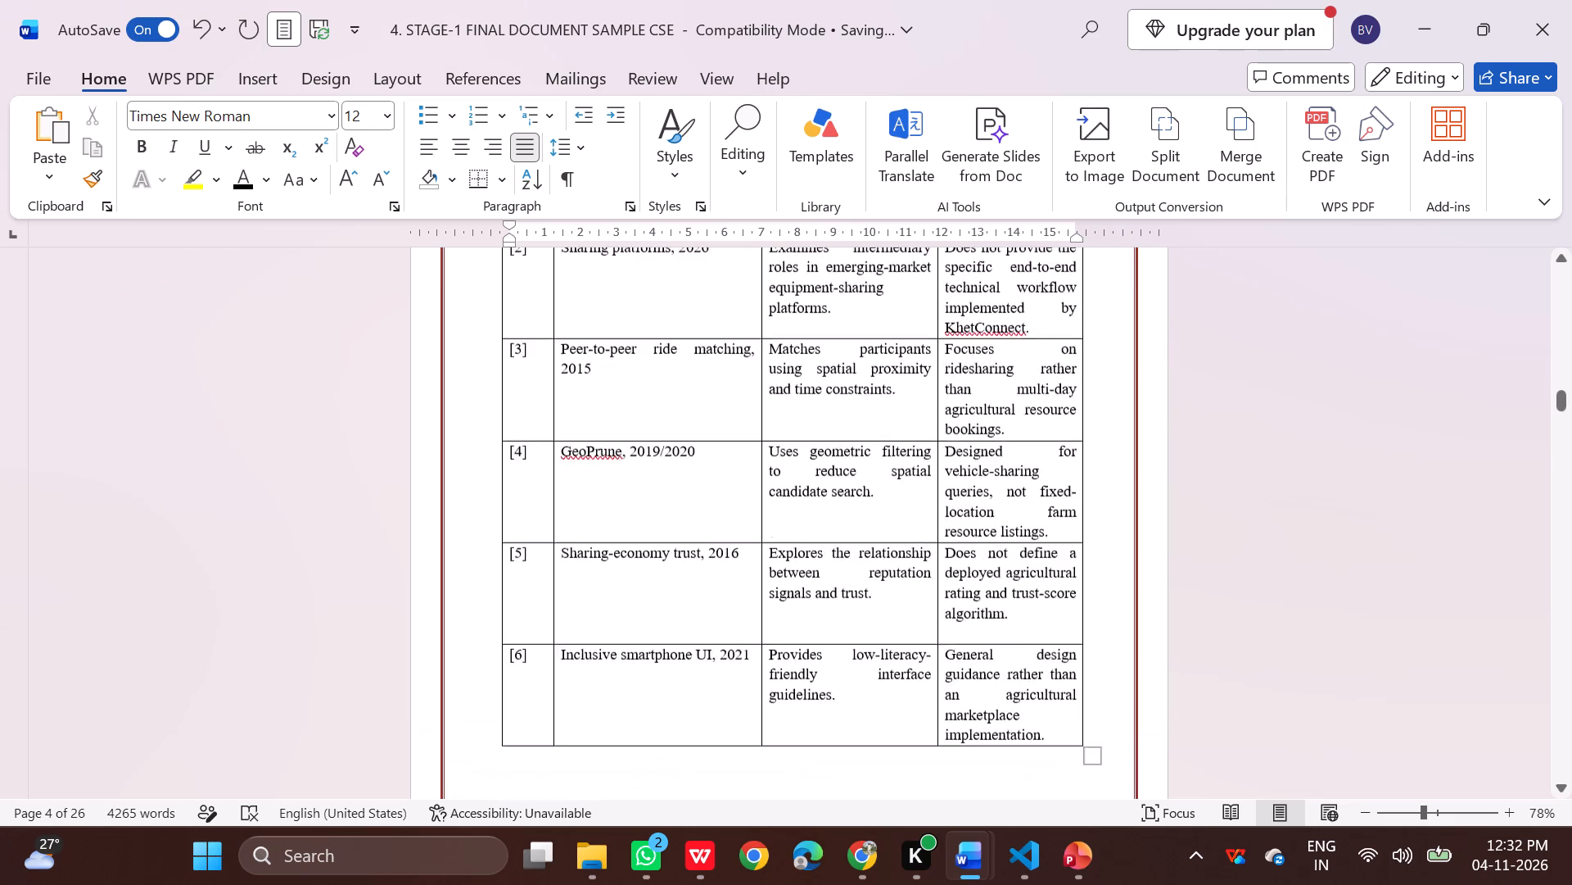
{"action": "scroll", "coordinate": [922, 742], "scroll_direction": "up", "scroll_amount": 20}
{"action": "scroll", "coordinate": [922, 742], "scroll_direction": "up", "scroll_amount": 20}
{"action": "scroll", "coordinate": [922, 742], "scroll_direction": "up", "scroll_amount": 9}
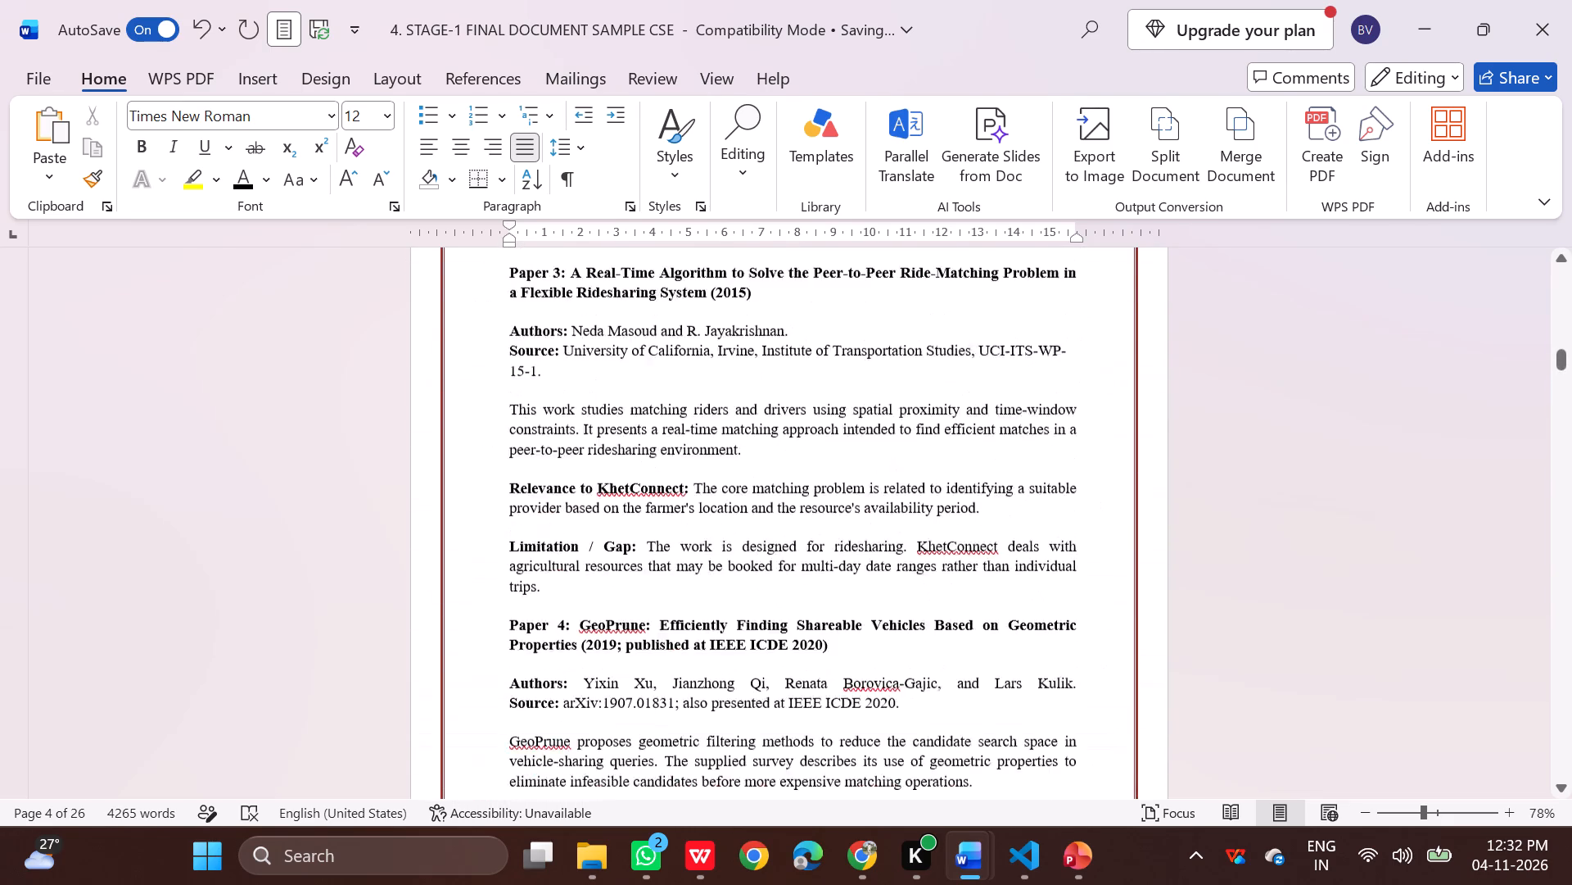
{"action": "scroll", "coordinate": [922, 742], "scroll_direction": "up", "scroll_amount": 11}
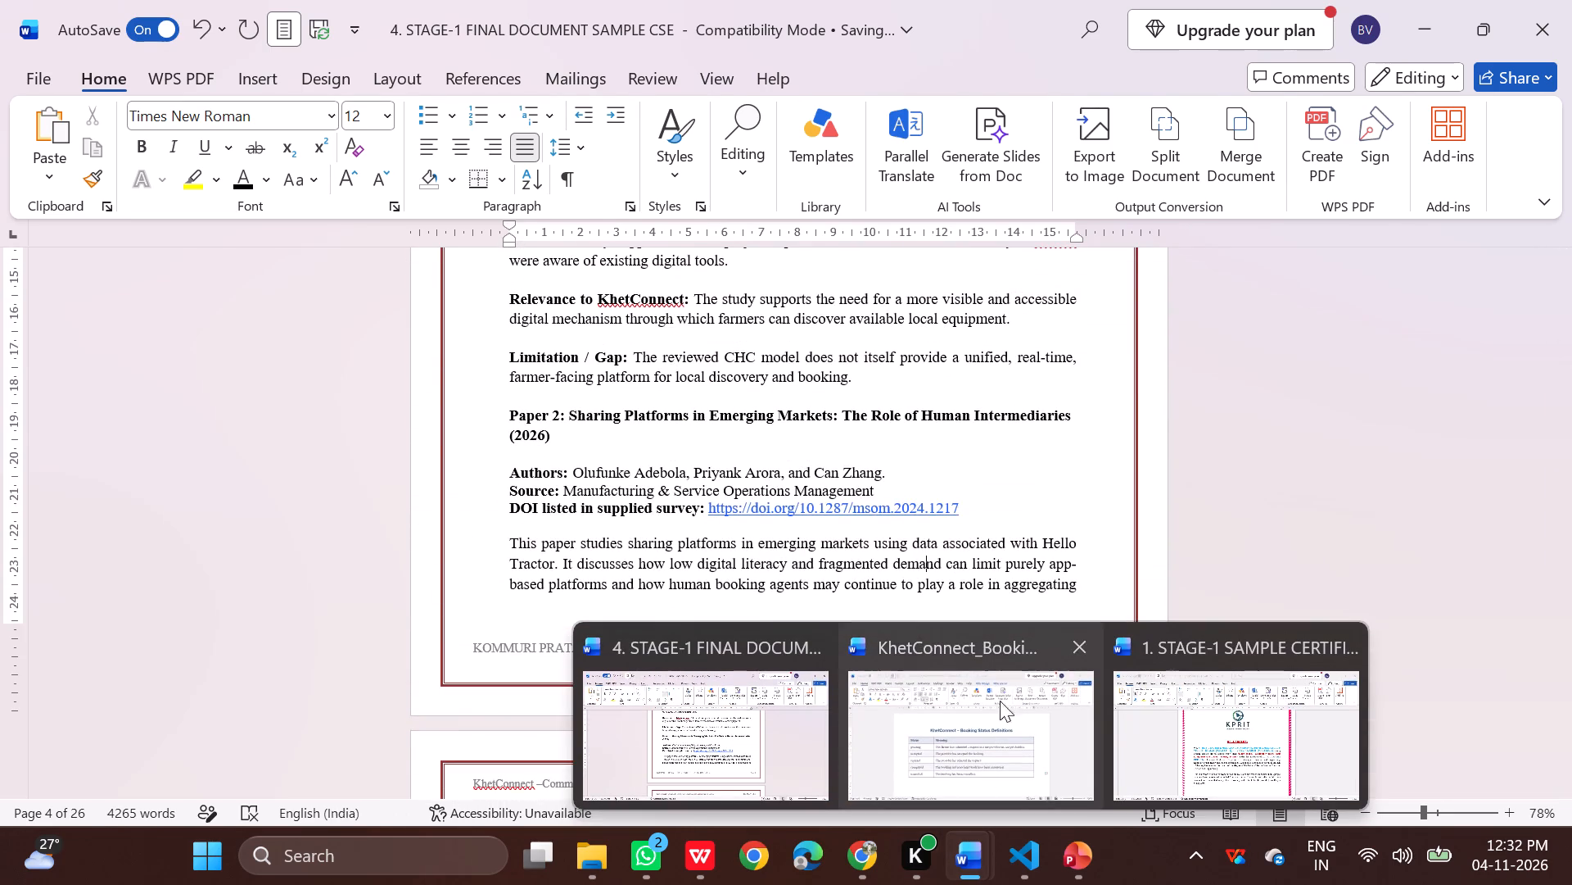
Close the KhetConnect_Booking_Status_Table document without saving its changes.
{"action": "left_click", "coordinate": [1042, 736]}
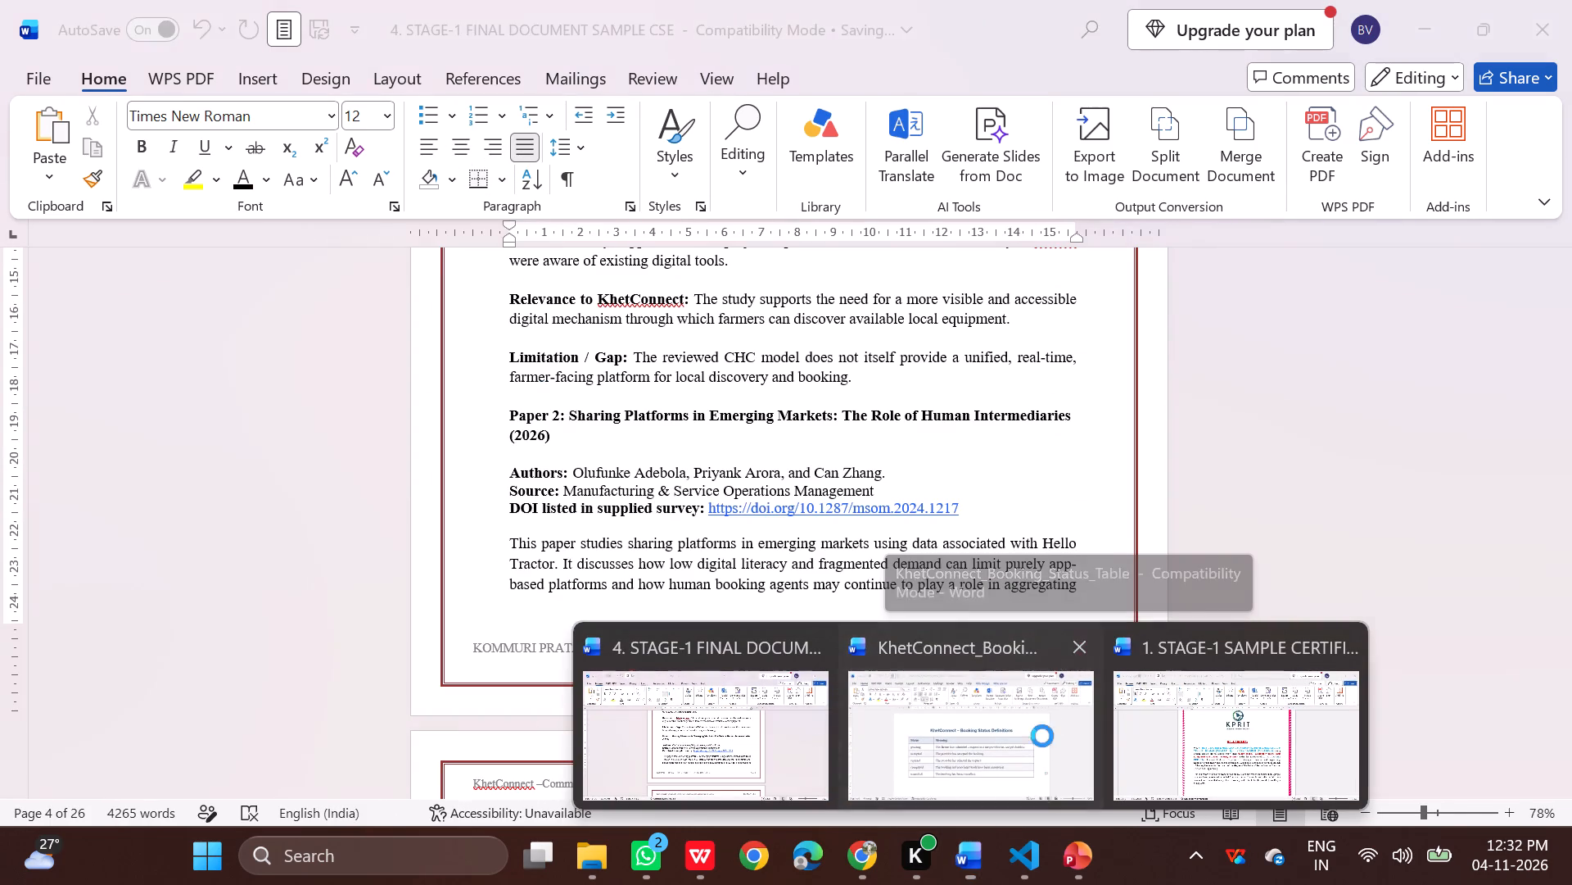
{"action": "left_click", "coordinate": [1571, 0]}
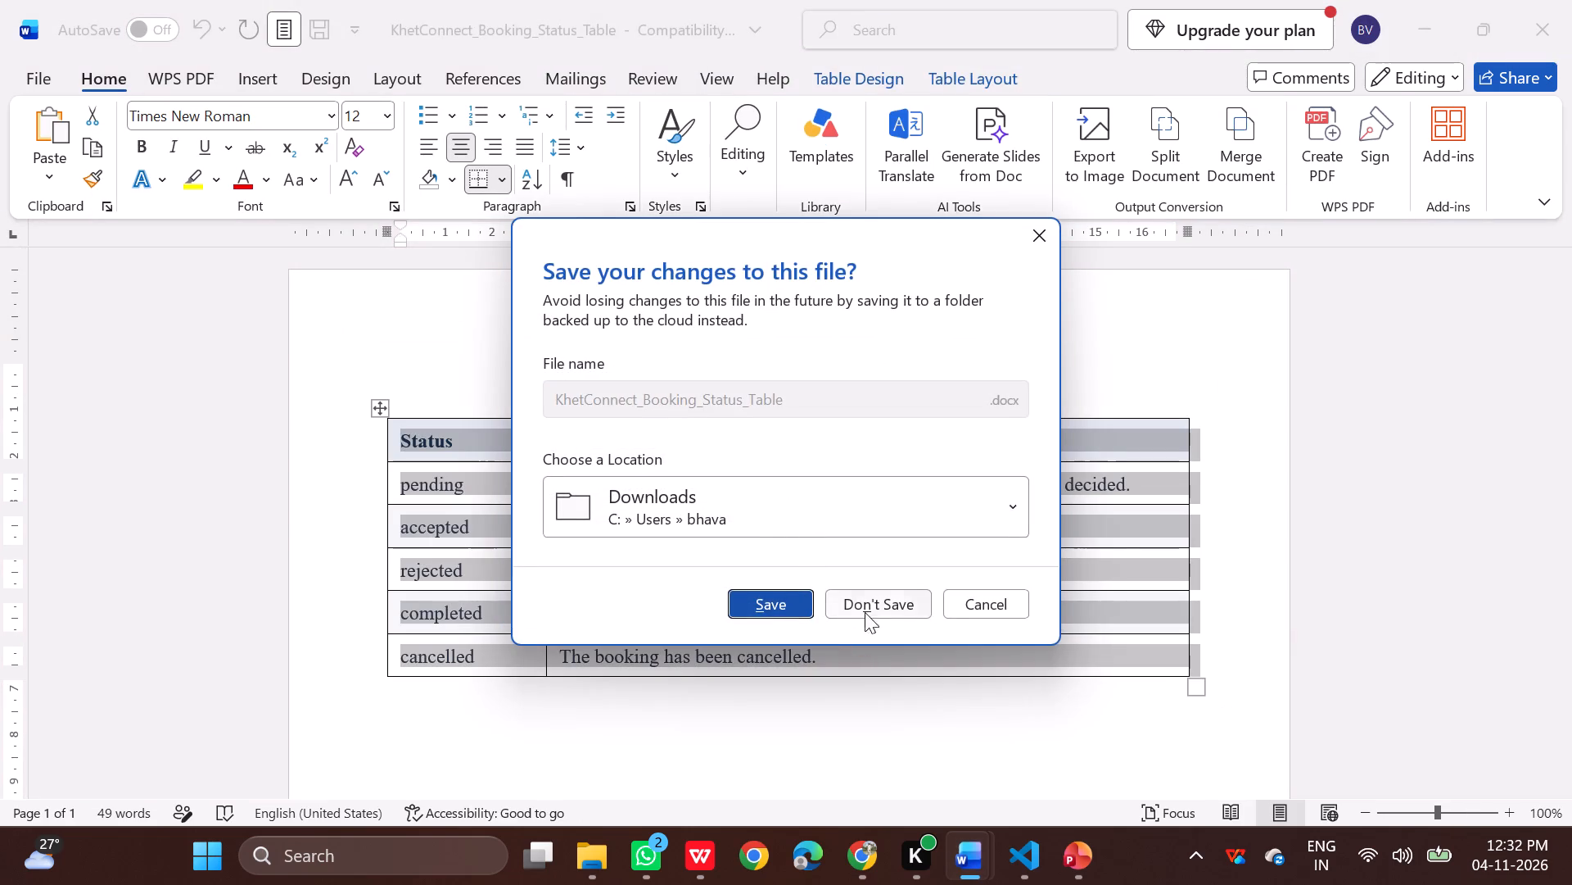
{"action": "left_click", "coordinate": [865, 605]}
Switch to the sample certificate document and review its declaration, certificate and cover pages.
{"action": "left_click", "coordinate": [1099, 723]}
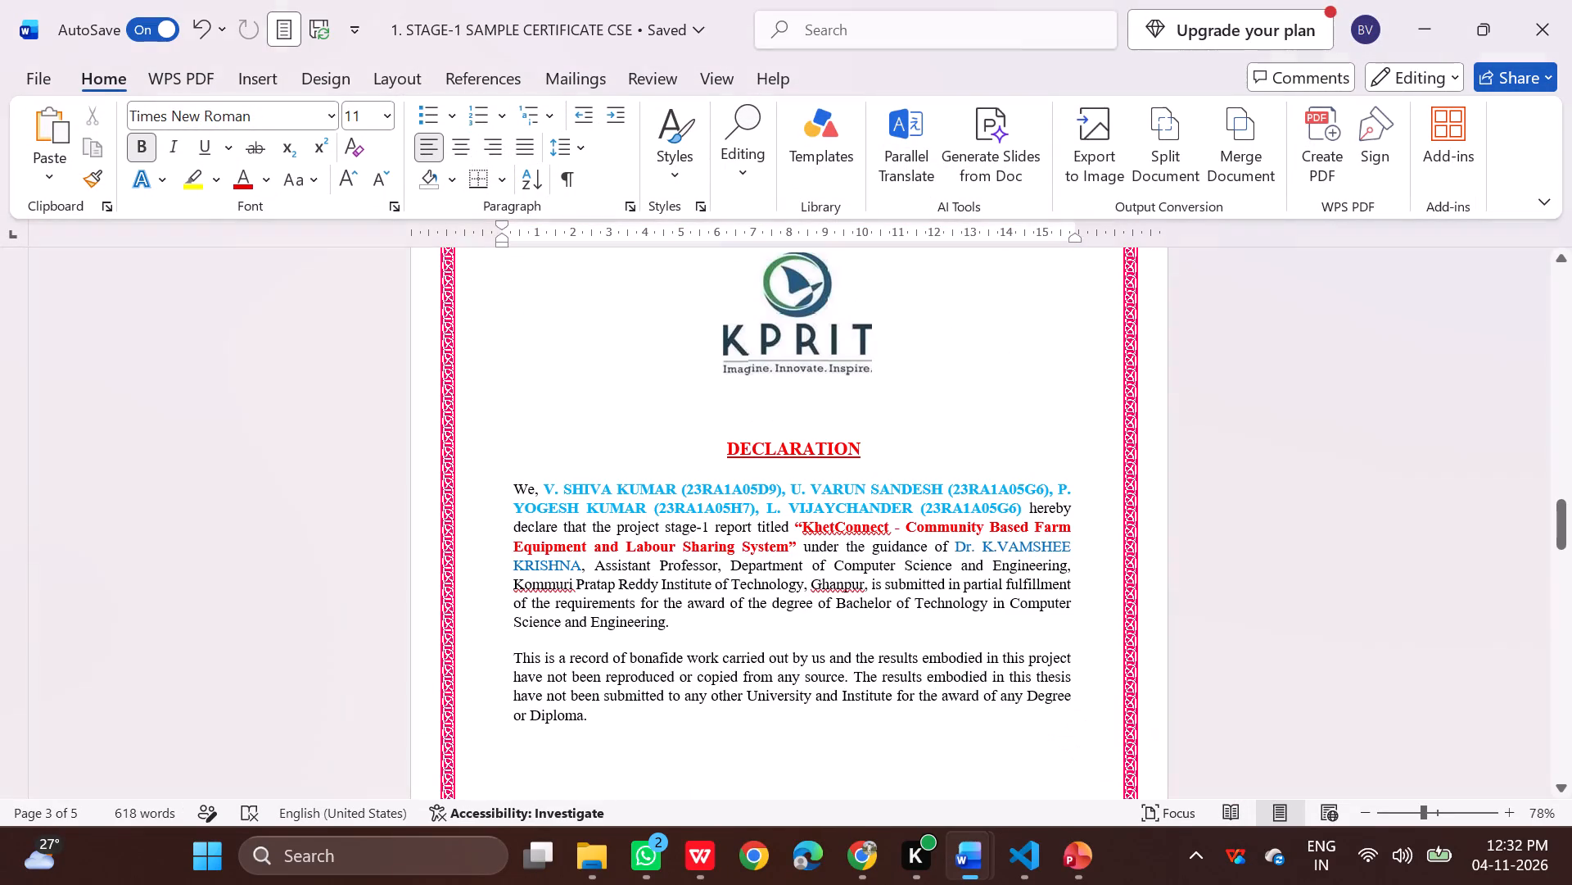
{"action": "scroll", "coordinate": [822, 587], "scroll_direction": "up", "scroll_amount": 20}
{"action": "scroll", "coordinate": [822, 587], "scroll_direction": "up", "scroll_amount": 13}
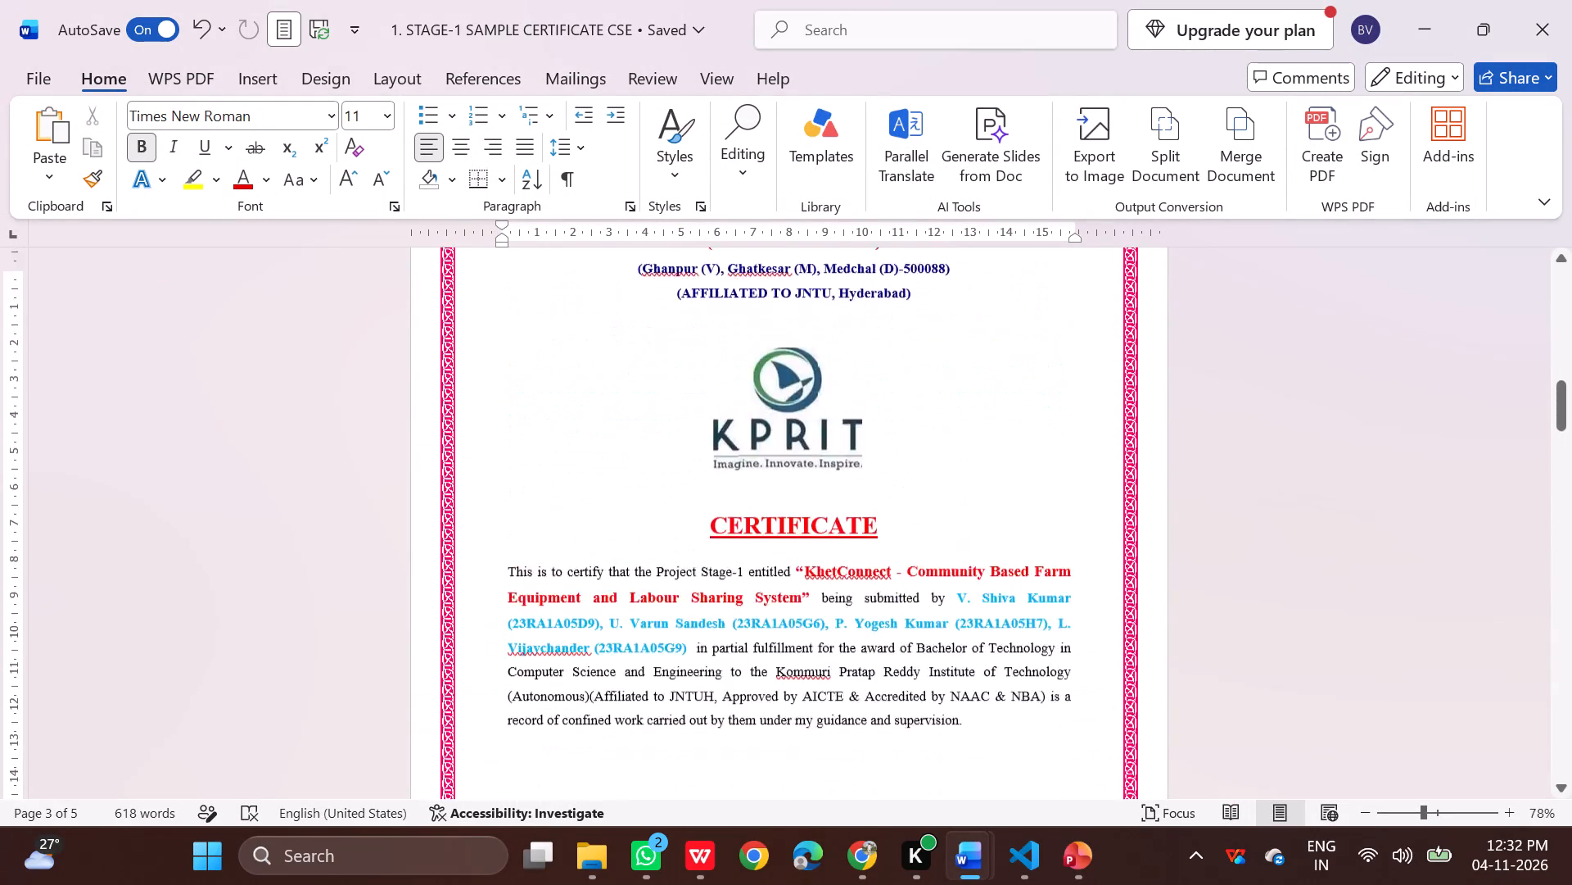
{"action": "scroll", "coordinate": [822, 587], "scroll_direction": "up", "scroll_amount": 20}
{"action": "scroll", "coordinate": [822, 587], "scroll_direction": "up", "scroll_amount": 19}
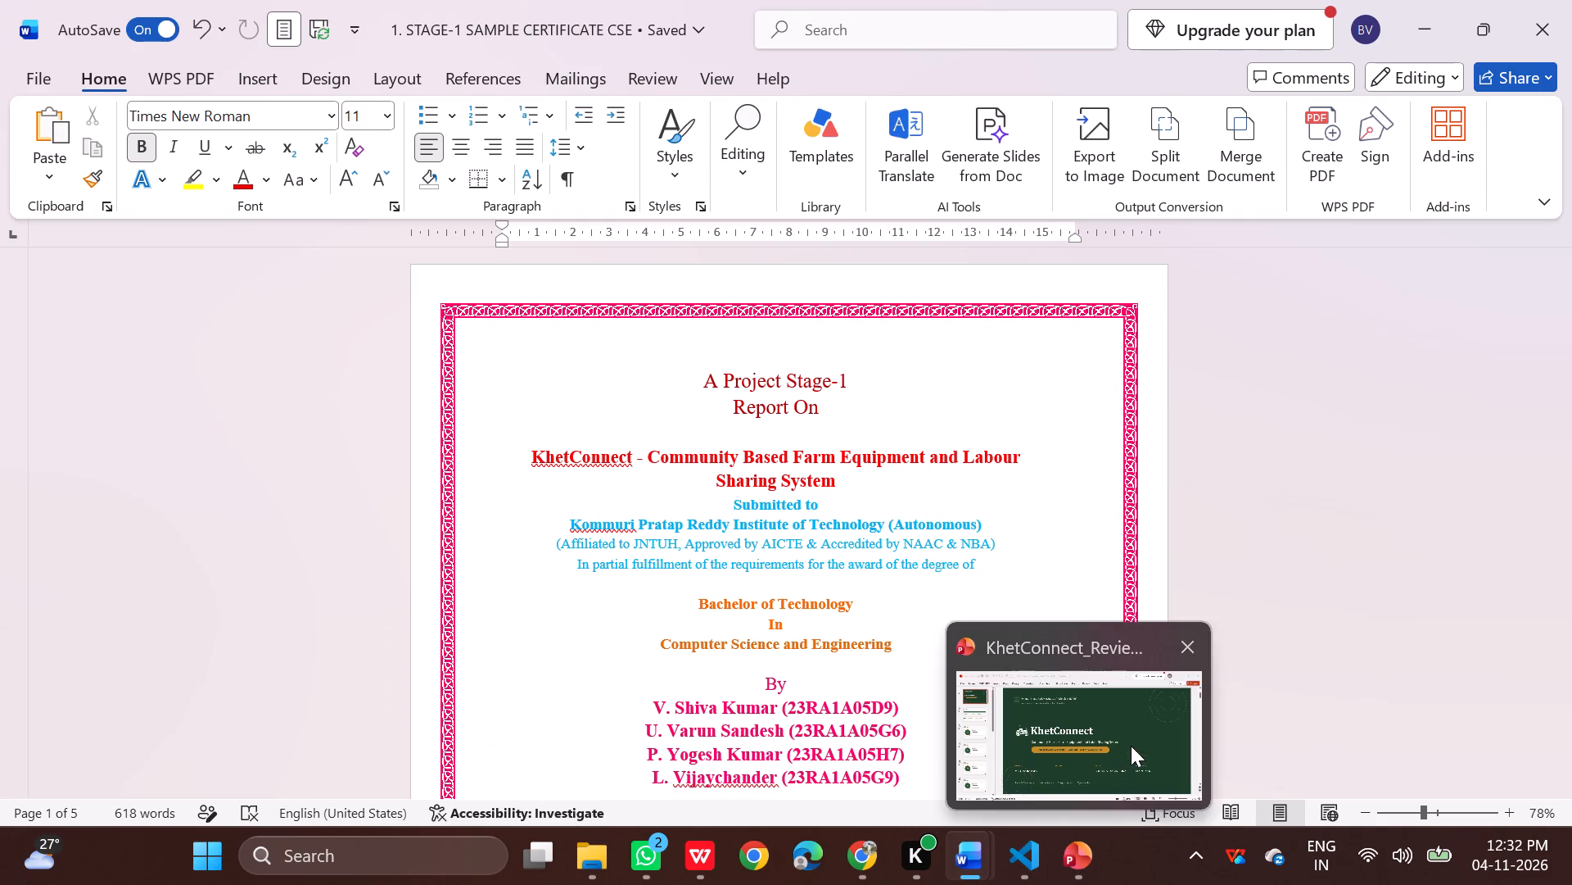
Close the KhetConnect review presentation and return to the sample certificate's cover page.
{"action": "left_click", "coordinate": [1183, 643]}
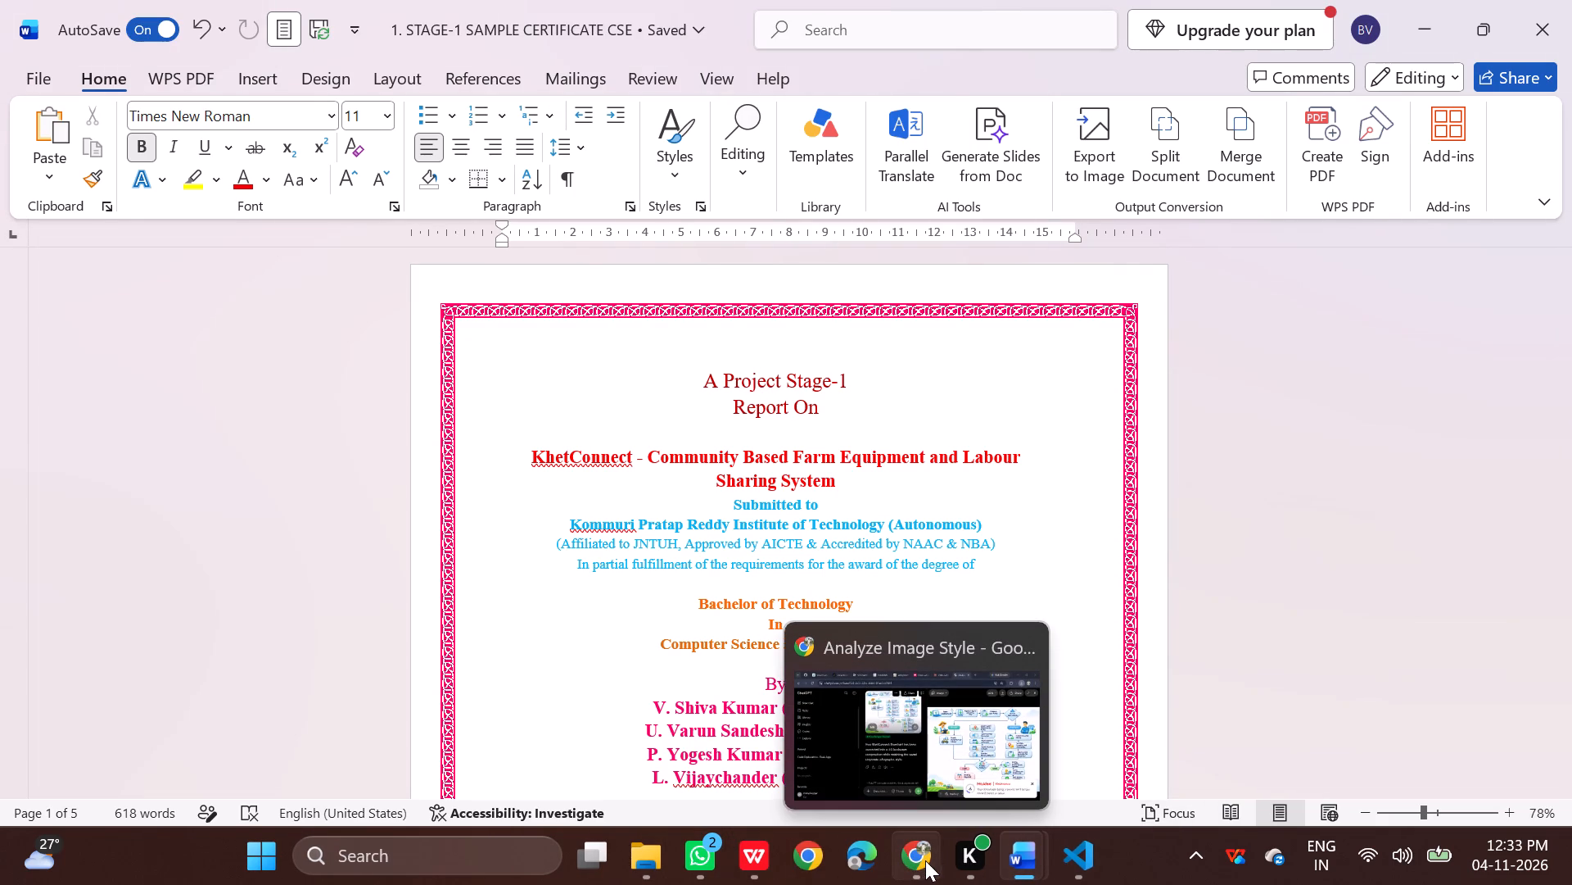
{"action": "left_click", "coordinate": [1254, 660]}
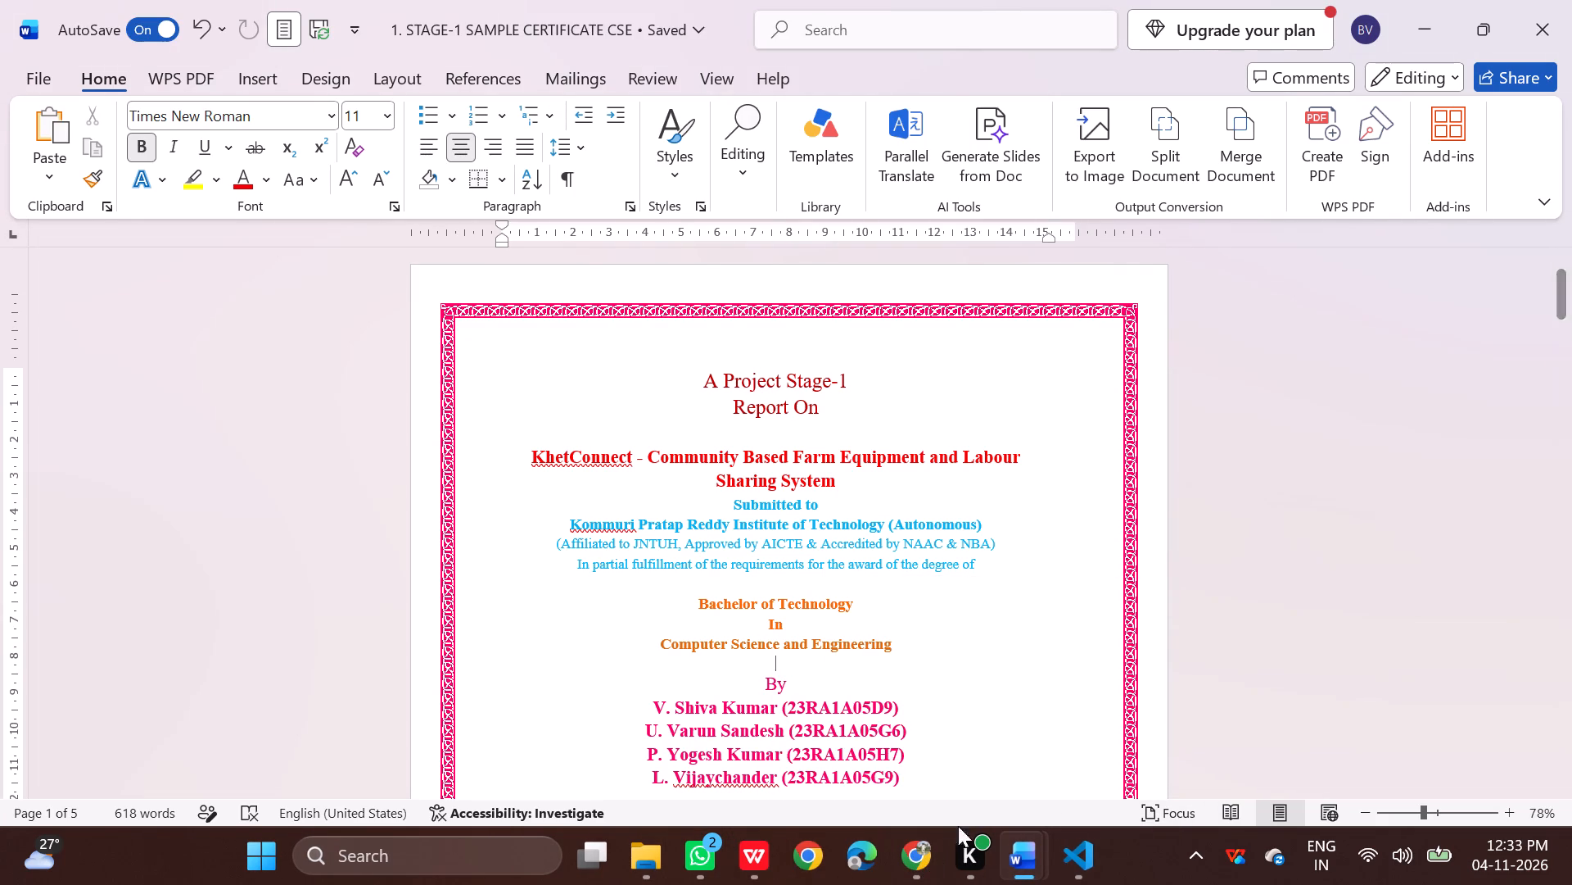